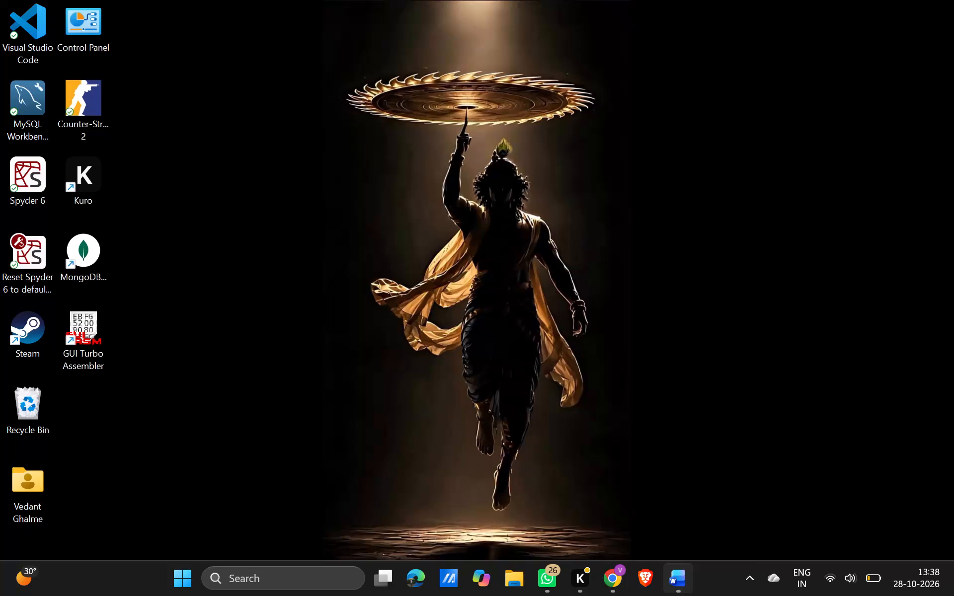
# Bring up ResiliX_Project_Report.docx and open the reference report oop report 101.pdf from the Downloads folder.
pyautogui.click(660, 511)
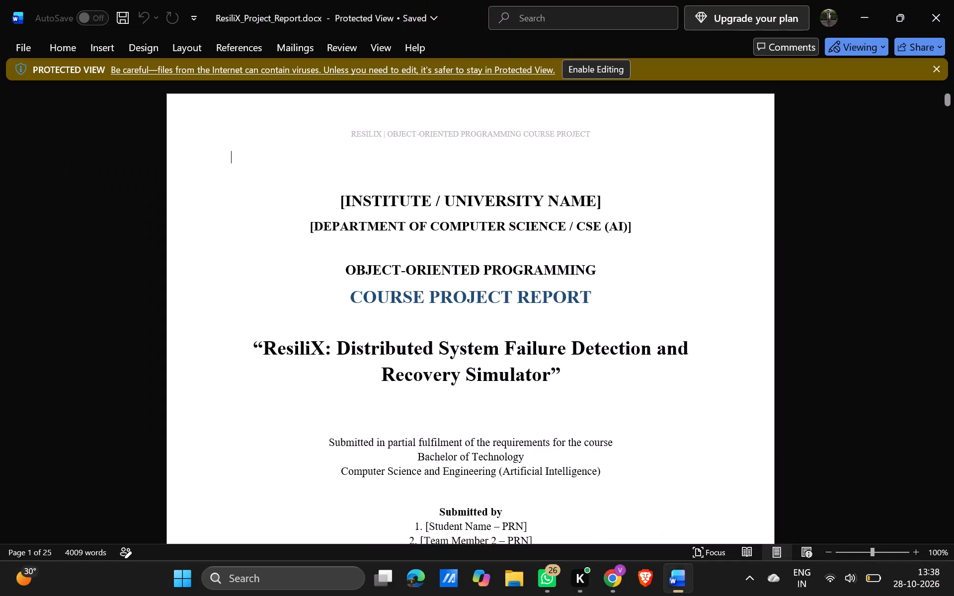
pyautogui.click(518, 571)
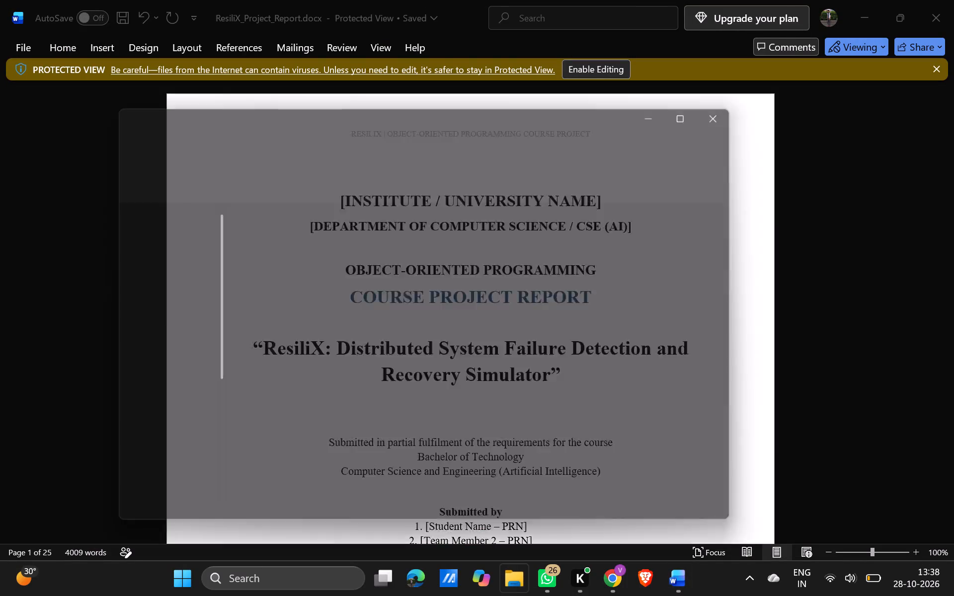
pyautogui.click(177, 323)
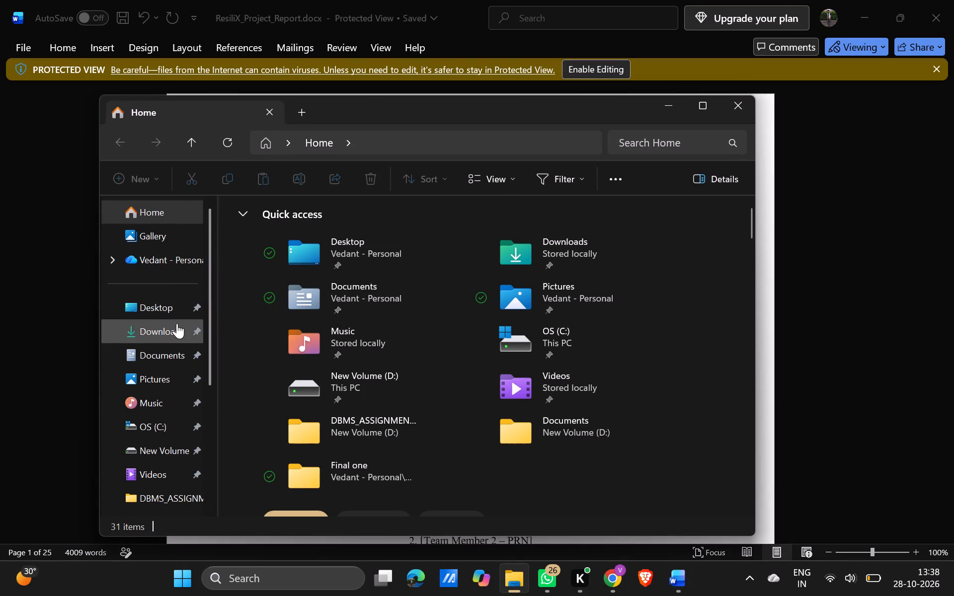
pyautogui.doubleClick(291, 276)
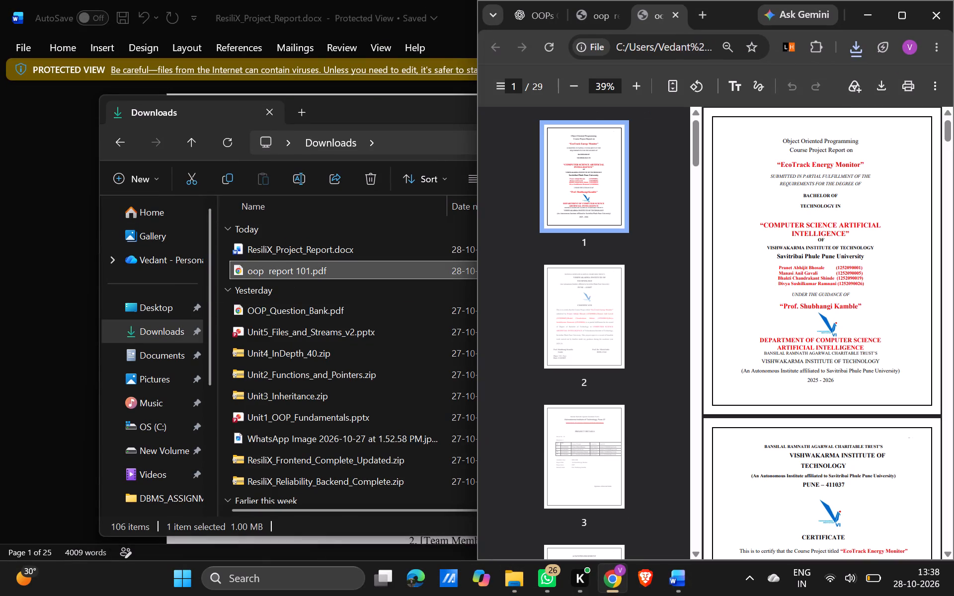
# Return to the browser, maximize its window and close the duplicate oop report 101.pdf tab.
pyautogui.click(71, 284)
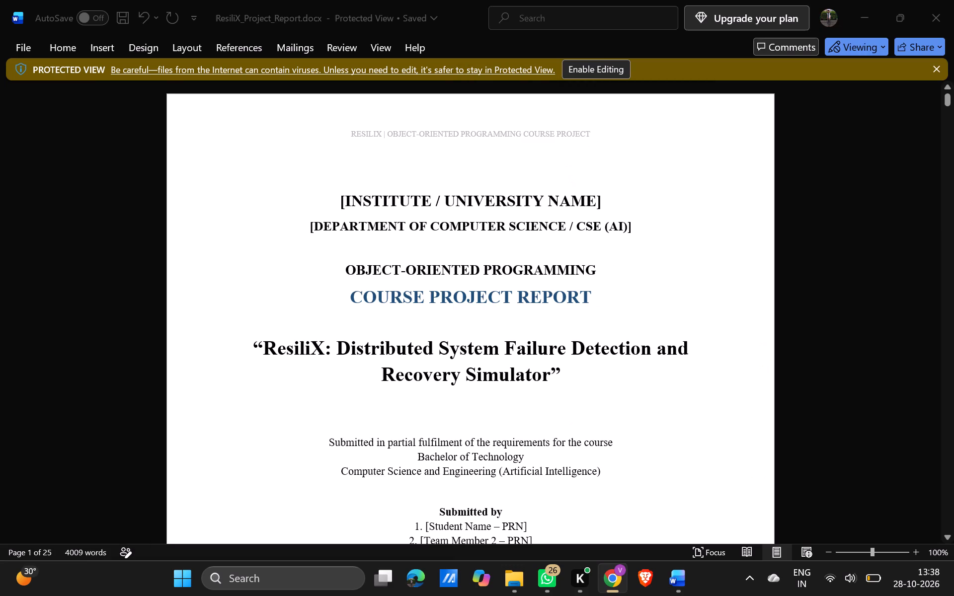
pyautogui.click(145, 301)
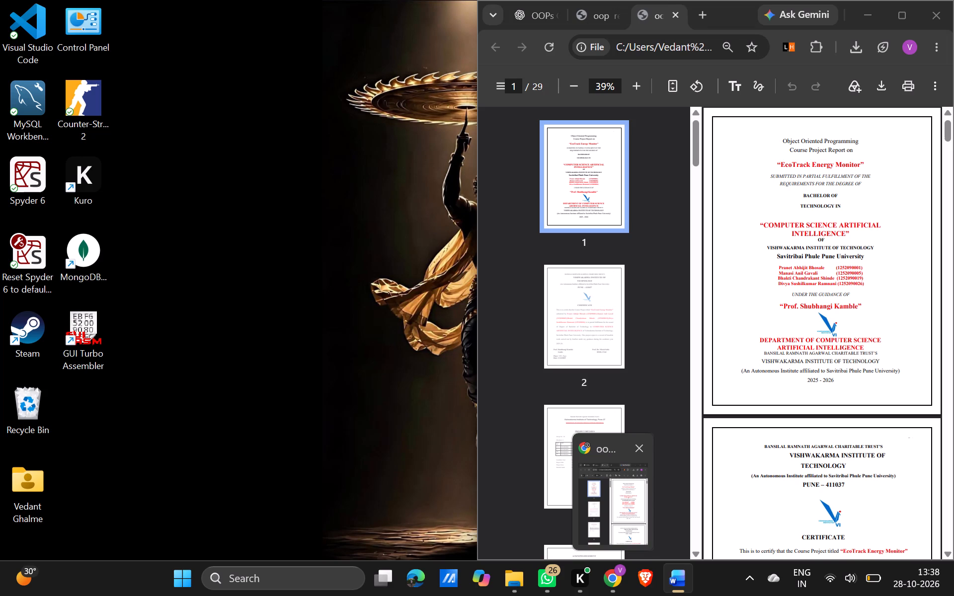
pyautogui.click(606, 536)
pyautogui.click(580, 24)
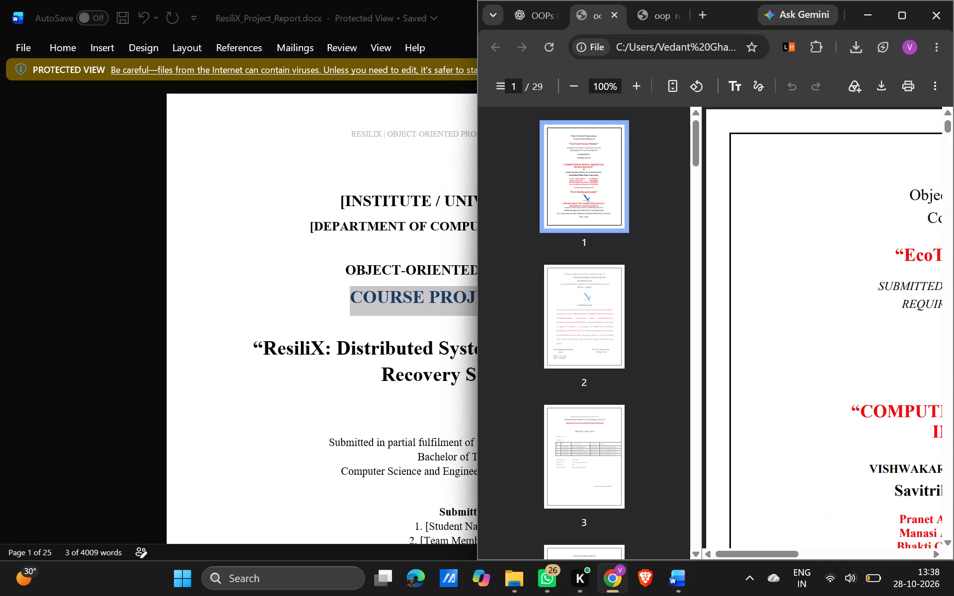
pyautogui.click(906, 25)
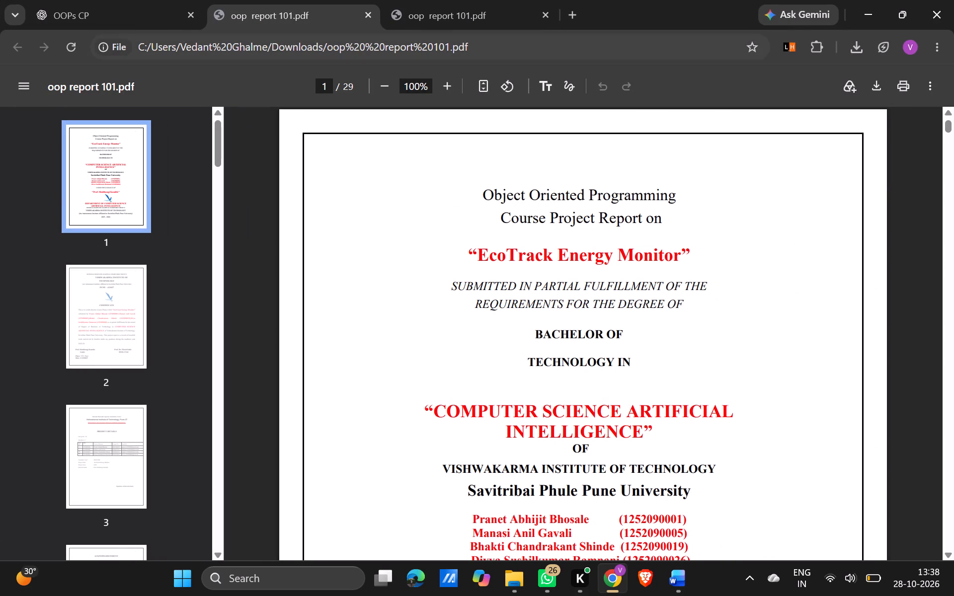
pyautogui.click(367, 18)
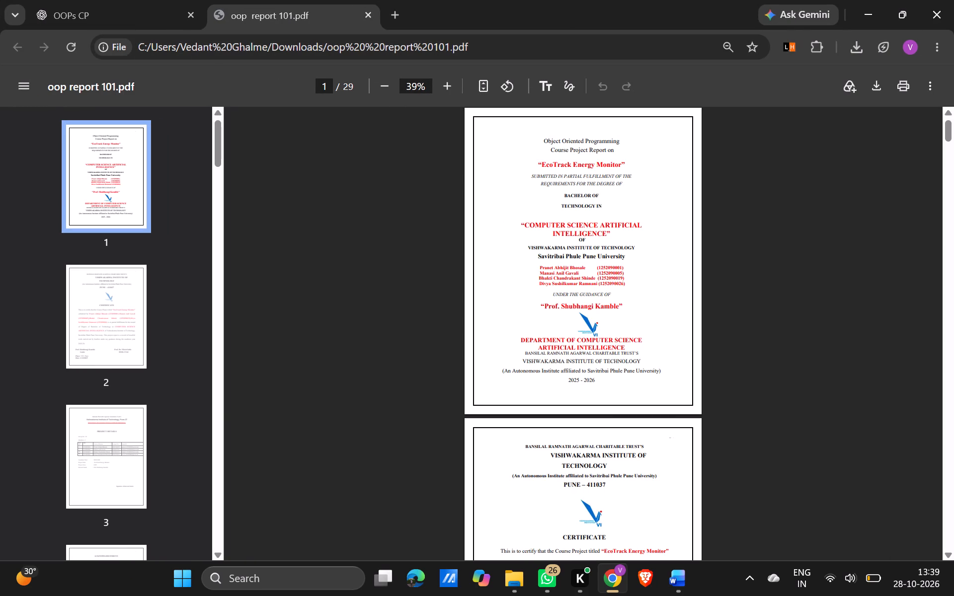
# Arrange ResiliX_Project_Report.docx and the reference PDF side by side, with the PDF's page thumbnails hidden.
pyautogui.hscroll(-1, 645, 260)
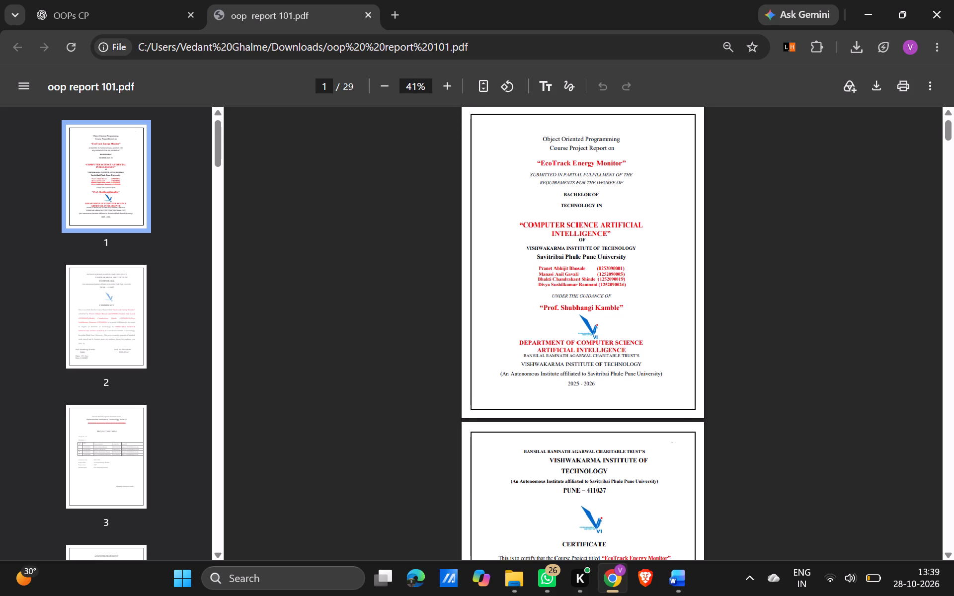
pyautogui.scroll(-2, 547, 236)
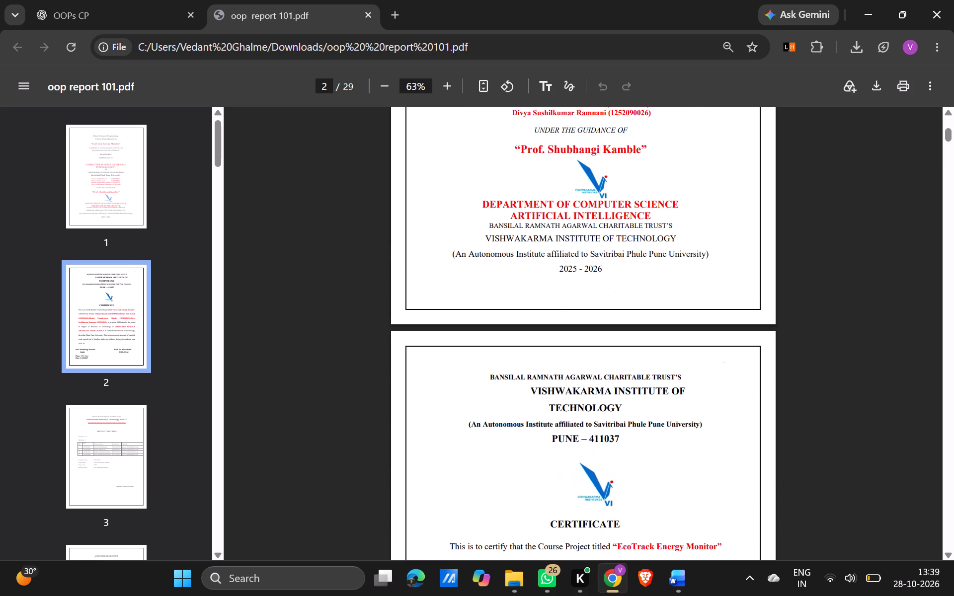
pyautogui.scroll(-2, 547, 236)
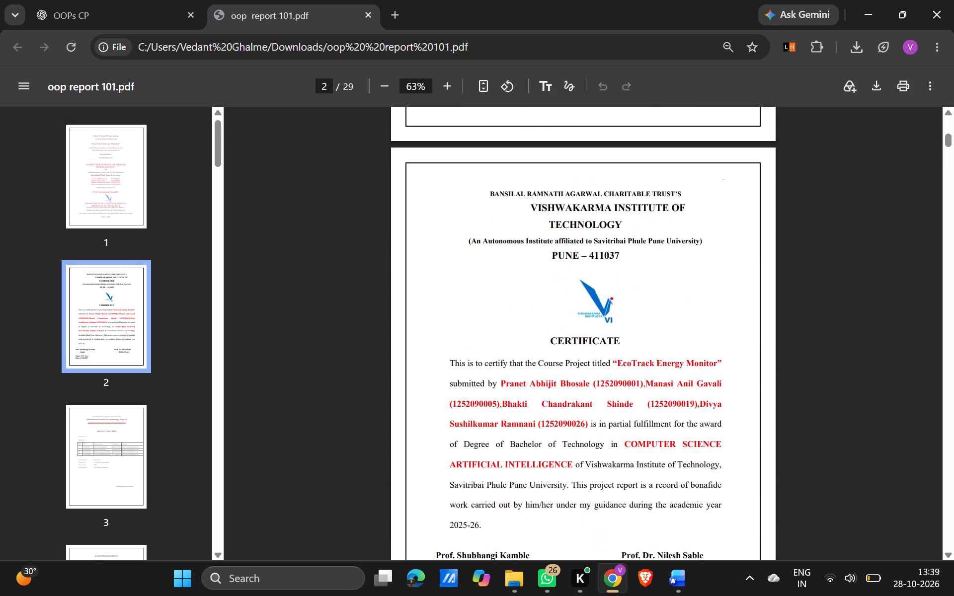
pyautogui.press('super+Right')
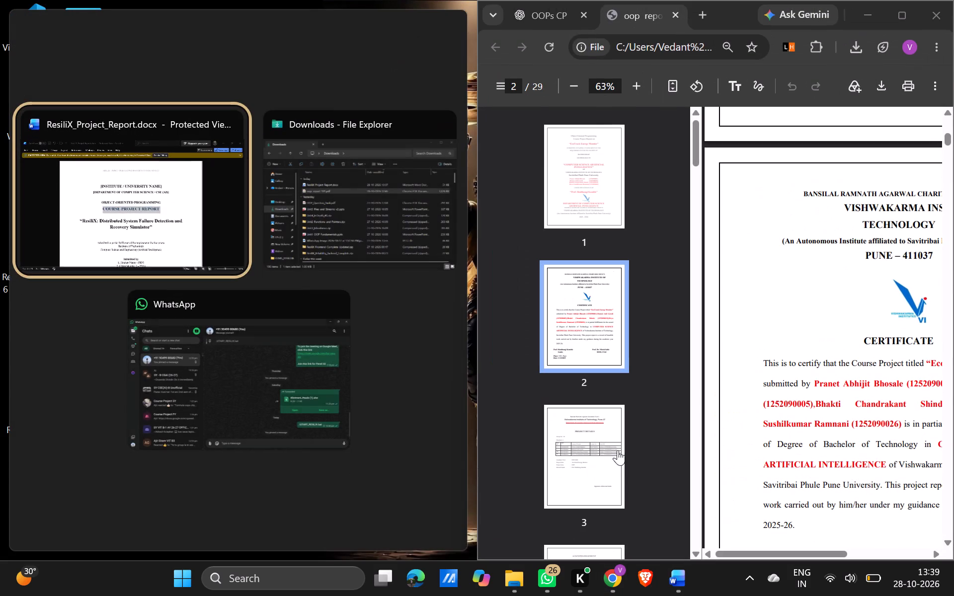
pyautogui.click(187, 233)
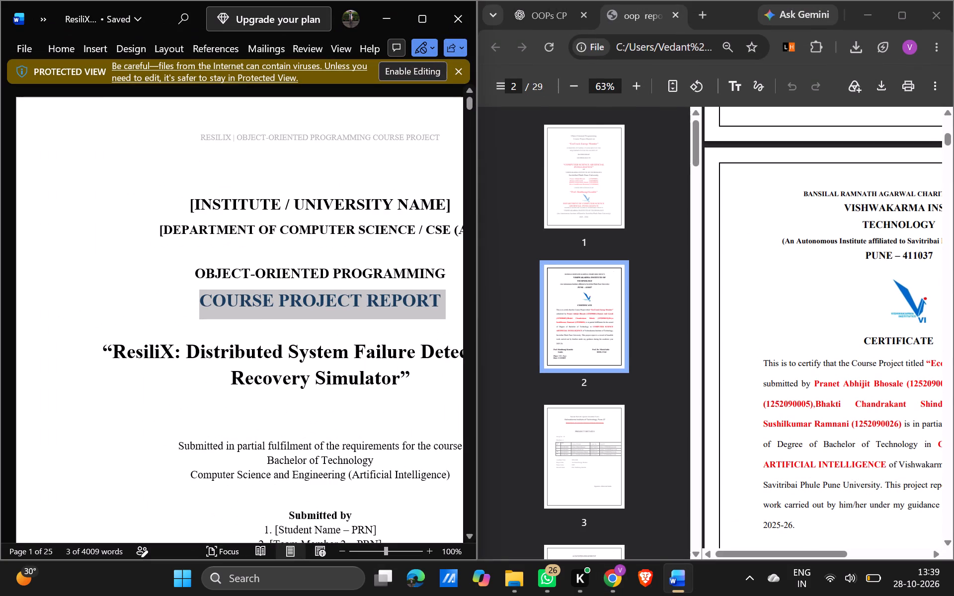
pyautogui.hscroll(-4, 291, 263)
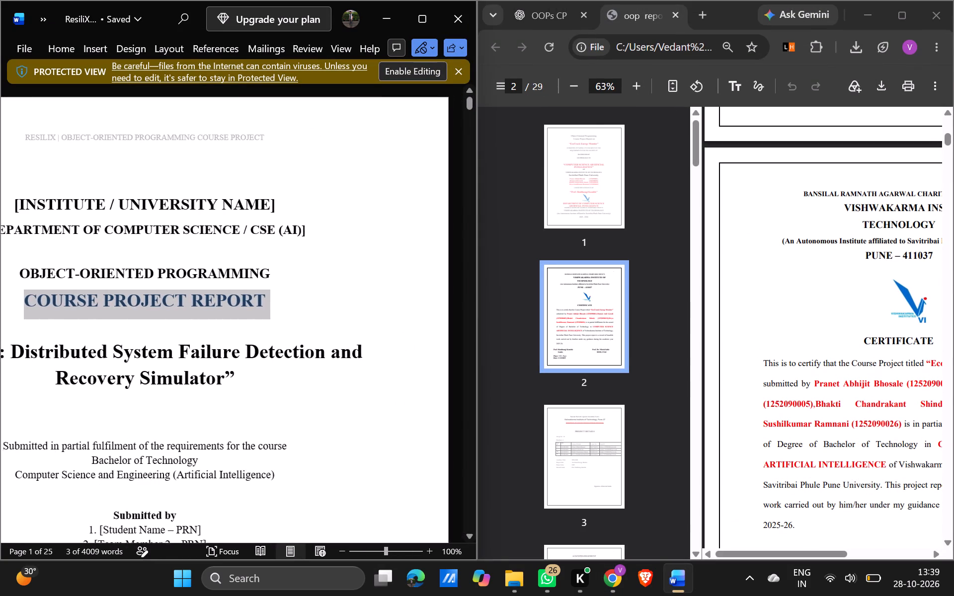
pyautogui.hscroll(1, 291, 263)
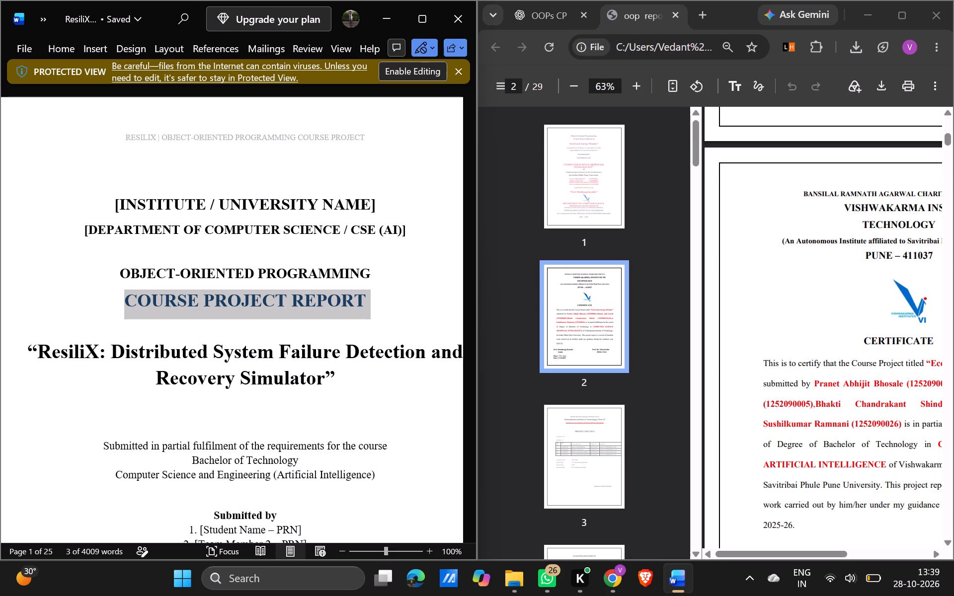
pyautogui.click(496, 82)
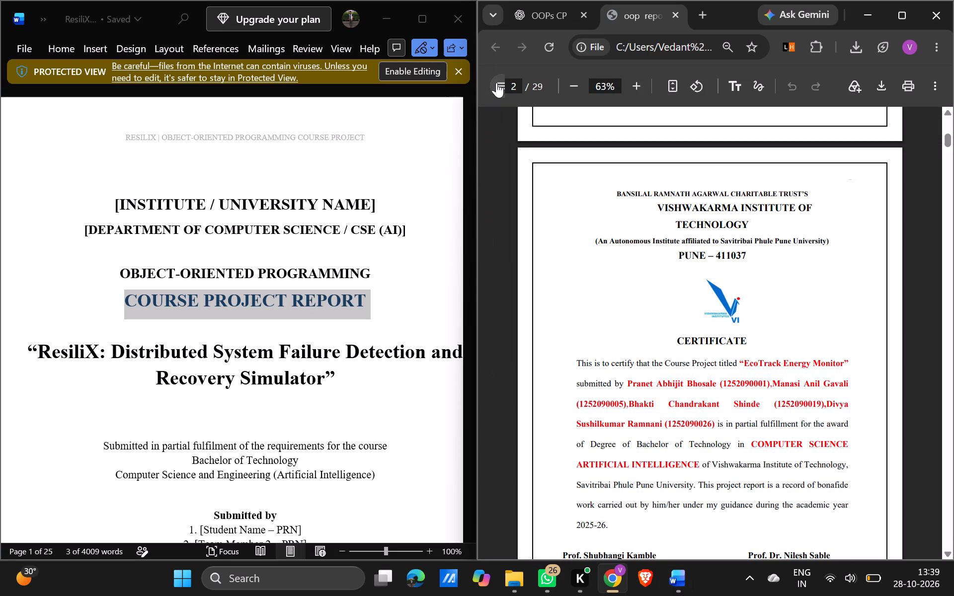
# Examine the cover, certificate and project details pages of the ResiliX report.
pyautogui.scroll(-3, 288, 342)
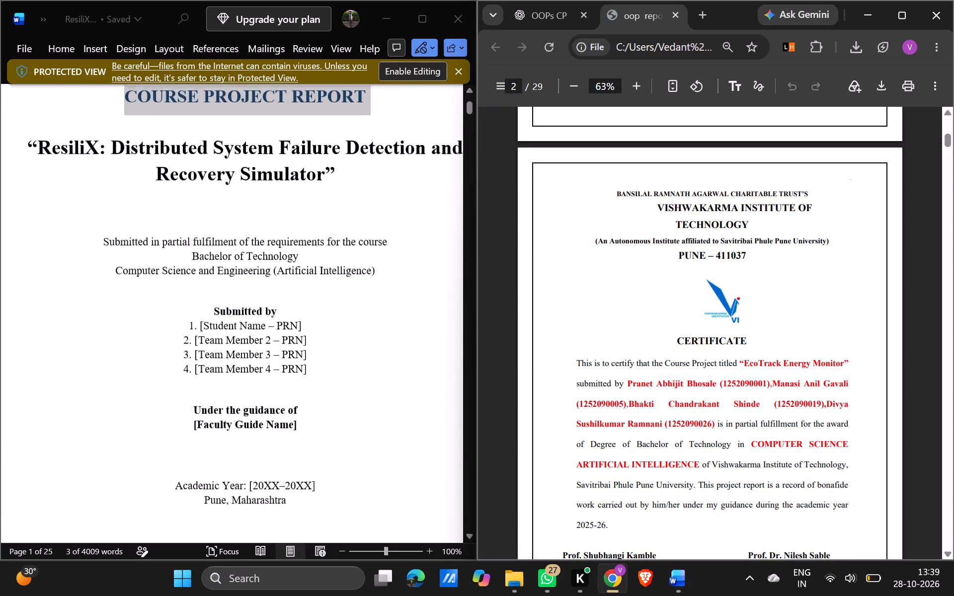
pyautogui.scroll(-2, 288, 342)
pyautogui.hscroll(1, 288, 342)
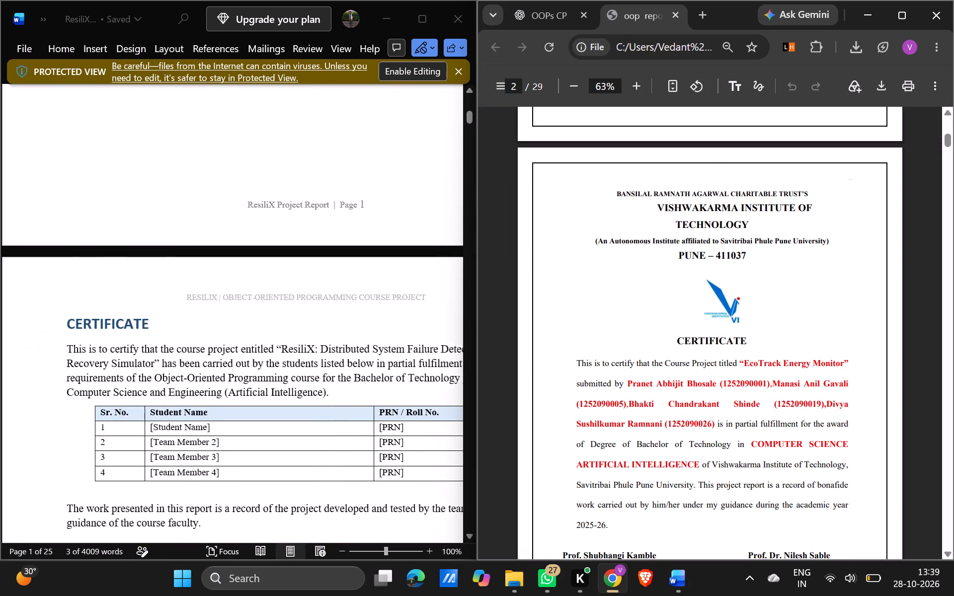
pyautogui.hscroll(1, 288, 342)
pyautogui.scroll(-3, 288, 342)
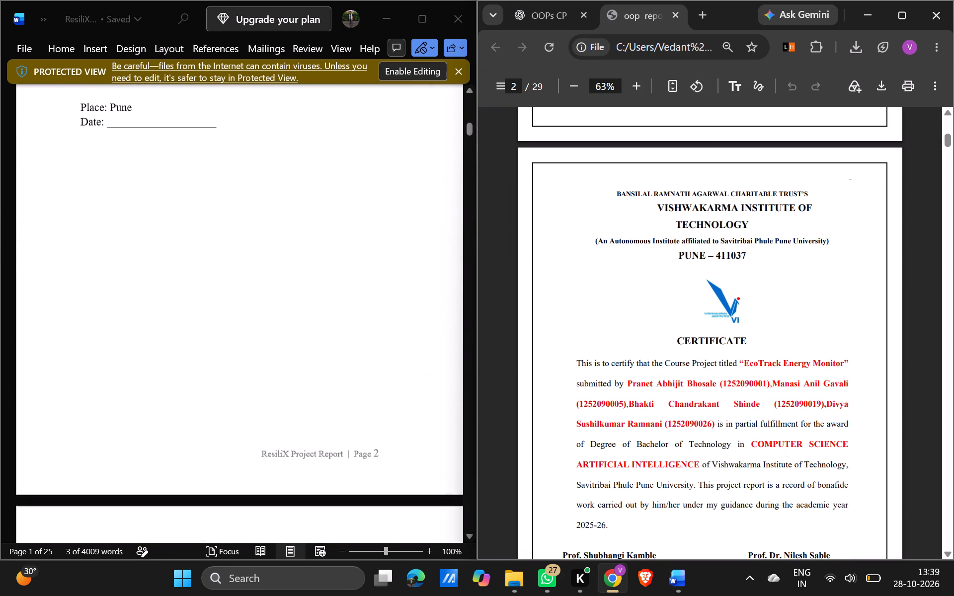
pyautogui.scroll(-2, 288, 342)
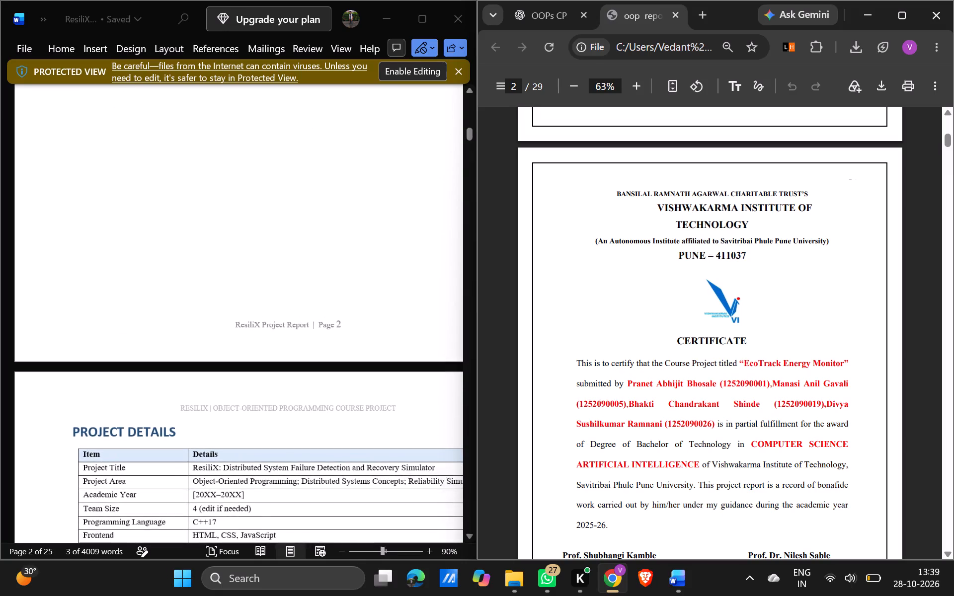
pyautogui.scroll(-2, 288, 342)
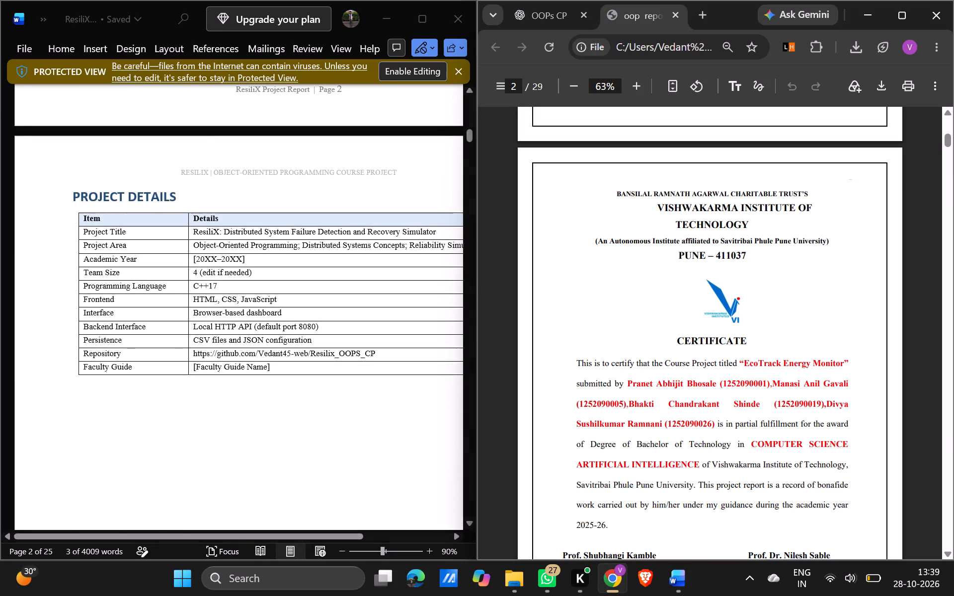
# Examine the project details, acknowledgement and introduction pages of the reference PDF for comparison.
pyautogui.scroll(-6, 633, 404)
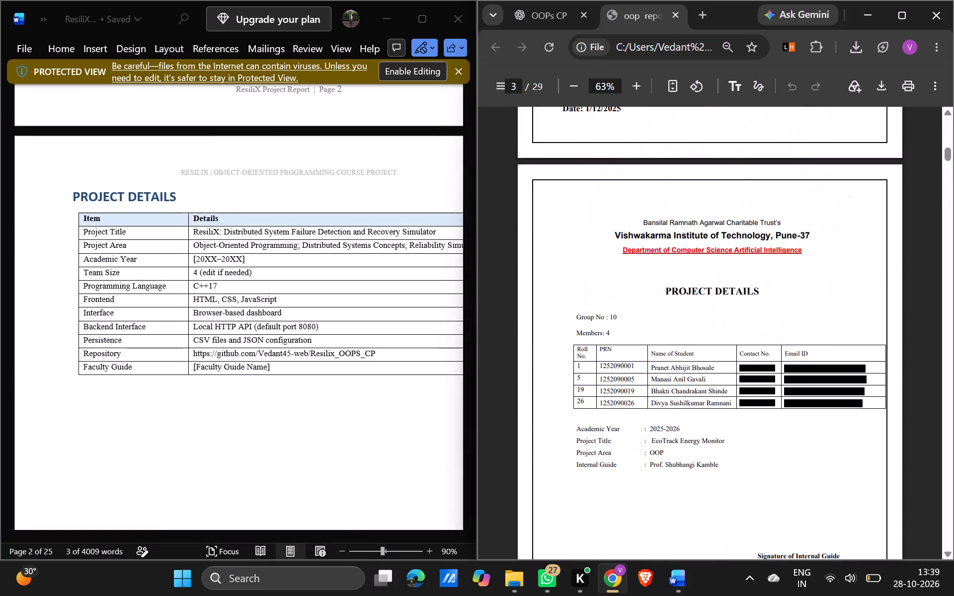
pyautogui.scroll(-1, 633, 404)
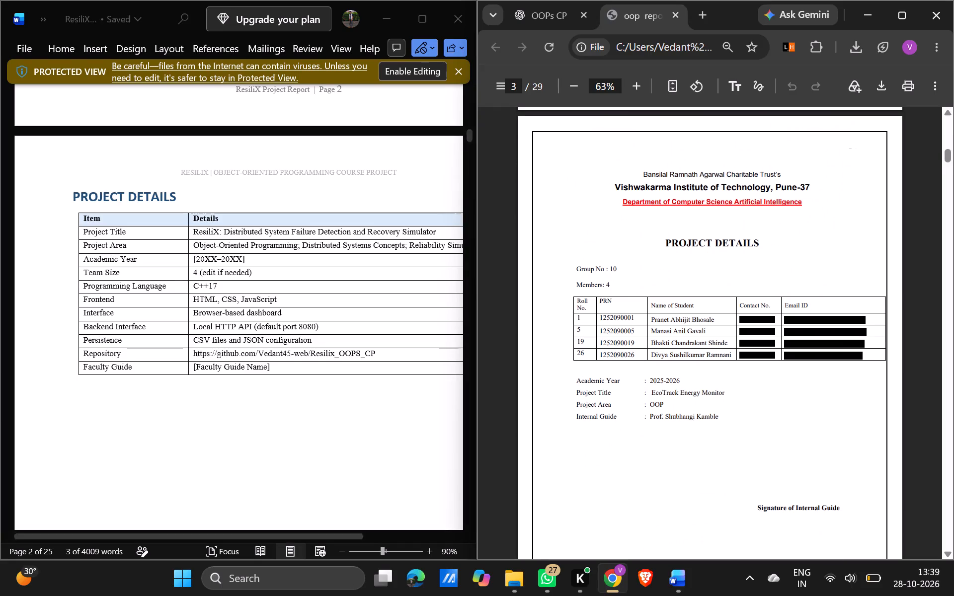
pyautogui.scroll(-6, 661, 433)
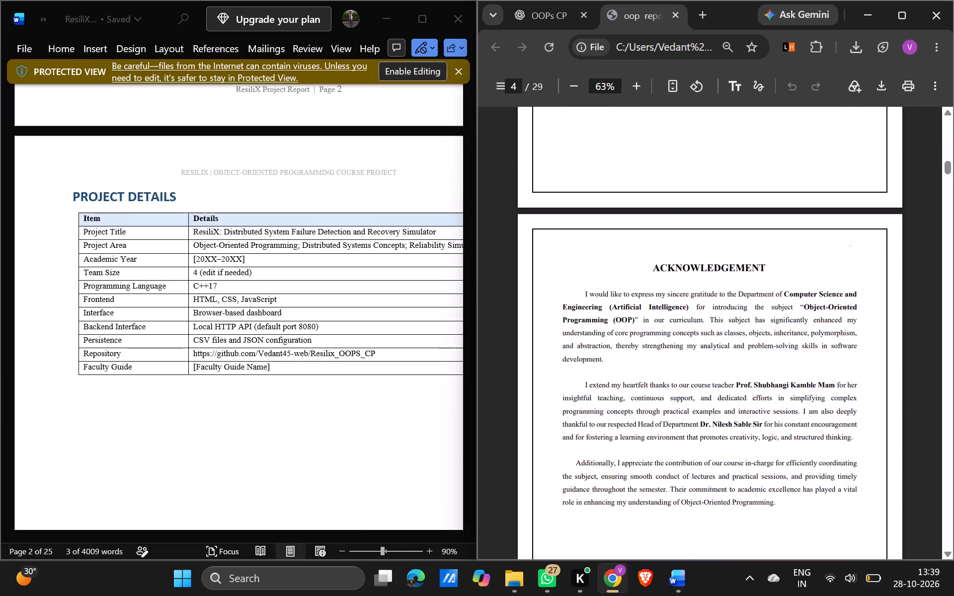
pyautogui.scroll(-4, 661, 433)
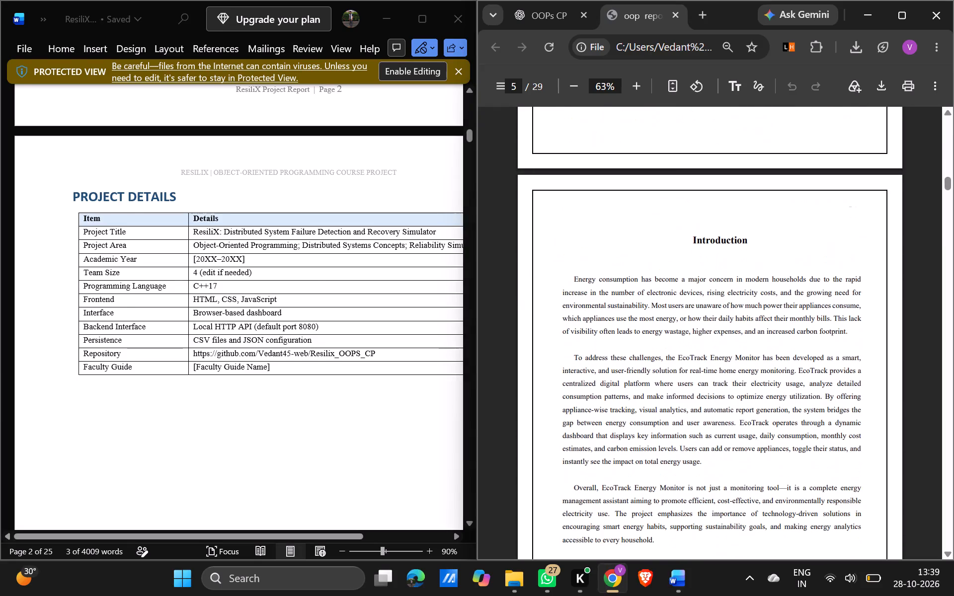
# Examine the ResiliX report from the acknowledgement and table of contents through the objectives, scope and requirement analysis sections.
pyautogui.scroll(-6, 370, 451)
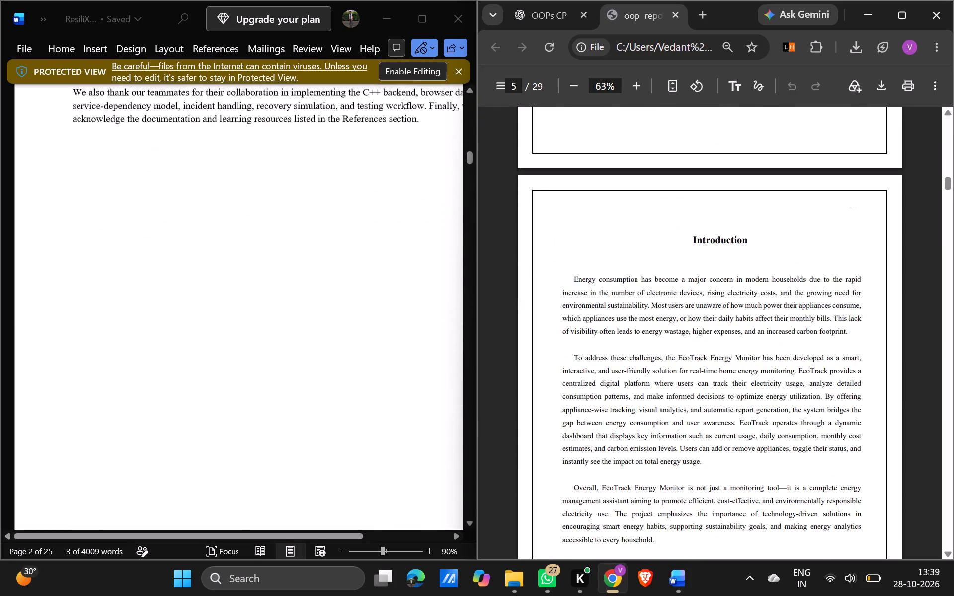
pyautogui.scroll(-2, 370, 451)
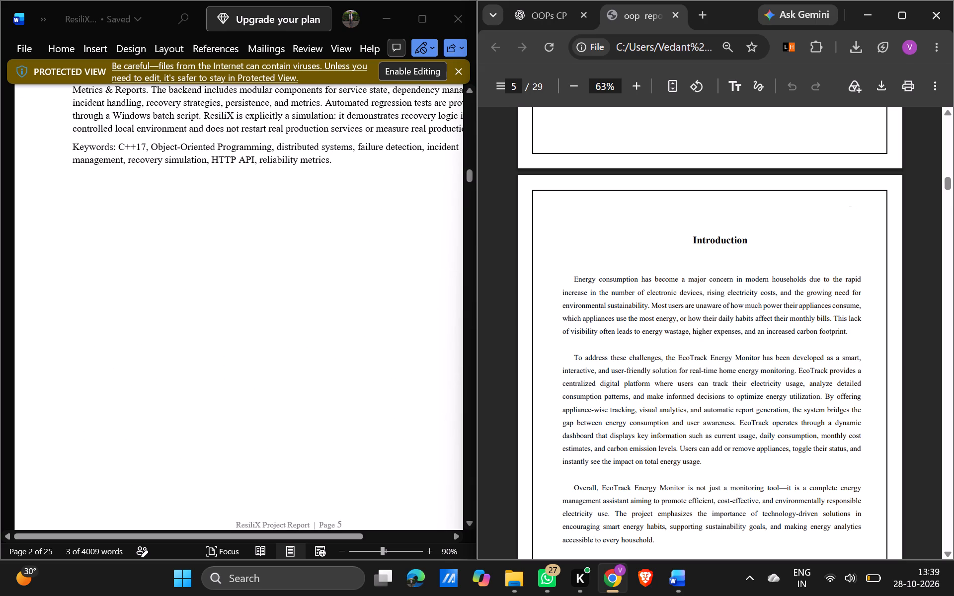
pyautogui.scroll(-1, 370, 451)
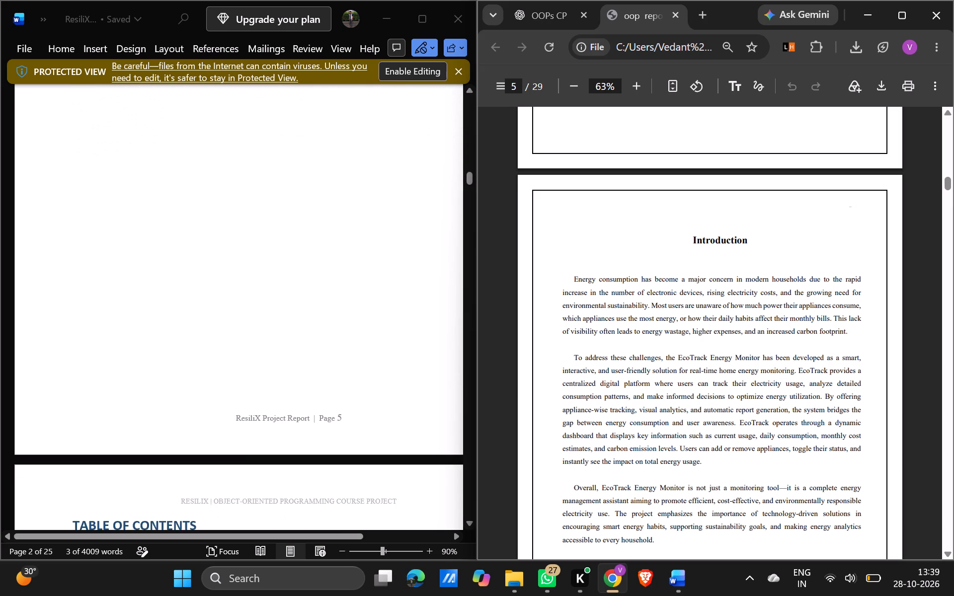
pyautogui.scroll(-3, 370, 451)
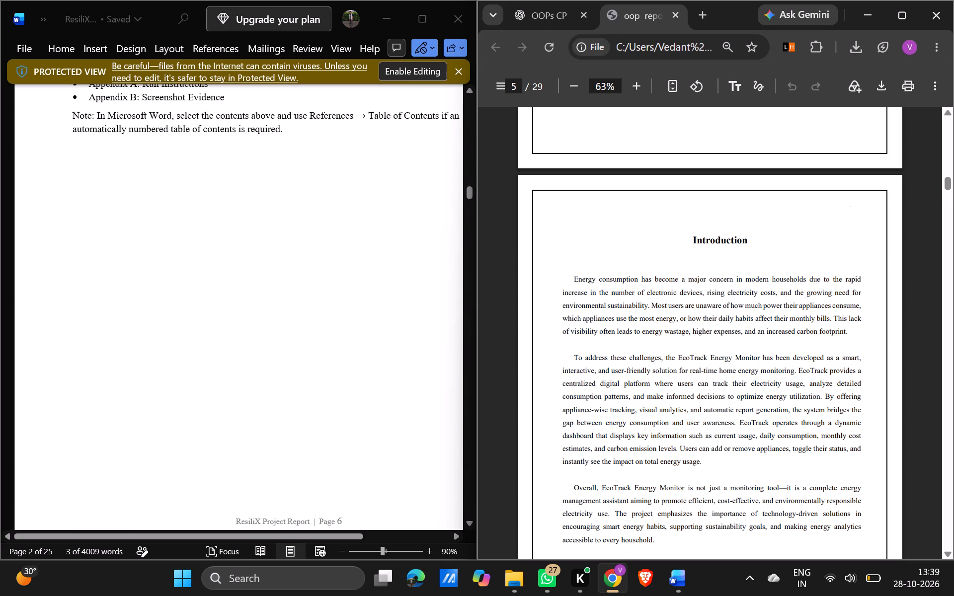
pyautogui.scroll(-5, 370, 451)
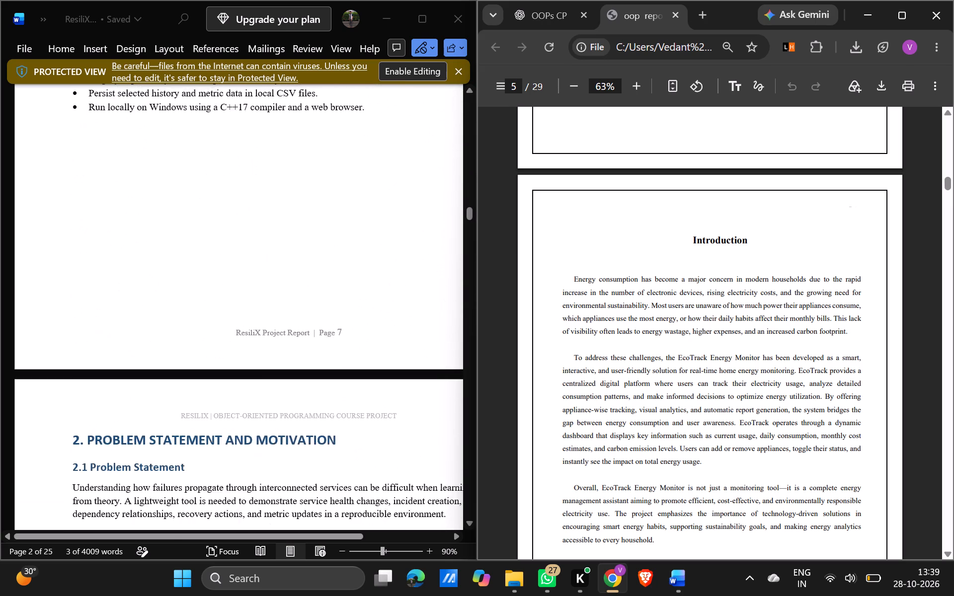
pyautogui.scroll(-6, 370, 451)
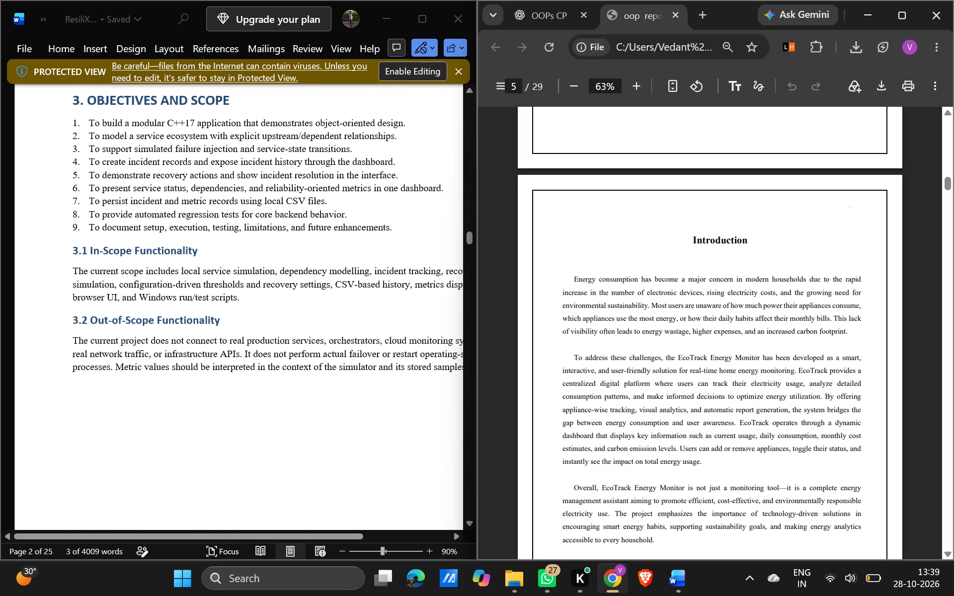
pyautogui.scroll(-2, 370, 451)
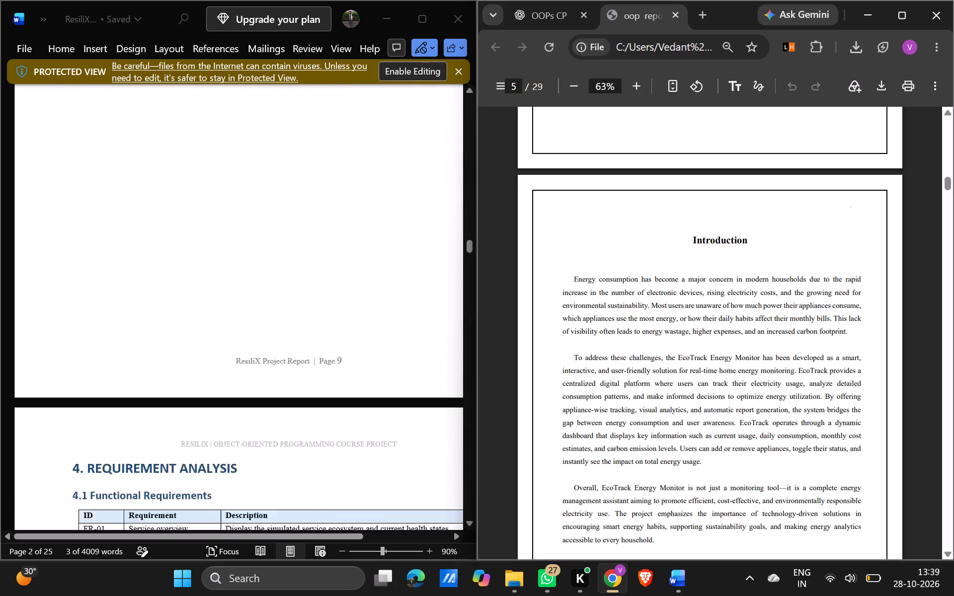
pyautogui.scroll(-2, 370, 451)
# Compare the reference PDF's Objectives page with the ResiliX report's scope, requirements and system design sections.
pyautogui.scroll(-3, 604, 451)
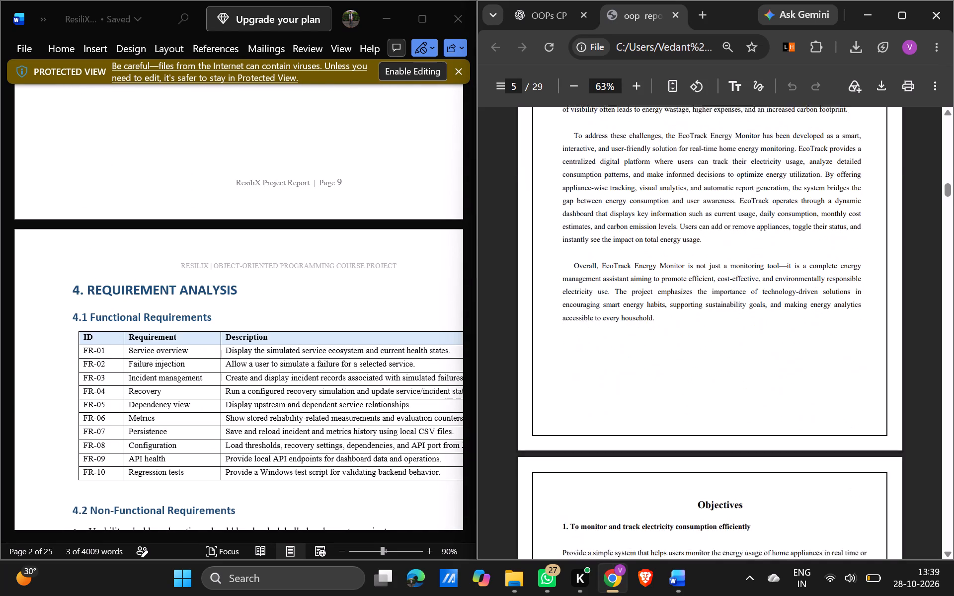
pyautogui.scroll(-3, 604, 451)
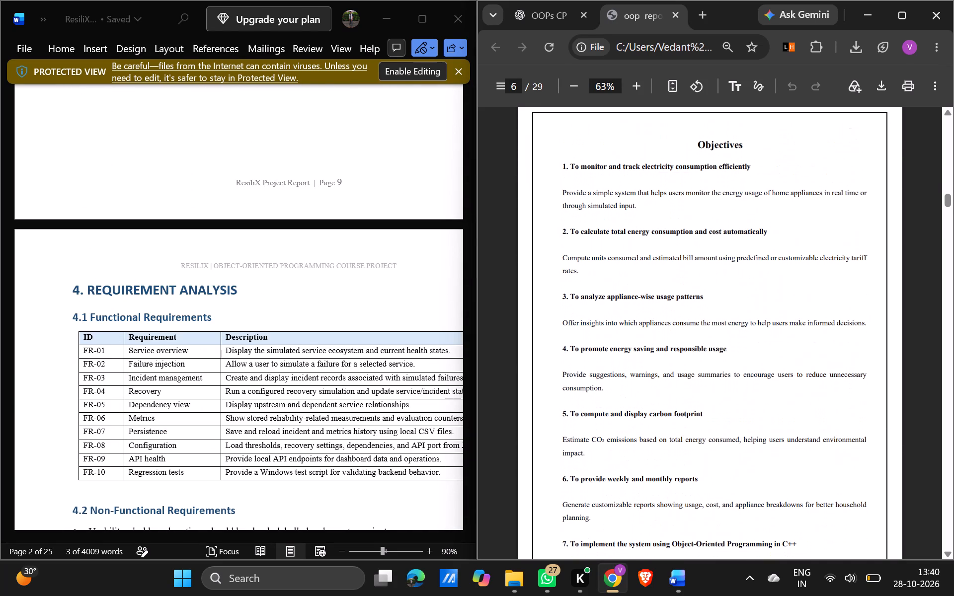
pyautogui.scroll(2, 329, 306)
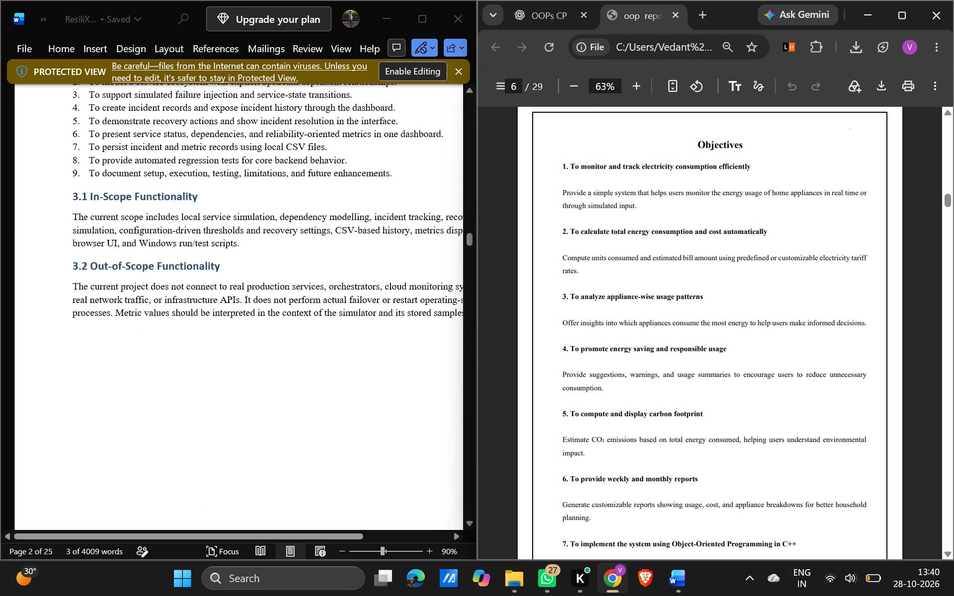
pyautogui.scroll(3, 329, 306)
pyautogui.scroll(-3, 329, 306)
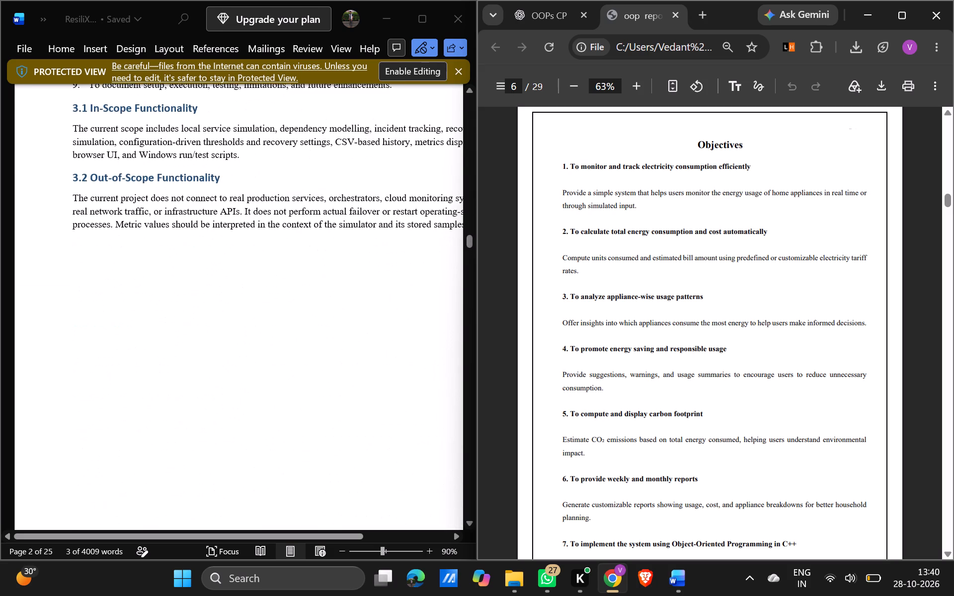
pyautogui.scroll(-5, 329, 306)
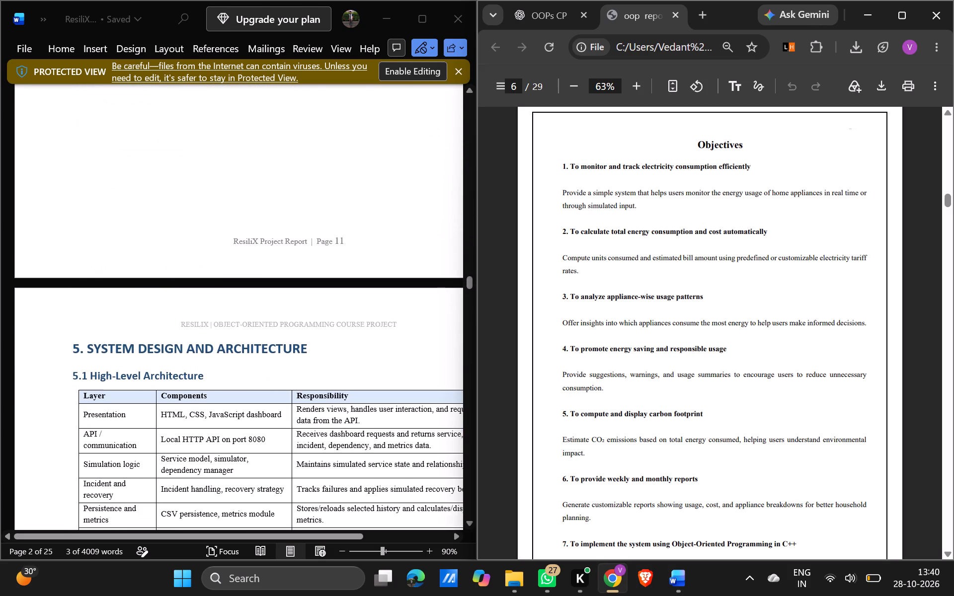
pyautogui.scroll(-1, 329, 306)
# Examine the reference PDF from the remaining objectives to the system architecture and flowchart under Design Analysis.
pyautogui.scroll(-4, 633, 360)
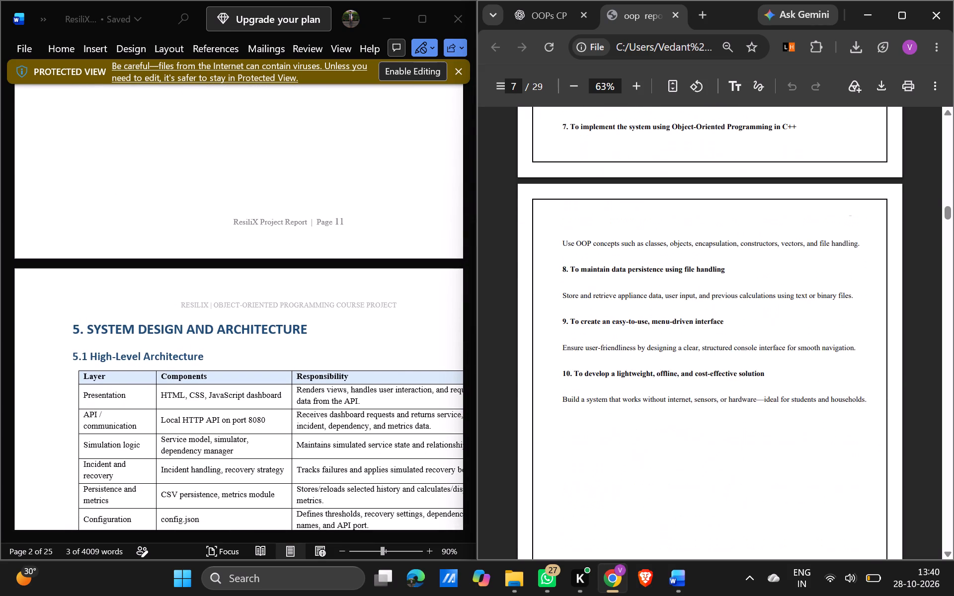
pyautogui.scroll(-9, 633, 360)
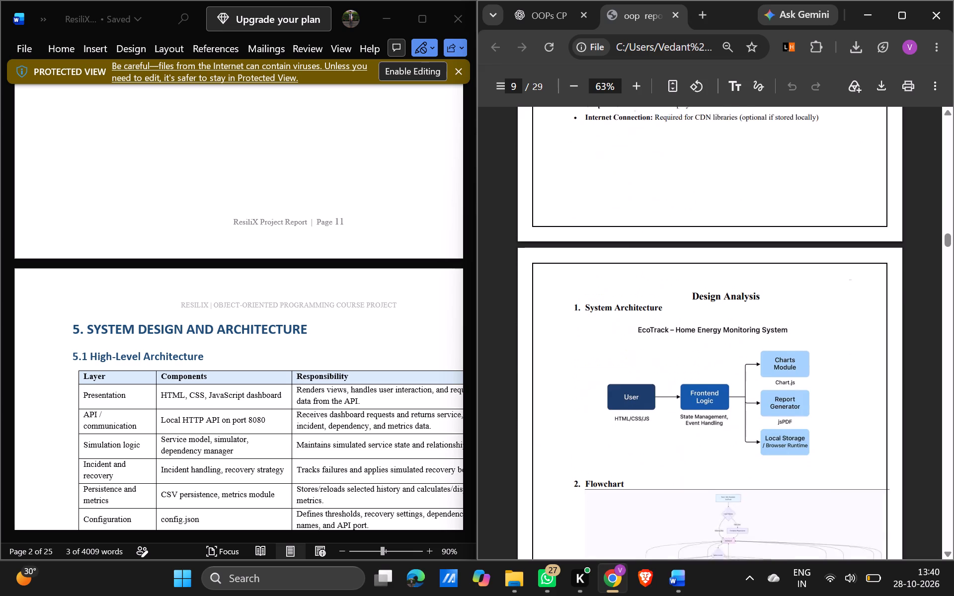
pyautogui.scroll(-1, 596, 357)
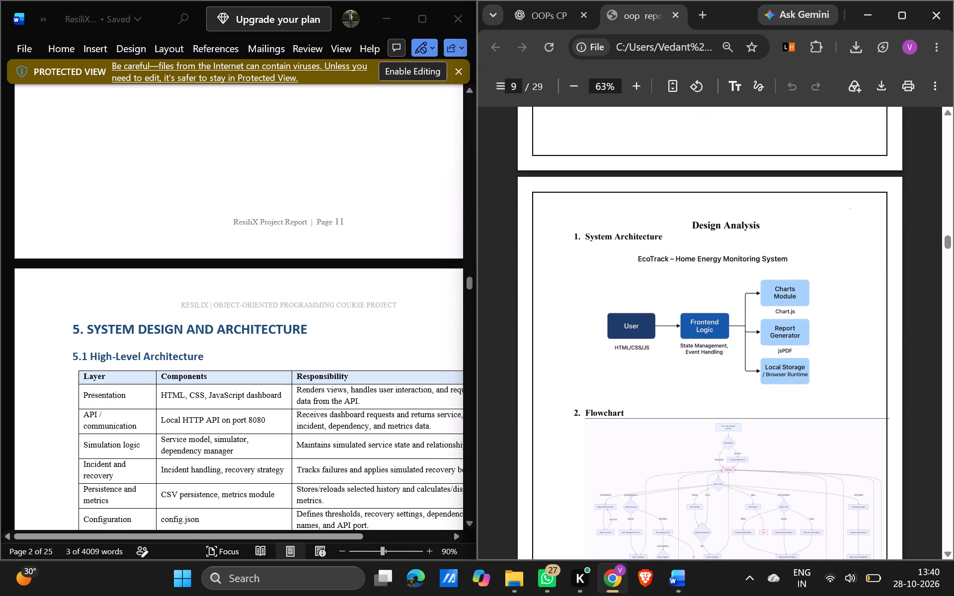
# Examine the ResiliX report's system design section, its architecture and dependency graph placeholders, and the start of section 6.
pyautogui.scroll(-1, 394, 363)
pyautogui.hscroll(-1, 394, 363)
pyautogui.scroll(-3, 394, 363)
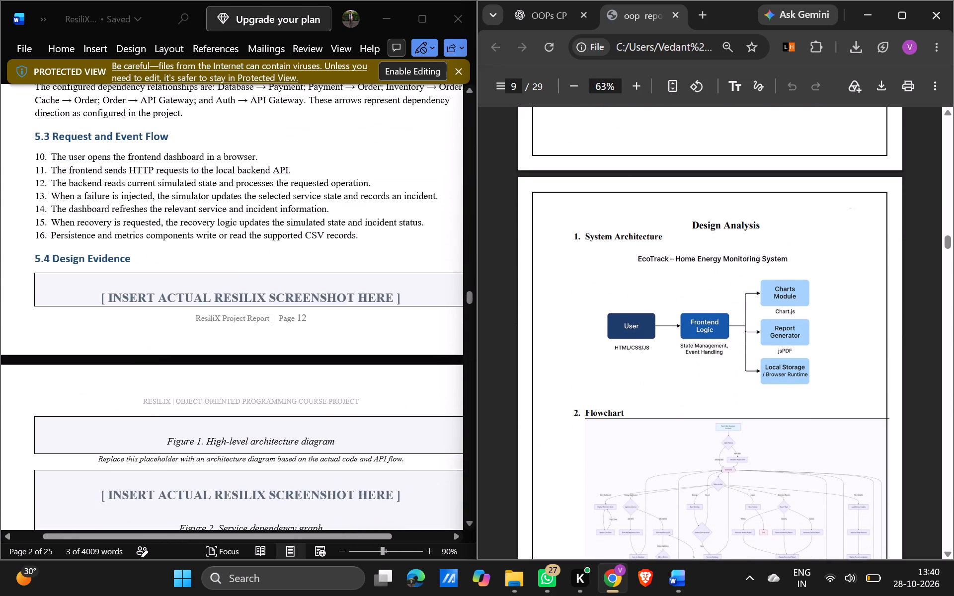
pyautogui.scroll(-3, 394, 363)
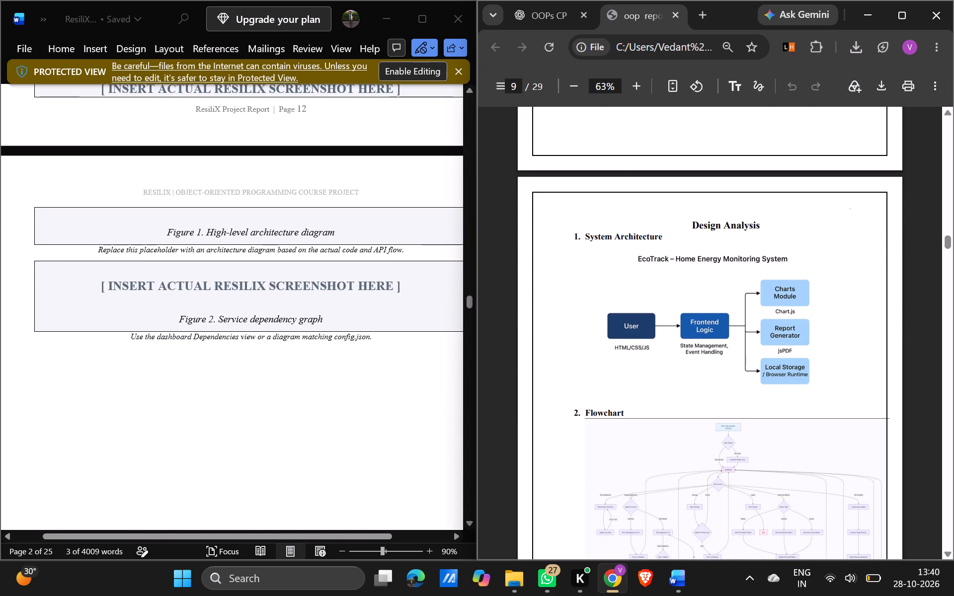
pyautogui.scroll(-1, 394, 363)
pyautogui.click(358, 286)
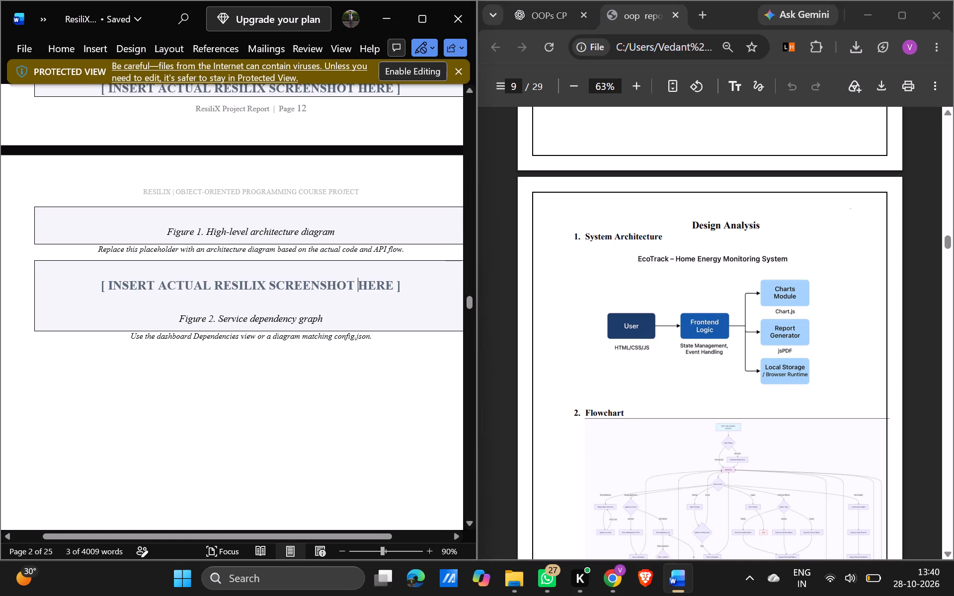
pyautogui.scroll(-6, 358, 286)
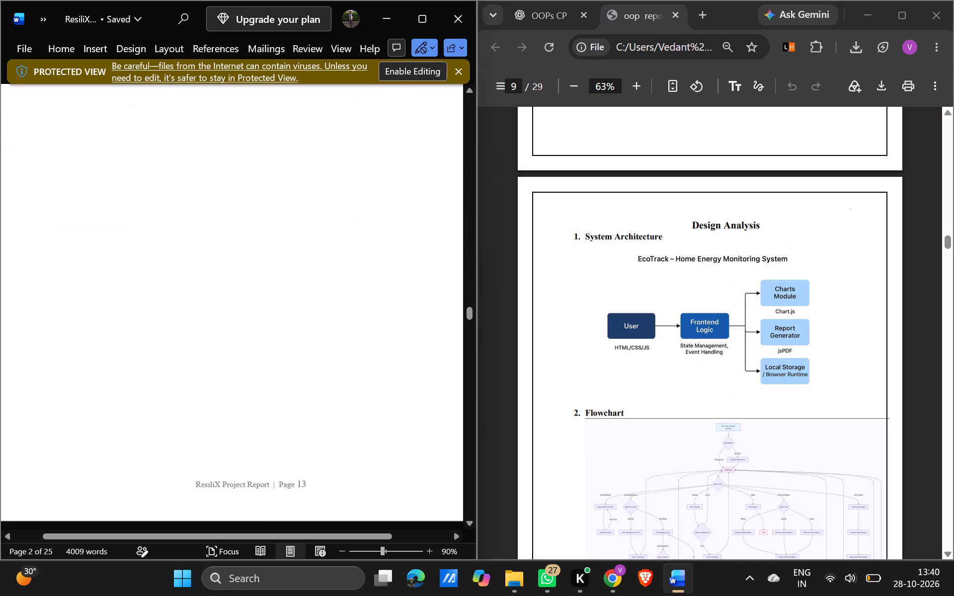
pyautogui.scroll(-1, 358, 286)
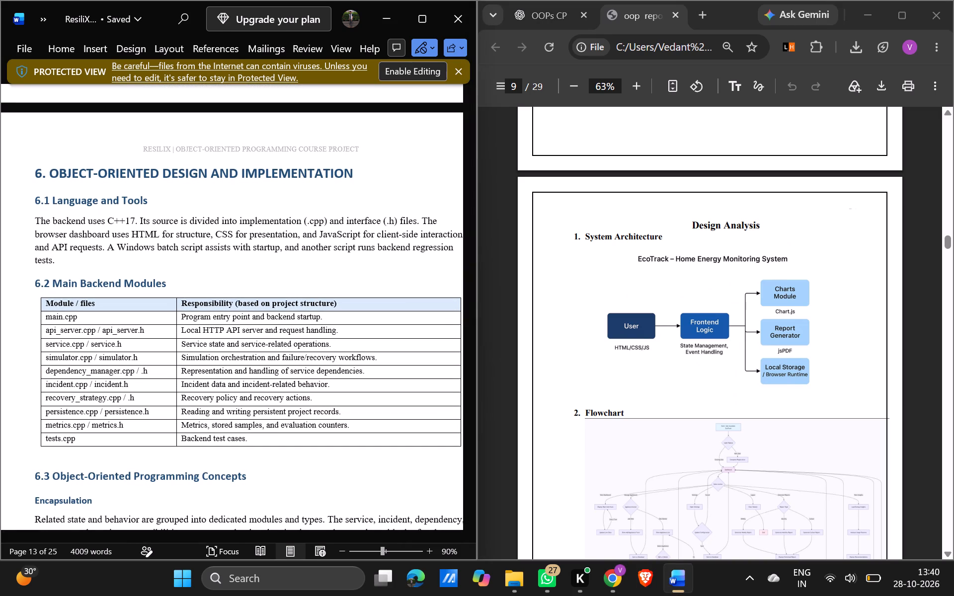
# Examine the reference PDF's flowchart and use case diagrams through to the start of its Implementation section.
pyautogui.scroll(-1, 641, 365)
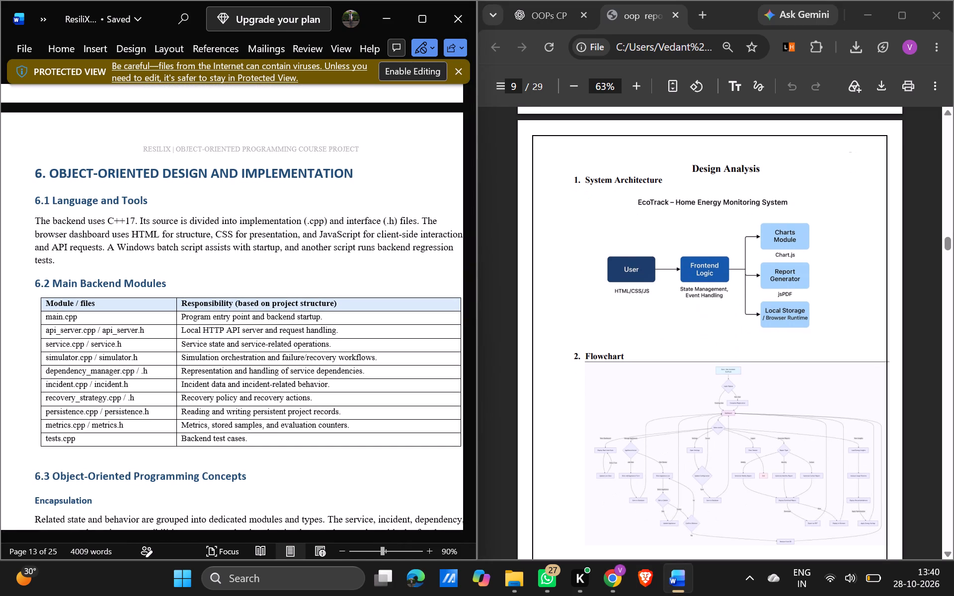
pyautogui.scroll(-4, 641, 365)
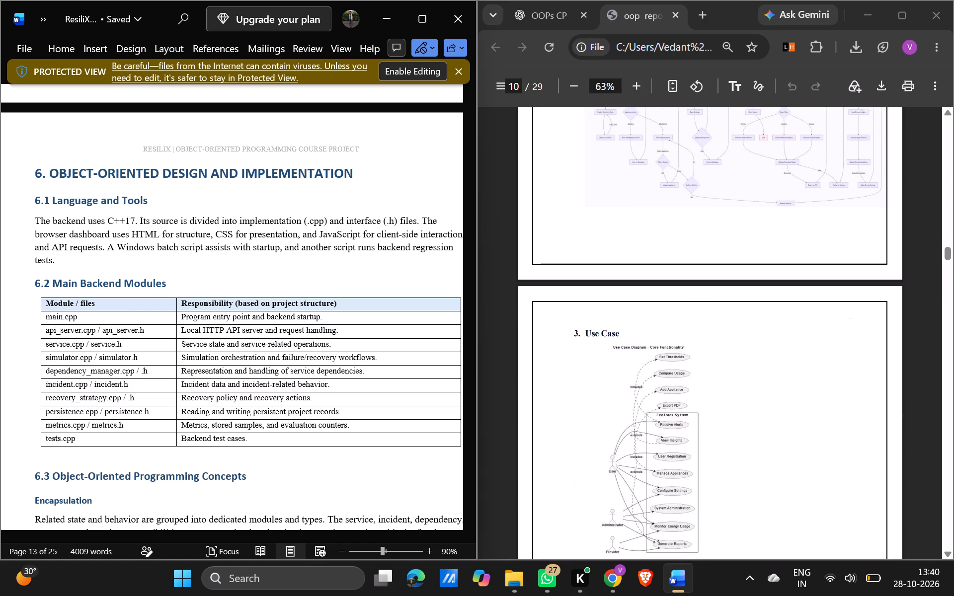
pyautogui.scroll(-4, 641, 365)
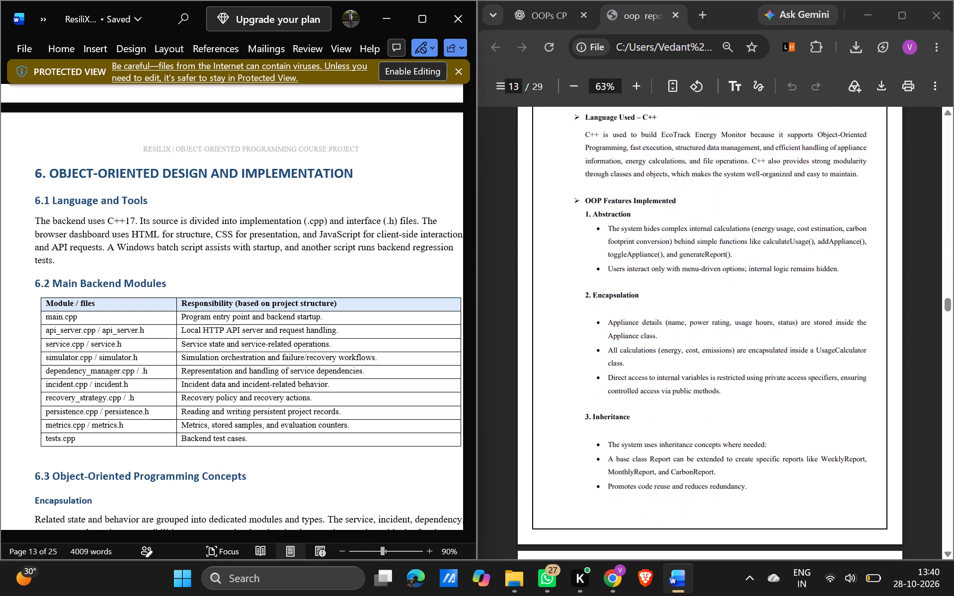
pyautogui.scroll(-1, 641, 365)
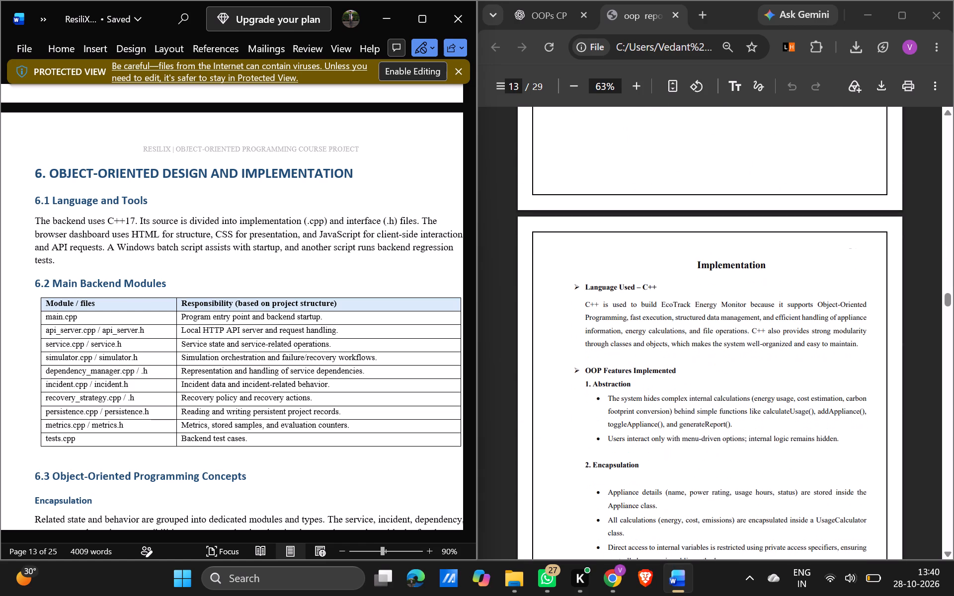
# Examine the reference PDF's OOP features, C++ libraries and modular program structure, continuing to the Testing tables.
pyautogui.scroll(-3, 641, 365)
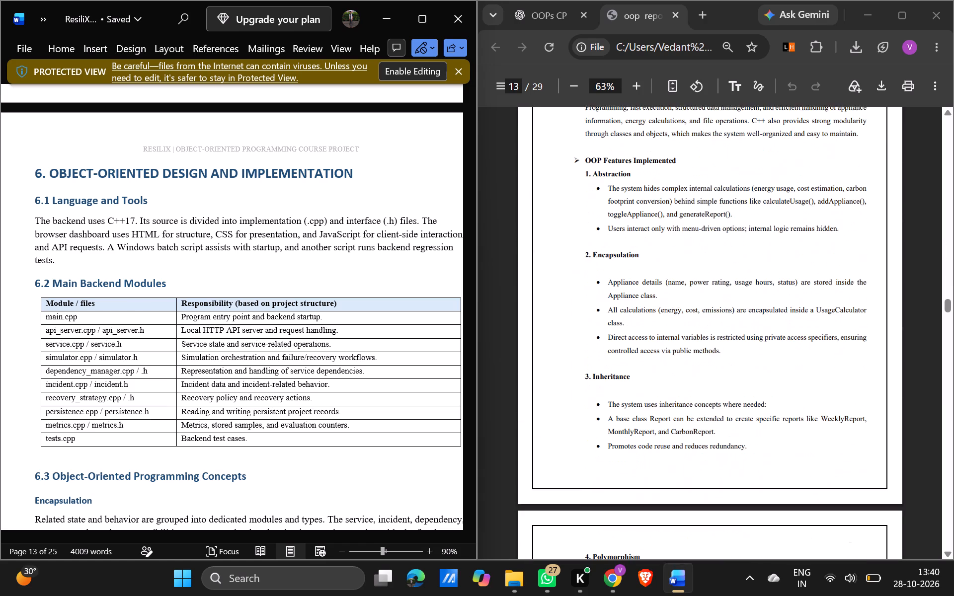
pyautogui.scroll(-4, 641, 365)
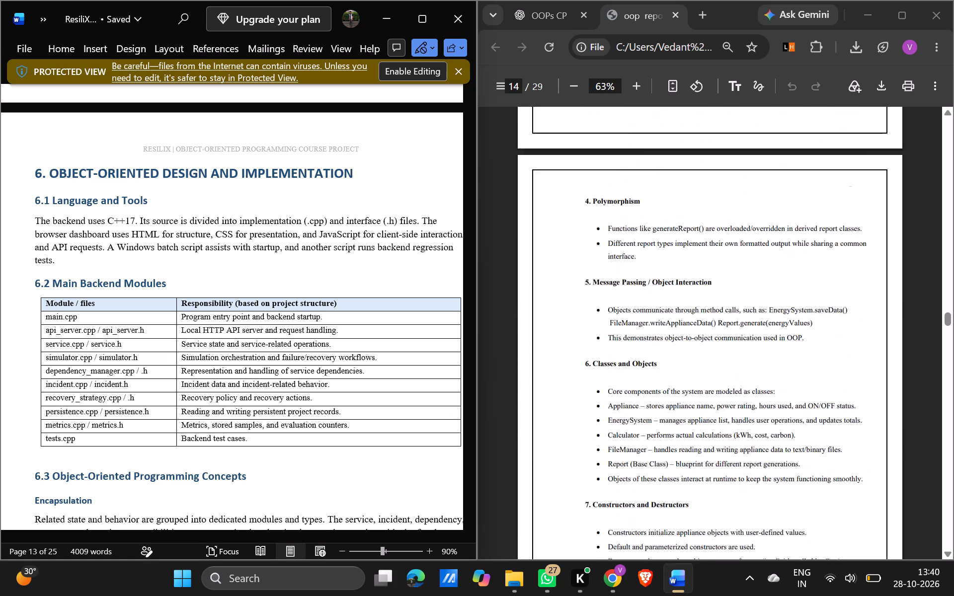
pyautogui.scroll(-6, 641, 365)
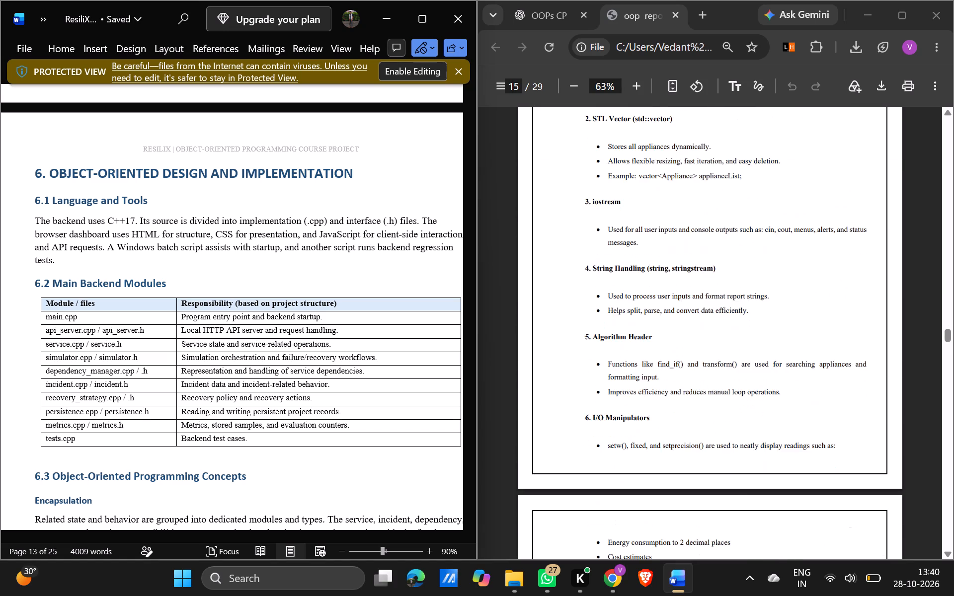
pyautogui.scroll(-7, 641, 365)
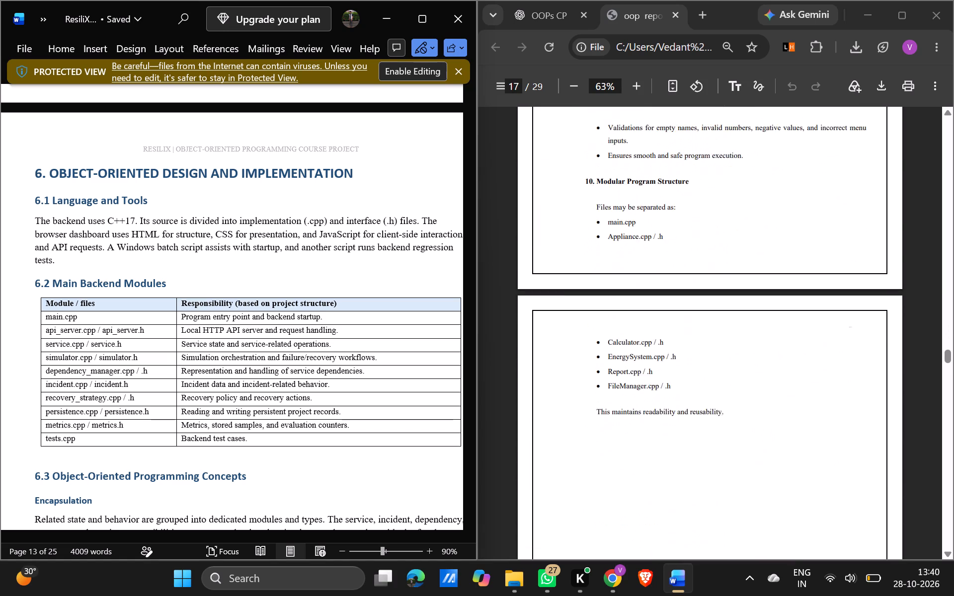
pyautogui.scroll(-4, 641, 365)
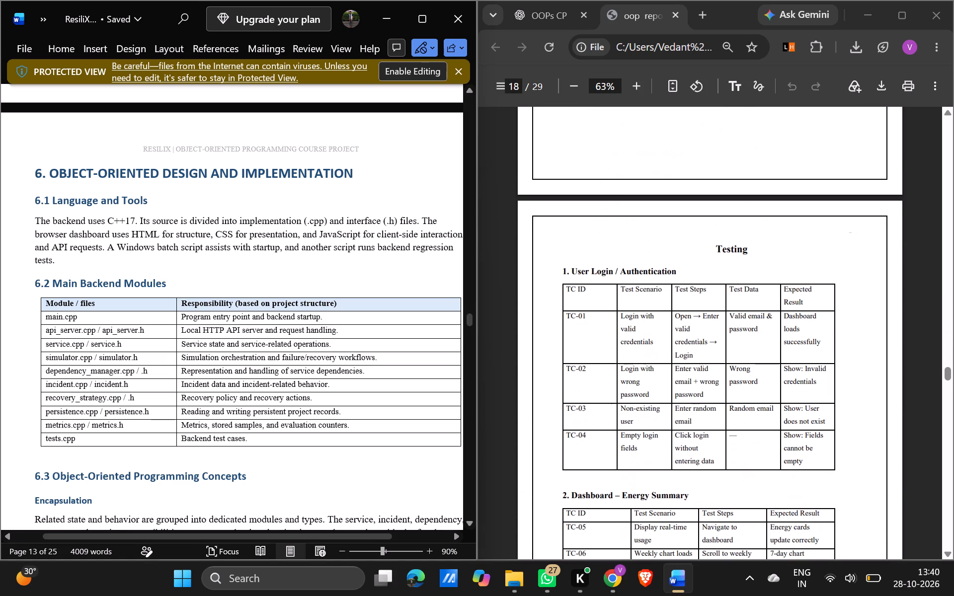
# Examine the rest of section 6 and the Features and Modules section with its screenshot placeholders in the ResiliX report.
pyautogui.scroll(-9, 367, 344)
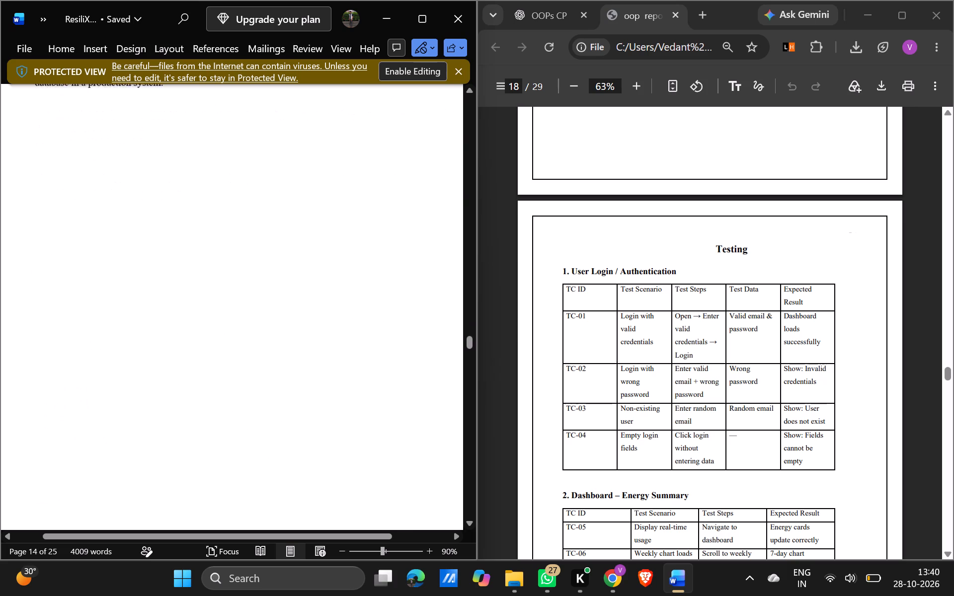
pyautogui.scroll(-1, 367, 344)
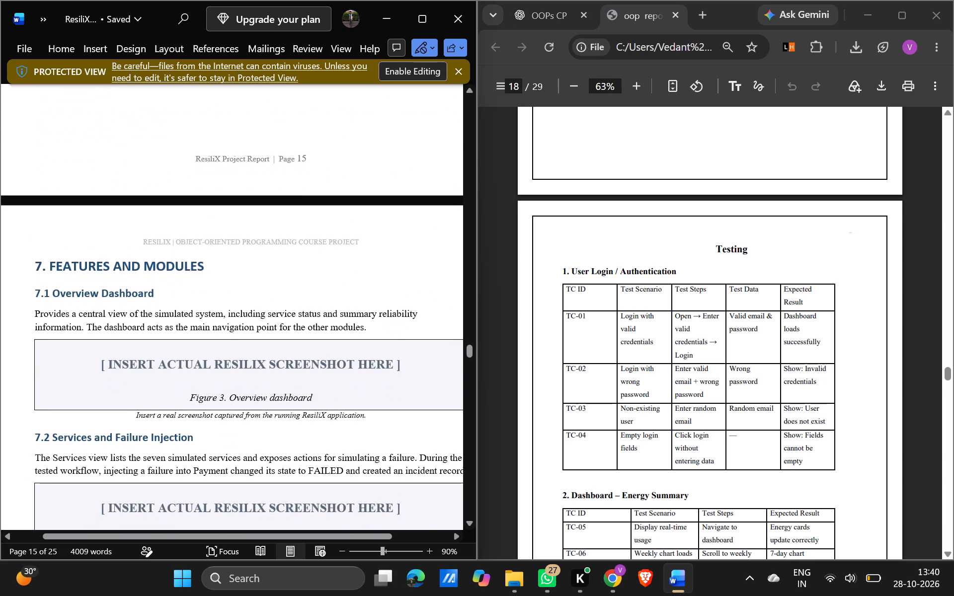
pyautogui.click(351, 361)
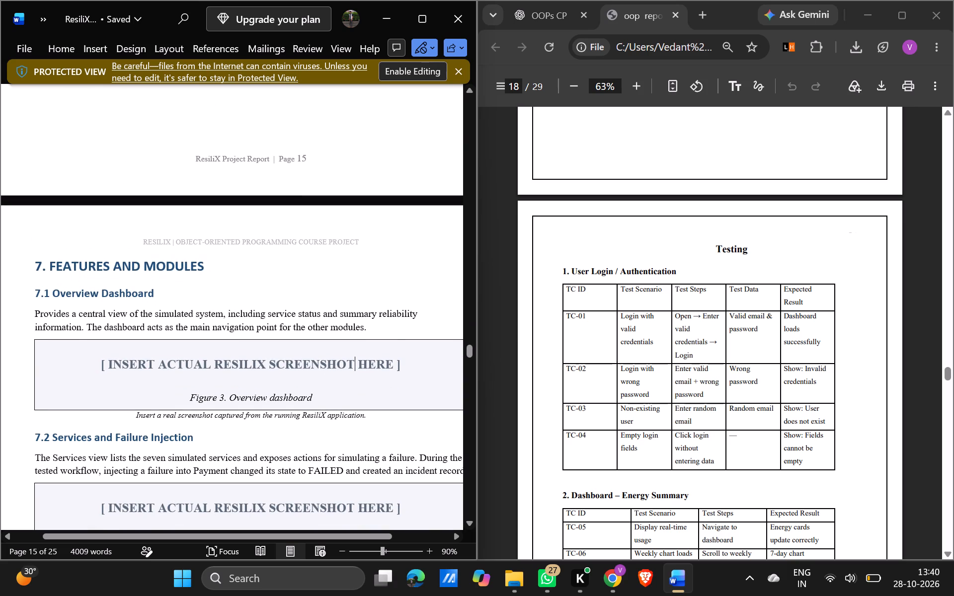
pyautogui.scroll(-2, 351, 361)
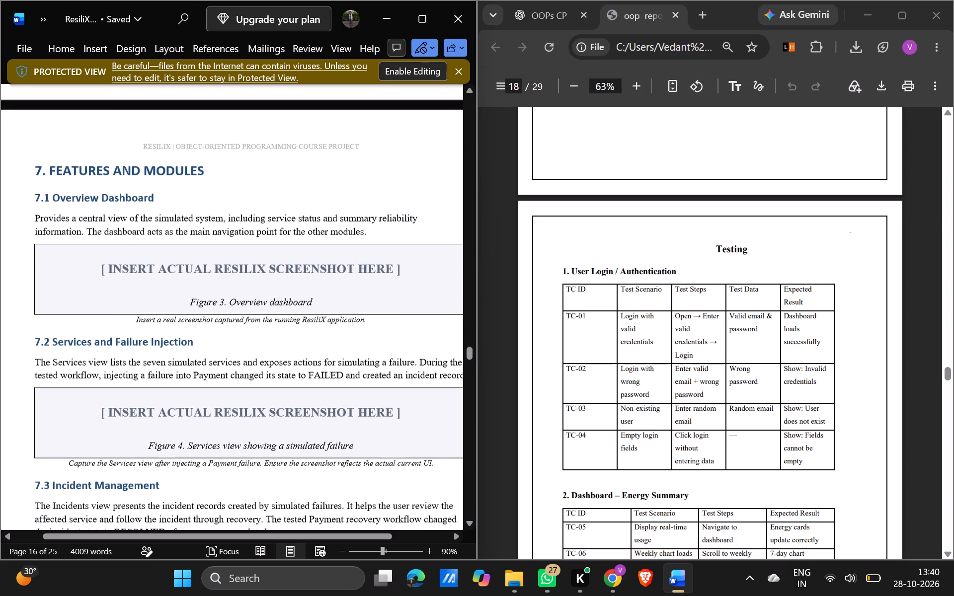
pyautogui.scroll(-1, 351, 361)
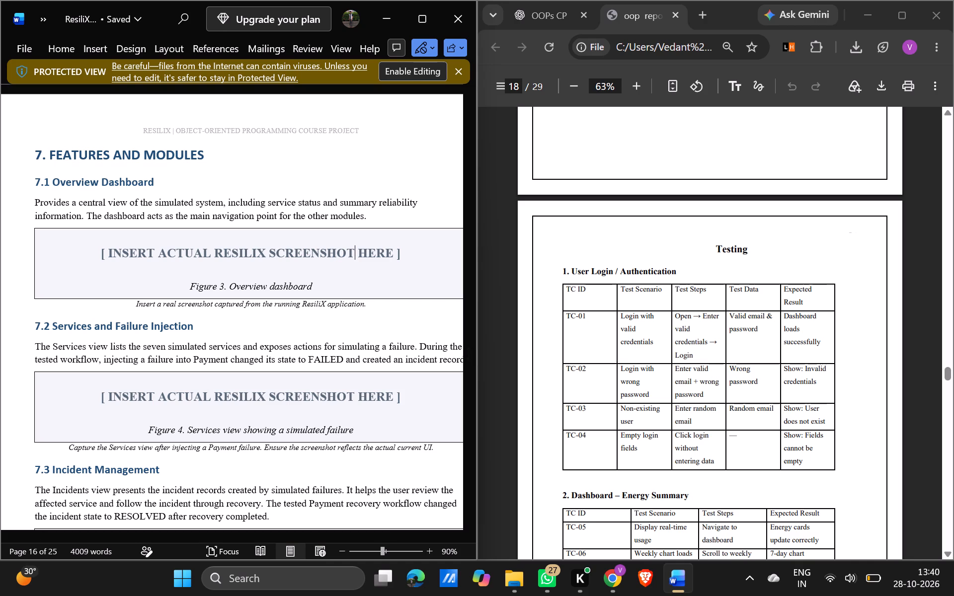
# Dismiss the Protected View notice above the ResiliX report without enabling editing.
pyautogui.click(458, 74)
pyautogui.scroll(-1, 360, 220)
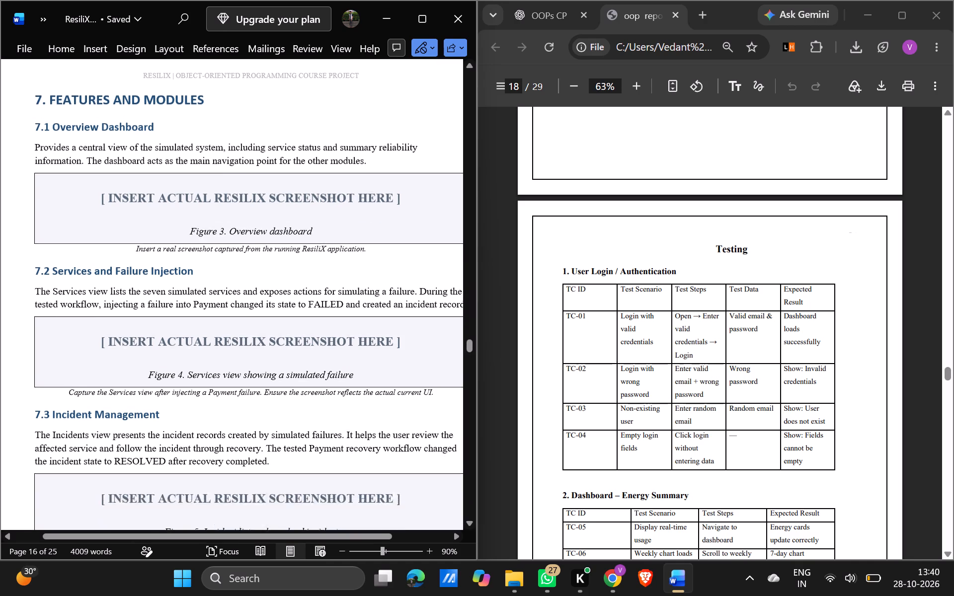
# Examine the ResiliX report from the rest of Features and Modules through Testing and Results to Limitations and Future Scope.
pyautogui.scroll(-5, 360, 220)
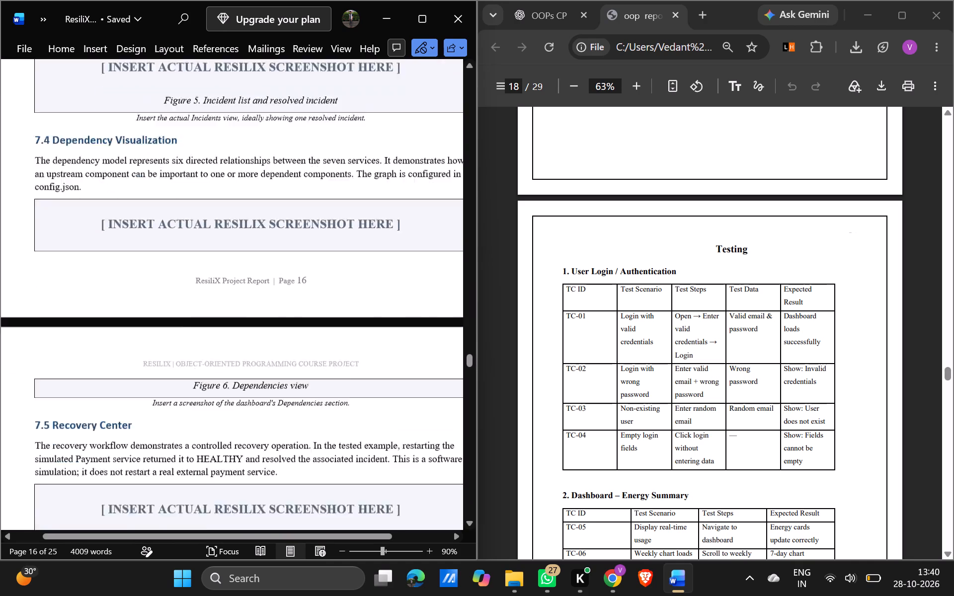
pyautogui.scroll(-4, 360, 220)
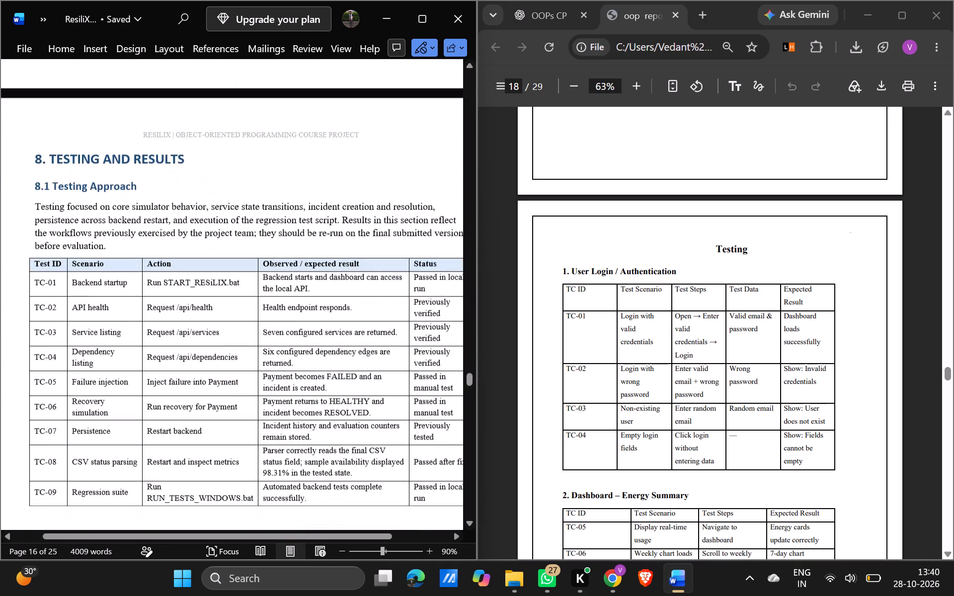
pyautogui.scroll(-5, 360, 220)
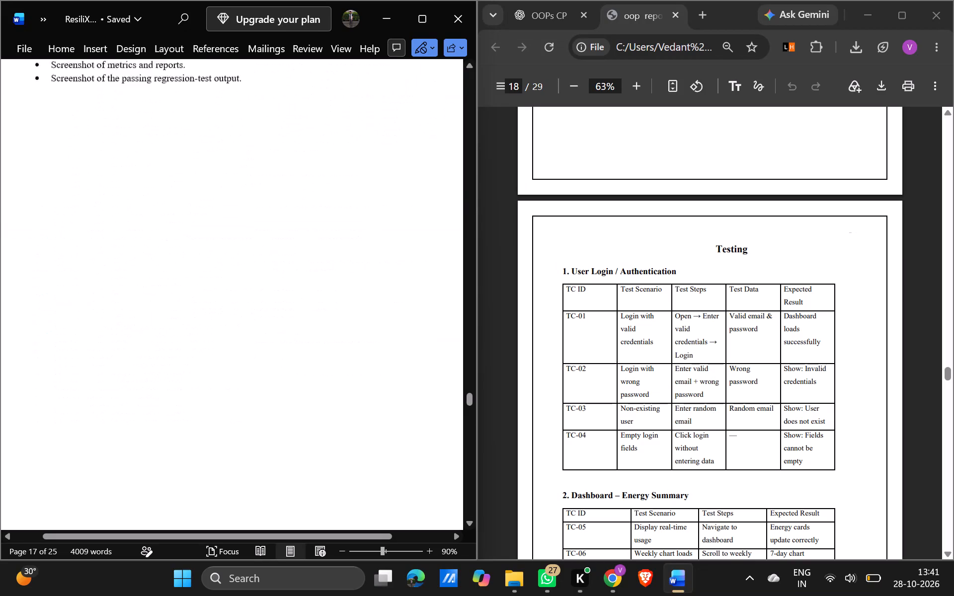
pyautogui.scroll(-2, 360, 220)
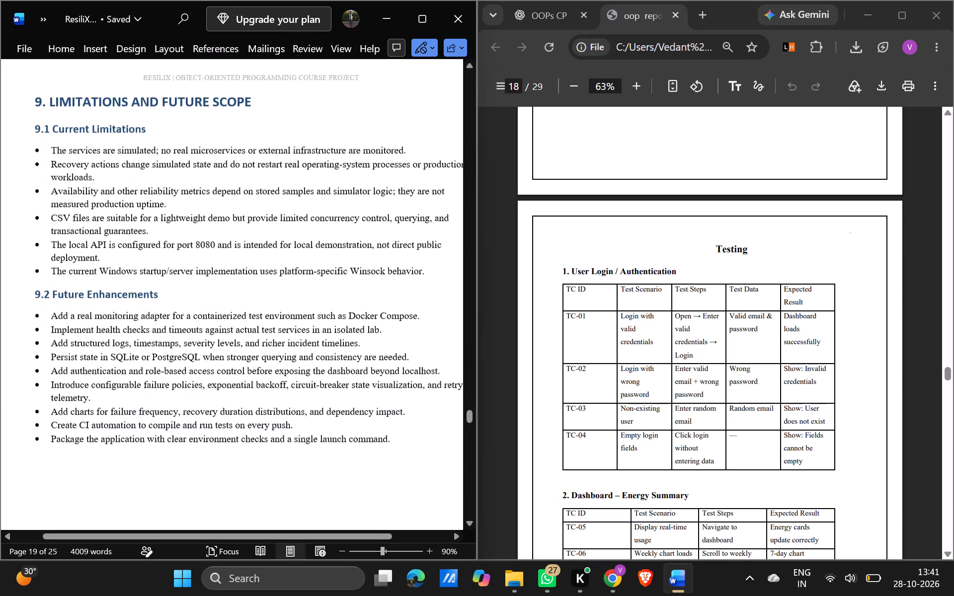
# Examine the ResiliX report's Conclusion, References, run instructions appendix and screenshot placeholders through to the last page.
pyautogui.scroll(-4, 360, 220)
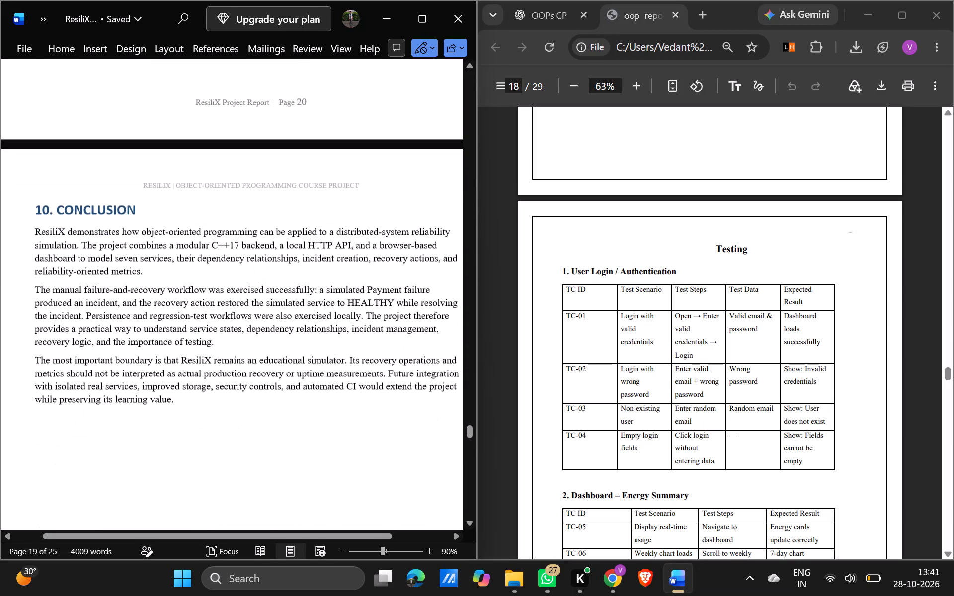
pyautogui.scroll(-3, 360, 220)
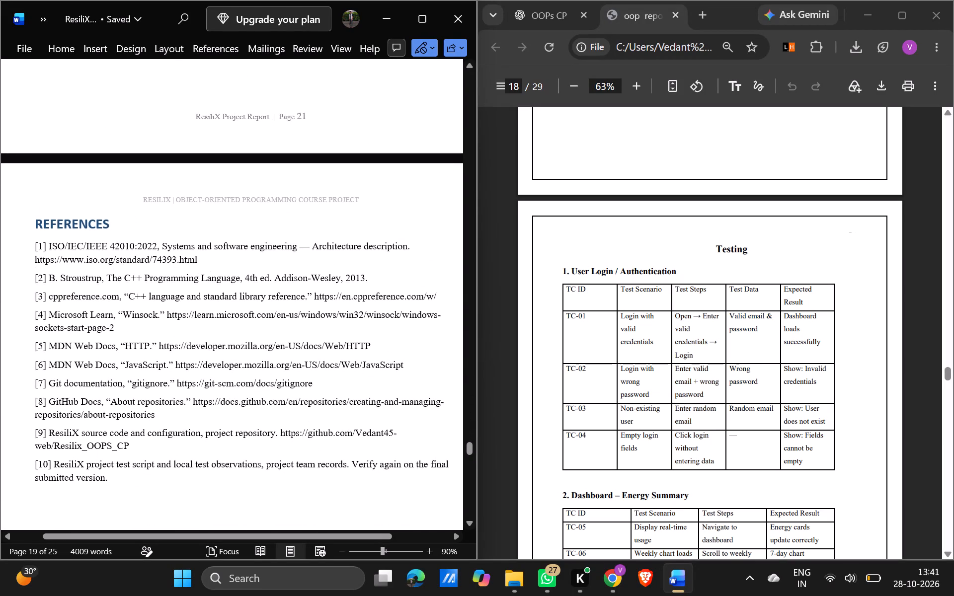
pyautogui.click(211, 316)
pyautogui.scroll(-7, 211, 316)
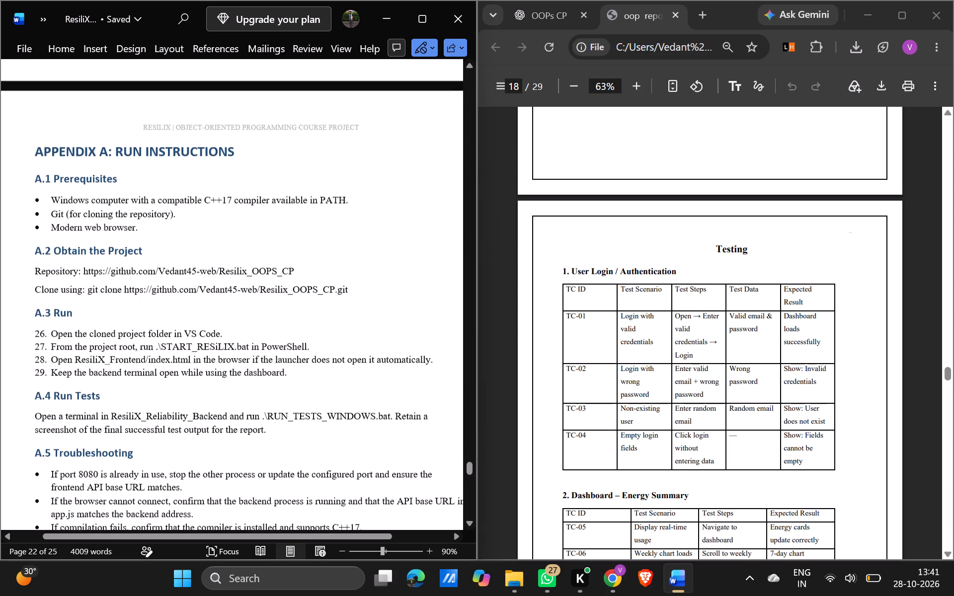
pyautogui.scroll(-4, 211, 316)
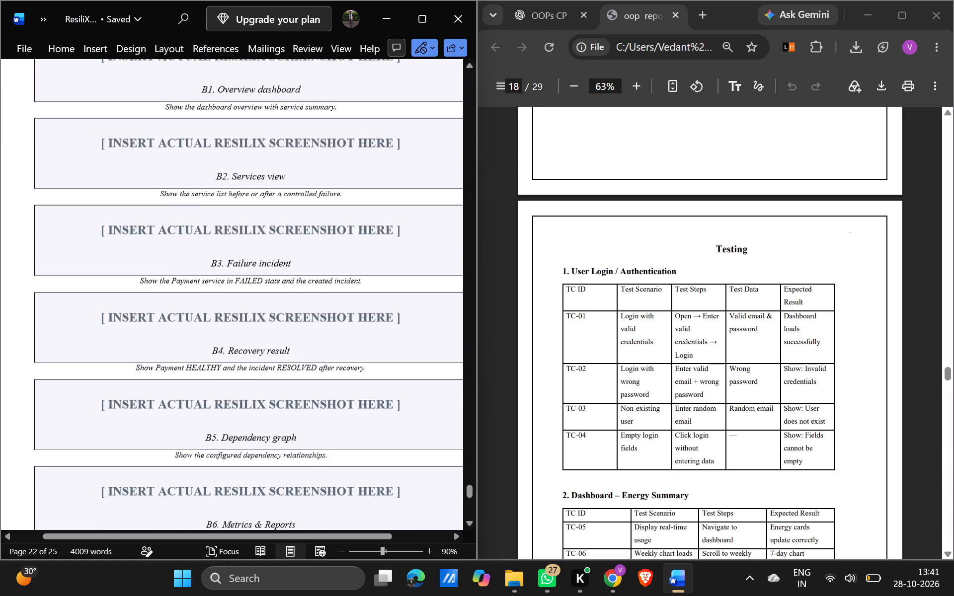
pyautogui.scroll(-3, 211, 316)
# Examine the rest of the reference PDF from the Testing tables through the References section to its last page.
pyautogui.scroll(-4, 549, 342)
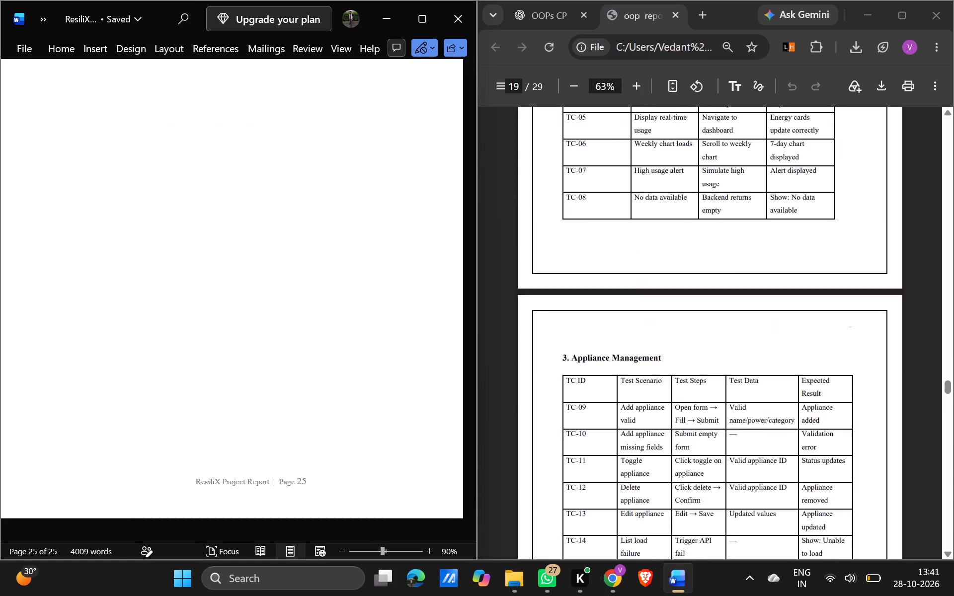
pyautogui.scroll(-13, 549, 342)
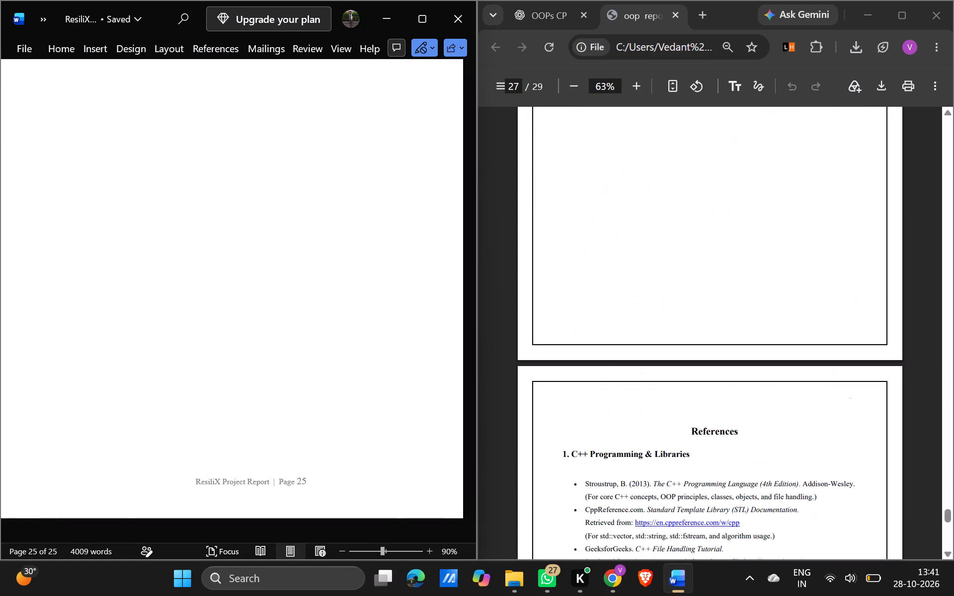
pyautogui.scroll(-9, 549, 342)
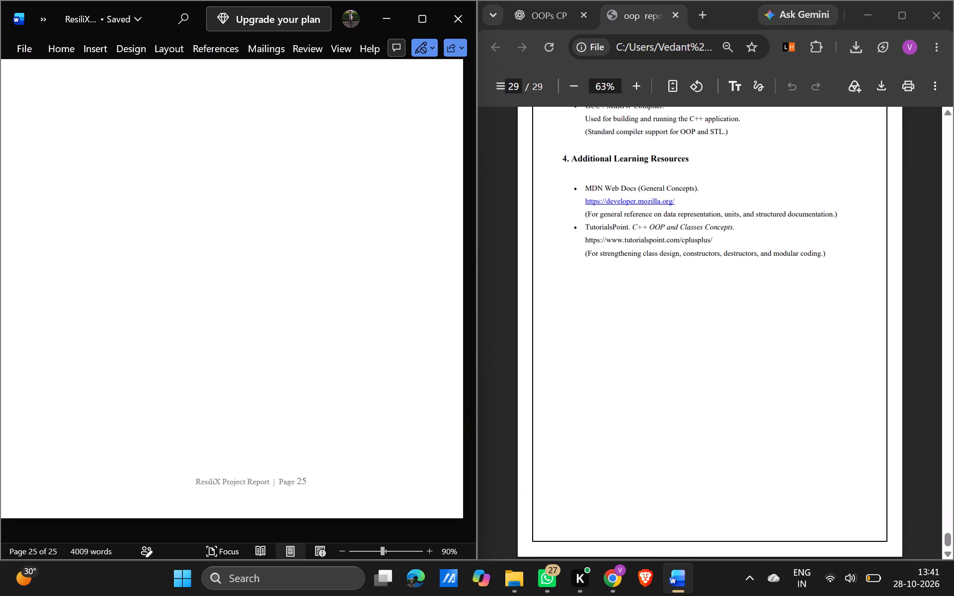
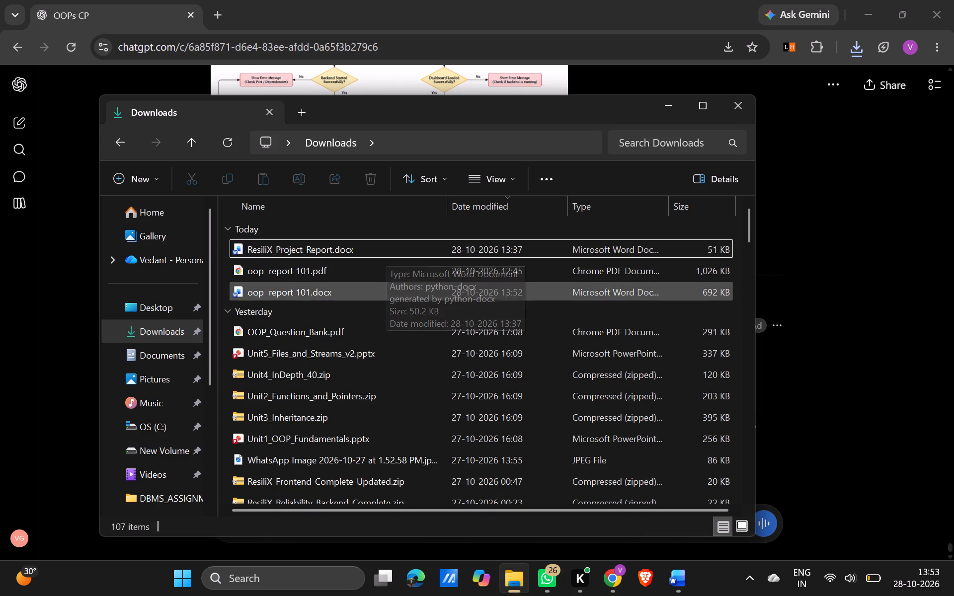
pyautogui.doubleClick(335, 252)
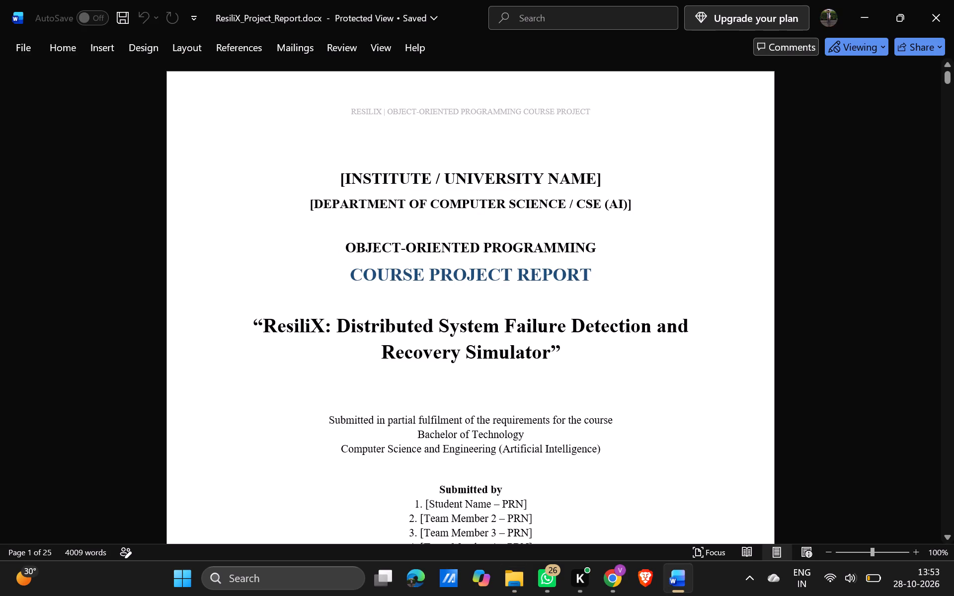
pyautogui.scroll(-1, 335, 252)
pyautogui.hscroll(-3, 335, 252)
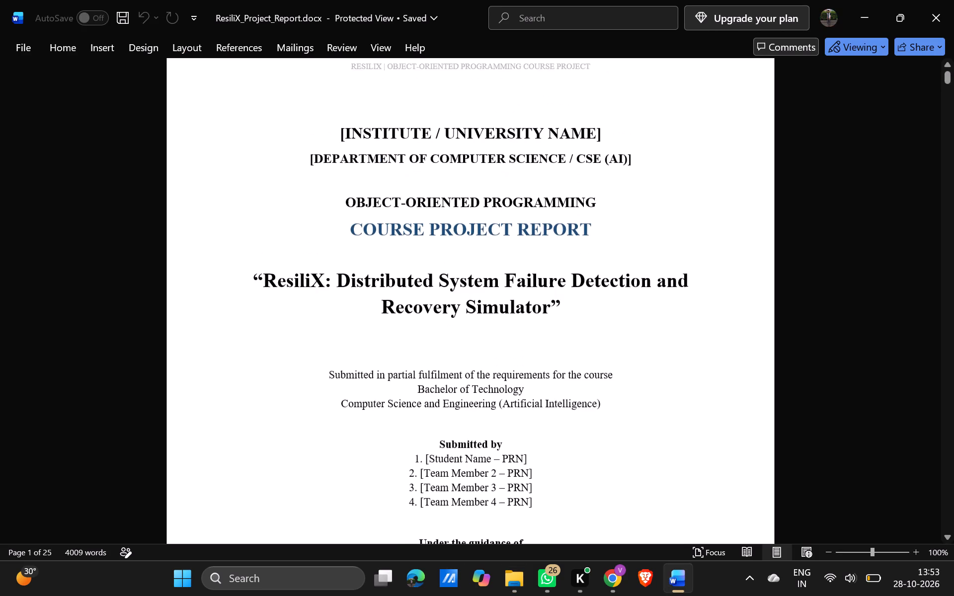
# Open the converted oop report 101.docx from Downloads in Word and dismiss the Protected View bar.
pyautogui.click(517, 593)
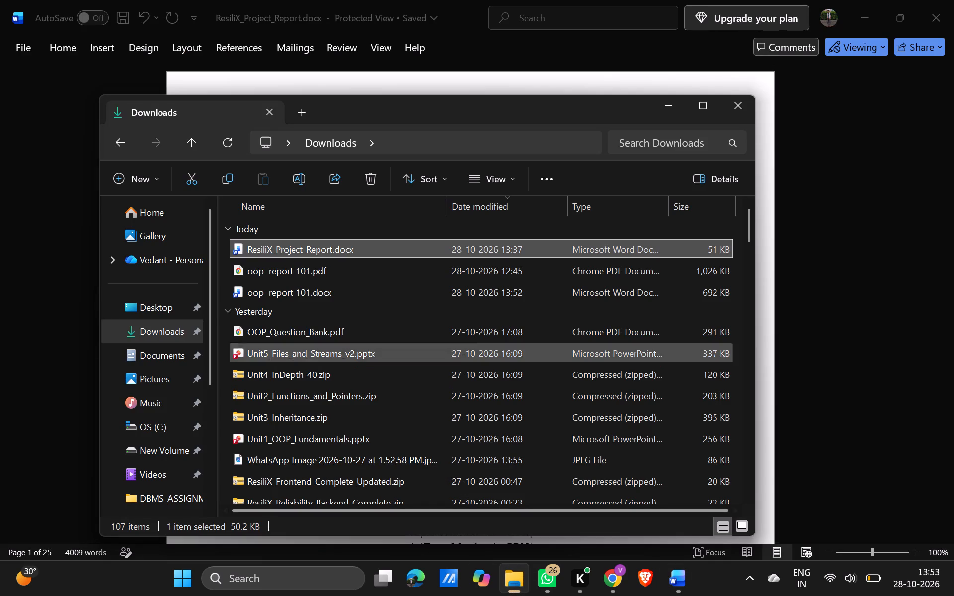
pyautogui.doubleClick(375, 292)
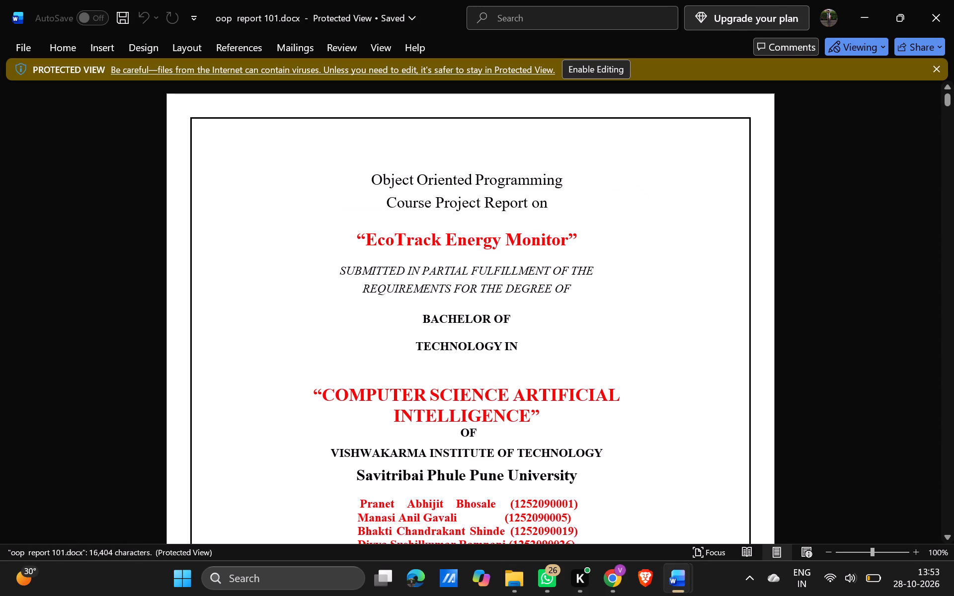
pyautogui.click(934, 72)
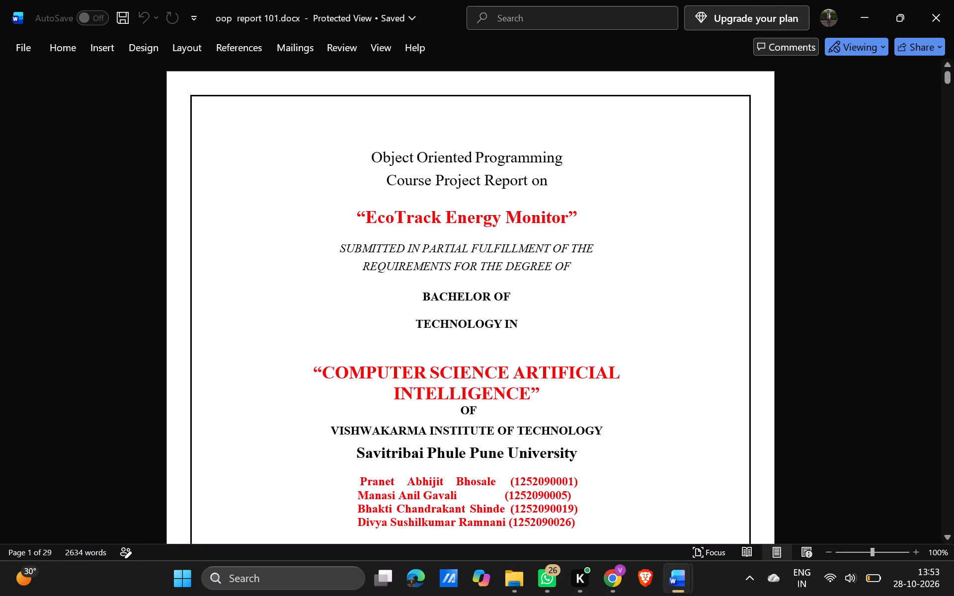
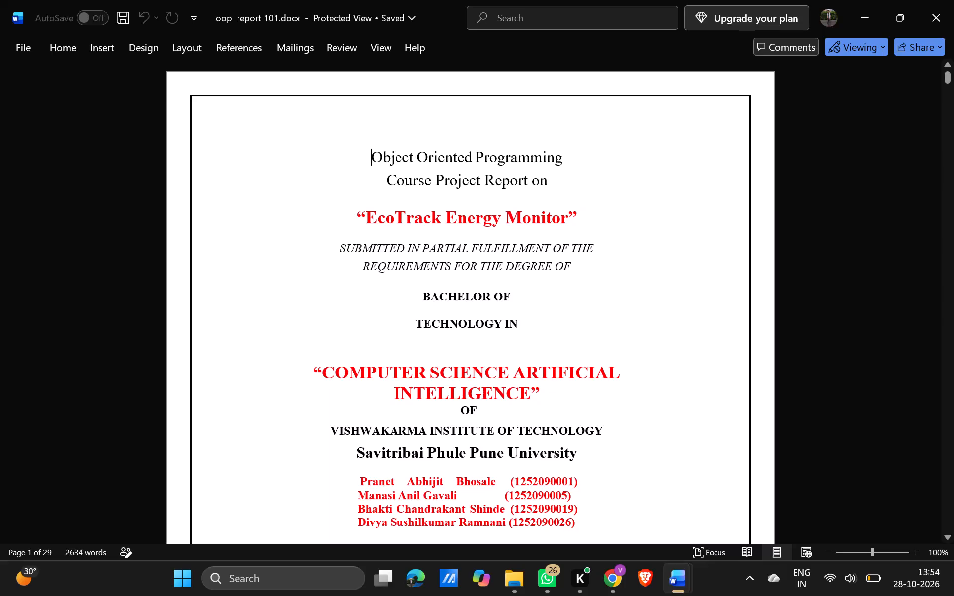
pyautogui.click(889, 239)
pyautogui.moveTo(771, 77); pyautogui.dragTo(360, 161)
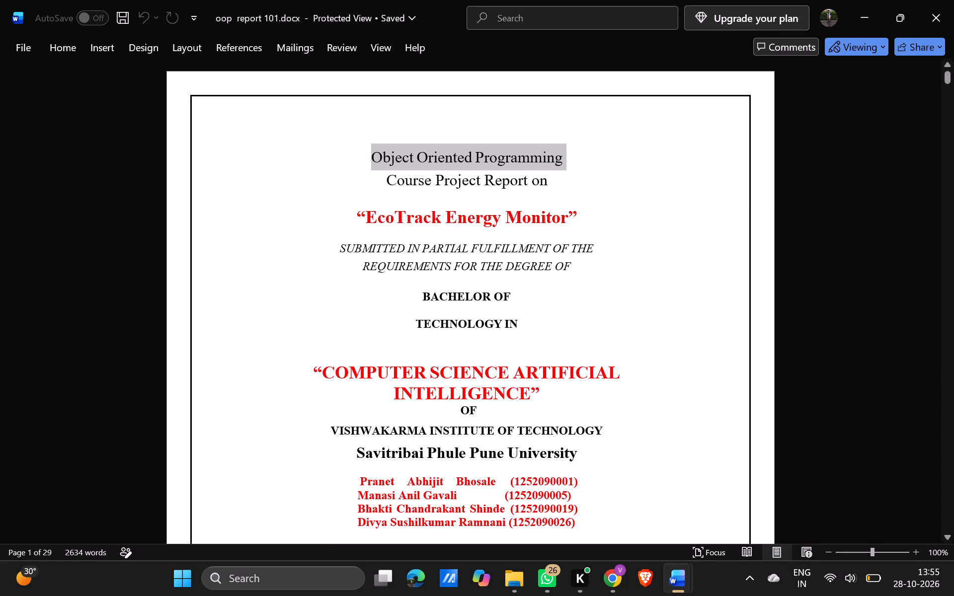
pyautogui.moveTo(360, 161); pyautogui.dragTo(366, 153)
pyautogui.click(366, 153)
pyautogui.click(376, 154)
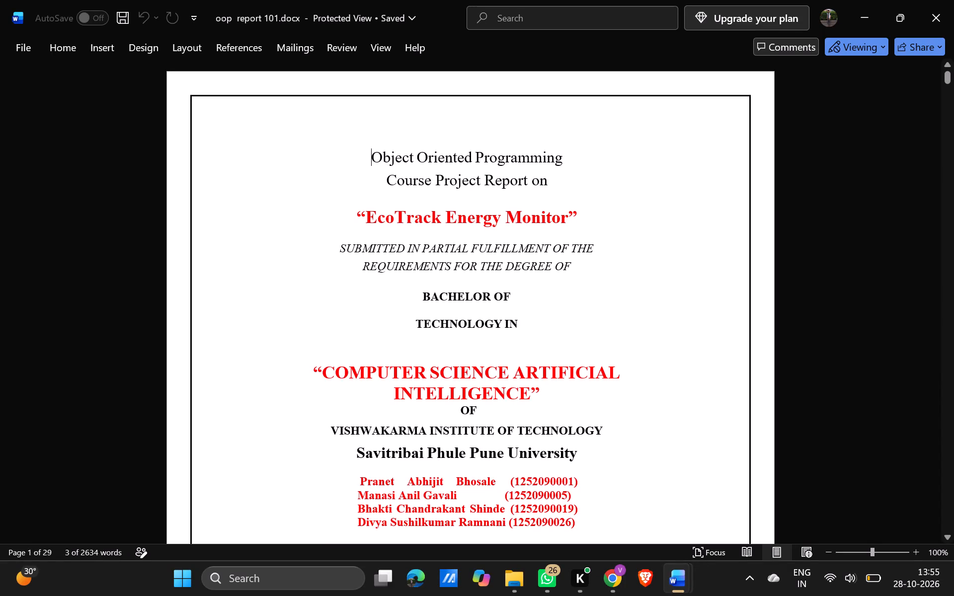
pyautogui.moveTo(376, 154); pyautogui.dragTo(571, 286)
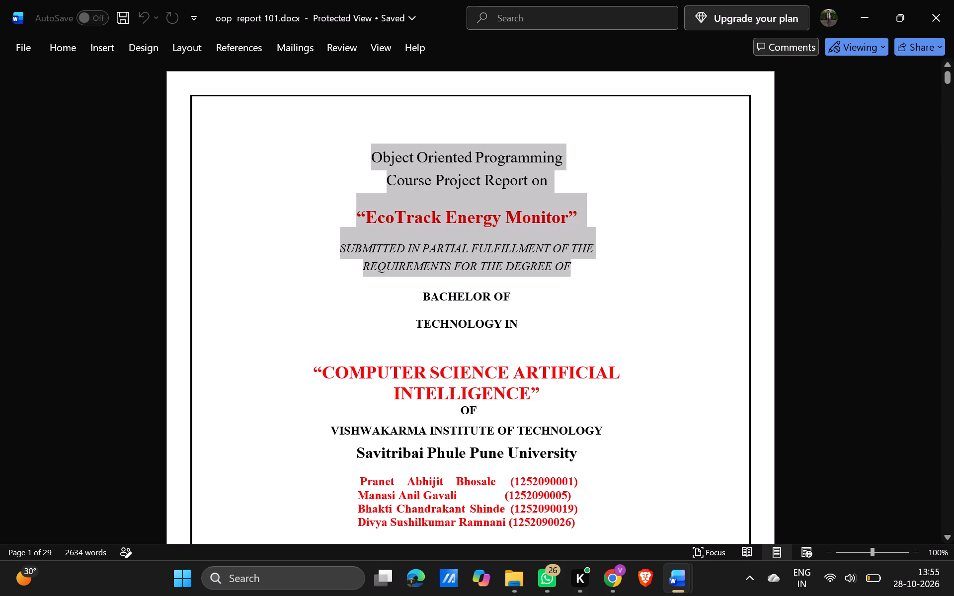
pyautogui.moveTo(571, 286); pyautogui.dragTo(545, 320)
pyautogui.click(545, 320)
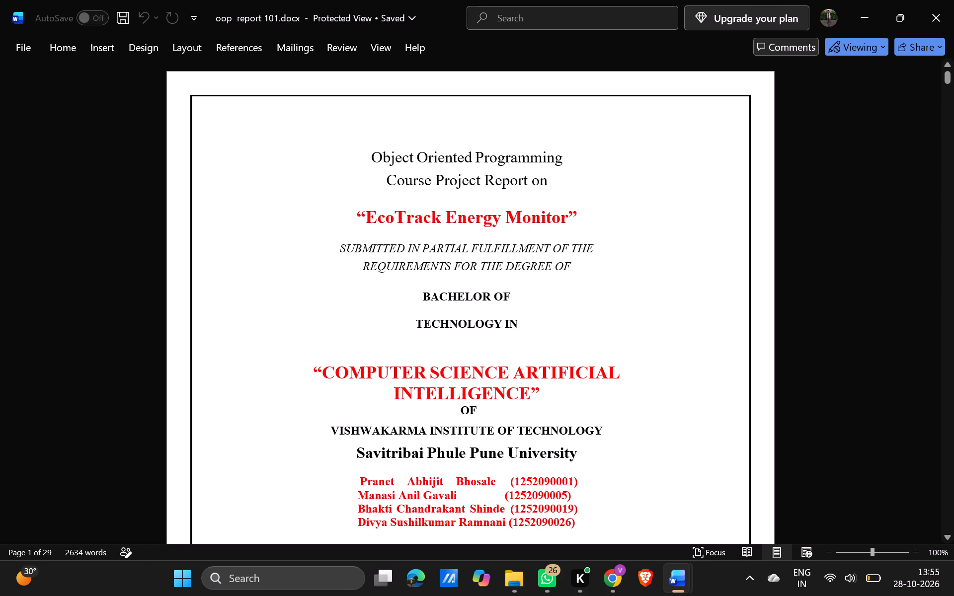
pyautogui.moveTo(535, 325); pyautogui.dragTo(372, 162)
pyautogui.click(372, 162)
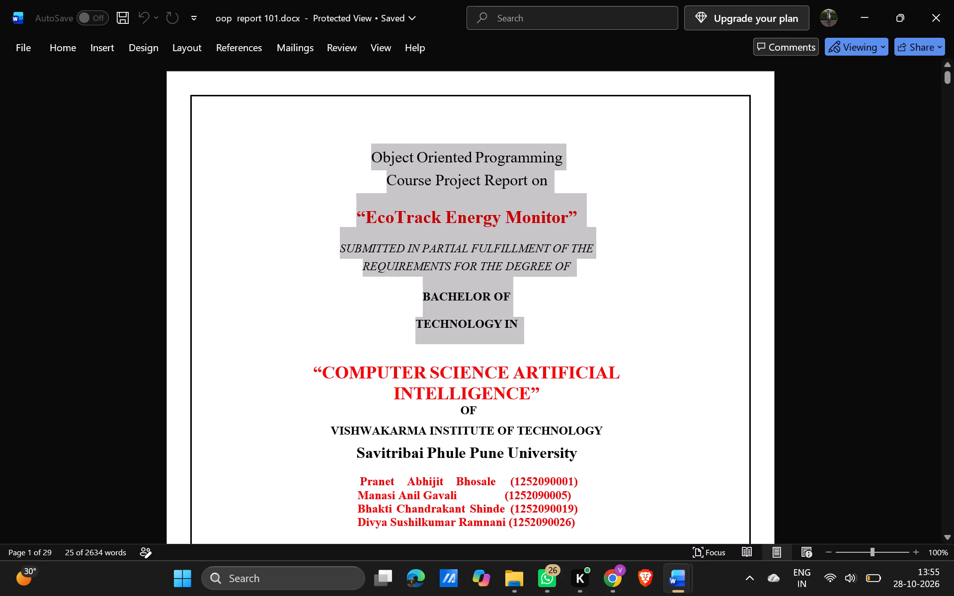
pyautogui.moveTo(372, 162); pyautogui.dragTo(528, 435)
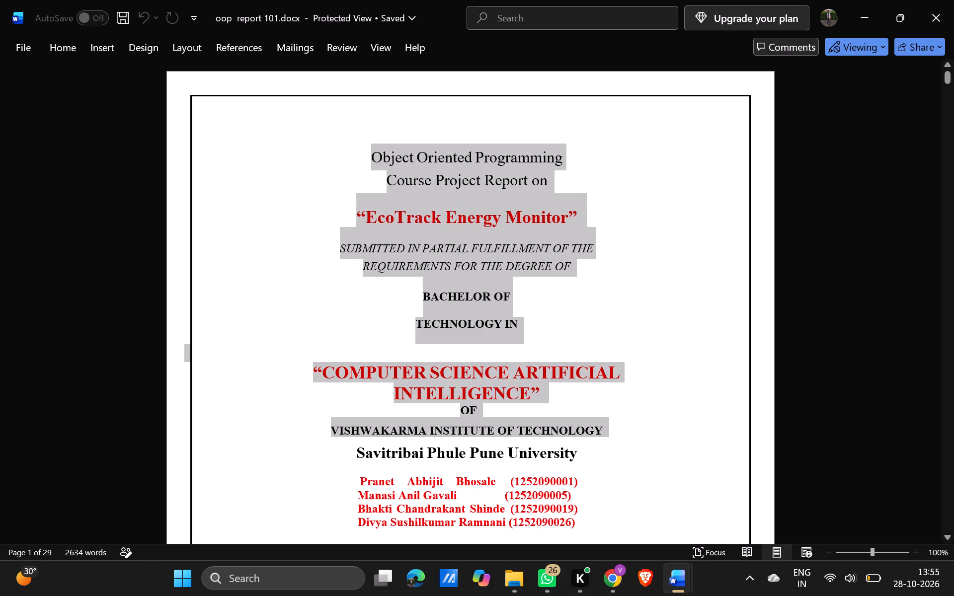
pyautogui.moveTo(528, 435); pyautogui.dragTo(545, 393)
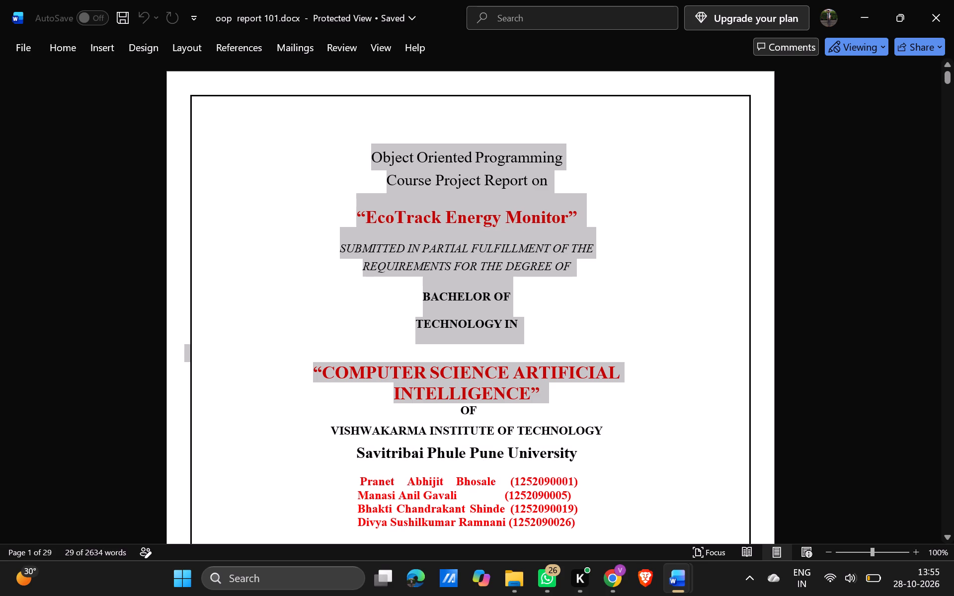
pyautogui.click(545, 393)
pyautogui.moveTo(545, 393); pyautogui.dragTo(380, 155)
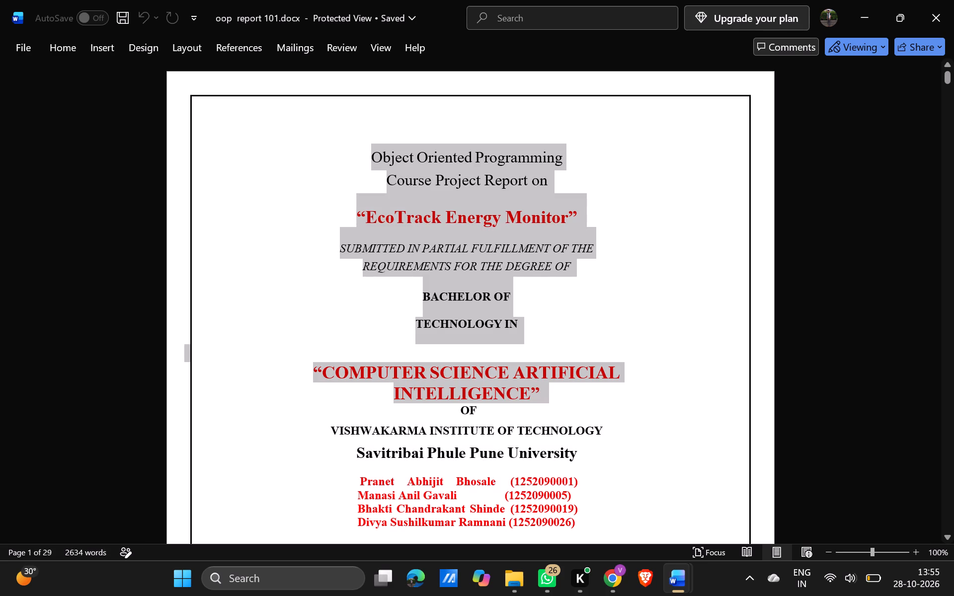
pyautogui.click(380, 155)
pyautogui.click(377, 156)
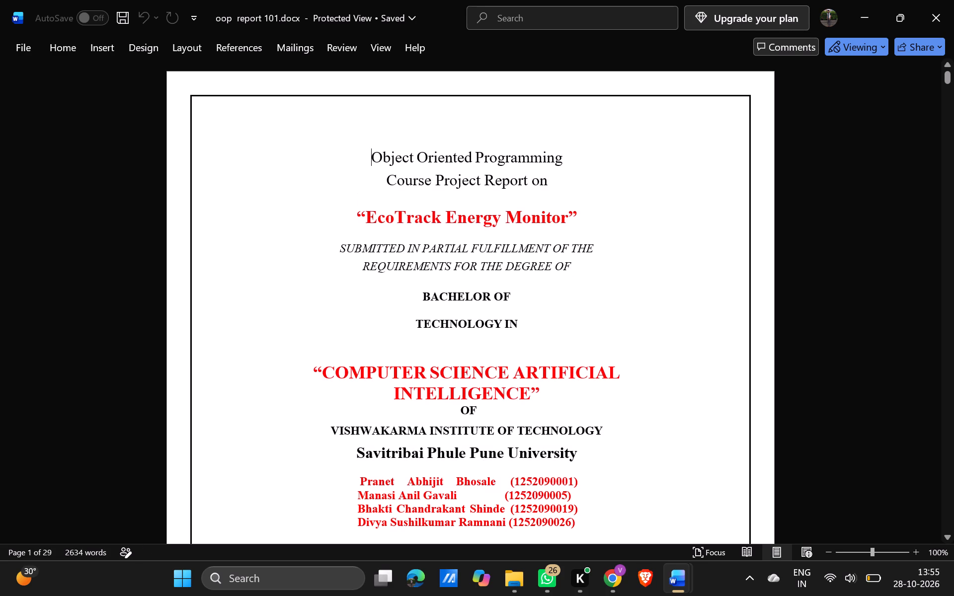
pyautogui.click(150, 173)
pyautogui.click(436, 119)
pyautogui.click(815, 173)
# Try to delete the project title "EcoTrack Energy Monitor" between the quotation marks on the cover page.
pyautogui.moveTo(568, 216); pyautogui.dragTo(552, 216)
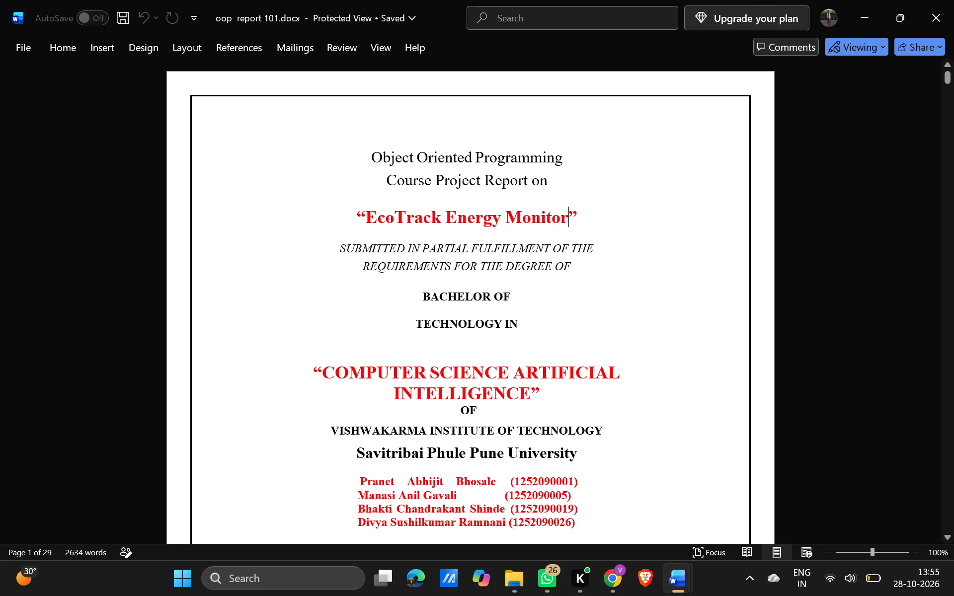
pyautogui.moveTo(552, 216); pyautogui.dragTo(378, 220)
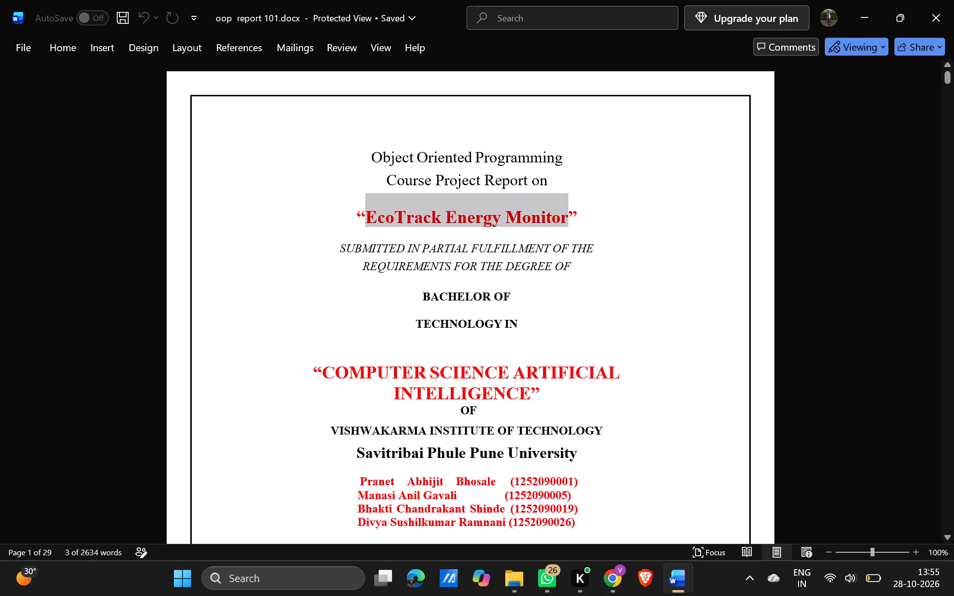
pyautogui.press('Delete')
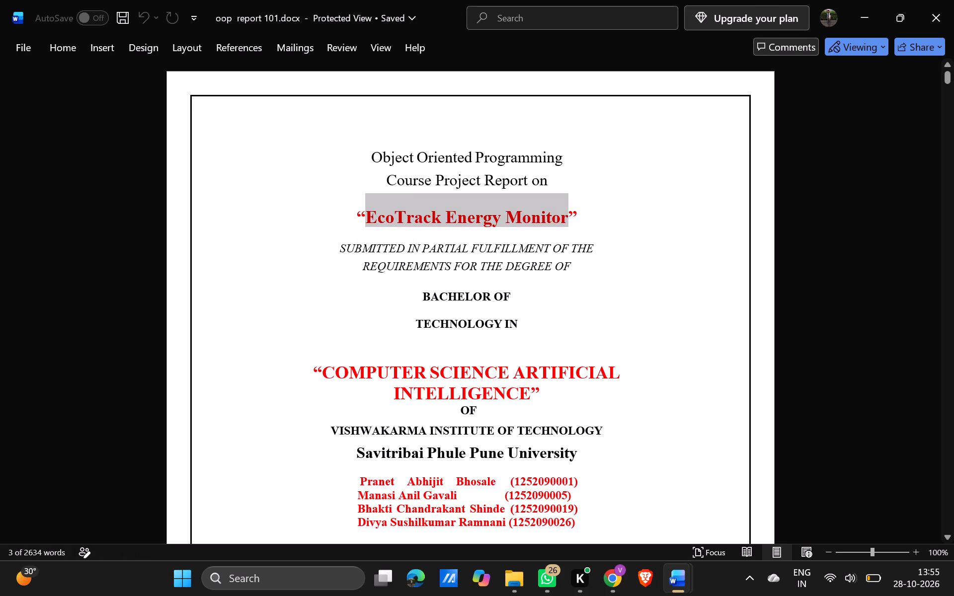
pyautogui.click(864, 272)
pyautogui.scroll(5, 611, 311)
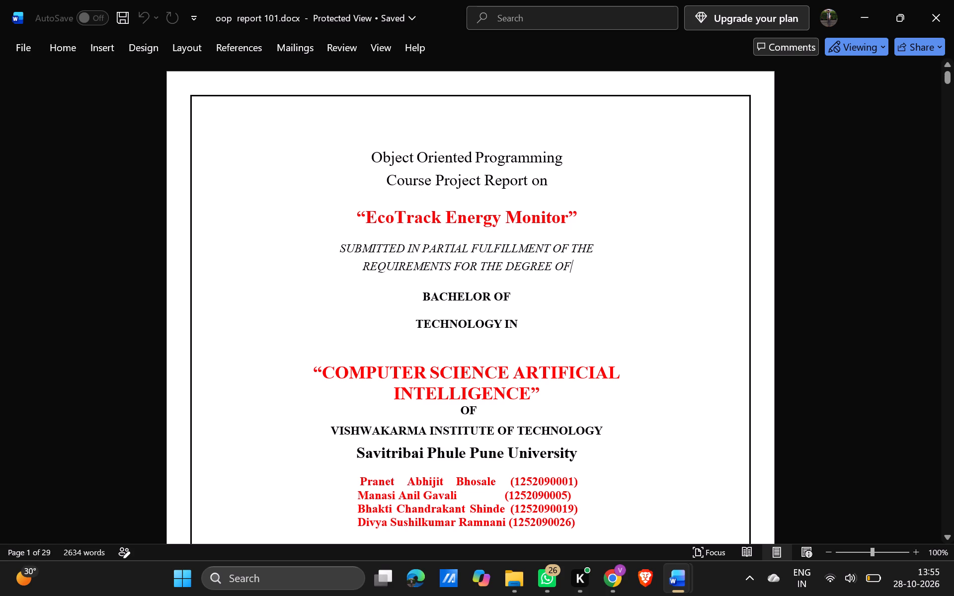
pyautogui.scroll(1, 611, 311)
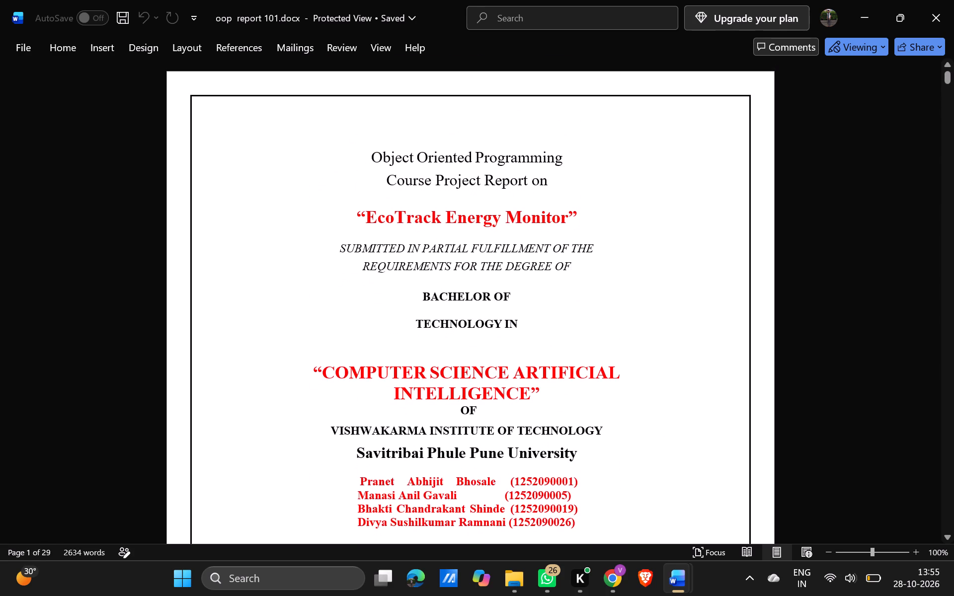
# Close oop report 101.docx, reopen it from Downloads through a new Word window and enable editing.
pyautogui.click(953, 0)
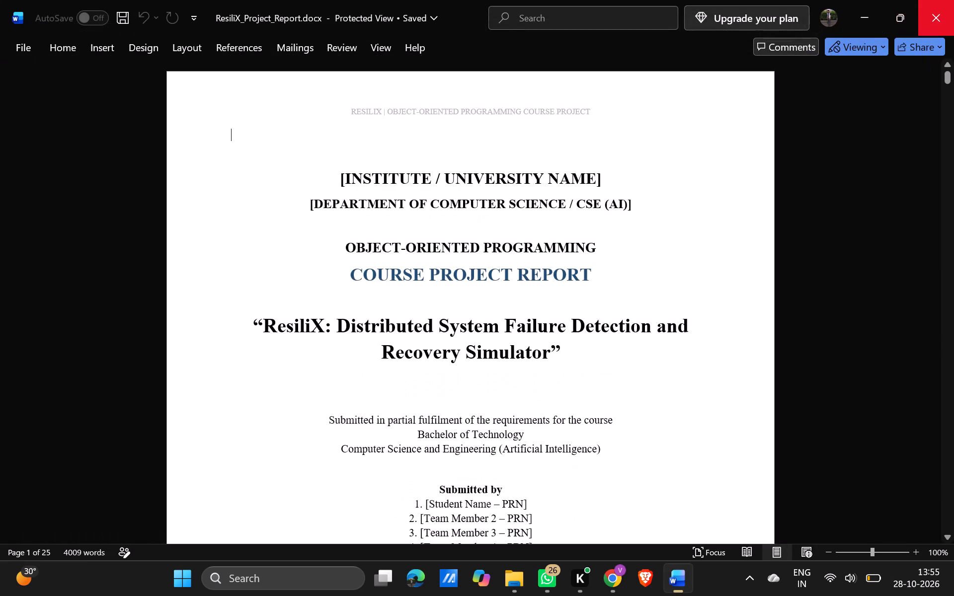
pyautogui.click(191, 581)
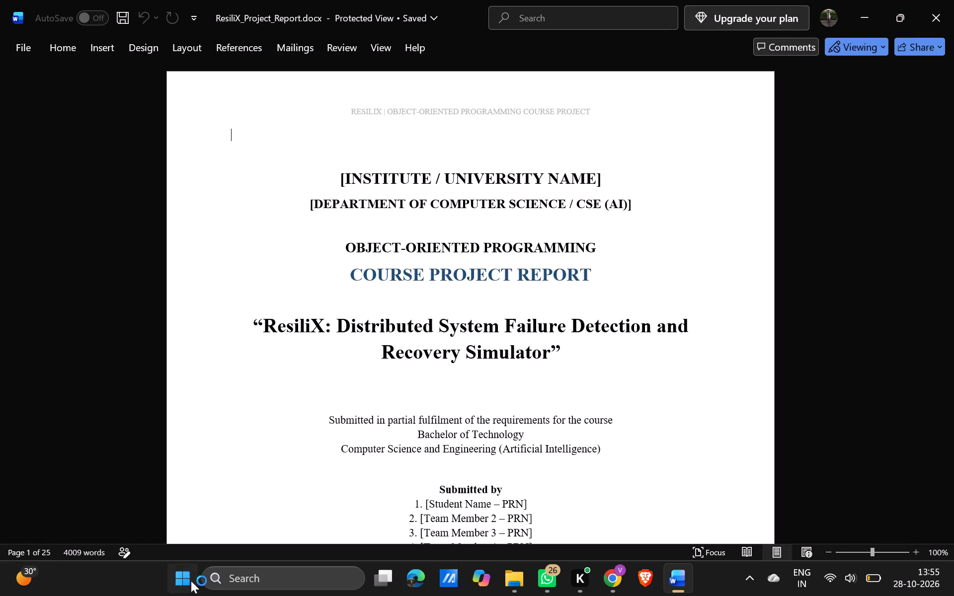
pyautogui.click(281, 173)
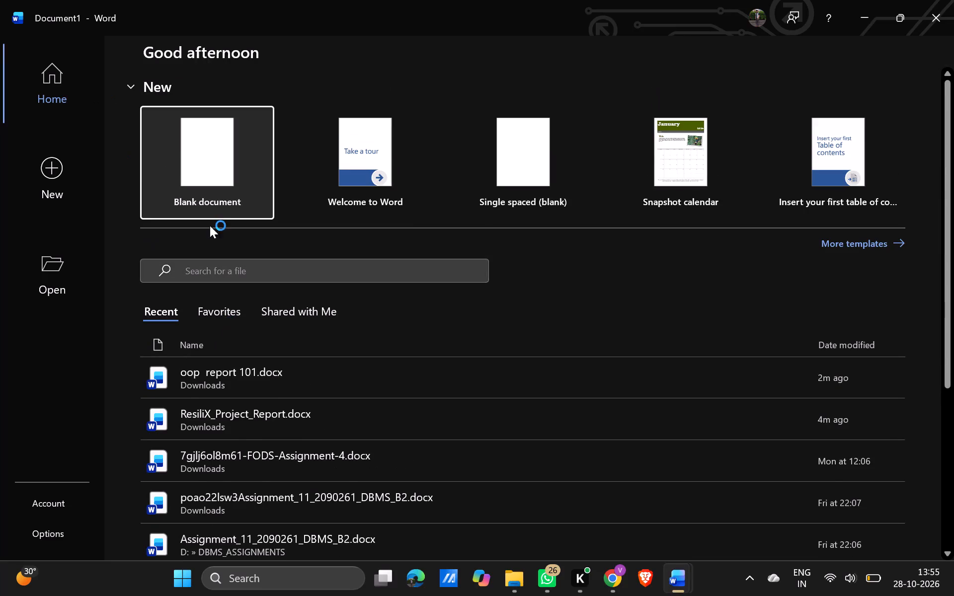
pyautogui.click(45, 249)
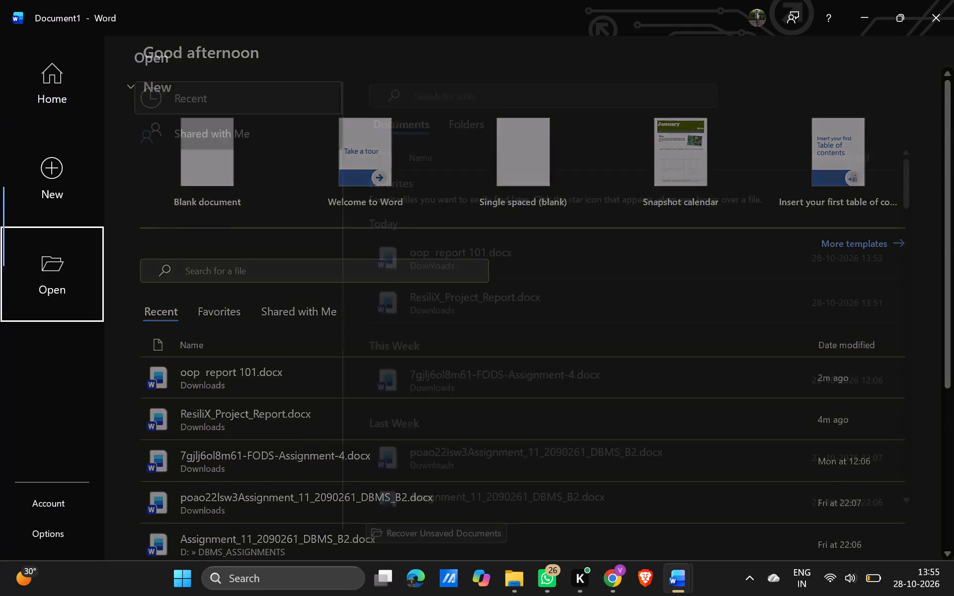
pyautogui.click(201, 331)
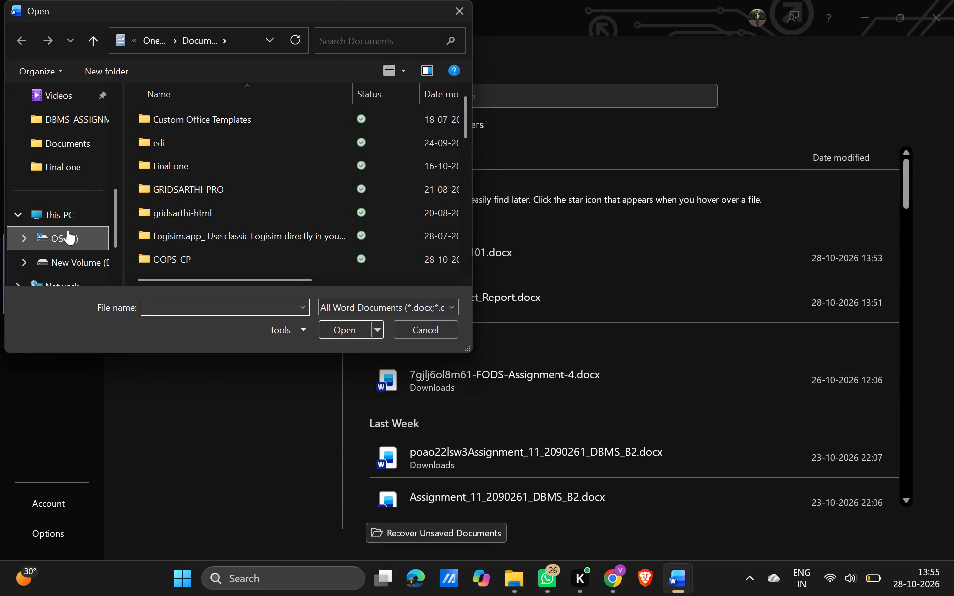
pyautogui.scroll(4, 68, 230)
pyautogui.click(68, 219)
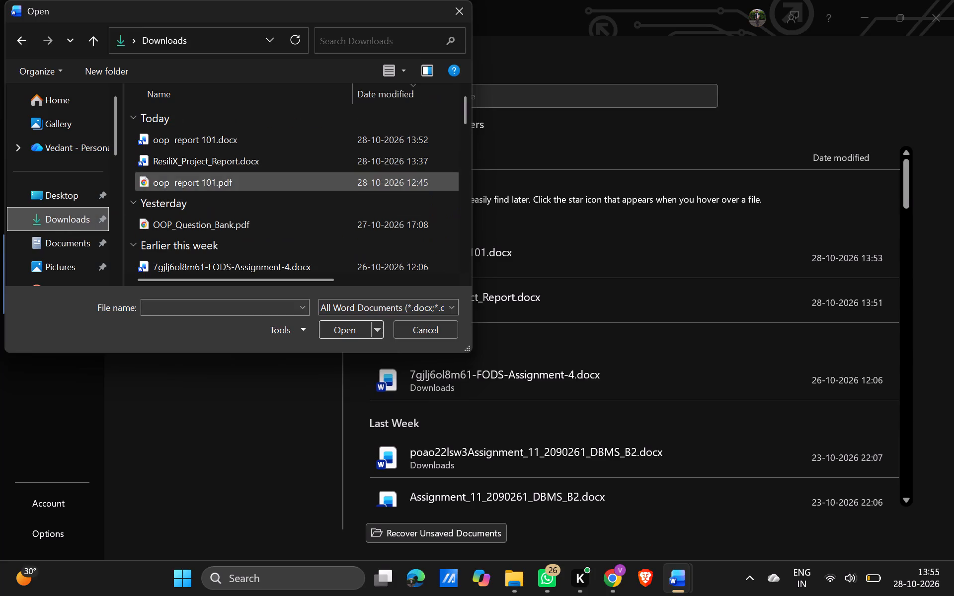
pyautogui.click(183, 148)
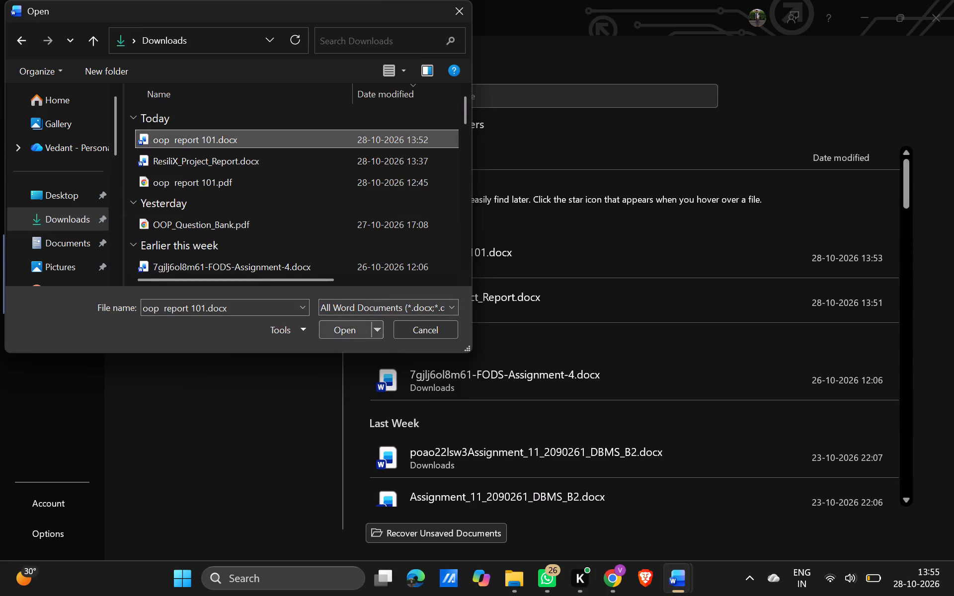
pyautogui.click(339, 321)
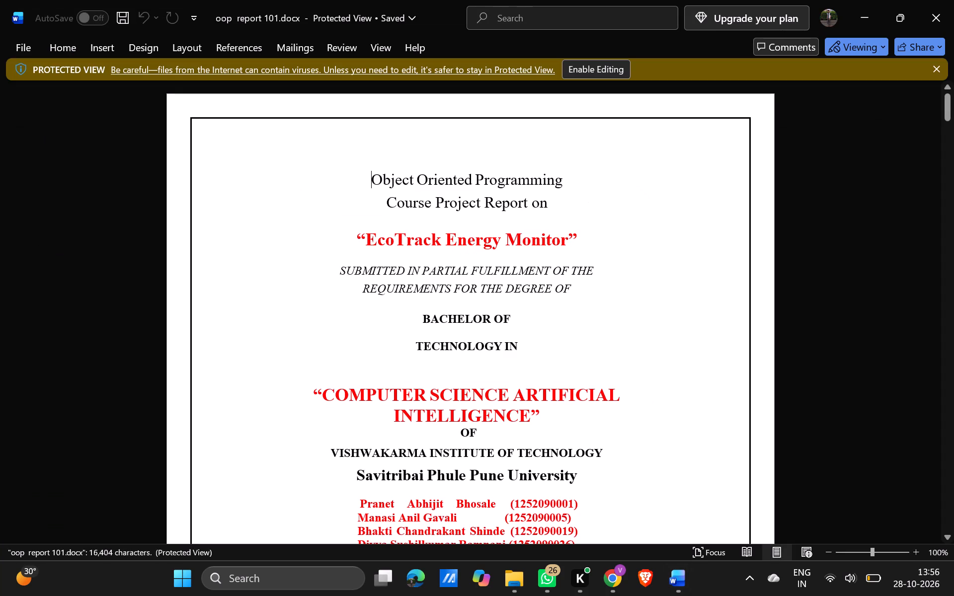
pyautogui.click(591, 74)
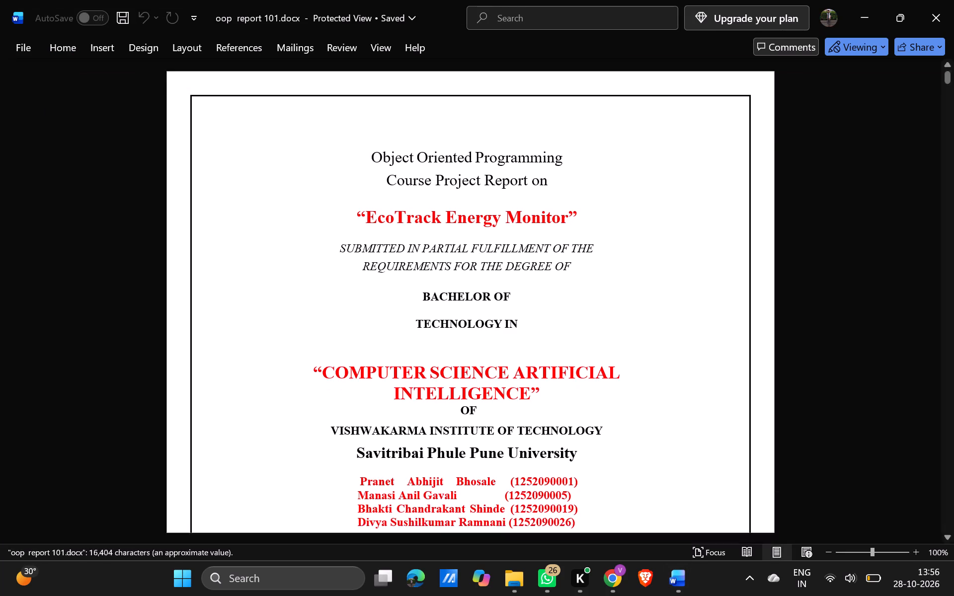
# Replace the cover title "EcoTrack Energy Monitor" with "ResiliX: Distributed System Failure Detection and Recovery Simulator", copied from ResiliX_Project_Report.docx.
pyautogui.moveTo(569, 289); pyautogui.dragTo(467, 299)
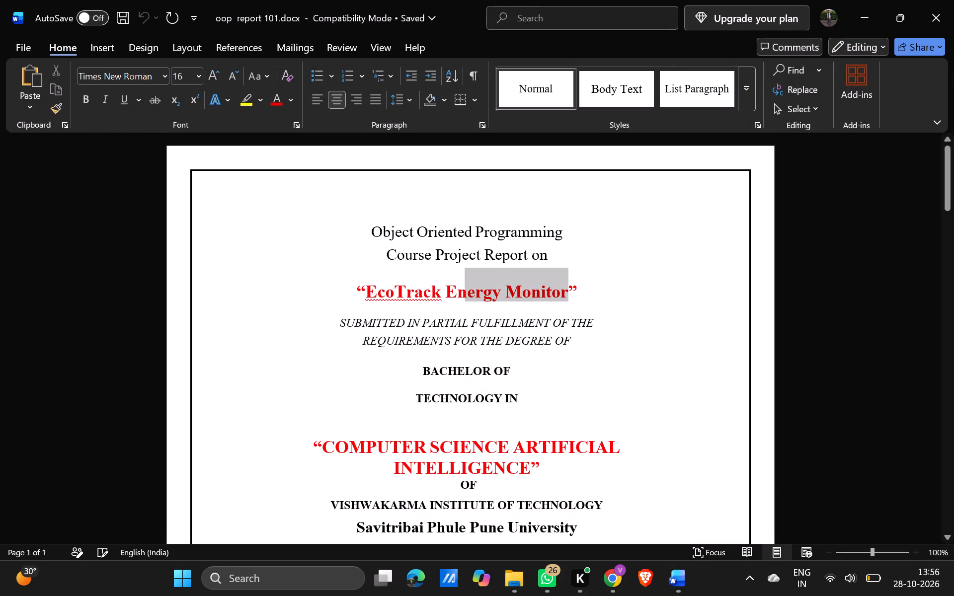
pyautogui.moveTo(467, 299); pyautogui.dragTo(385, 298)
pyautogui.press('Delete')
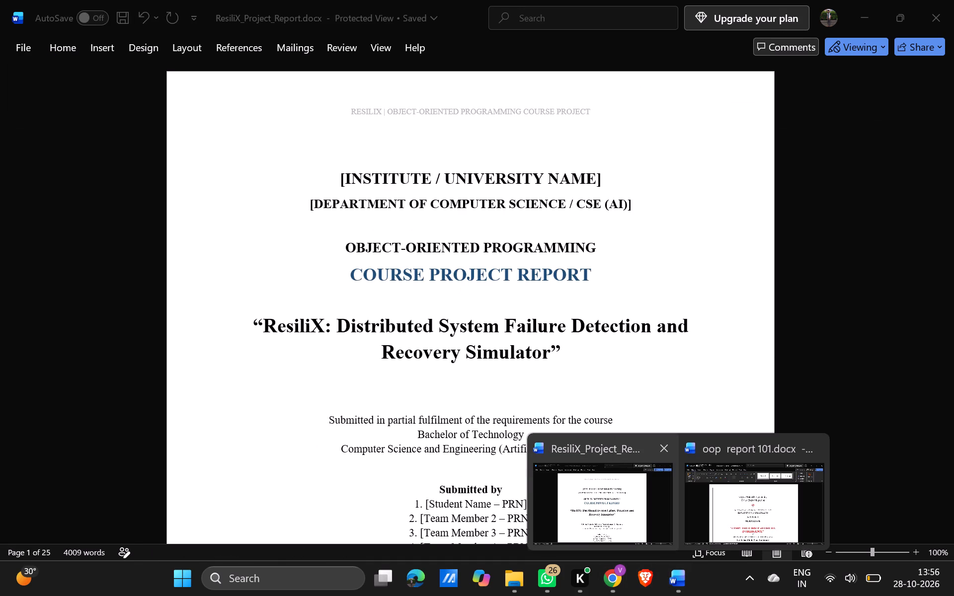
pyautogui.click(629, 537)
pyautogui.moveTo(552, 359); pyautogui.dragTo(517, 347)
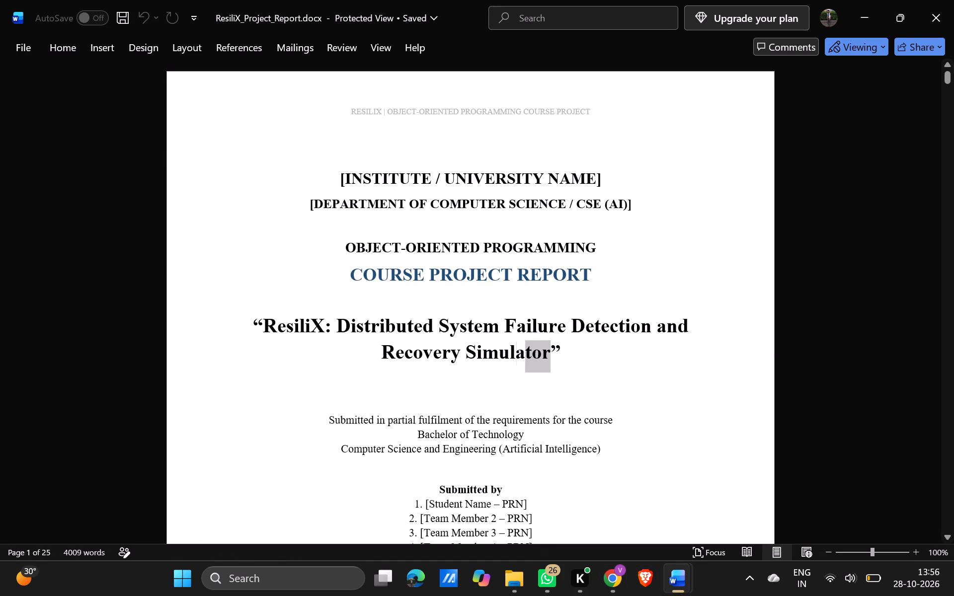
pyautogui.moveTo(517, 347); pyautogui.dragTo(289, 325)
pyautogui.hotkey('ctrl', 'c')
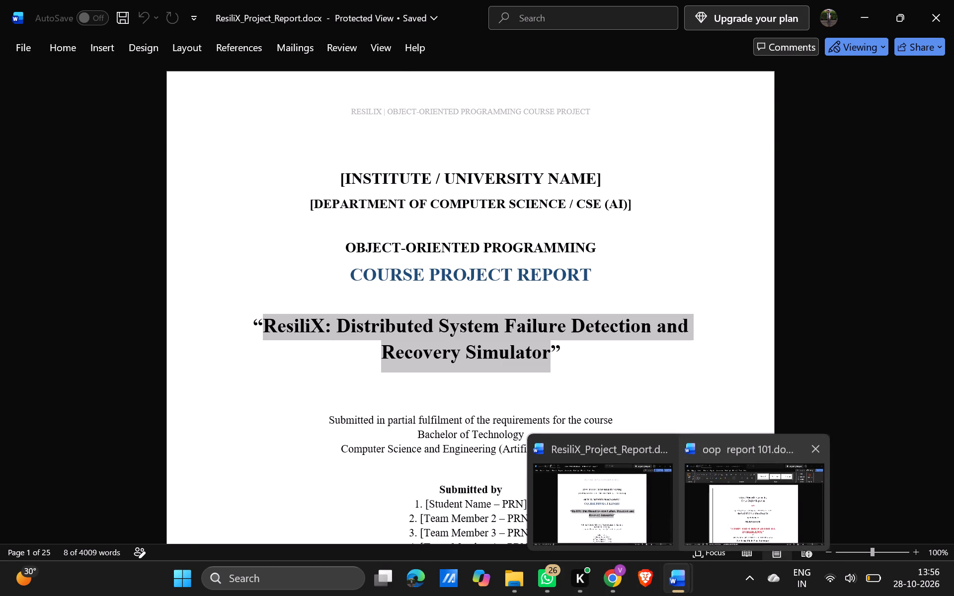
pyautogui.click(736, 534)
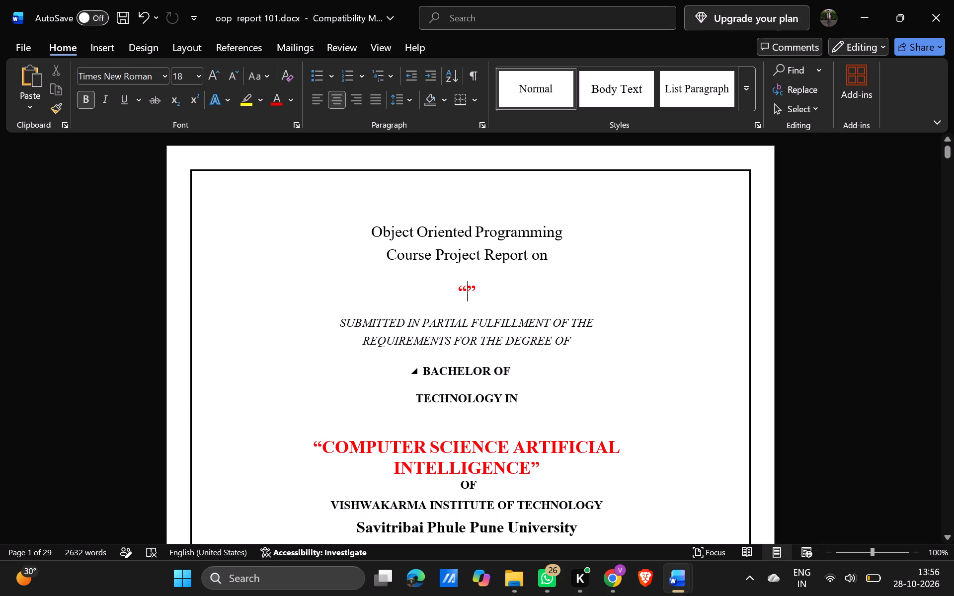
pyautogui.hotkey('ctrl', 'v')
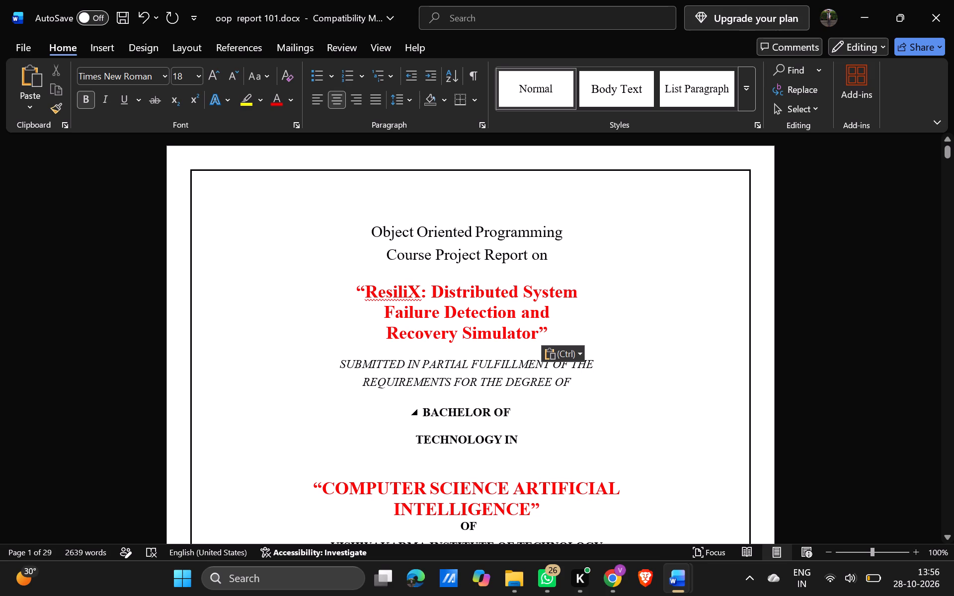
# Replace the first student's name in the cover page's team list with the new member's name, keeping the ID number.
pyautogui.scroll(-2, 646, 298)
pyautogui.keyDown('ctrl'); pyautogui.scroll(1, 646, 298); pyautogui.keyUp('ctrl')
pyautogui.keyDown('ctrl'); pyautogui.scroll(-1, 646, 298); pyautogui.keyUp('ctrl')
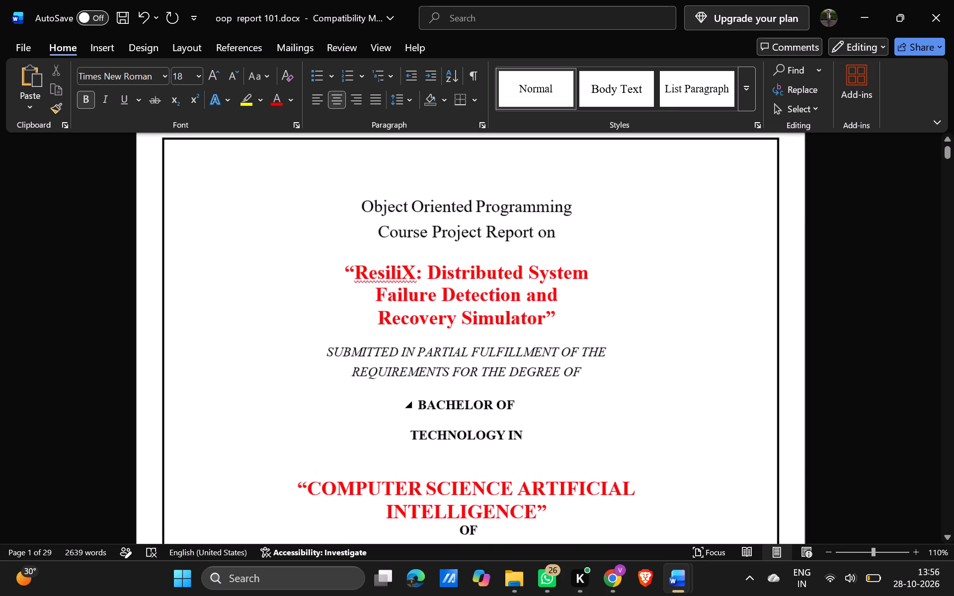
pyautogui.scroll(-3, 646, 298)
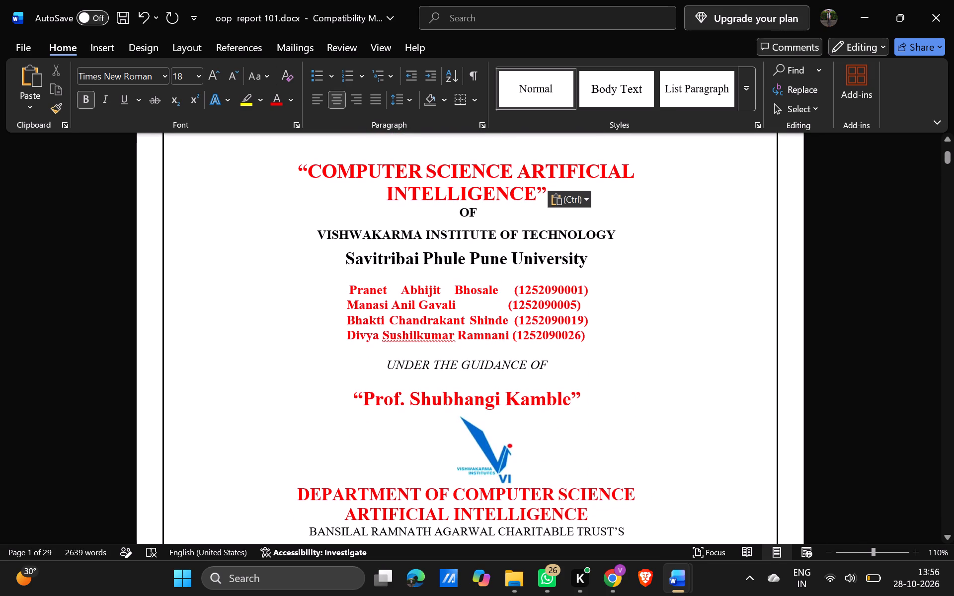
pyautogui.click(495, 287)
pyautogui.press('BackSpace')
pyautogui.press('BackSpace')
pyautogui.press('BackSpace')
pyautogui.press('BackSpace')
pyautogui.press('BackSpace')
pyautogui.press('BackSpace')
pyautogui.press('BackSpace')
pyautogui.press('BackSpace')
pyautogui.press('BackSpace')
pyautogui.press('BackSpace')
pyautogui.press('BackSpace')
pyautogui.press('BackSpace')
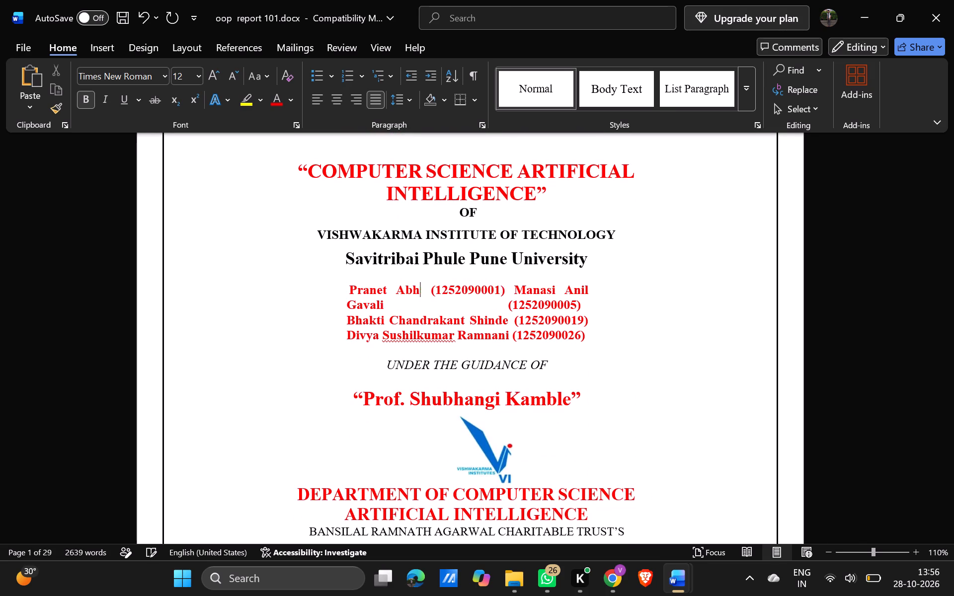
pyautogui.press('BackSpace')
pyautogui.press('BackSpace')
pyautogui.press('BackSpace')
pyautogui.press('BackSpace')
pyautogui.press('BackSpace')
pyautogui.press('BackSpace')
pyautogui.press('BackSpace')
pyautogui.press('BackSpace')
pyautogui.press('BackSpace')
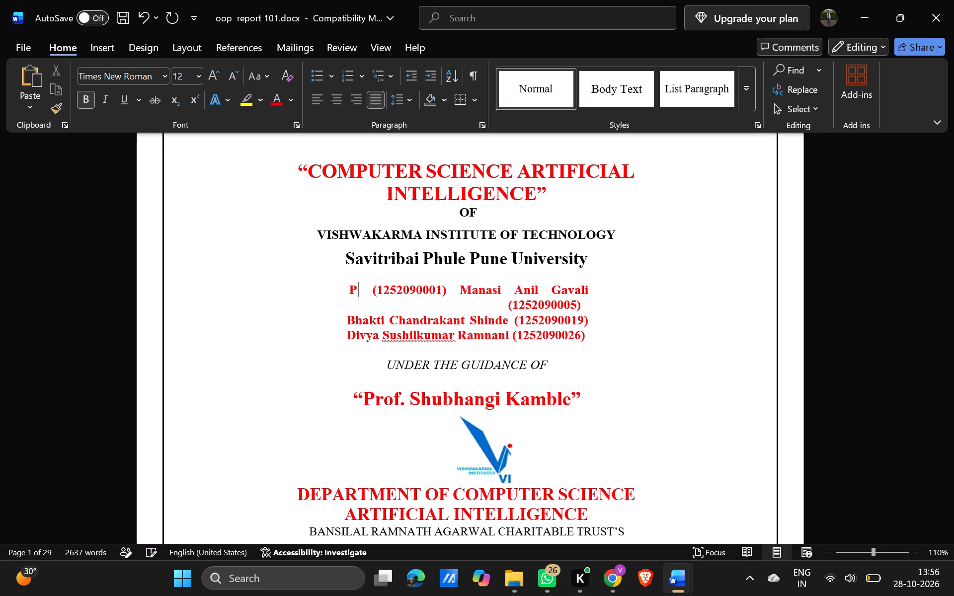
pyautogui.press('BackSpace')
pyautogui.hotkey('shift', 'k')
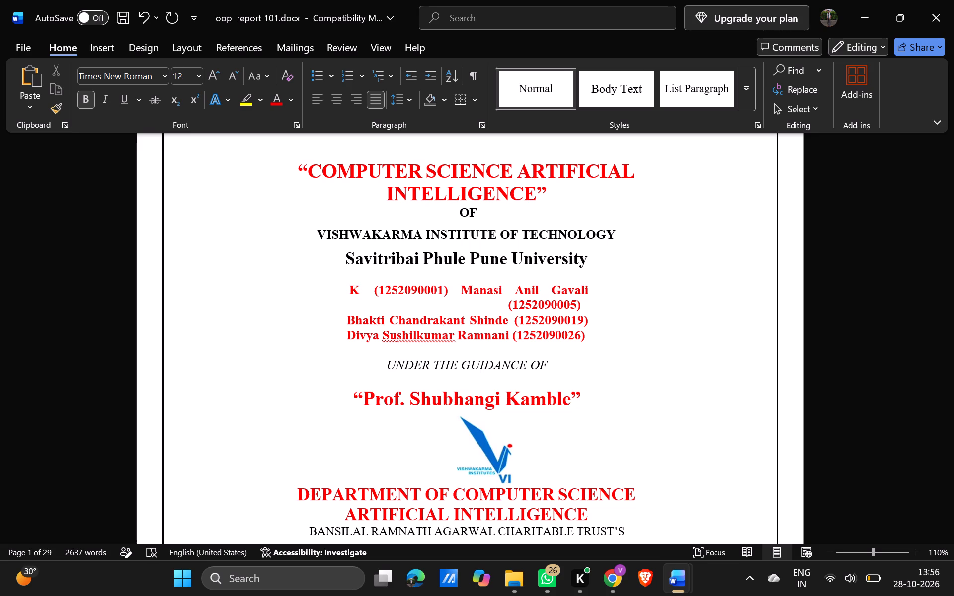
pyautogui.press('BackSpace')
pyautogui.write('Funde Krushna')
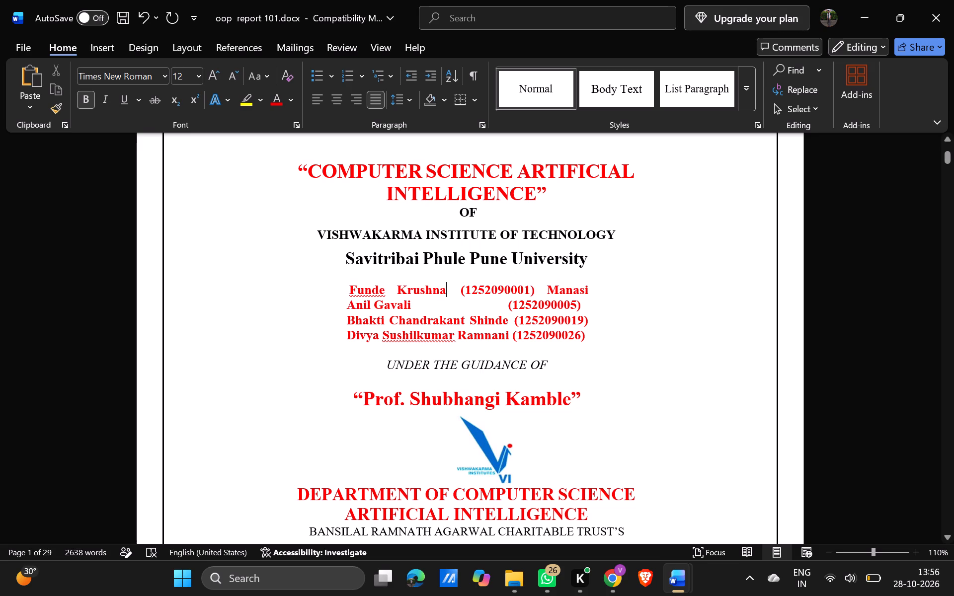
# Put the second student's entry on its own line below the first student in the cover page's team list.
pyautogui.click(545, 292)
pyautogui.press('Return')
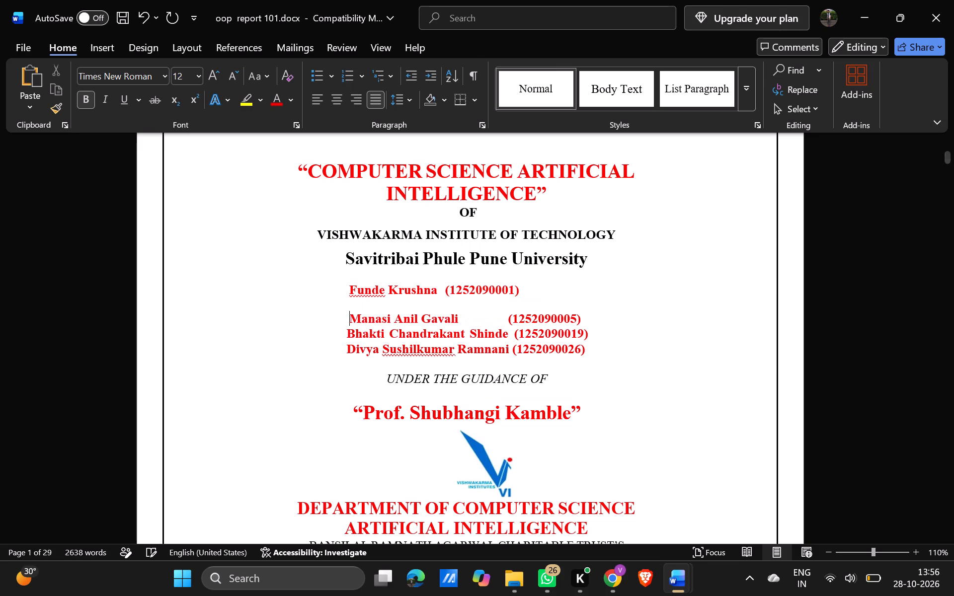
# Delete the second student's name and the line's first-line indent, keeping the ID number.
pyautogui.moveTo(468, 318); pyautogui.dragTo(362, 323)
pyautogui.press('Delete')
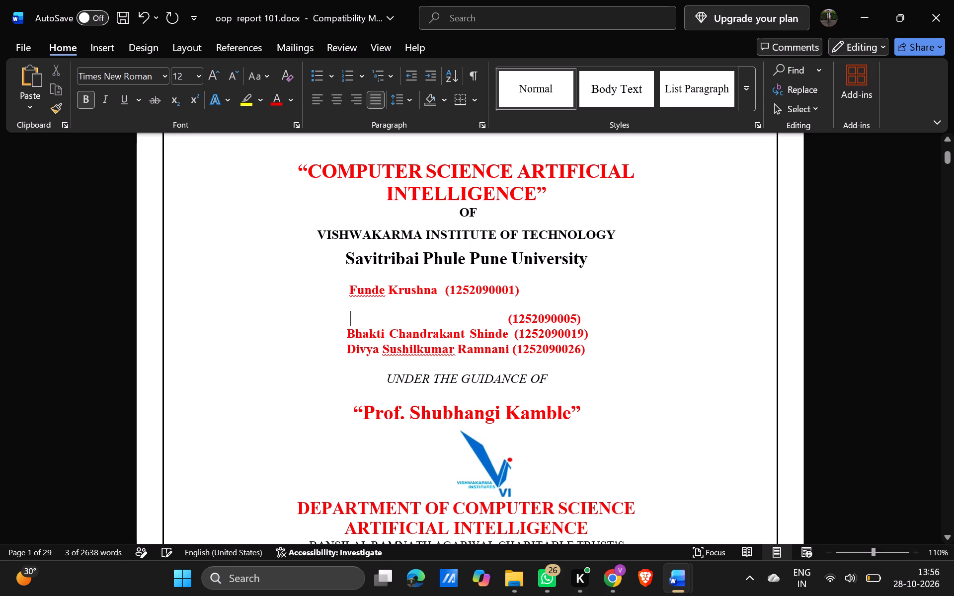
pyautogui.press('BackSpace')
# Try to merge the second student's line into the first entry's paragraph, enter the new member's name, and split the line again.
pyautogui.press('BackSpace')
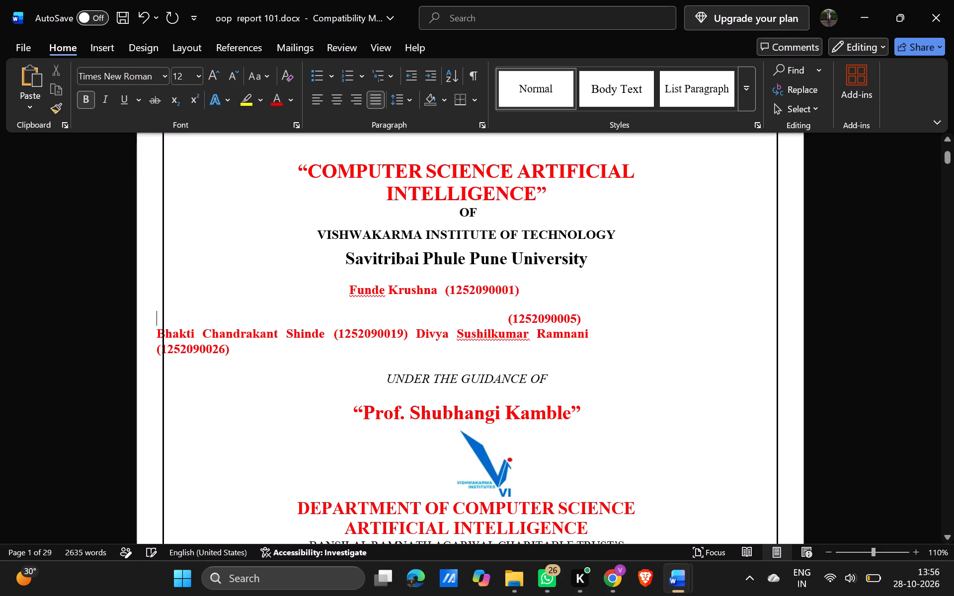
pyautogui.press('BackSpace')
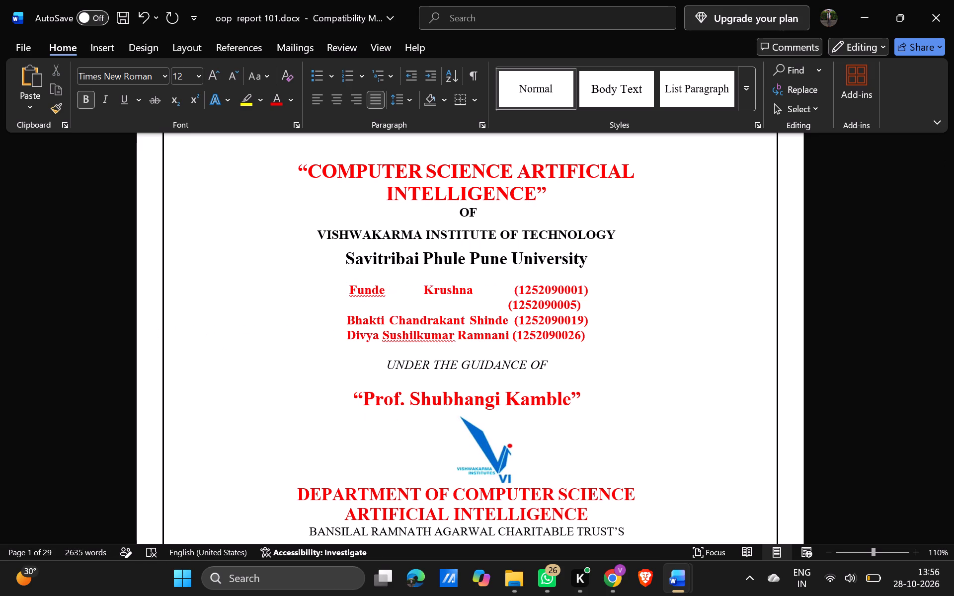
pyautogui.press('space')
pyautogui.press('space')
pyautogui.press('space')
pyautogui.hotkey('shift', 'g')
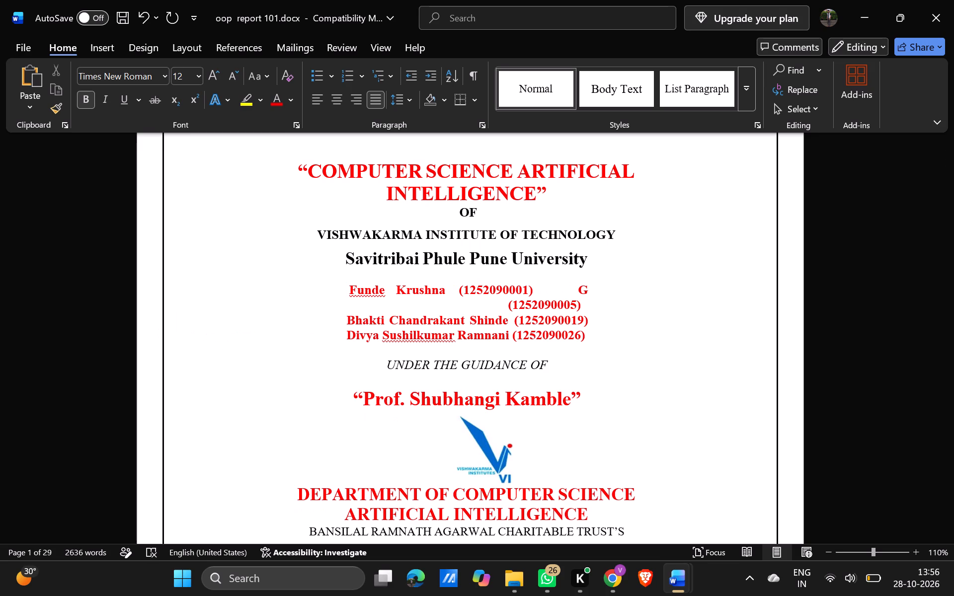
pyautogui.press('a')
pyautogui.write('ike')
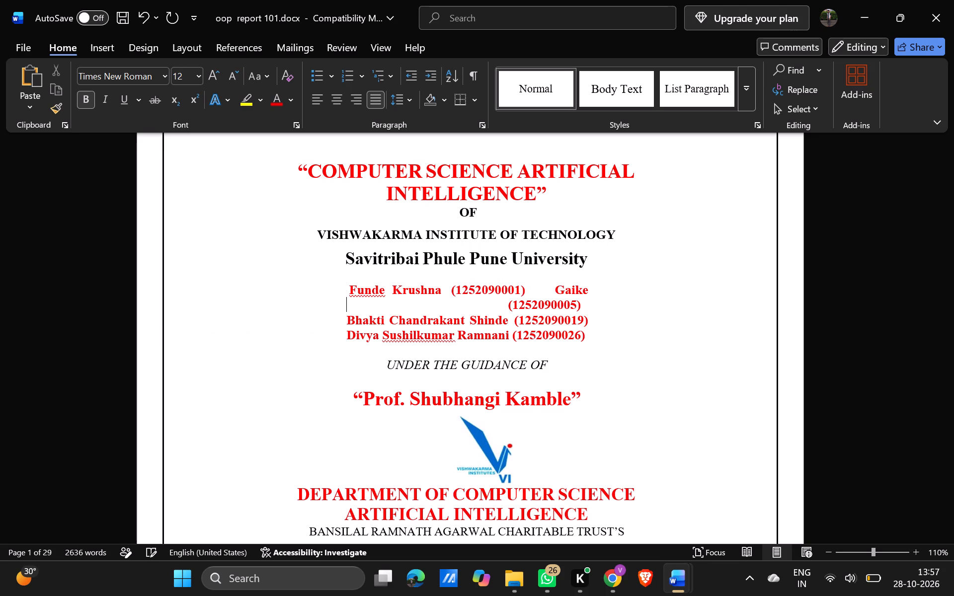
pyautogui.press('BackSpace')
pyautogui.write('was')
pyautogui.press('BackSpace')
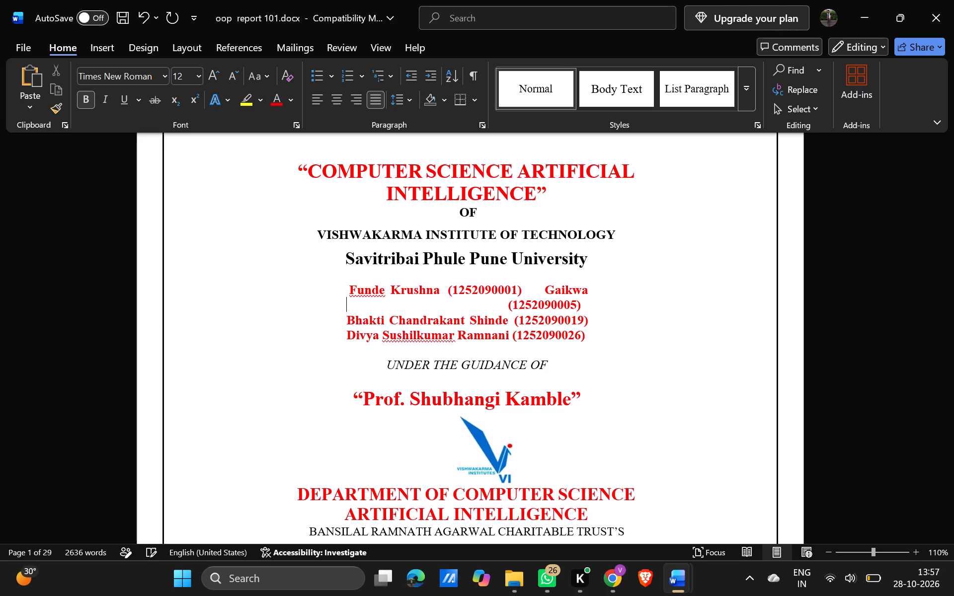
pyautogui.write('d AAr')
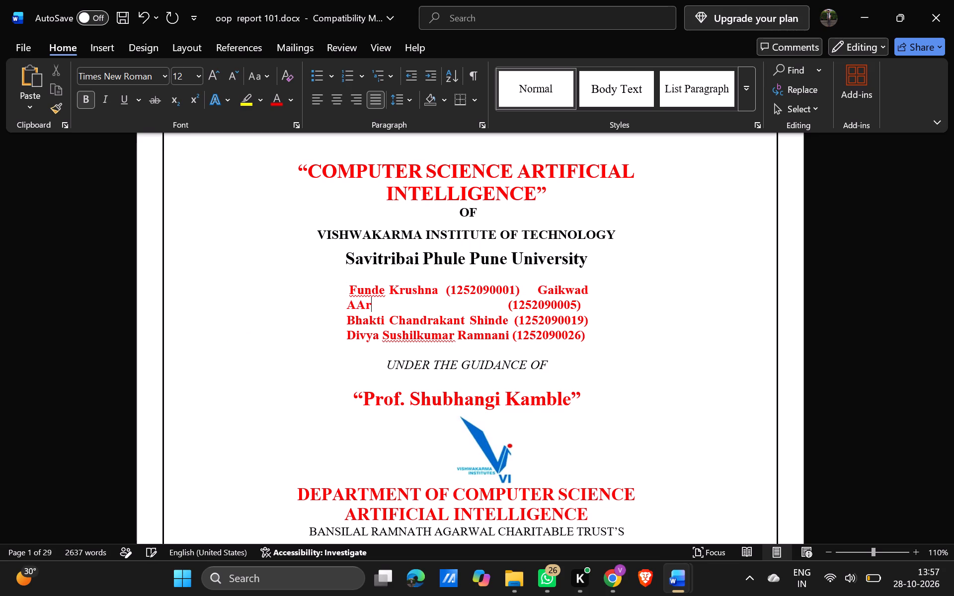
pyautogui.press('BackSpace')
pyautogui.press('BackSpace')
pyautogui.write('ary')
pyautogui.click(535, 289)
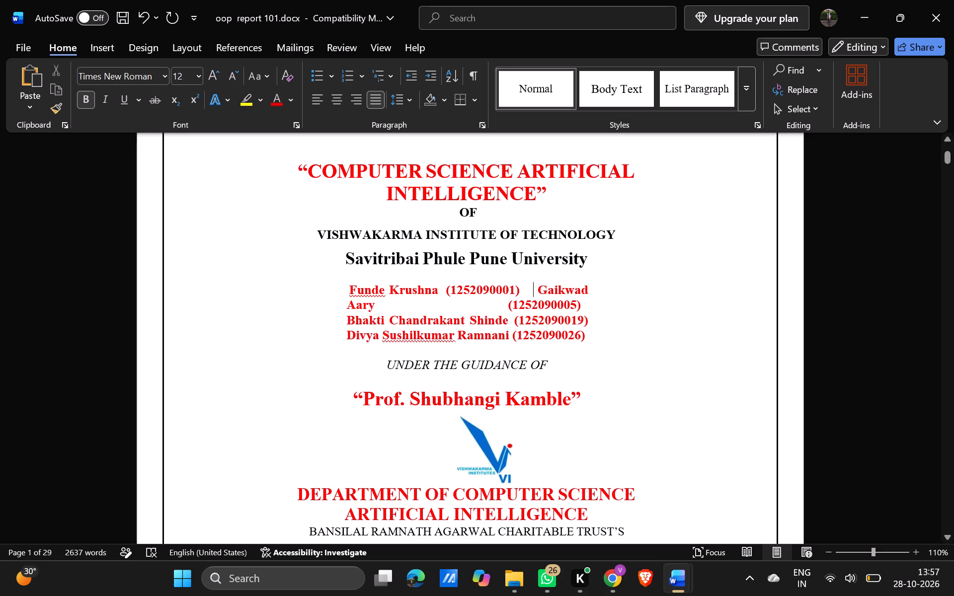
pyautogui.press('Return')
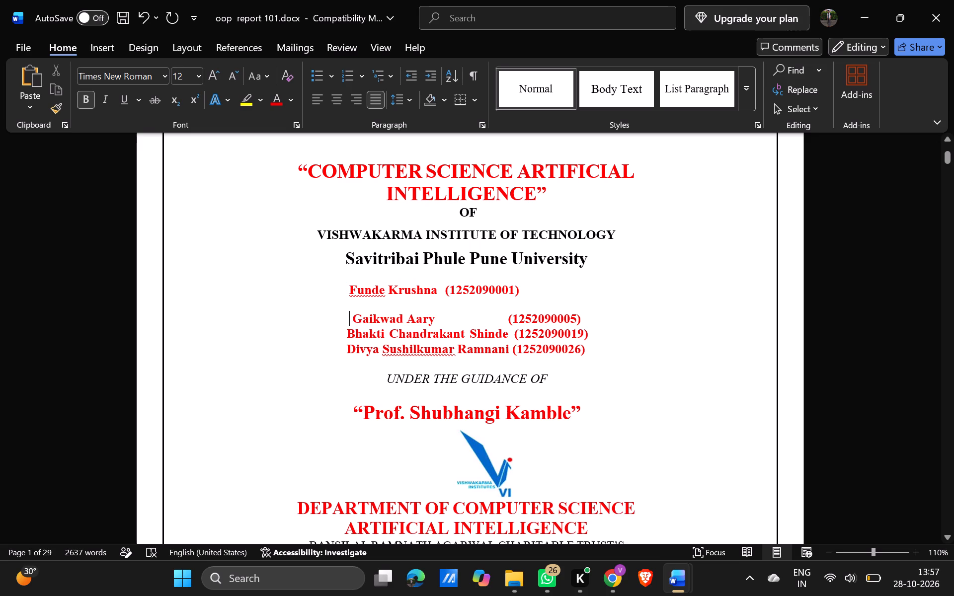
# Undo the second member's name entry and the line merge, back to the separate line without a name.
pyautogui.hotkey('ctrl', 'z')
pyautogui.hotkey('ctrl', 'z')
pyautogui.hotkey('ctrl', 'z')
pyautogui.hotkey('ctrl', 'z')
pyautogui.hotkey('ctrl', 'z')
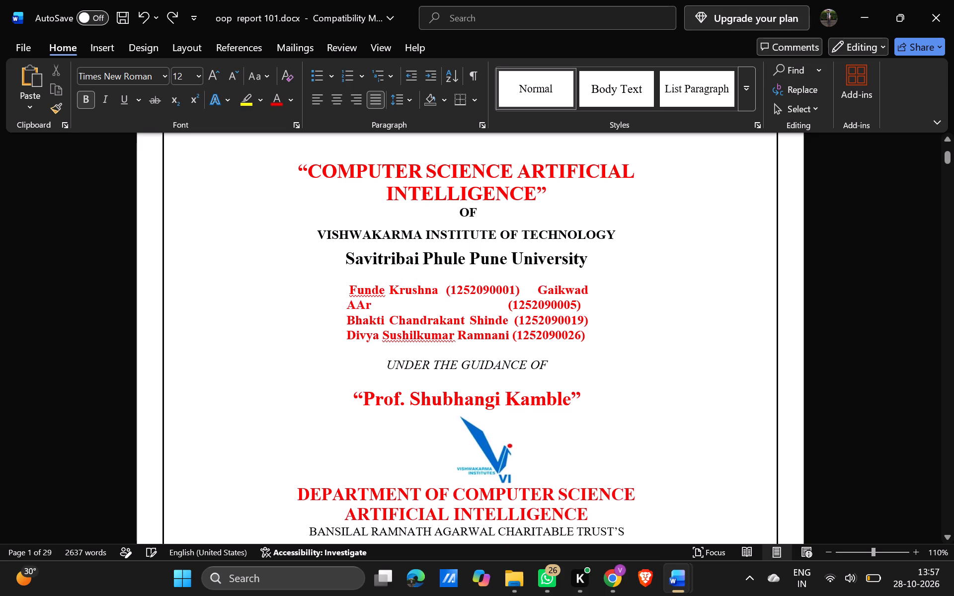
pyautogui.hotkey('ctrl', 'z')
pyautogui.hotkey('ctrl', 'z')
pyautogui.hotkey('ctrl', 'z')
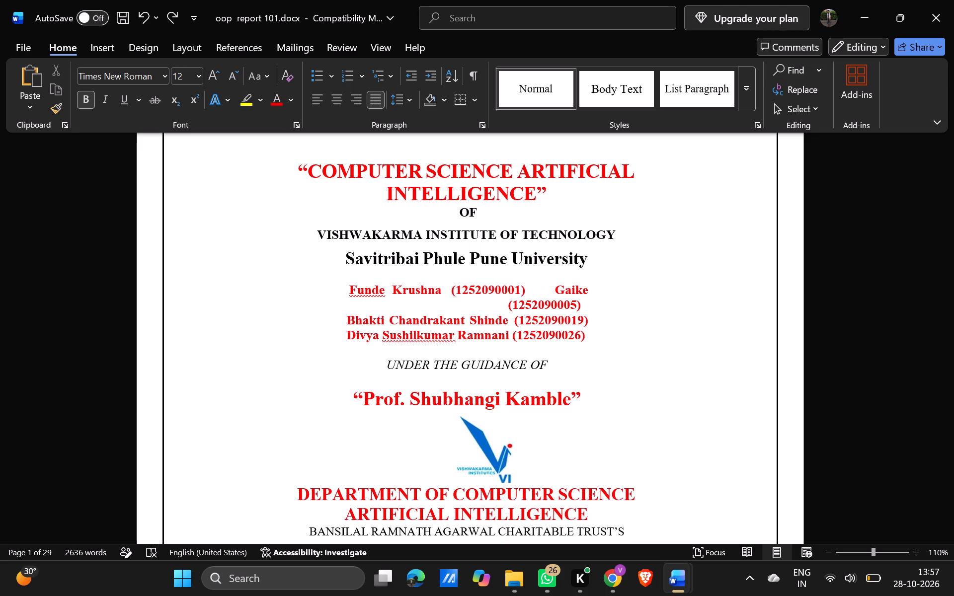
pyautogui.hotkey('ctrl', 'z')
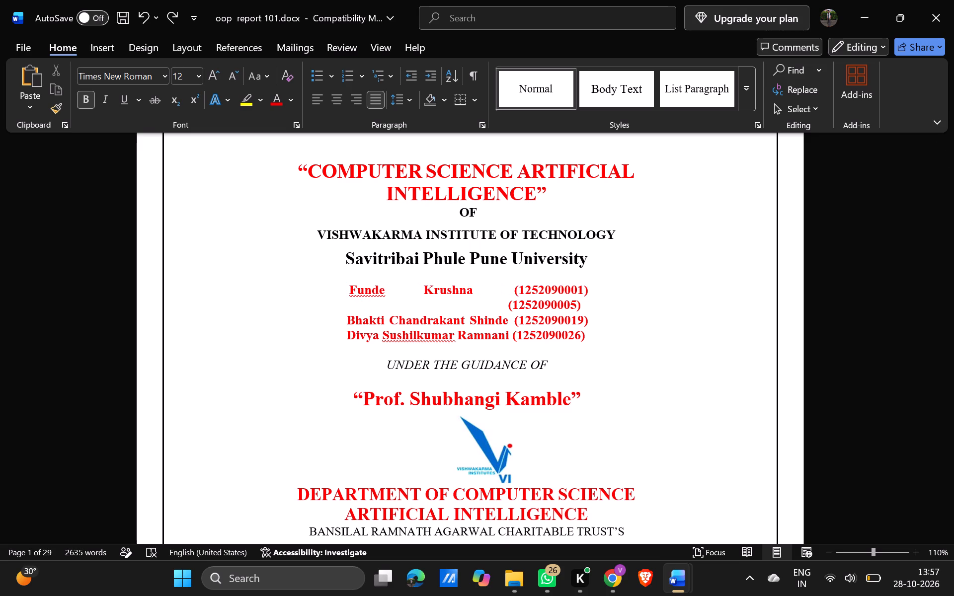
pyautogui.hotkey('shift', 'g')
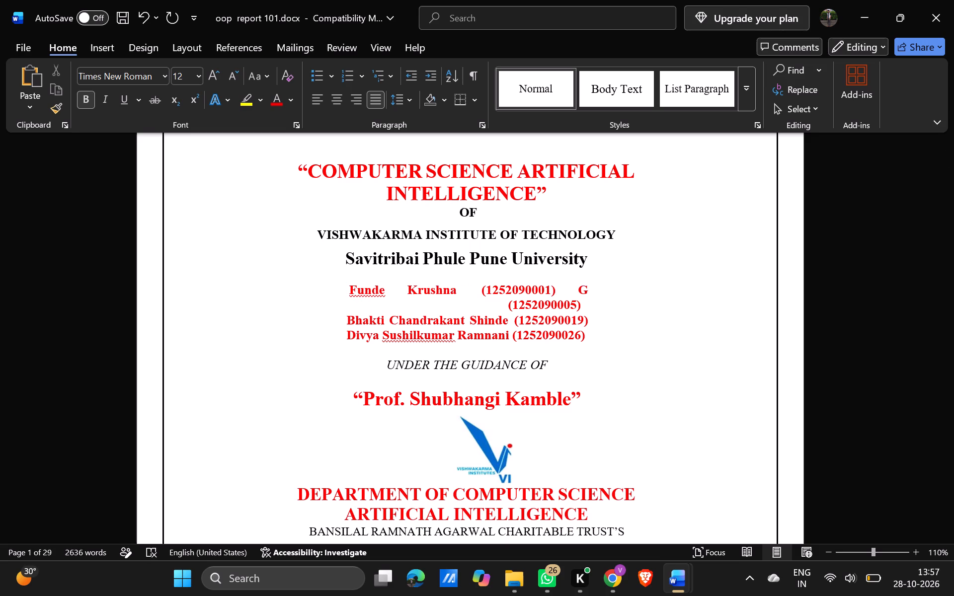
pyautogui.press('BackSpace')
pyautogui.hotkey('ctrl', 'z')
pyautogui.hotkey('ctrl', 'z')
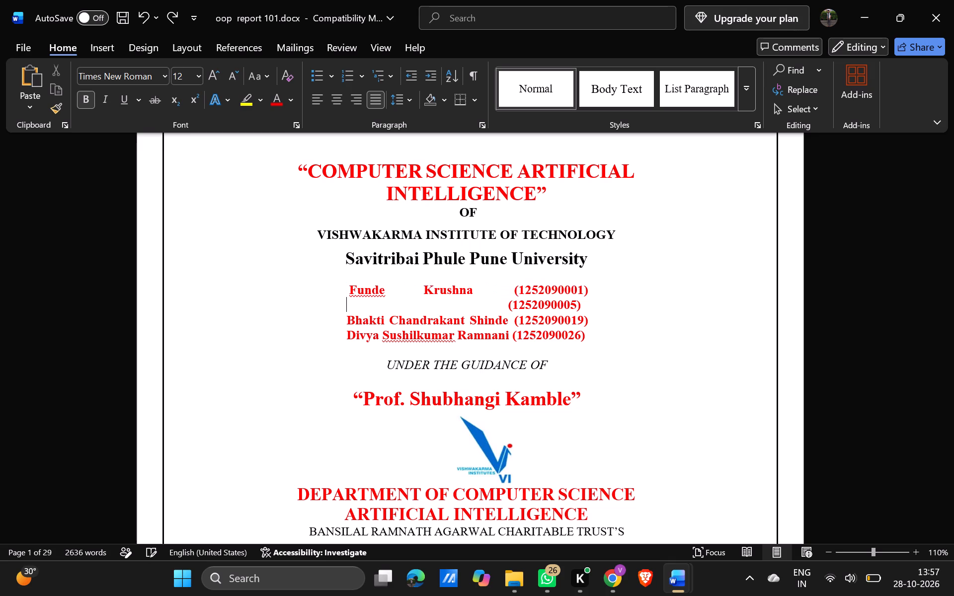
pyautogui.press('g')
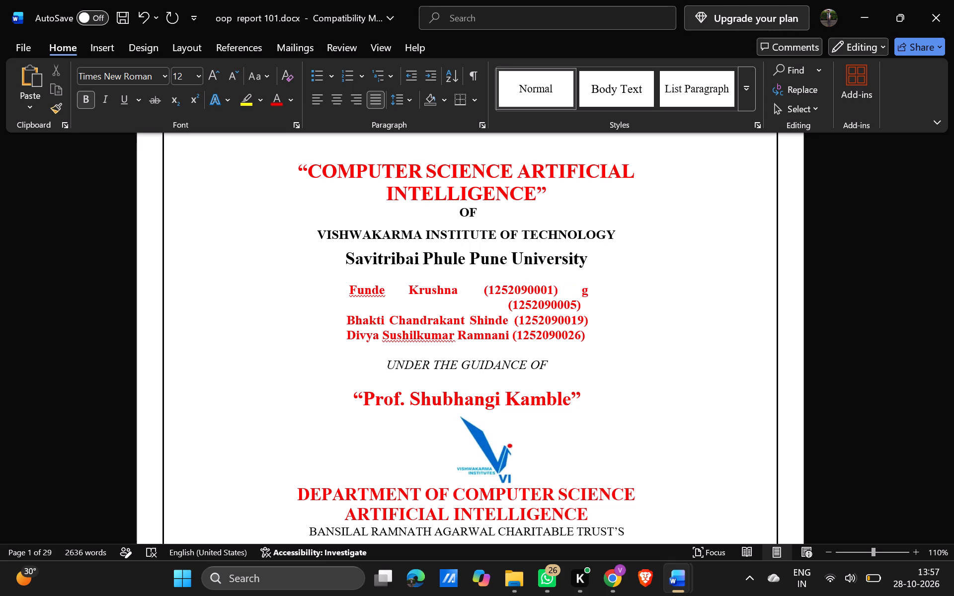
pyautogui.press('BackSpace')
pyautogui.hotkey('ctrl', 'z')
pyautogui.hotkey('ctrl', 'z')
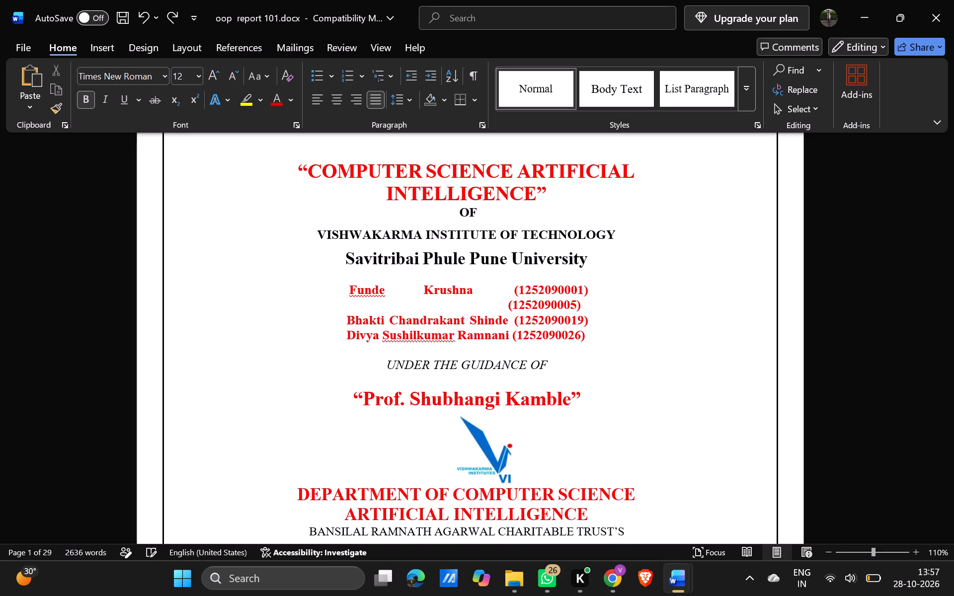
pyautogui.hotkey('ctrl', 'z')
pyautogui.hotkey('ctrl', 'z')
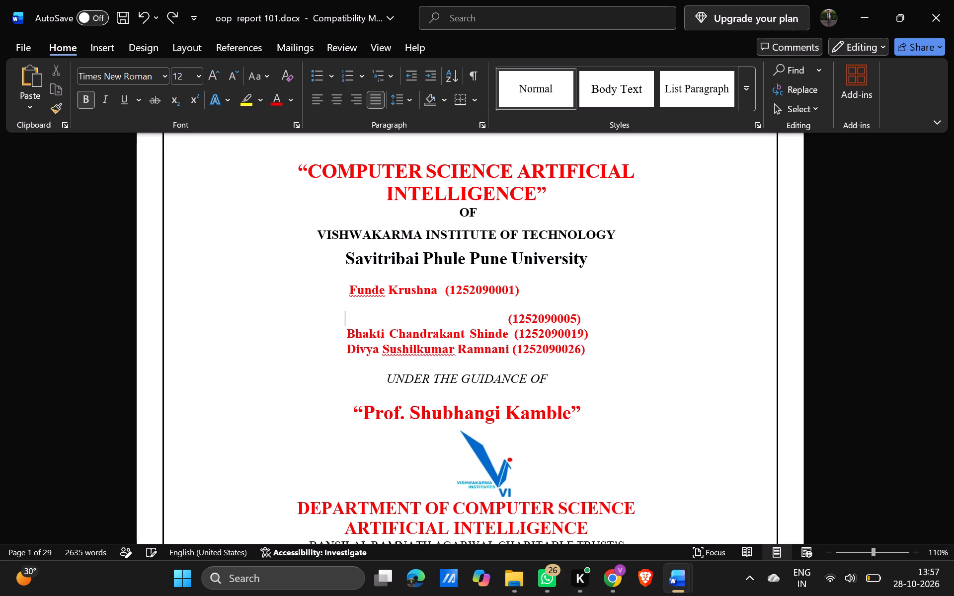
# Enter the new second member's name before the ID number on the second line of the team list.
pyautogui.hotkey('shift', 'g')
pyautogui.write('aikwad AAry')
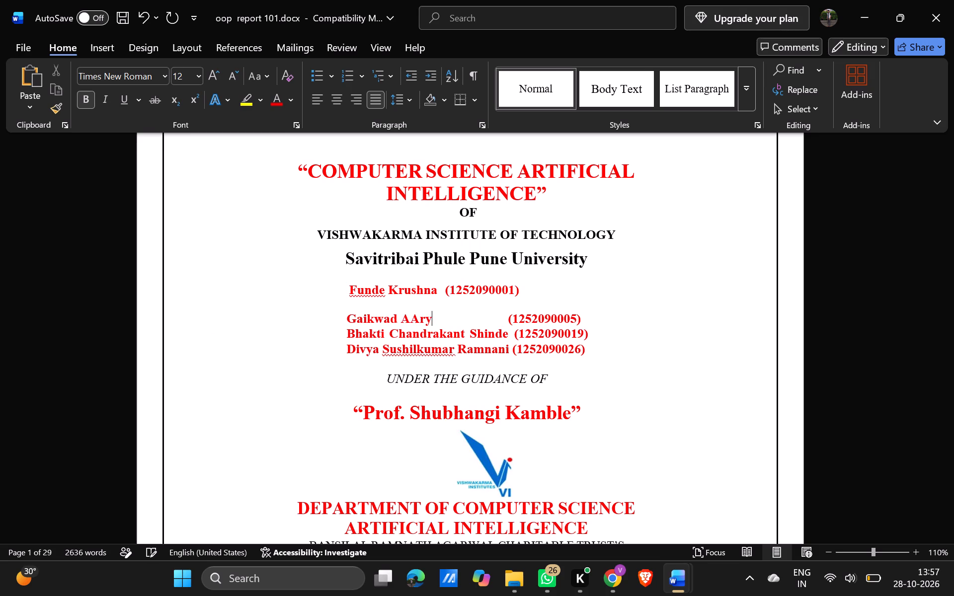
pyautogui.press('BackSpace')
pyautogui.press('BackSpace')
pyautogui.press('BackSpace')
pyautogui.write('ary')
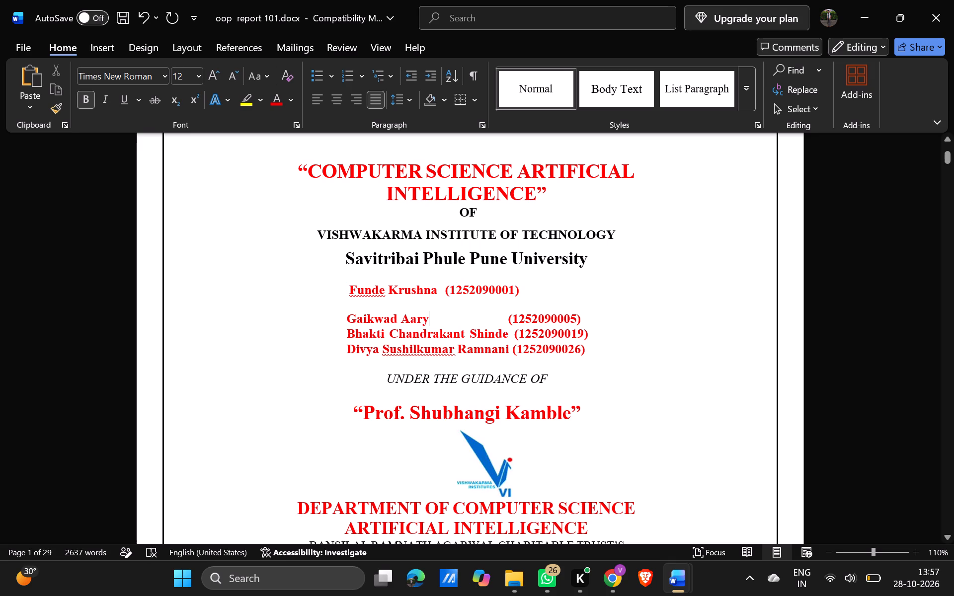
# Replace the third student's name on the cover page with the new third team member's name, keeping the ID number.
pyautogui.click(511, 333)
pyautogui.press('BackSpace')
pyautogui.press('BackSpace')
pyautogui.press('BackSpace')
pyautogui.press('BackSpace')
pyautogui.press('BackSpace')
pyautogui.press('BackSpace')
pyautogui.press('BackSpace')
pyautogui.press('BackSpace')
pyautogui.press('BackSpace')
pyautogui.press('BackSpace')
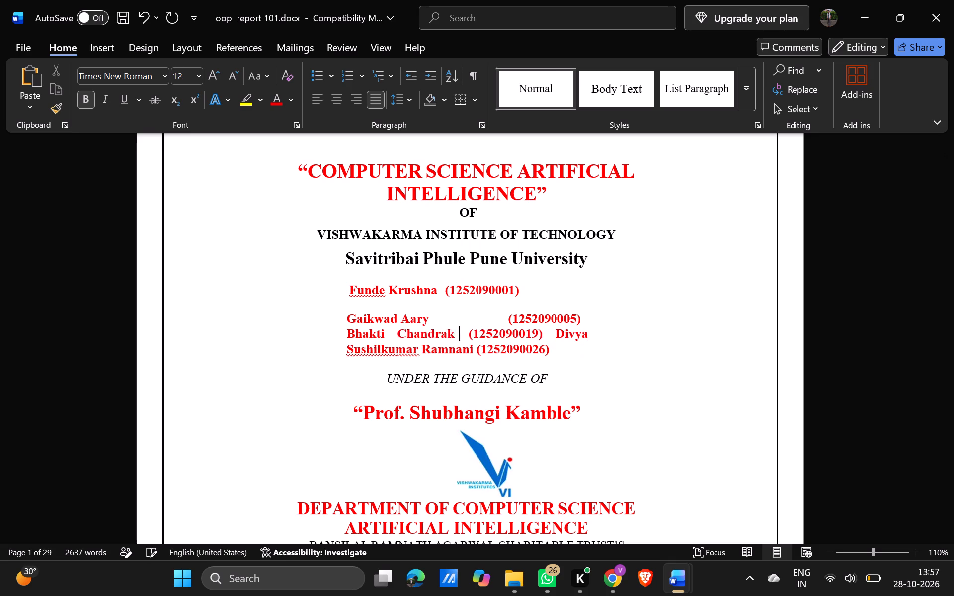
pyautogui.press('BackSpace')
pyautogui.press('BackSpace')
pyautogui.press('BackSpace')
pyautogui.press('BackSpace')
pyautogui.press('BackSpace')
pyautogui.press('BackSpace')
pyautogui.press('BackSpace')
pyautogui.press('BackSpace')
pyautogui.press('BackSpace')
pyautogui.press('BackSpace')
pyautogui.press('BackSpace')
pyautogui.press('BackSpace')
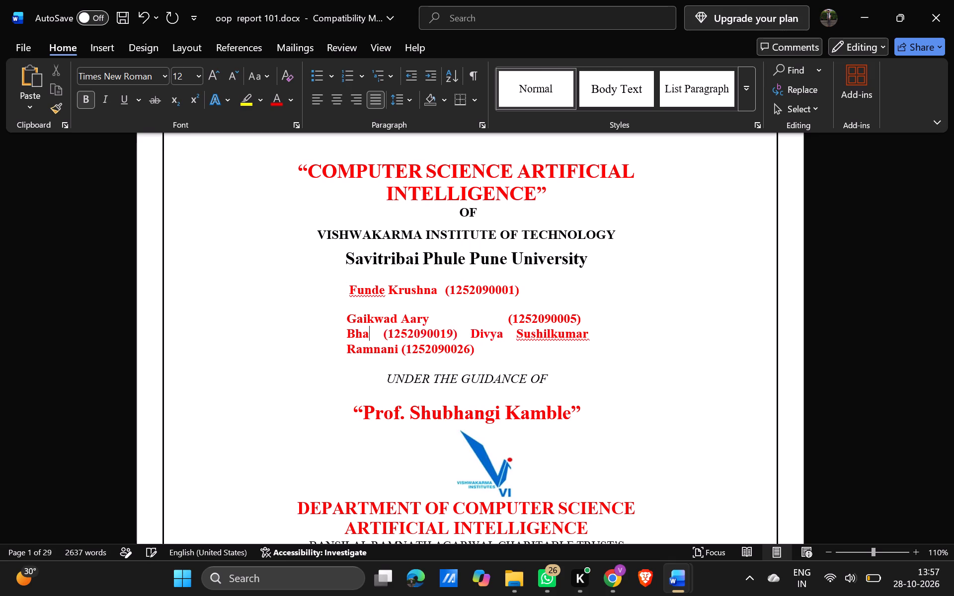
pyautogui.press('BackSpace')
pyautogui.press('BackSpace')
pyautogui.press('BackSpace')
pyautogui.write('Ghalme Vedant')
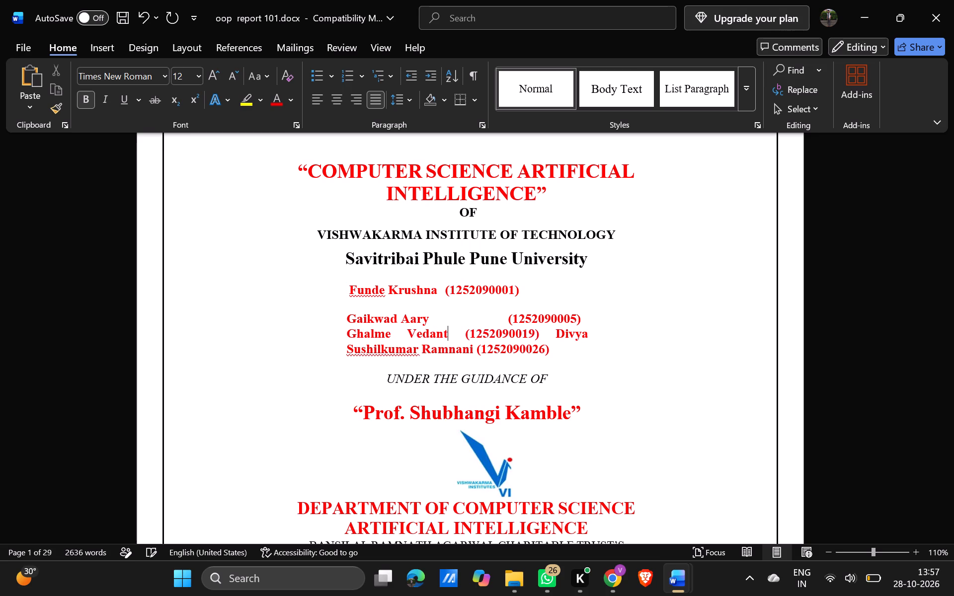
# Replace the fourth student's name on the cover page with the new fourth team member's name, keeping the ID number.
pyautogui.click(475, 349)
pyautogui.press('BackSpace')
pyautogui.press('BackSpace')
pyautogui.press('BackSpace')
pyautogui.press('BackSpace')
pyautogui.press('BackSpace')
pyautogui.press('BackSpace')
pyautogui.press('BackSpace')
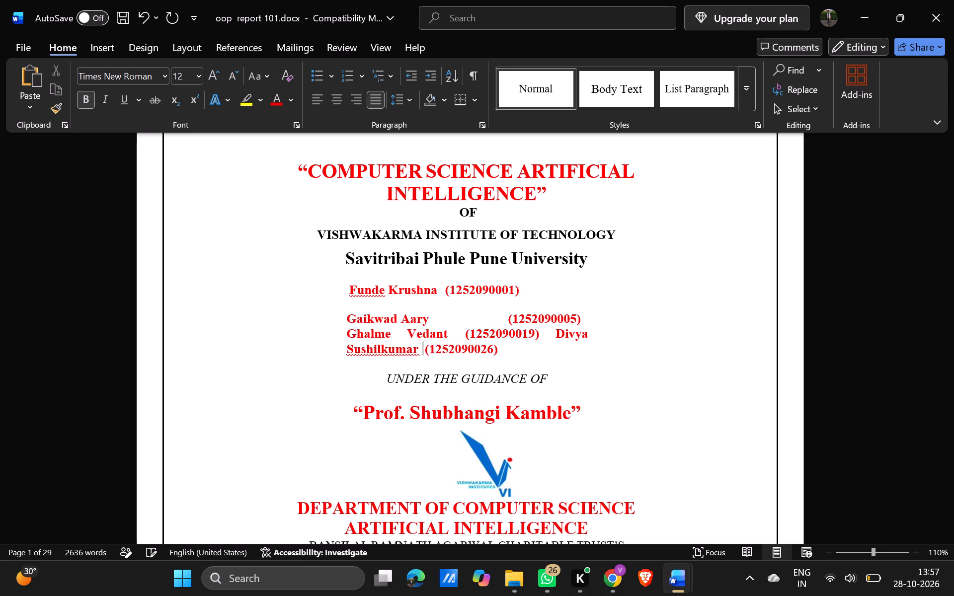
pyautogui.press('BackSpace')
pyautogui.press('BackSpace')
pyautogui.press('BackSpace')
pyautogui.press('BackSpace')
pyautogui.press('BackSpace')
pyautogui.press('BackSpace')
pyautogui.press('BackSpace')
pyautogui.press('BackSpace')
pyautogui.press('BackSpace')
pyautogui.press('BackSpace')
pyautogui.press('BackSpace')
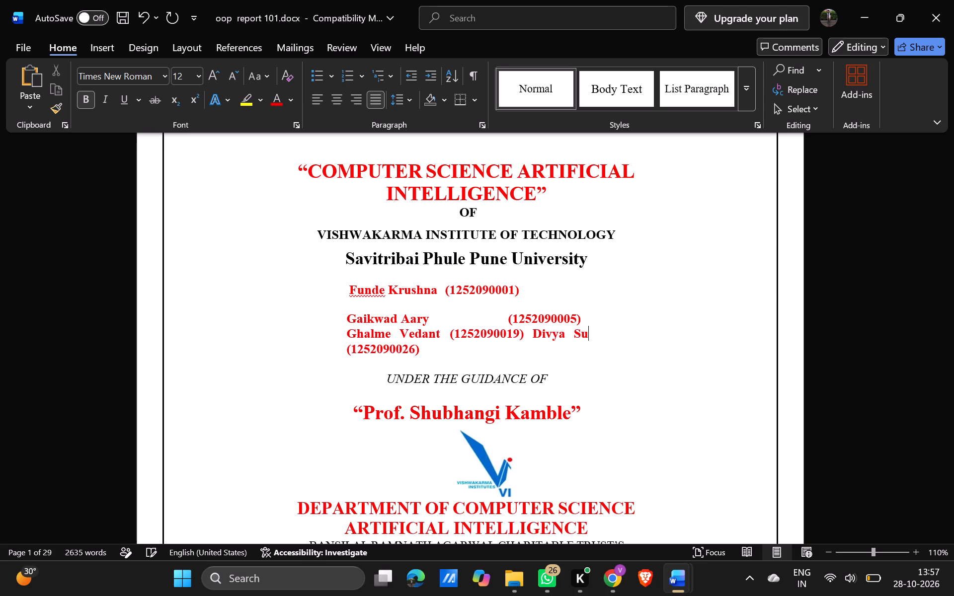
pyautogui.press('BackSpace')
pyautogui.press('BackSpace')
pyautogui.press('BackSpace')
pyautogui.press('BackSpace')
pyautogui.press('BackSpace')
pyautogui.press('BackSpace')
pyautogui.press('BackSpace')
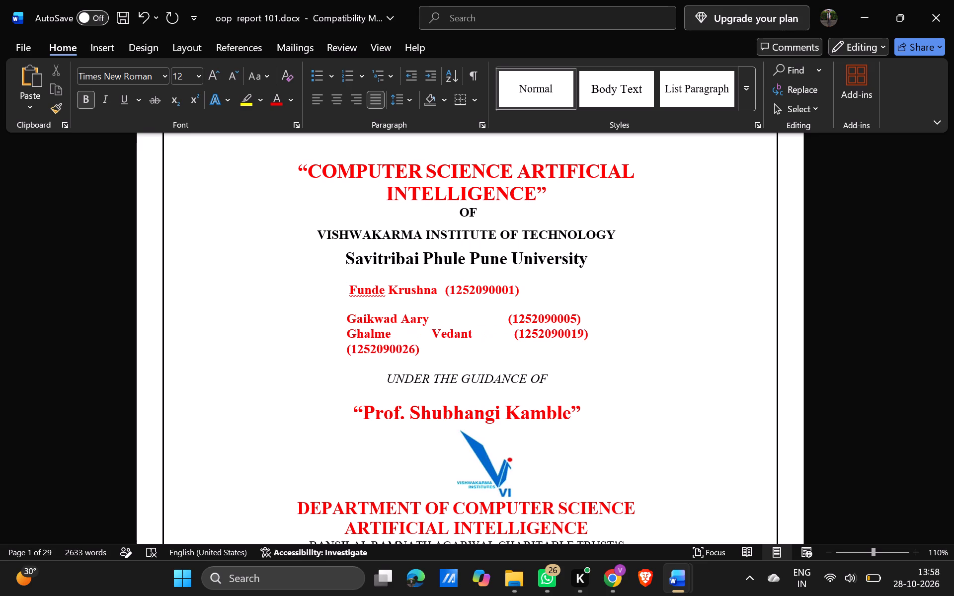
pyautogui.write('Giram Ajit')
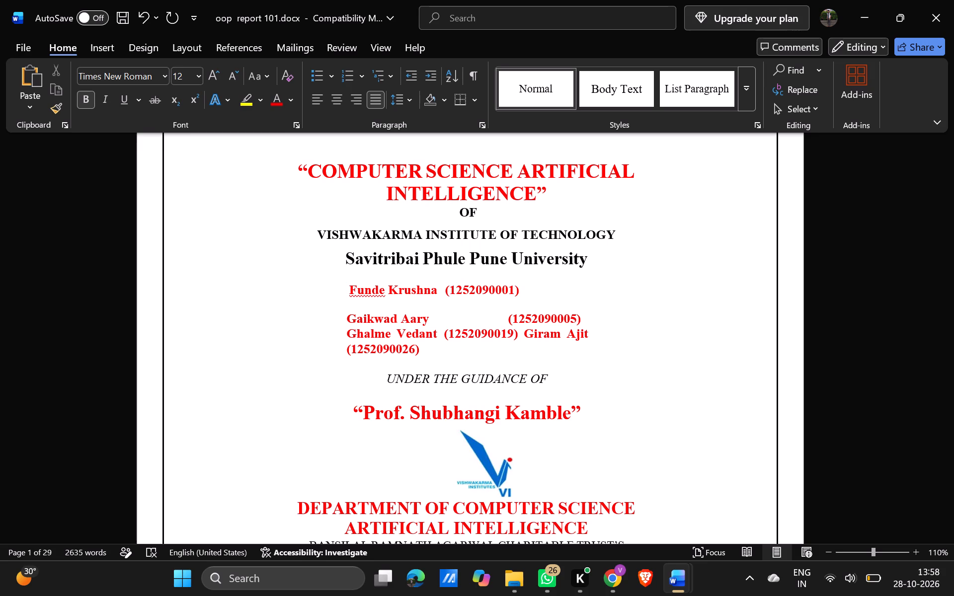
# Replace the first team member's ID number on the cover page with the new ID number, keeping its first three digits and the brackets.
pyautogui.click(514, 290)
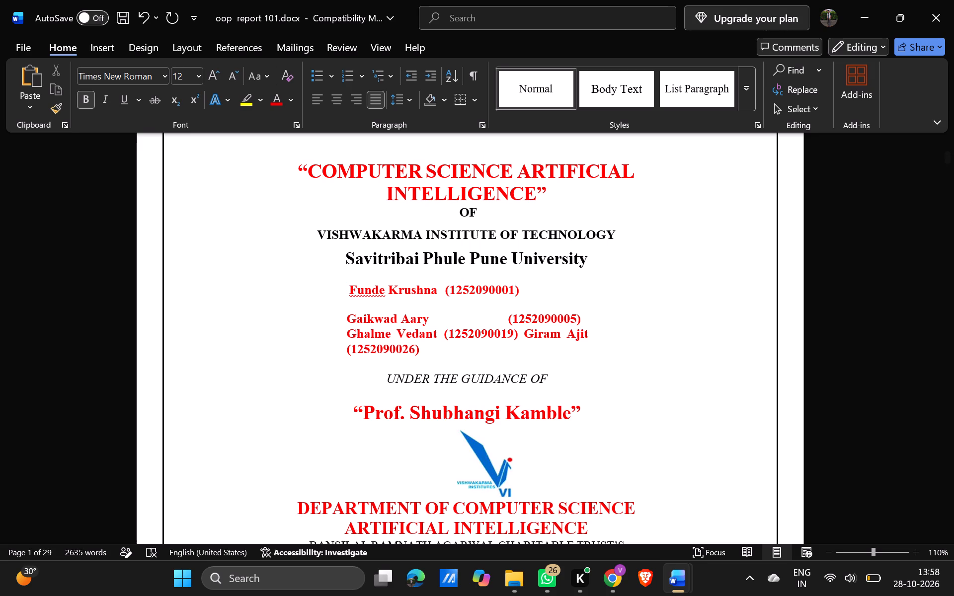
pyautogui.click(514, 290)
pyautogui.press('BackSpace')
pyautogui.press('BackSpace')
pyautogui.press('BackSpace')
pyautogui.press('BackSpace')
pyautogui.press('BackSpace')
pyautogui.press('BackSpace')
pyautogui.press('BackSpace')
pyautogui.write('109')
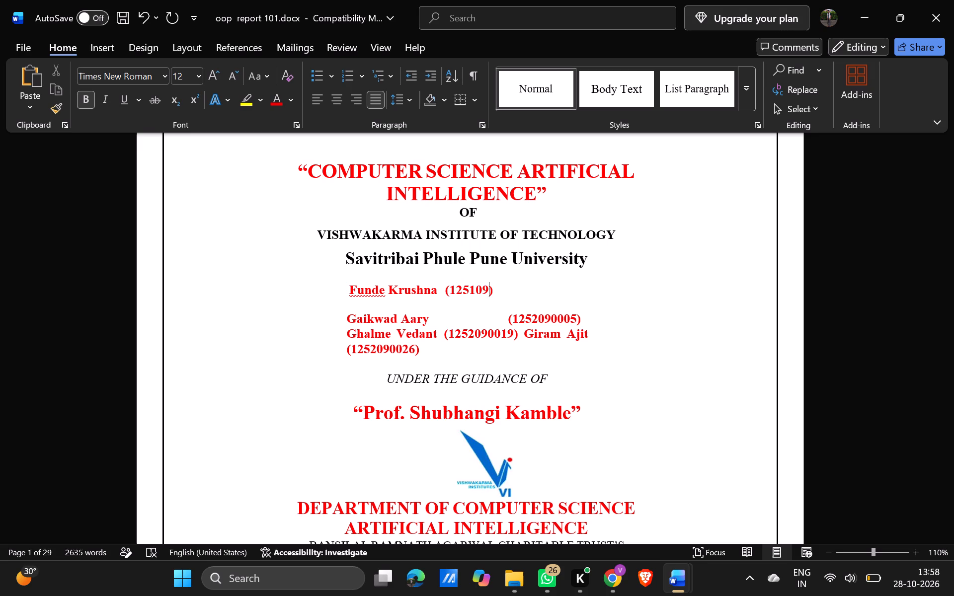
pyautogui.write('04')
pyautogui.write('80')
# Remove the wide gap between the second team member's name and ID number, and retype the space between the two parts of the name.
pyautogui.click(507, 318)
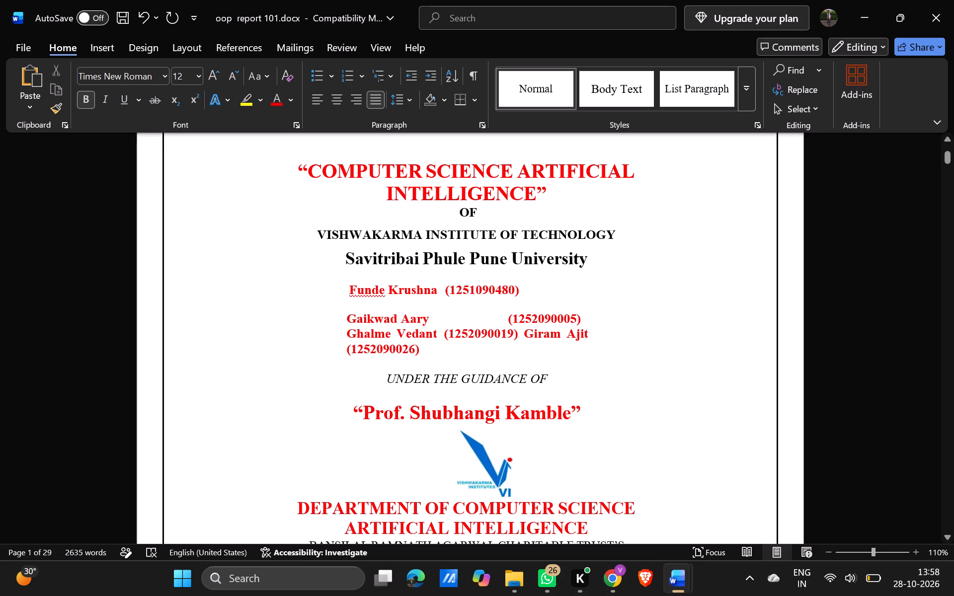
pyautogui.press('BackSpace')
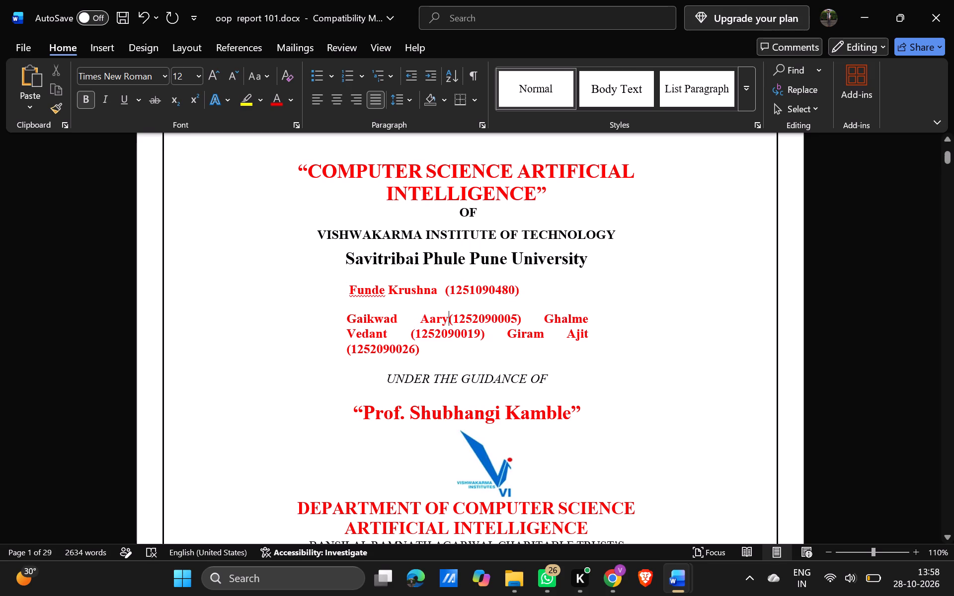
pyautogui.click(419, 318)
pyautogui.press('BackSpace')
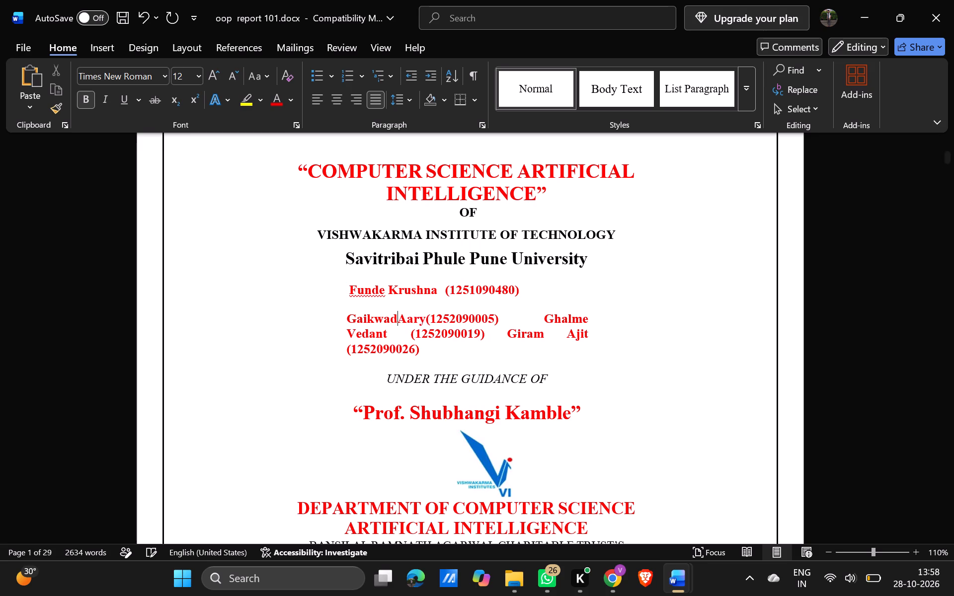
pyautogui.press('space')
pyautogui.press('BackSpace')
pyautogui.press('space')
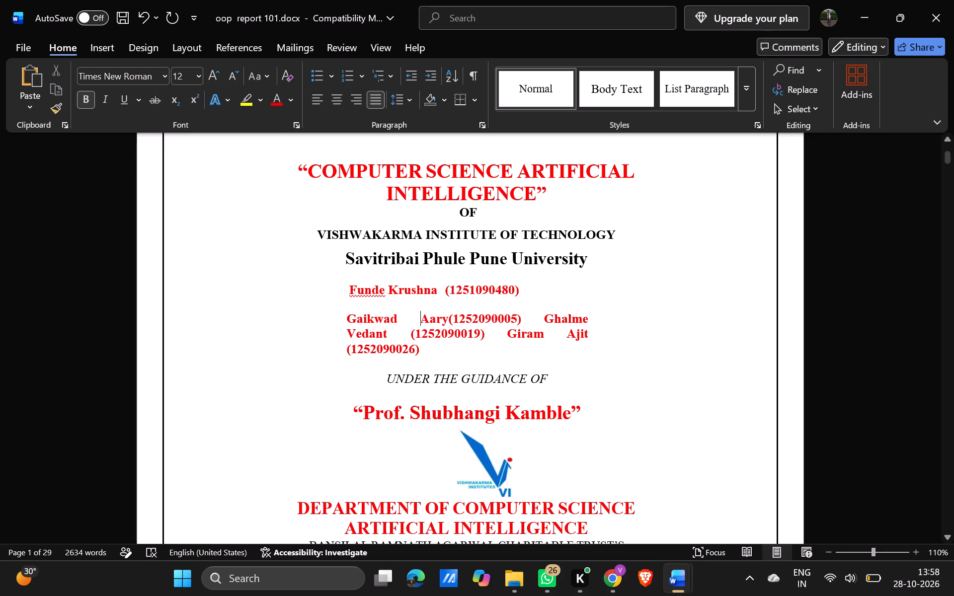
# Replace the guide's name under "UNDER THE GUIDANCE OF" with the new professor's name, keeping the "Prof." title and quotation marks.
pyautogui.click(569, 415)
pyautogui.press('BackSpace')
pyautogui.press('BackSpace')
pyautogui.press('BackSpace')
pyautogui.press('BackSpace')
pyautogui.press('BackSpace')
pyautogui.press('BackSpace')
pyautogui.press('BackSpace')
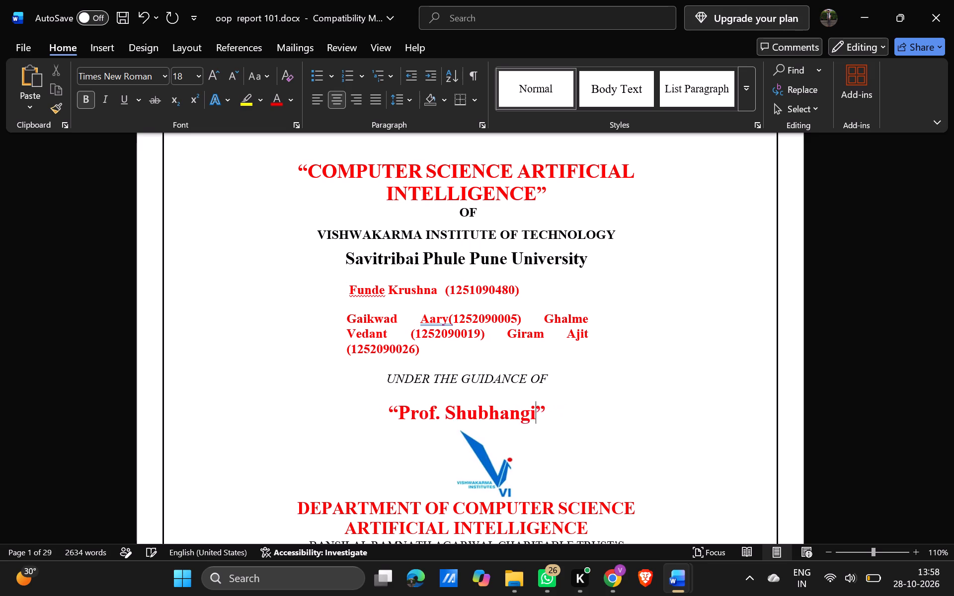
pyautogui.press('BackSpace')
pyautogui.press('BackSpace')
pyautogui.press('BackSpace')
pyautogui.press('BackSpace')
pyautogui.press('BackSpace')
pyautogui.press('BackSpace')
pyautogui.press('BackSpace')
pyautogui.press('BackSpace')
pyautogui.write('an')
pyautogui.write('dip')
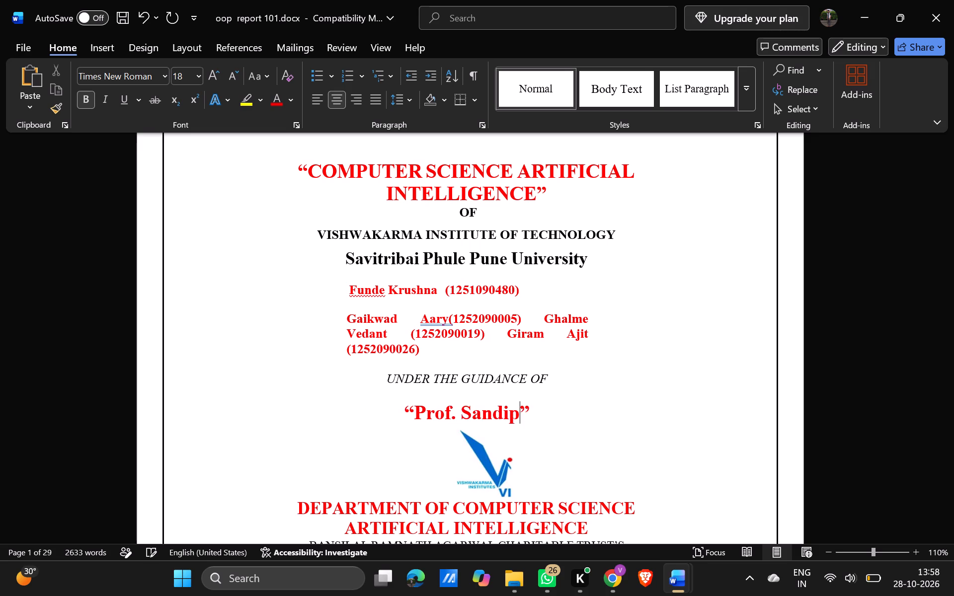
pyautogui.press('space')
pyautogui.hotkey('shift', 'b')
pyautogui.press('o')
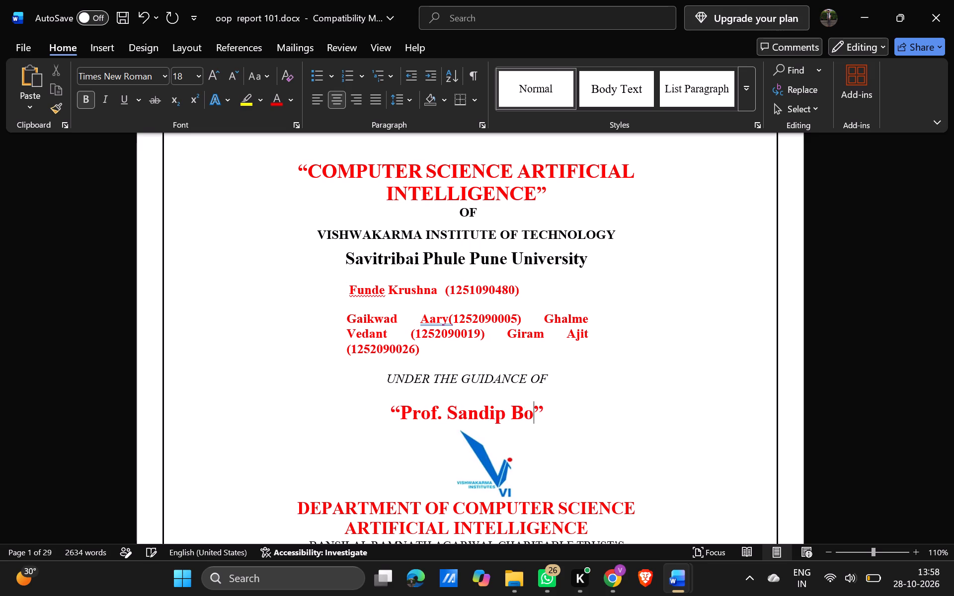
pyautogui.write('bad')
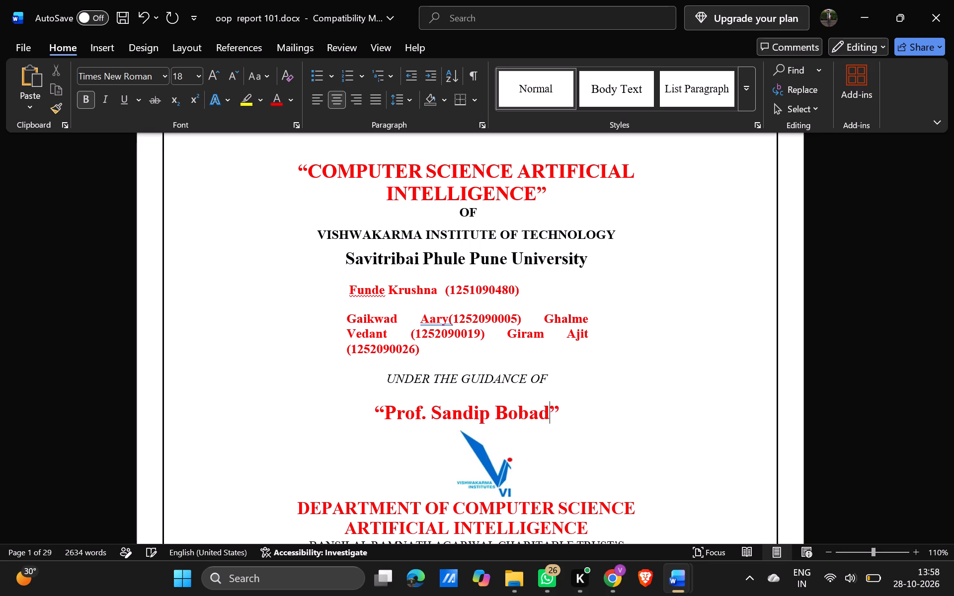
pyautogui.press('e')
# Review the rest of the cover page and the certificate page for project details that need replacing.
pyautogui.scroll(-1, 646, 421)
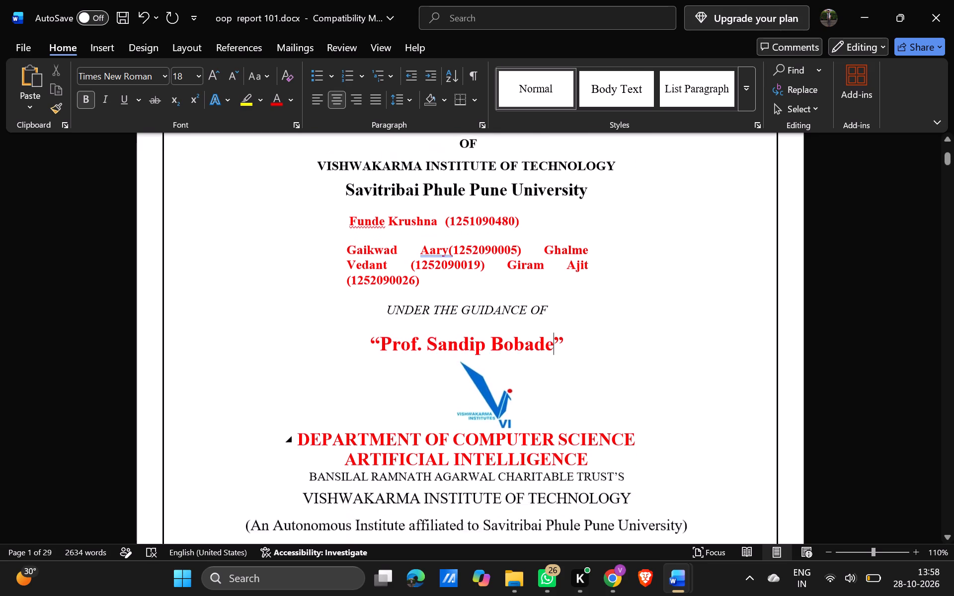
pyautogui.scroll(-2, 646, 421)
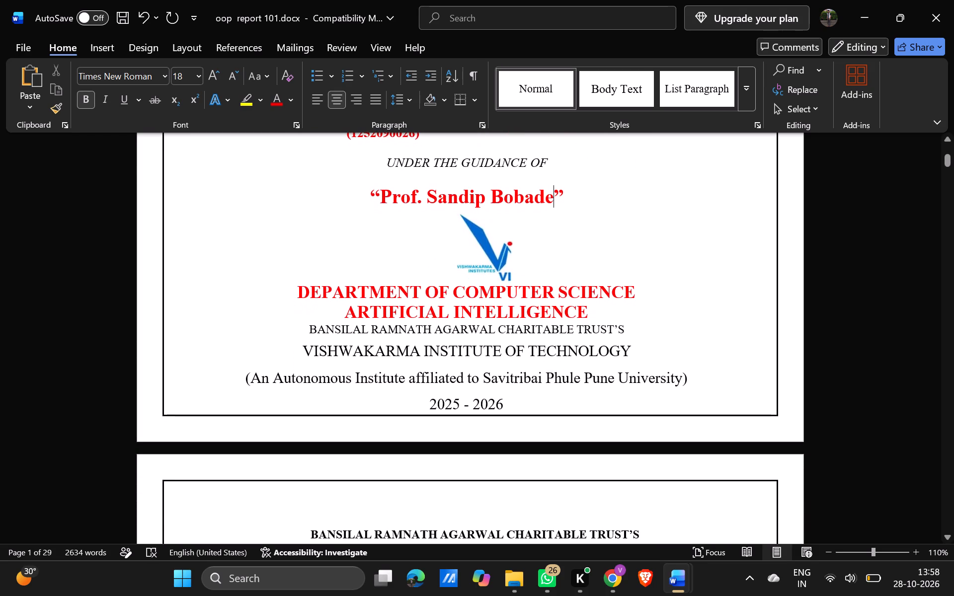
pyautogui.scroll(-1, 605, 457)
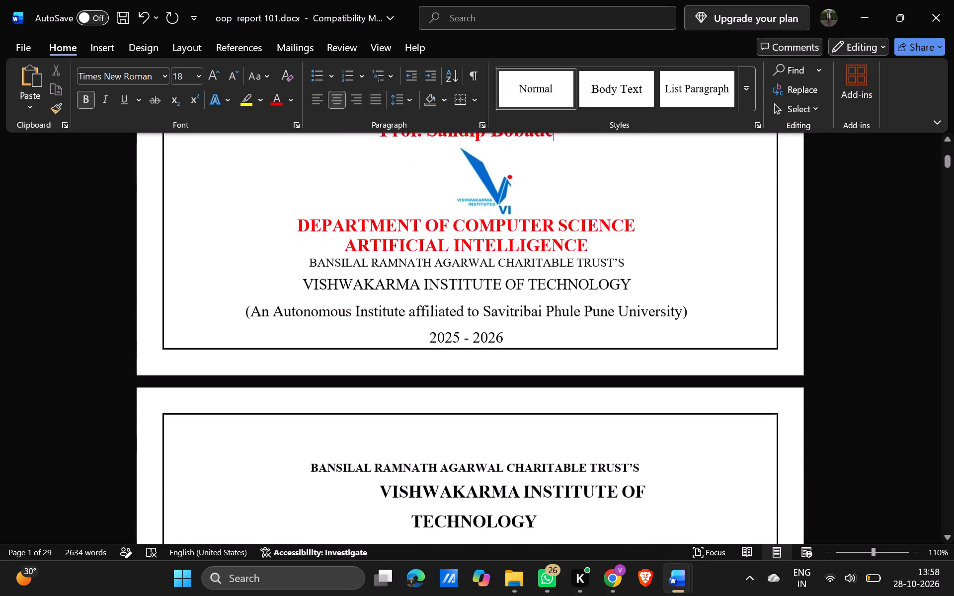
pyautogui.scroll(-4, 605, 457)
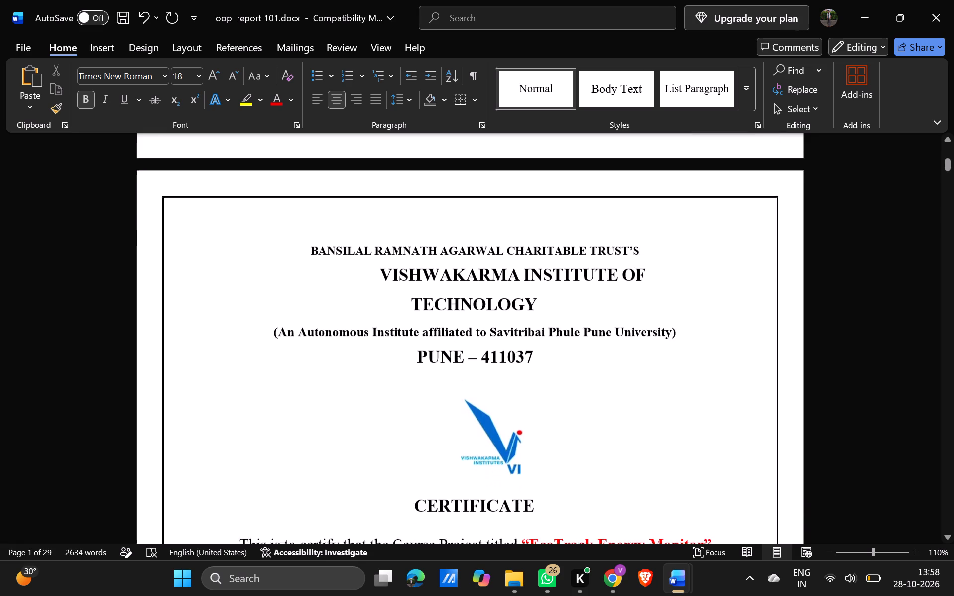
pyautogui.scroll(-2, 605, 457)
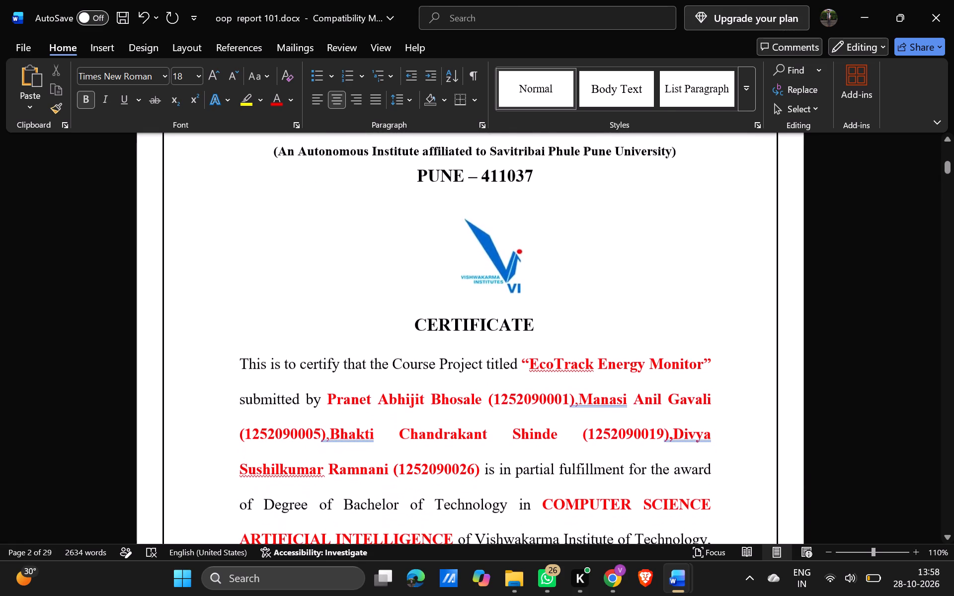
pyautogui.scroll(-3, 605, 457)
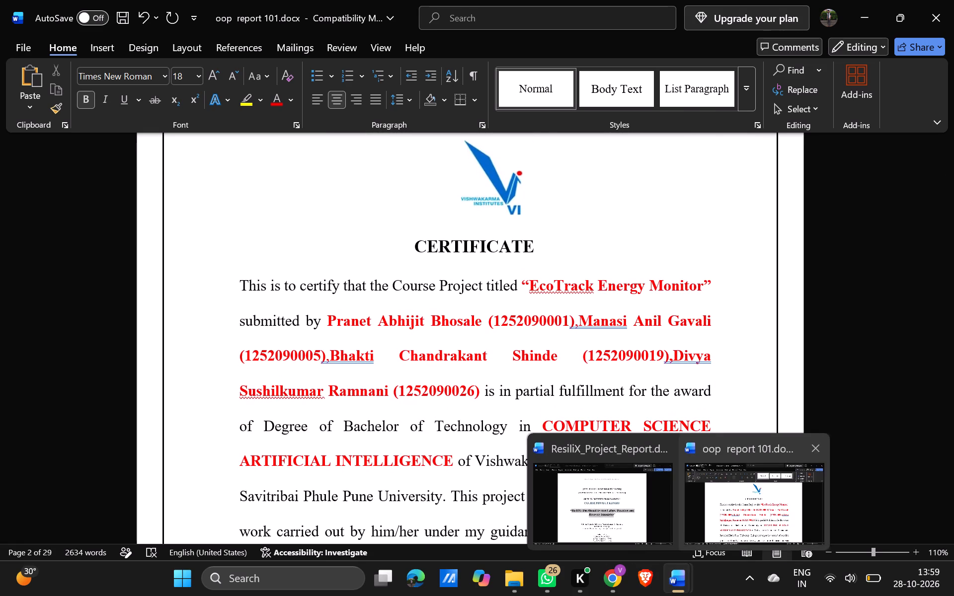
# Switch to ResiliX_Project_Report.docx and read its cover details and certificate wording for reference.
pyautogui.click(618, 526)
pyautogui.click(573, 441)
pyautogui.scroll(-1, 573, 441)
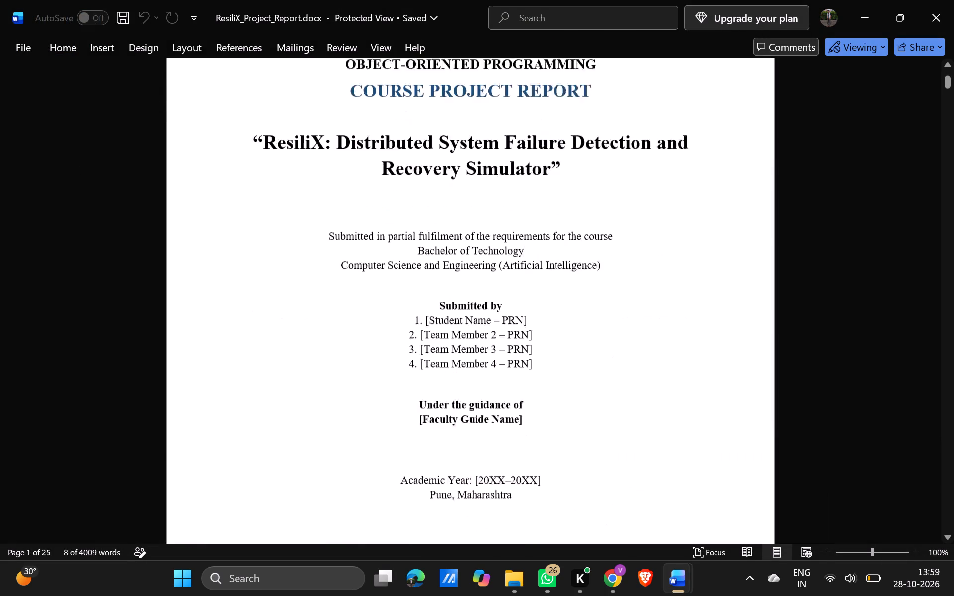
pyautogui.scroll(-3, 573, 441)
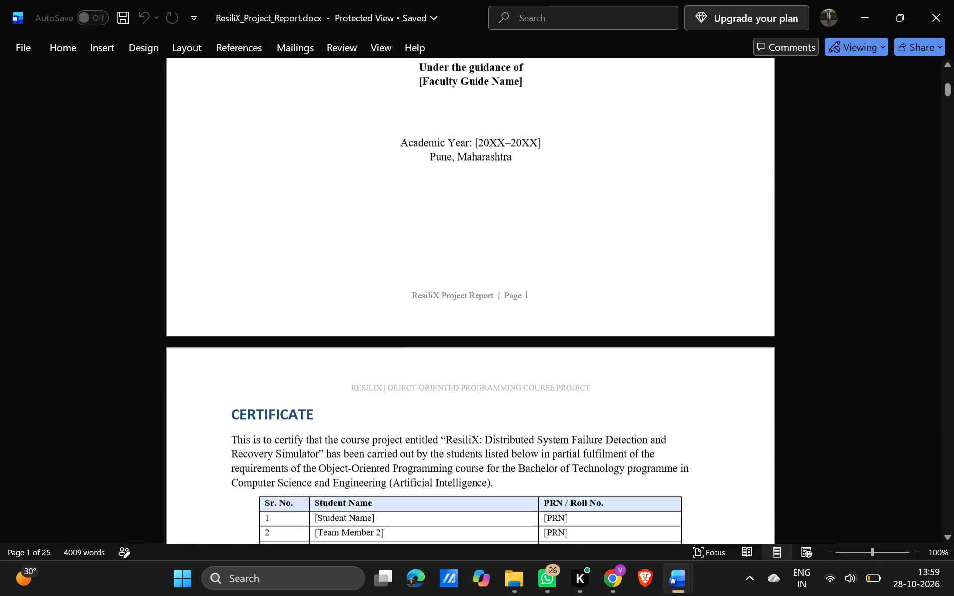
pyautogui.scroll(-2, 573, 441)
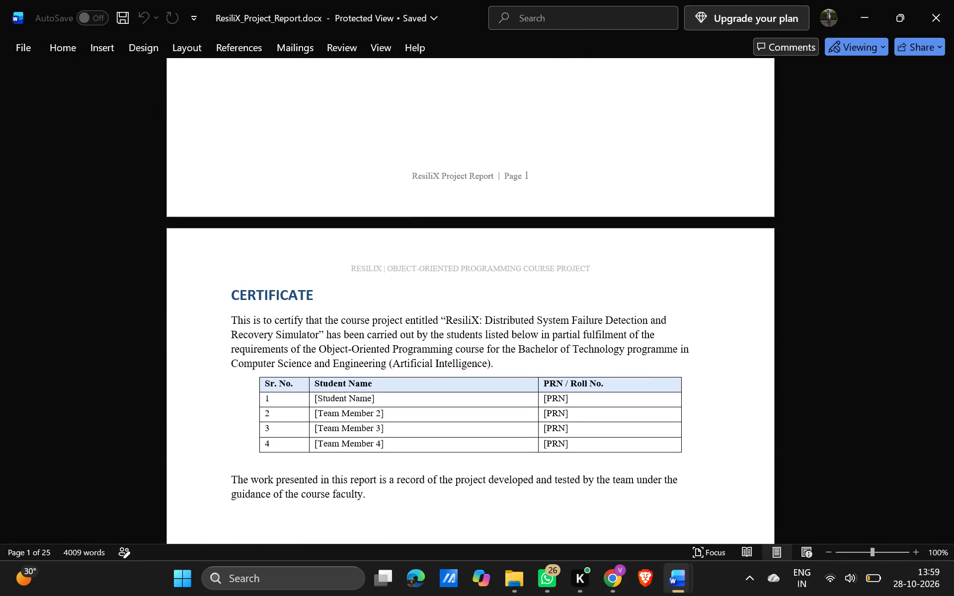
# Return to oop report 101.docx and replace the project title inside the certificate's quotation marks with Resilix.
pyautogui.click(714, 503)
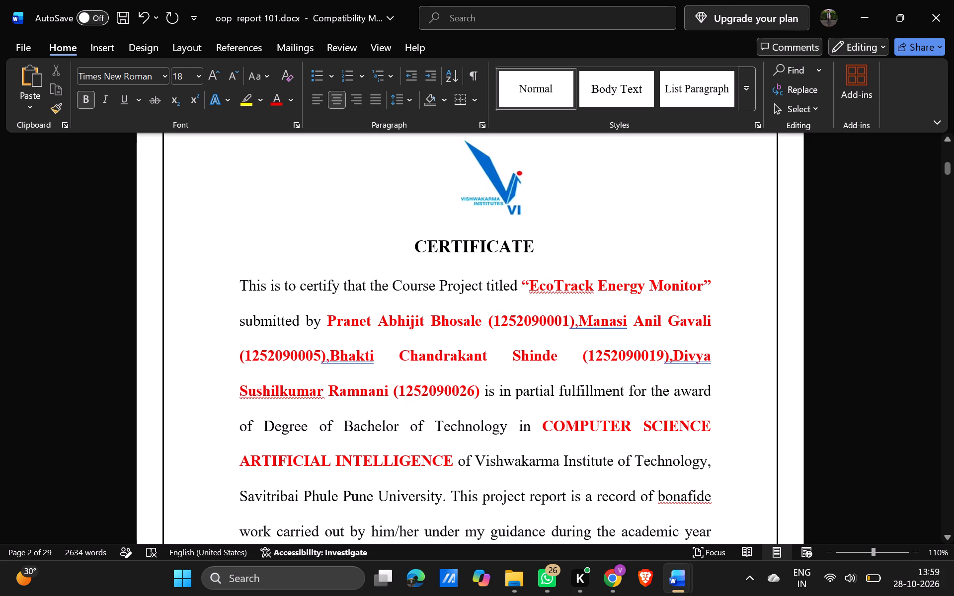
pyautogui.moveTo(531, 283); pyautogui.dragTo(680, 287)
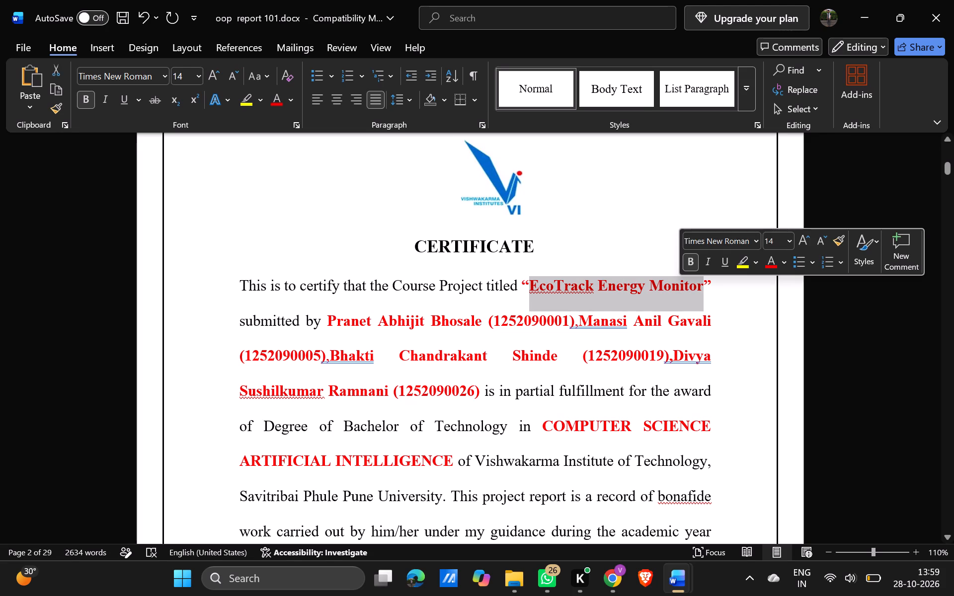
pyautogui.press('BackSpace')
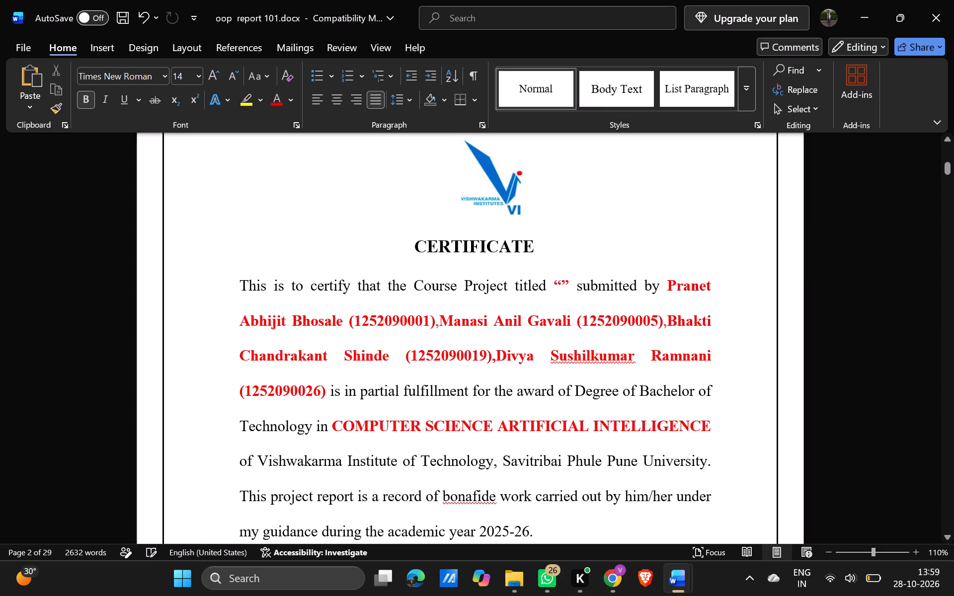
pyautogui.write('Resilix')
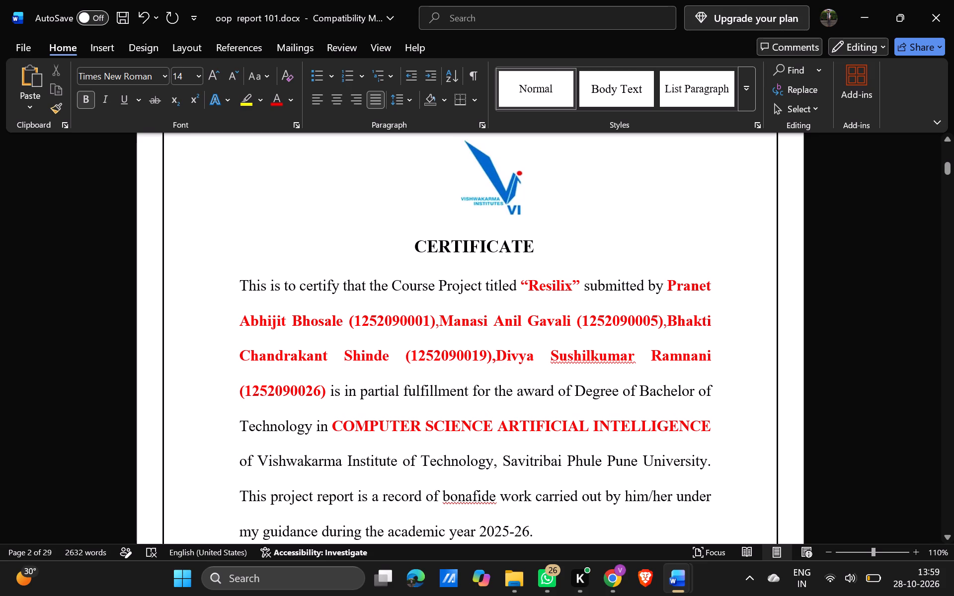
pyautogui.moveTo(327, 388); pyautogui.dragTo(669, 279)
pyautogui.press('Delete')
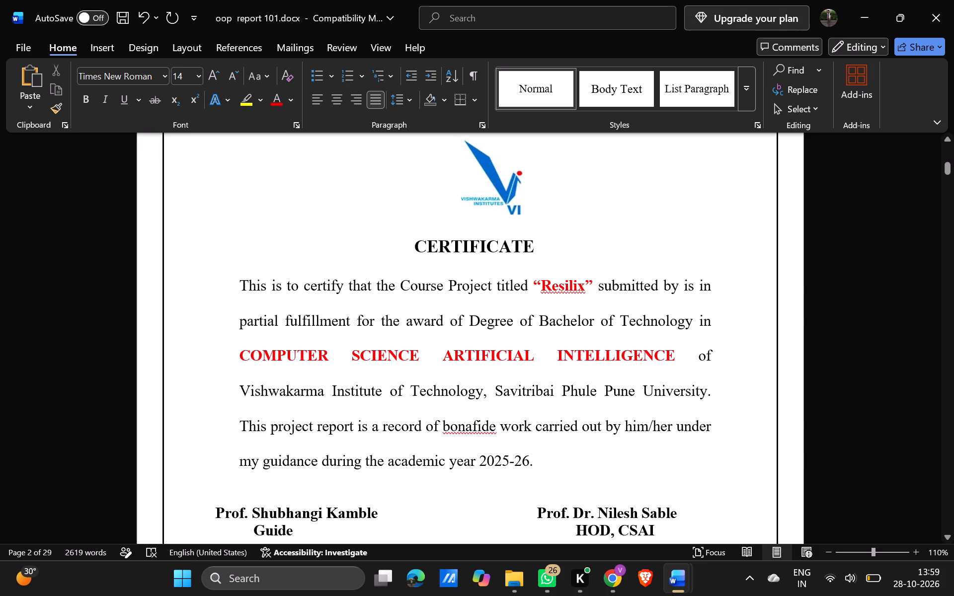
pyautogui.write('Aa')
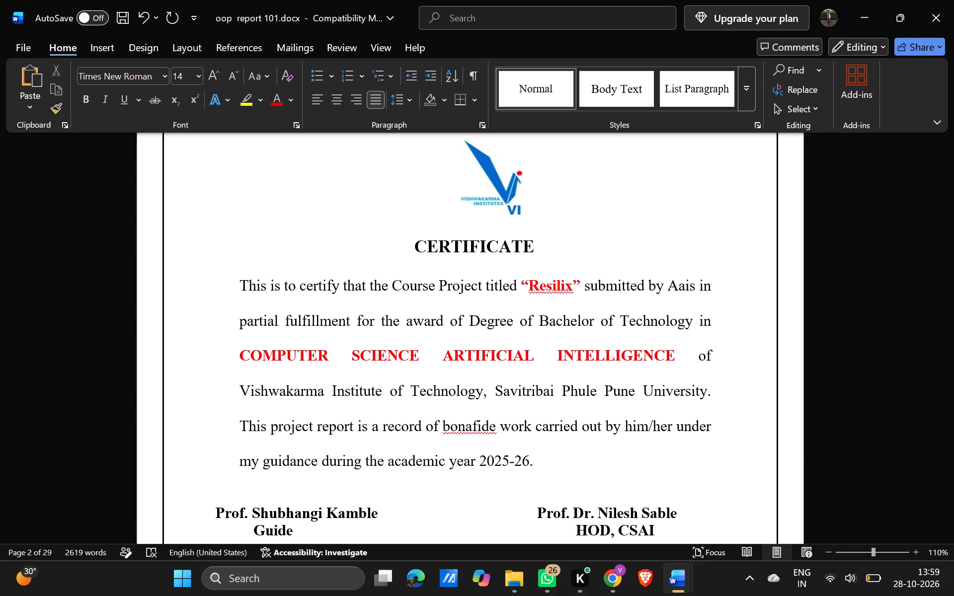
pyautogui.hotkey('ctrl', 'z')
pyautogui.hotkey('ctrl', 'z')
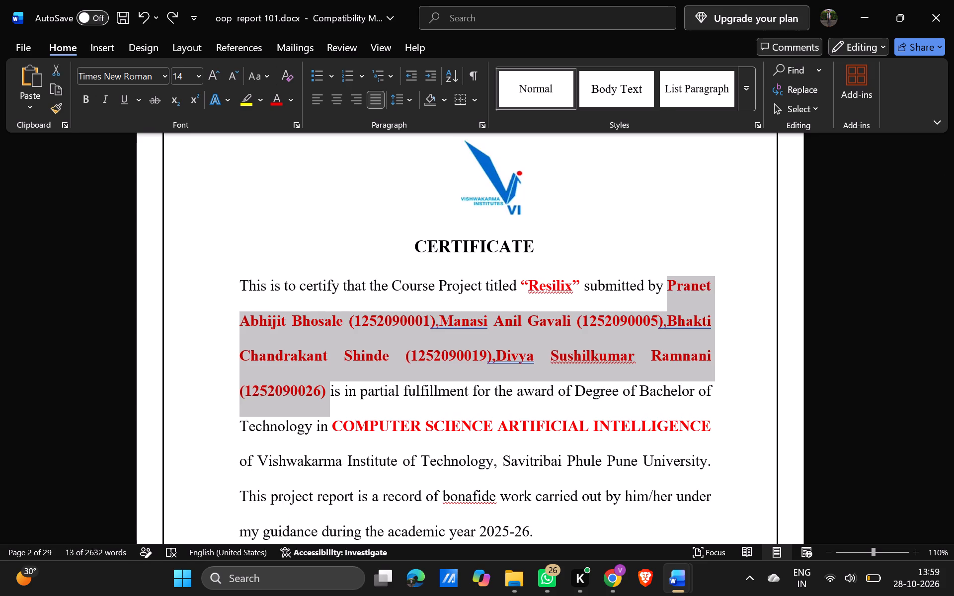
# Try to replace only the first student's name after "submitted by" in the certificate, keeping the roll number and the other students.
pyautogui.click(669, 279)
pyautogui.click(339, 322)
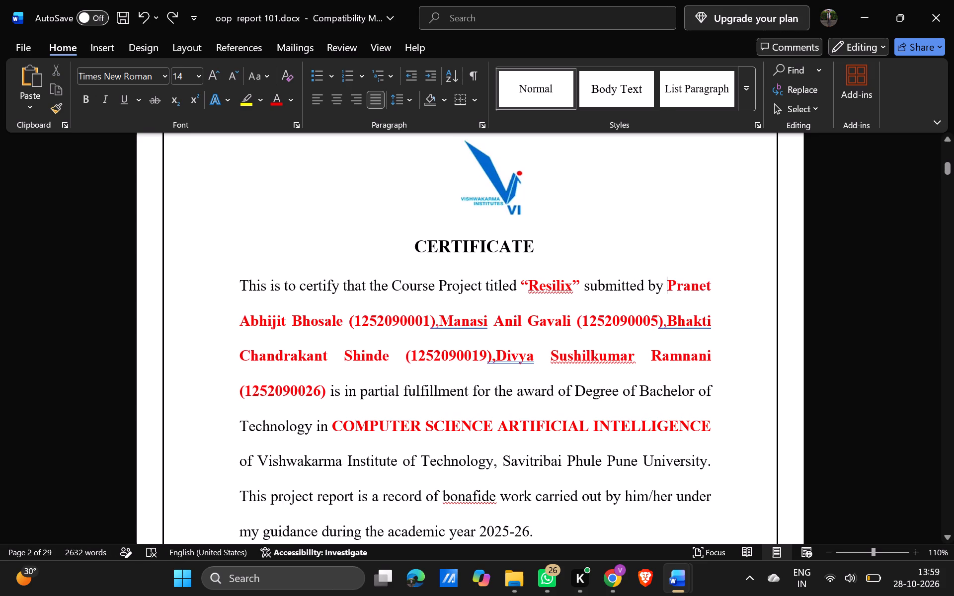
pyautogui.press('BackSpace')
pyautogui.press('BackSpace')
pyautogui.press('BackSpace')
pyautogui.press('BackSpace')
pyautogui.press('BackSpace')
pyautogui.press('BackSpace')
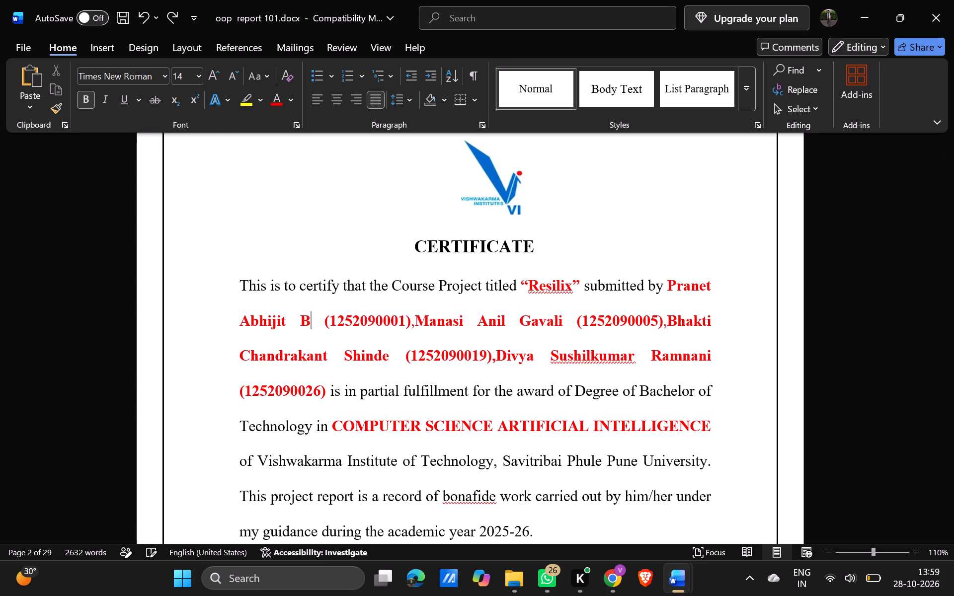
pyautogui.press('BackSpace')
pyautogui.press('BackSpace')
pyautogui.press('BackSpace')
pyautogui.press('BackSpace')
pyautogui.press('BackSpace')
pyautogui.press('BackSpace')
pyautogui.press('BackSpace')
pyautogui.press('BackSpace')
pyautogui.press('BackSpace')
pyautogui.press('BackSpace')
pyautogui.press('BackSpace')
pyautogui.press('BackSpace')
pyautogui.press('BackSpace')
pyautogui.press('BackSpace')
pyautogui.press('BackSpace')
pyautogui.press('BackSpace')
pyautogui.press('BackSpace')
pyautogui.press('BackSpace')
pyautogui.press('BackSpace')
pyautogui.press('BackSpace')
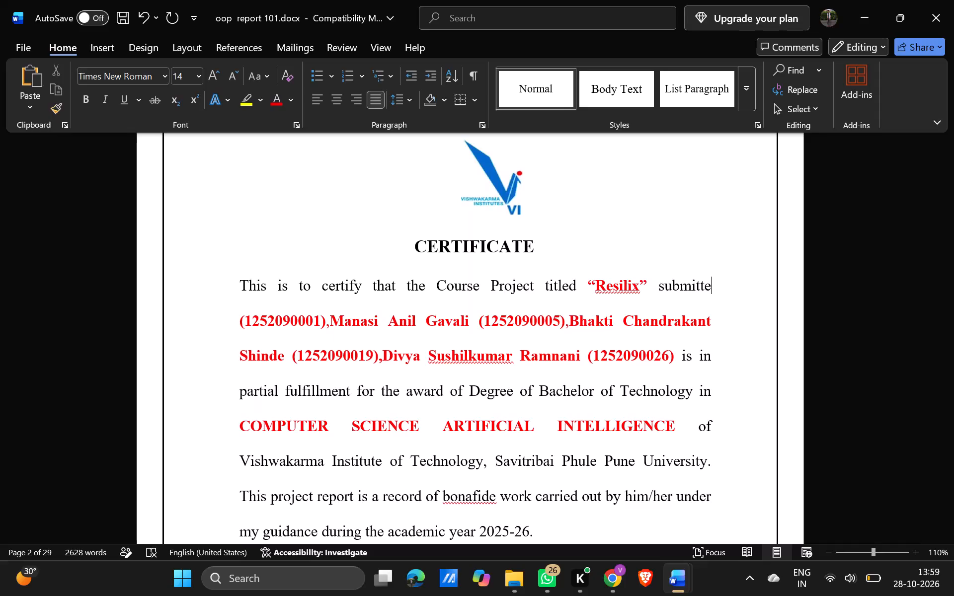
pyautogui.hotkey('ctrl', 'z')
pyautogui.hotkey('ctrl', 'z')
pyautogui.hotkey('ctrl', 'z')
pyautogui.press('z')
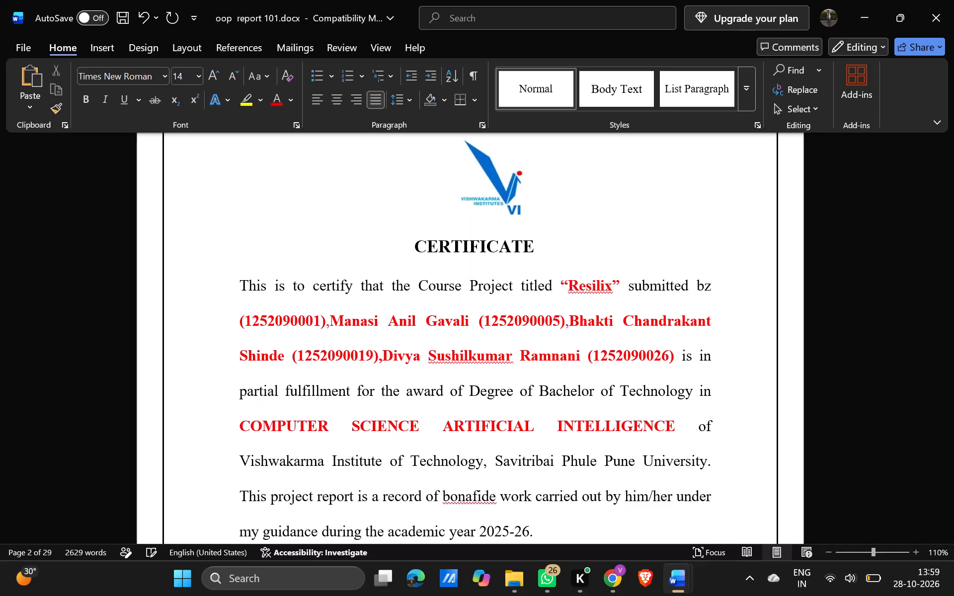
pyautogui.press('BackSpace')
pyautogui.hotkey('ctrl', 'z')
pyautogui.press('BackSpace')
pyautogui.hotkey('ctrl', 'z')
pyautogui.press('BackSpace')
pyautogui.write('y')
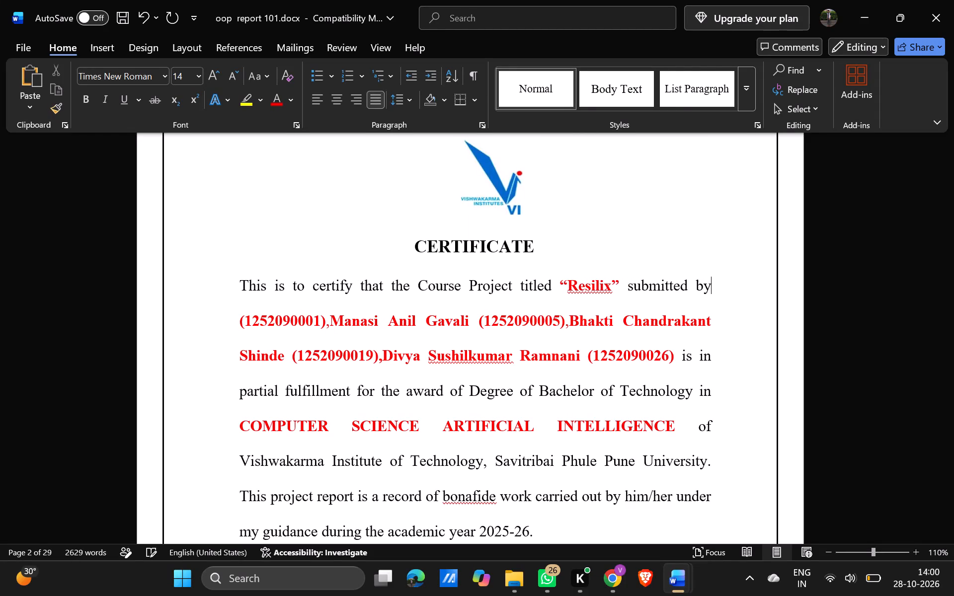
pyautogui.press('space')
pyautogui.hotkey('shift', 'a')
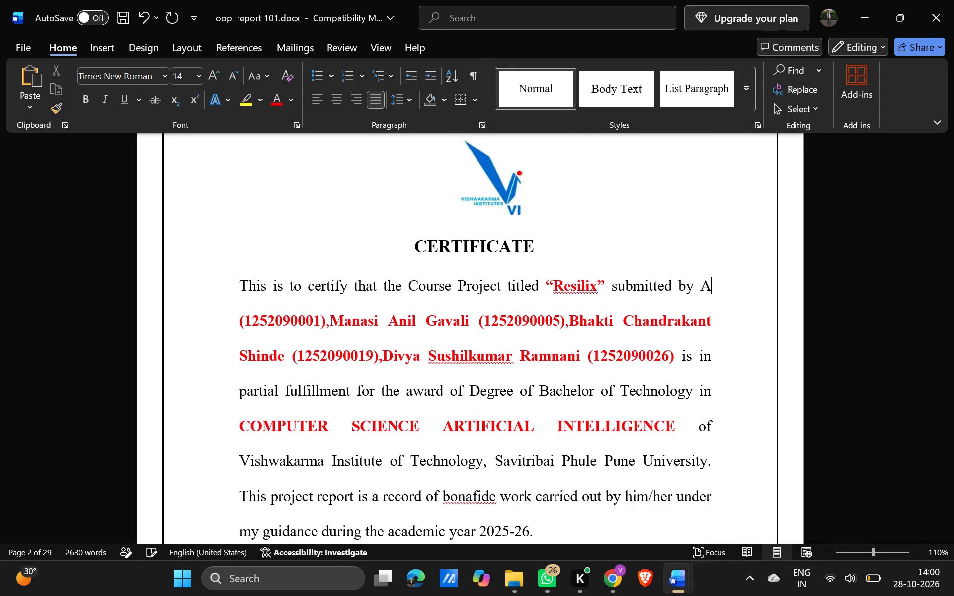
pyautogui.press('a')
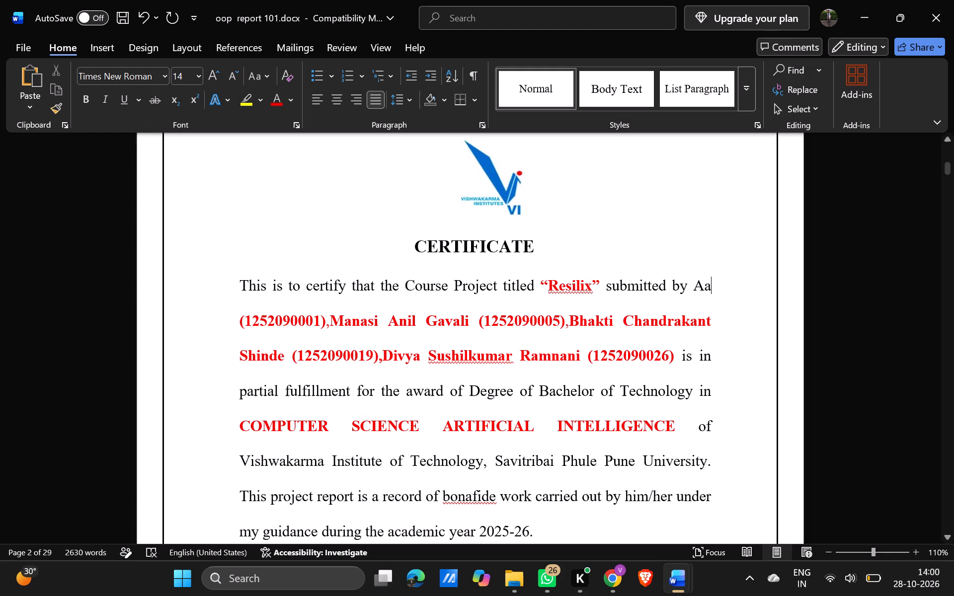
# Replace the certificate's entire old student list after "submitted by" with the first new student's name and roll number in parentheses.
pyautogui.moveTo(674, 354); pyautogui.dragTo(634, 338)
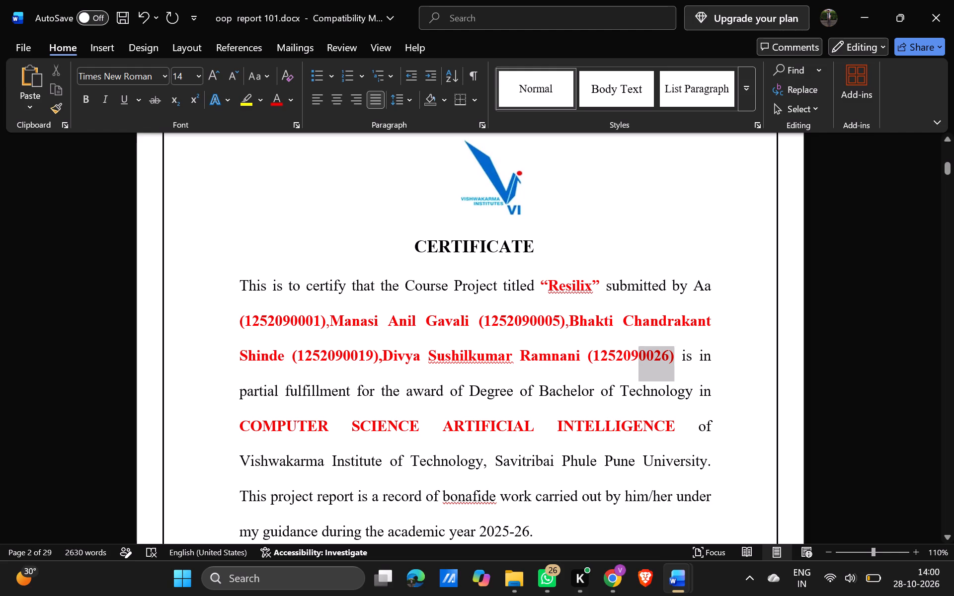
pyautogui.moveTo(634, 338); pyautogui.dragTo(693, 294)
pyautogui.press('Delete')
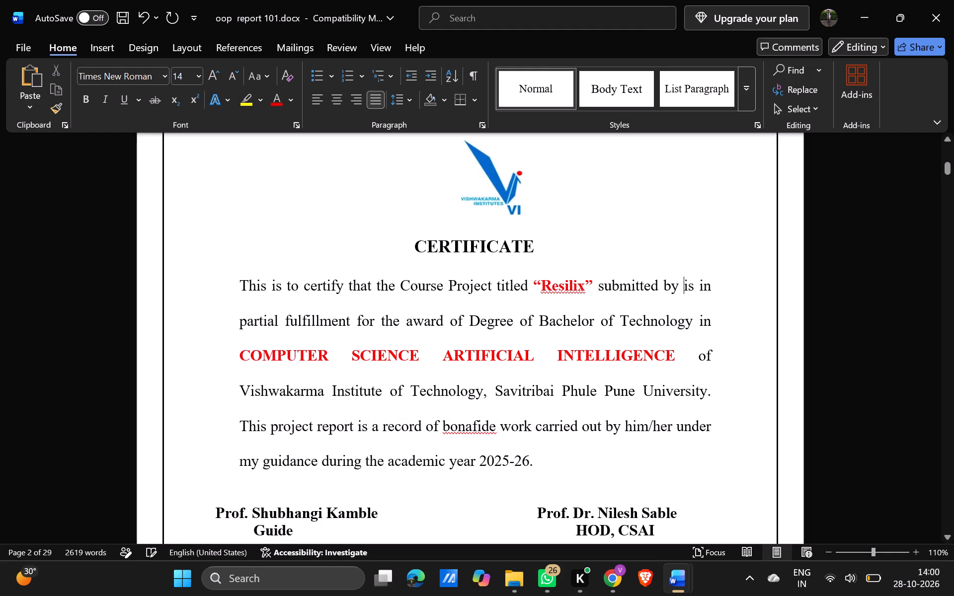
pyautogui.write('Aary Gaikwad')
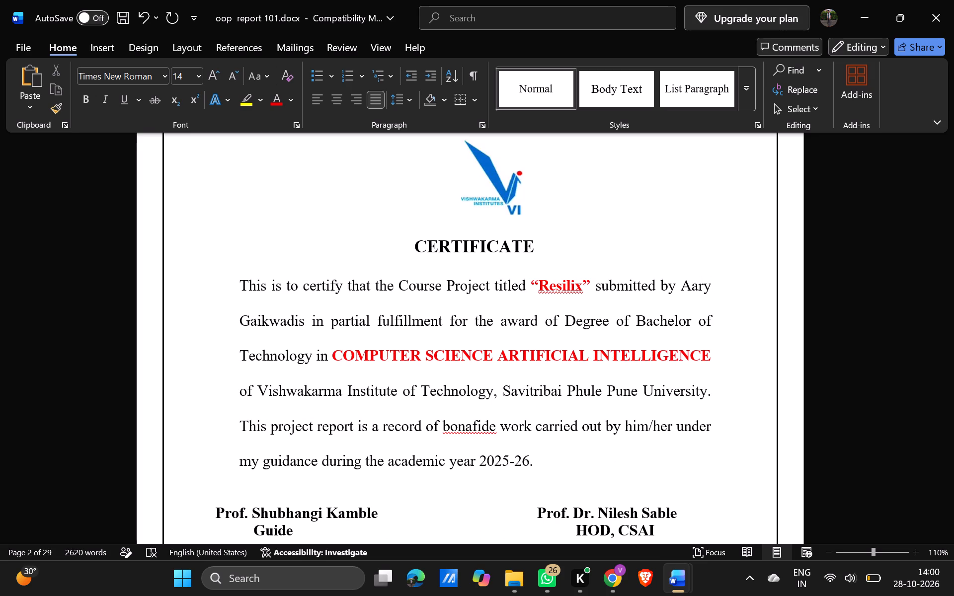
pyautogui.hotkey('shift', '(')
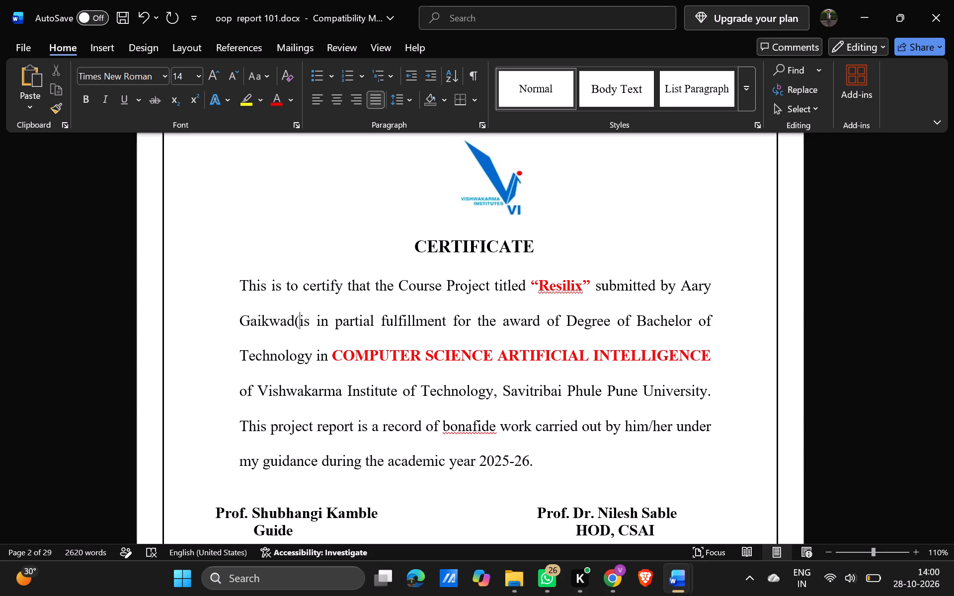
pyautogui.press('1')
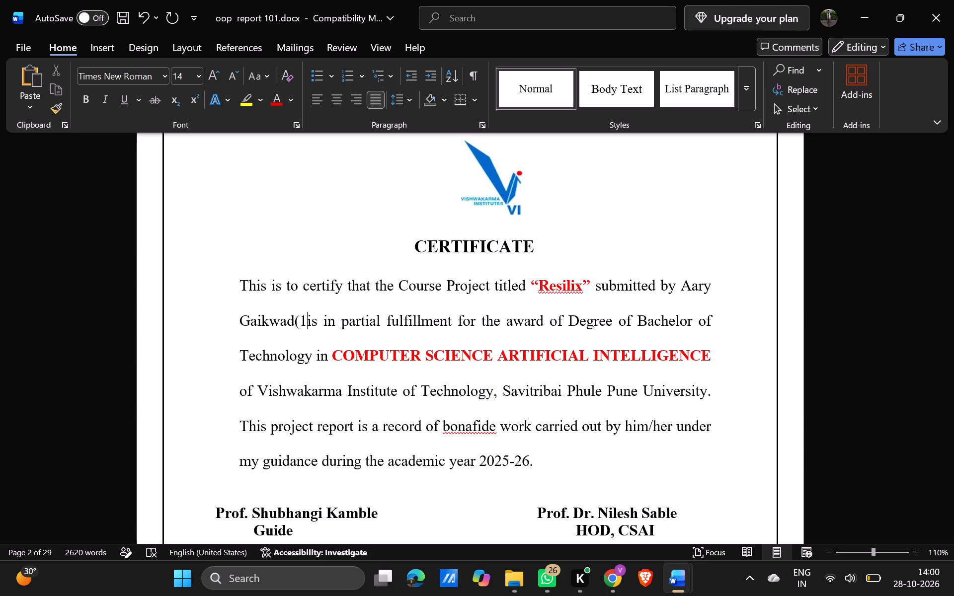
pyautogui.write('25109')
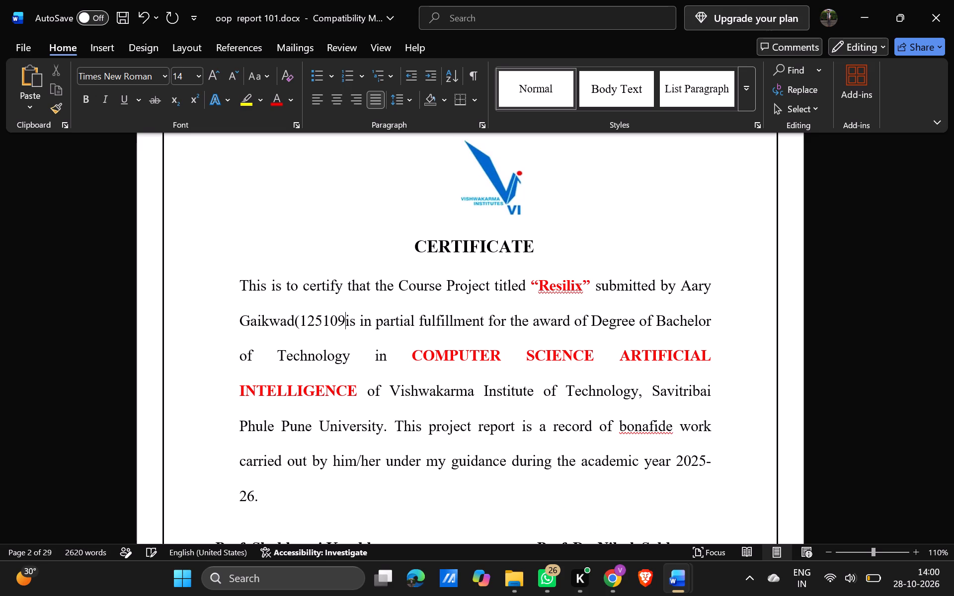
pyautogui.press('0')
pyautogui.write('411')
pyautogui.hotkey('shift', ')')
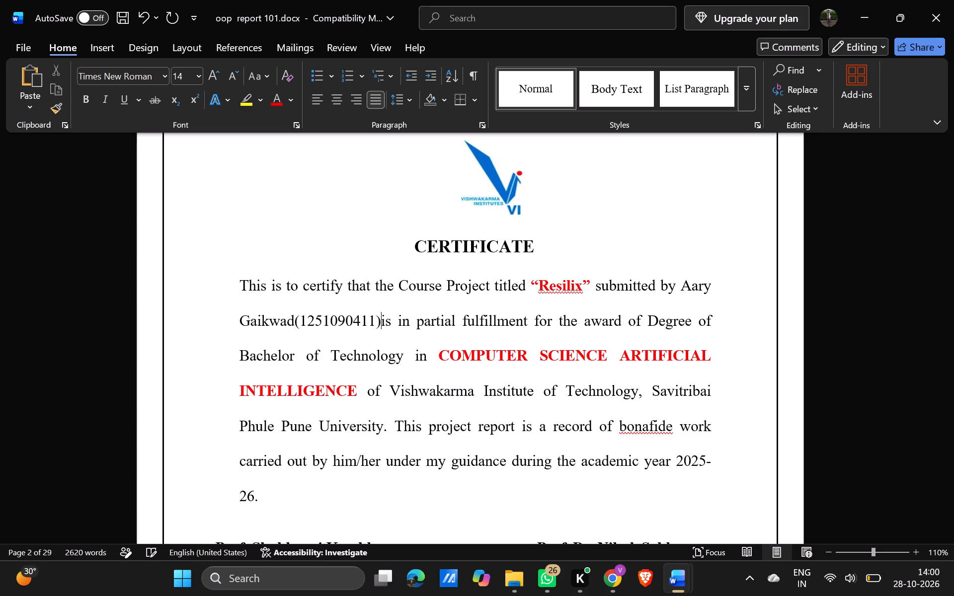
# Add a comma after the first student's entry and enter the second student's name.
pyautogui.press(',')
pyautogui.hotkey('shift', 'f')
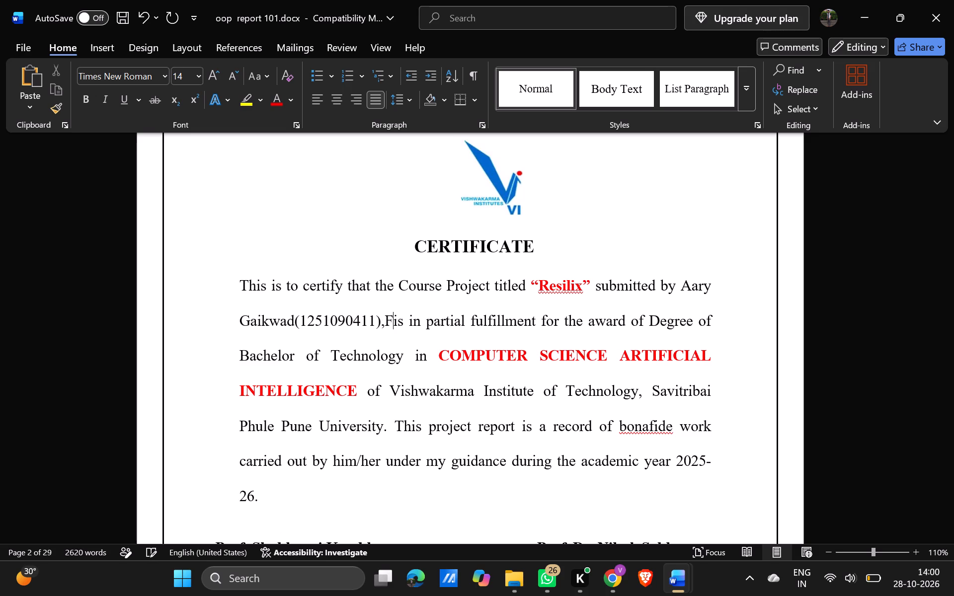
# Add the second student's name and parenthesised ID number after the first student's entry in the certificate paragraph.
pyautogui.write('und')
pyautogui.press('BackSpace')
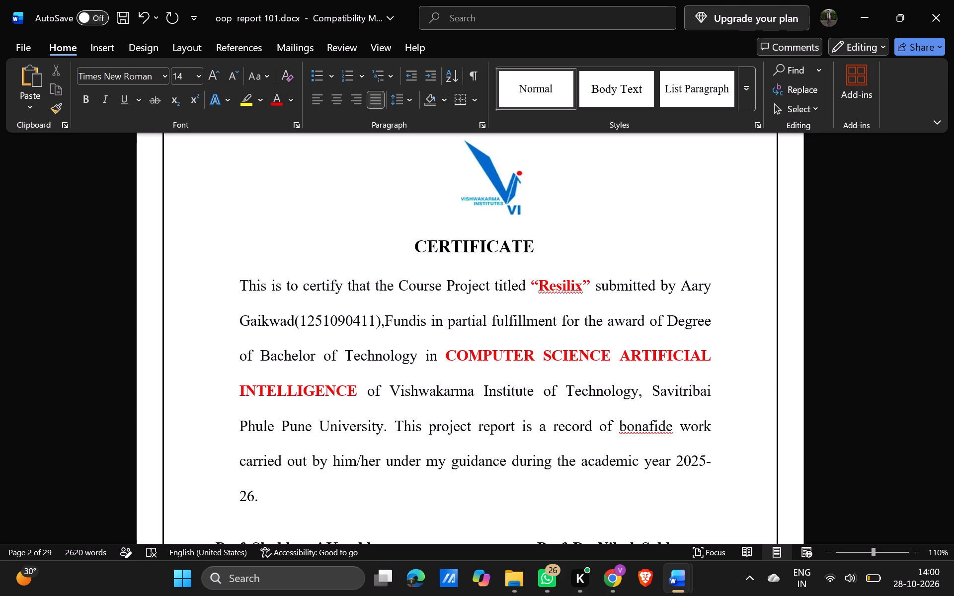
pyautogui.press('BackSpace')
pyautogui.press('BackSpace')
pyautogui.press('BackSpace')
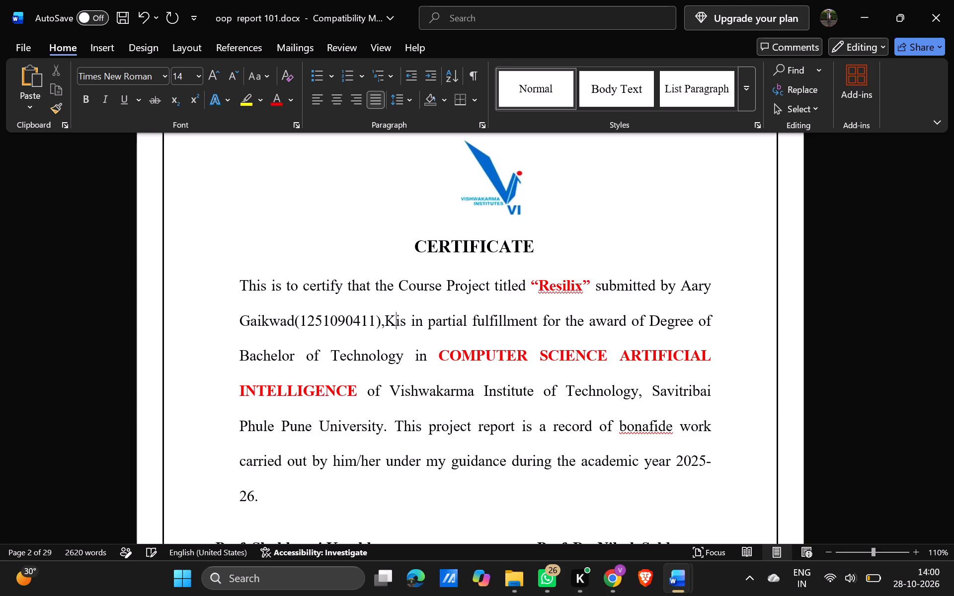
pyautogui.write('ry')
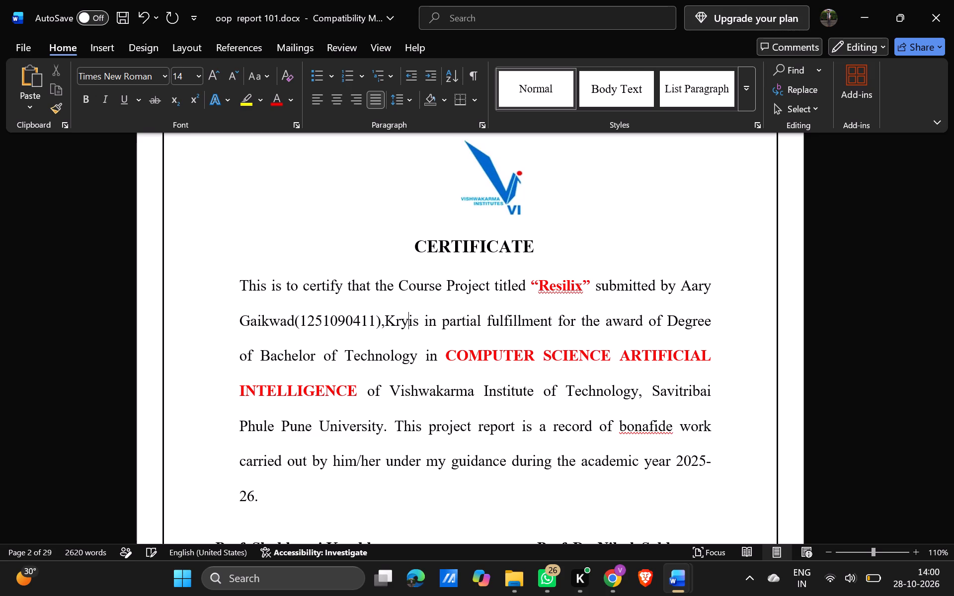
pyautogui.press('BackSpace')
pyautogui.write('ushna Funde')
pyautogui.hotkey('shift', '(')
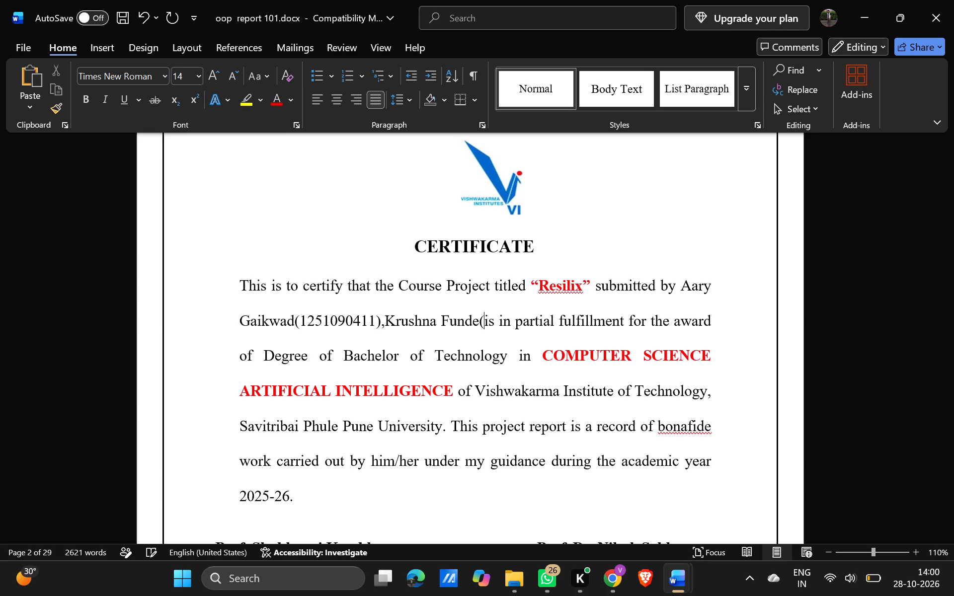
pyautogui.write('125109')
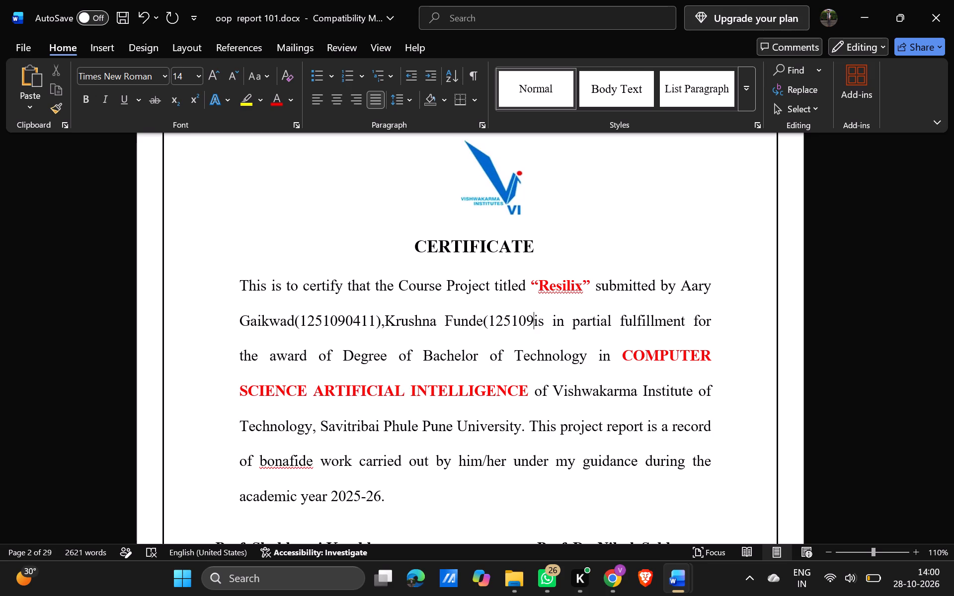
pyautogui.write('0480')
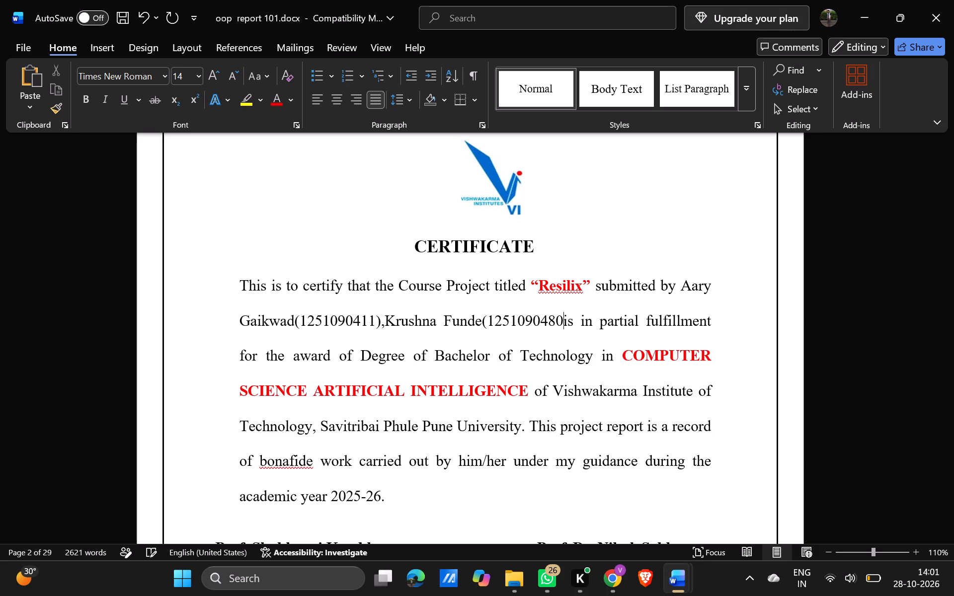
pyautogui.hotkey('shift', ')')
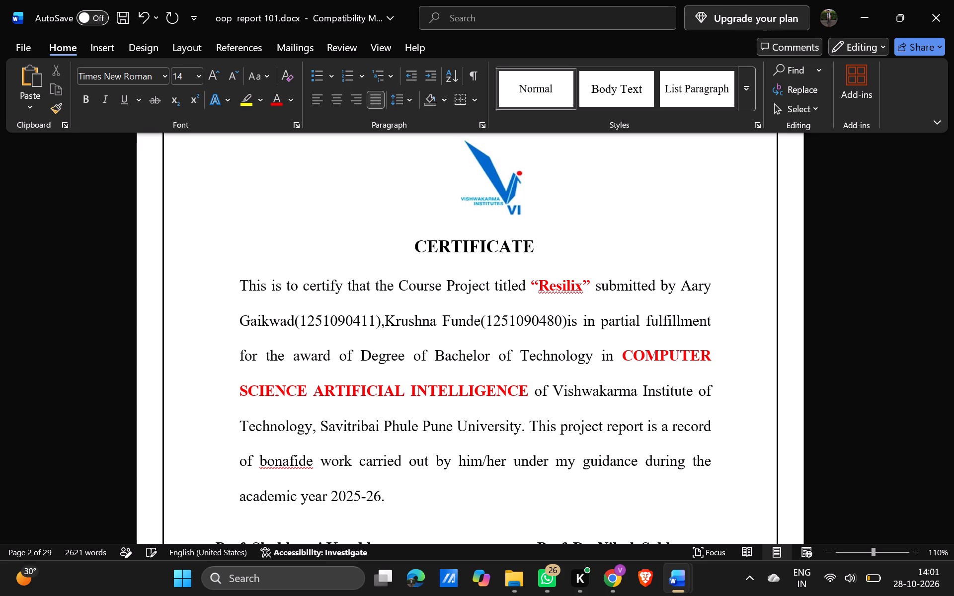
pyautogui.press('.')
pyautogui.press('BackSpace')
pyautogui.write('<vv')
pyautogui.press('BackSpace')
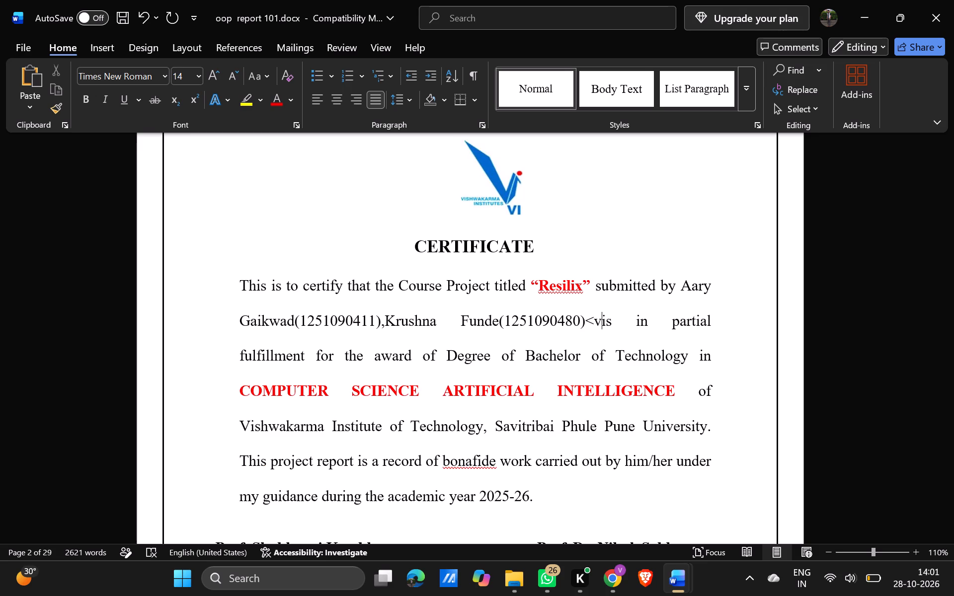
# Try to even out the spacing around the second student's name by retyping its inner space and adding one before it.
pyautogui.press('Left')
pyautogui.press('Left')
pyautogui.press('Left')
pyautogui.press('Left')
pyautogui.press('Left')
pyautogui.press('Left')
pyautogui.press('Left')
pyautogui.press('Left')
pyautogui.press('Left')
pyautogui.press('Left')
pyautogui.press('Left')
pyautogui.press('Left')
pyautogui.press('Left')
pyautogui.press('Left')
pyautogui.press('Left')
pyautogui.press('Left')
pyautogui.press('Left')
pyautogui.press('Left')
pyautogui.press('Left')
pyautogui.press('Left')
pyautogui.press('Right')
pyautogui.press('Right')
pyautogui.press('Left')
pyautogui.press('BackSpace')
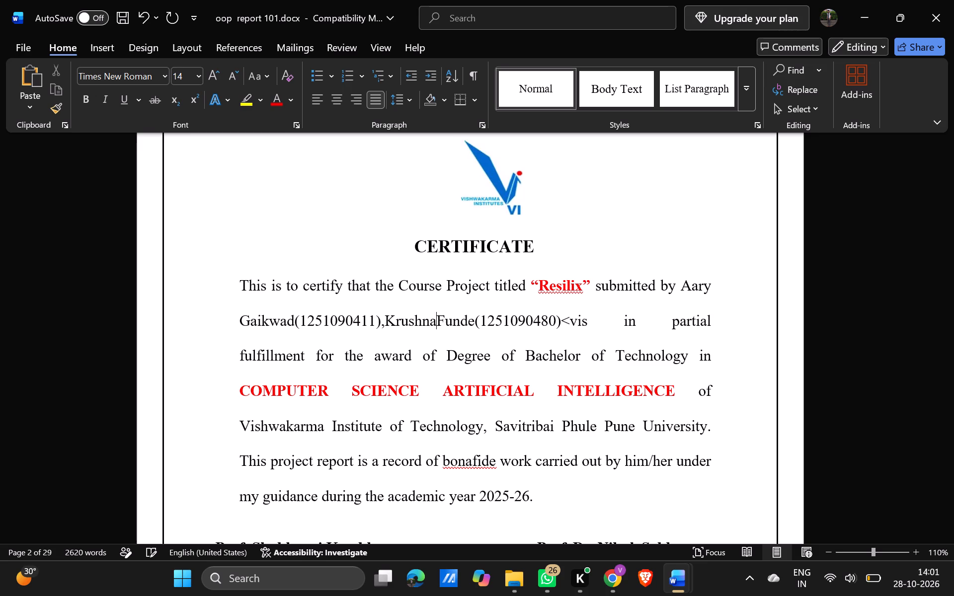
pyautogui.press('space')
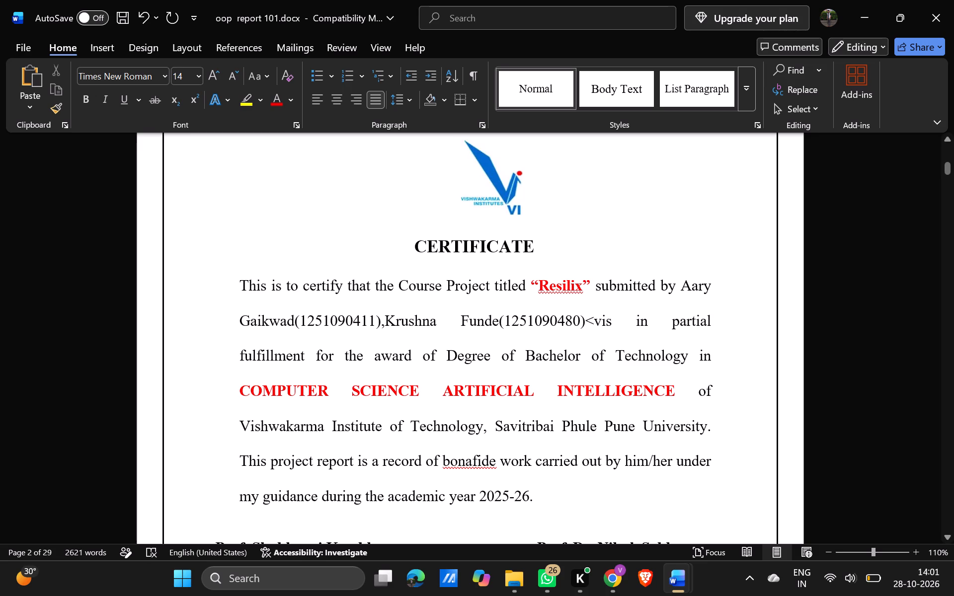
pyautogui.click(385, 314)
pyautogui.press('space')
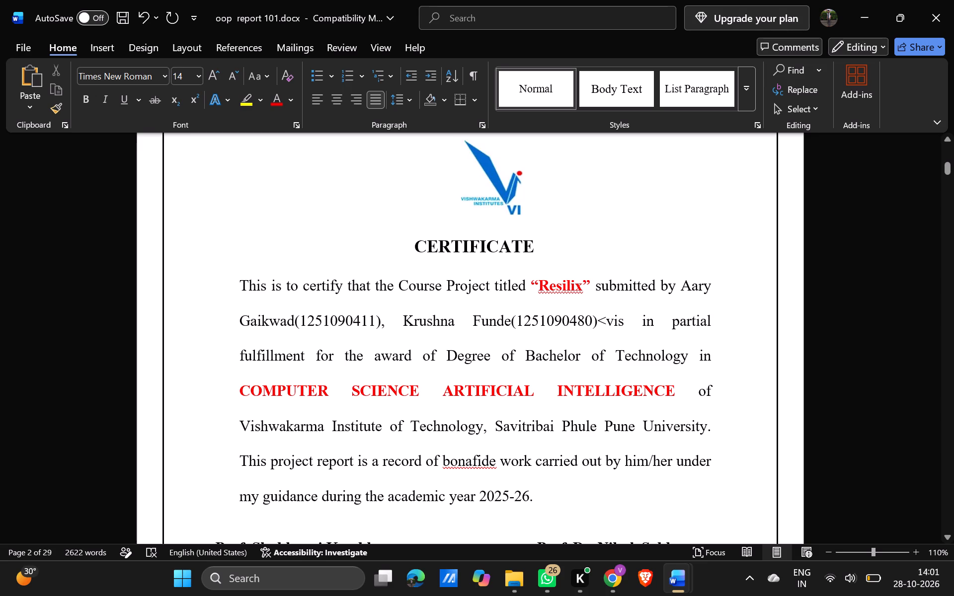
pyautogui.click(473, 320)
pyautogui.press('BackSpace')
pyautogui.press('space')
# Replace the stray "<" after the second student's ID with a comma and add the third student's name and parenthesised ID number.
pyautogui.click(601, 318)
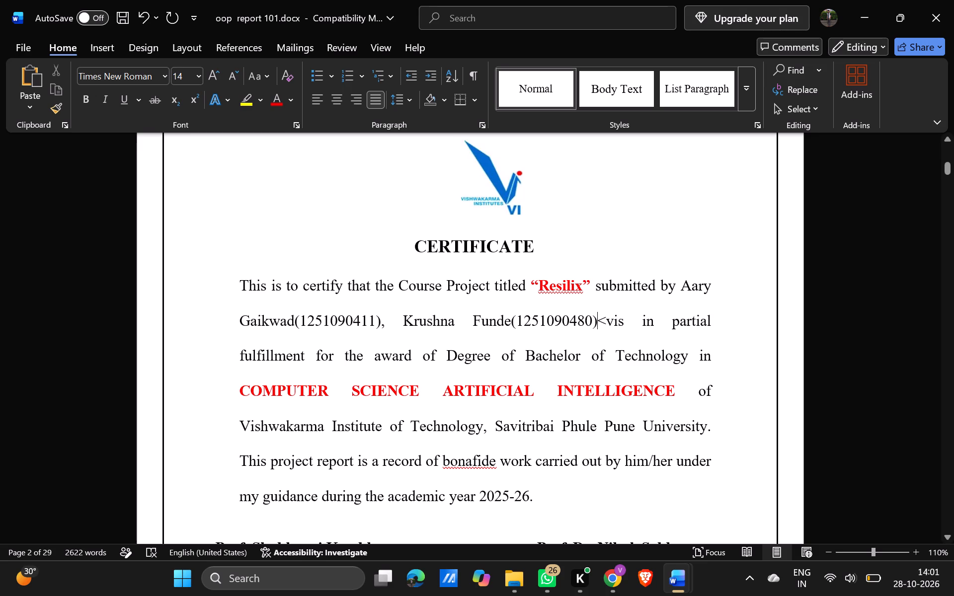
pyautogui.click(610, 320)
pyautogui.click(610, 320)
pyautogui.press('Left')
pyautogui.press('BackSpace')
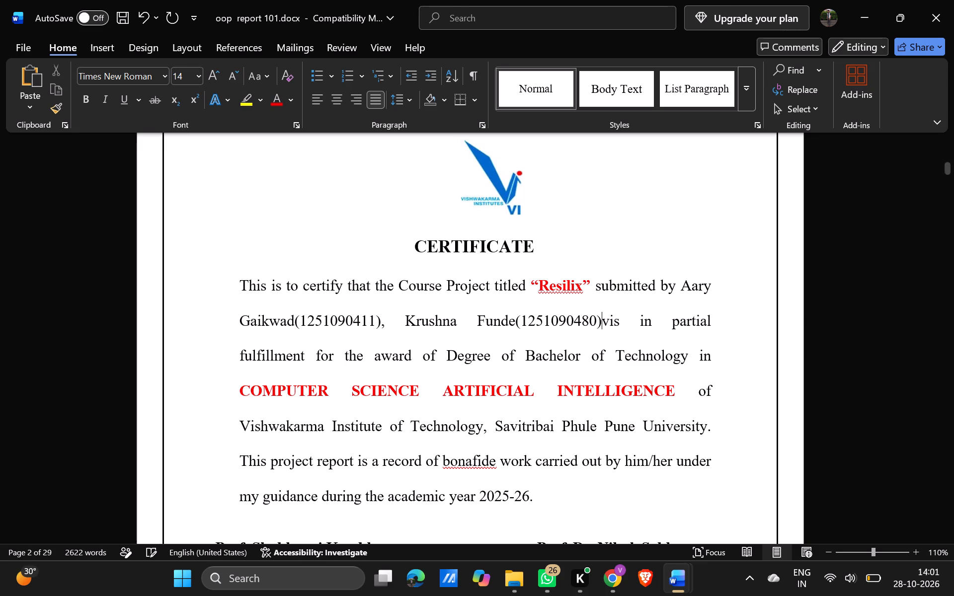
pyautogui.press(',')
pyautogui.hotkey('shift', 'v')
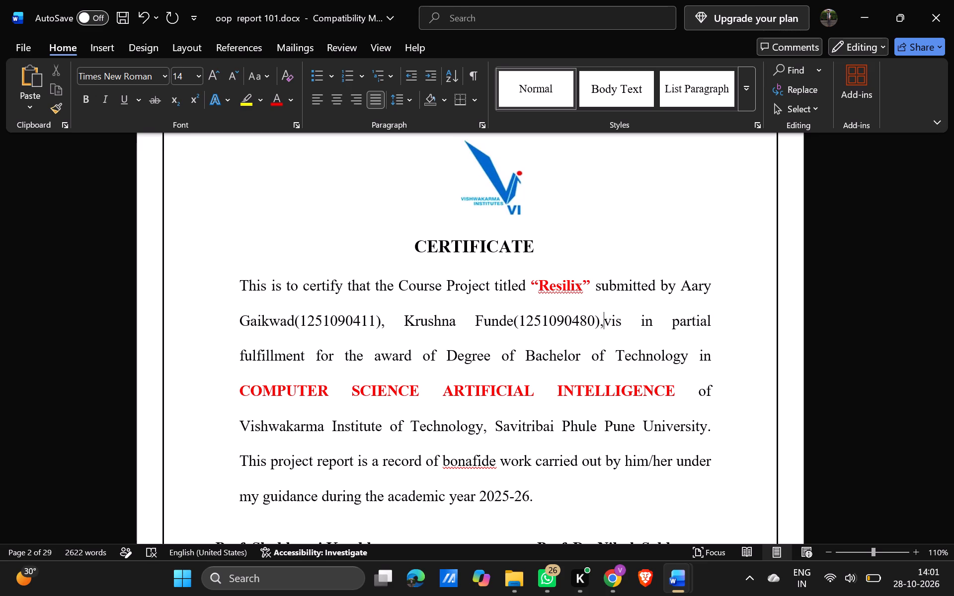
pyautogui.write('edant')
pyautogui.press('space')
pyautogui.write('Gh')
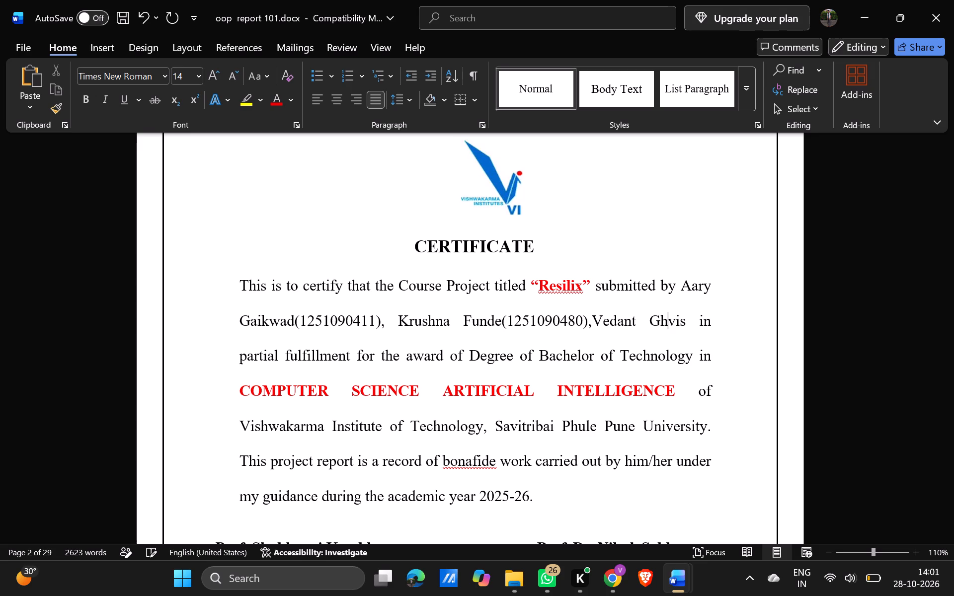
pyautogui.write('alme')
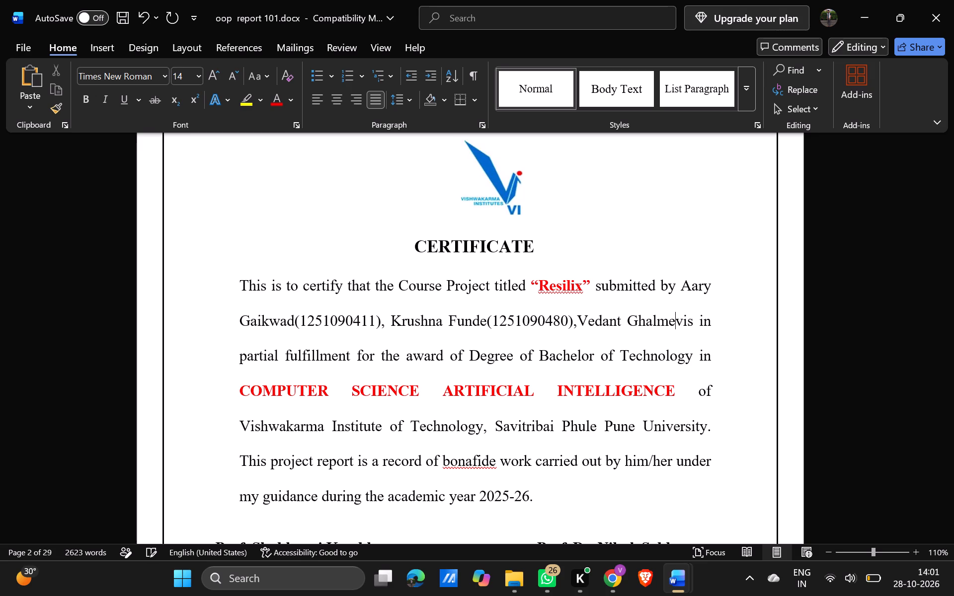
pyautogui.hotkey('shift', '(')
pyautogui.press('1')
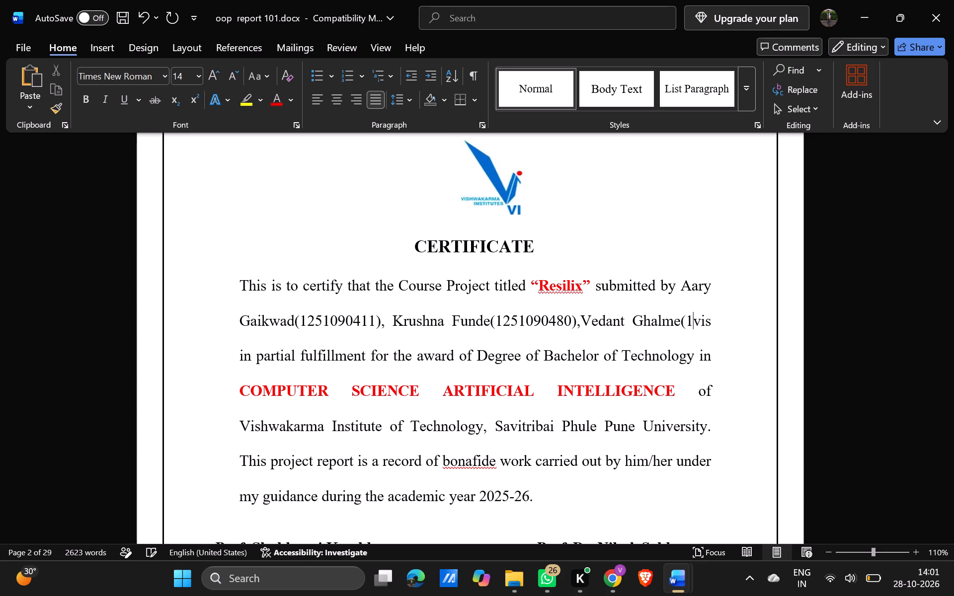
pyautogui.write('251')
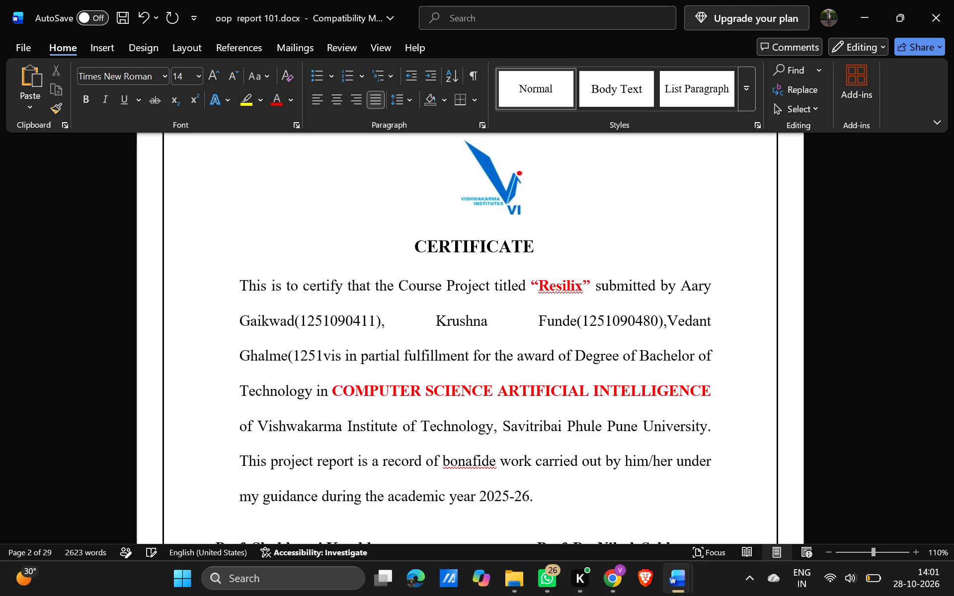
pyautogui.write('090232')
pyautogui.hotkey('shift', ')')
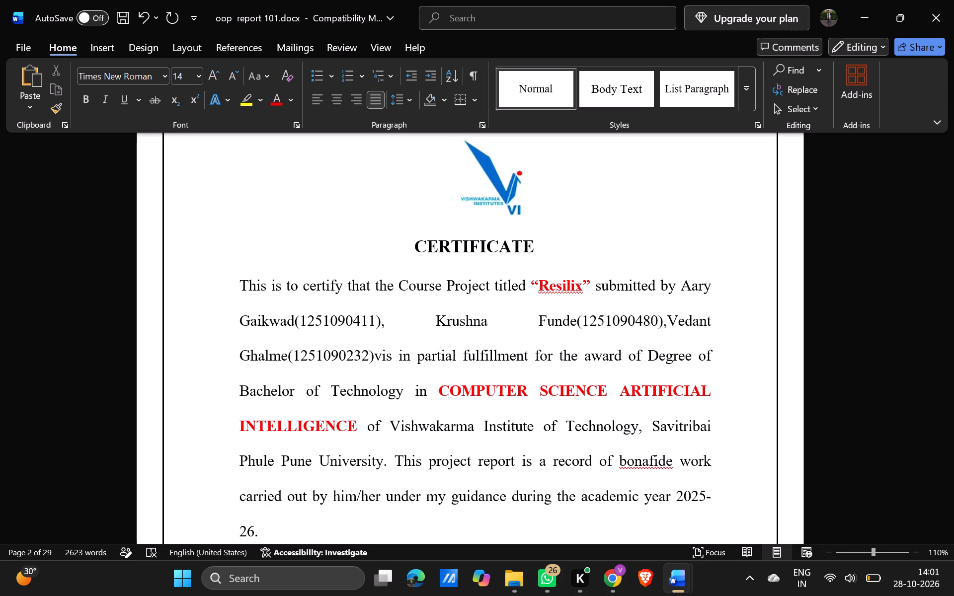
# Add a comma and the fourth student's name with the parenthesised ID number after the third student's entry.
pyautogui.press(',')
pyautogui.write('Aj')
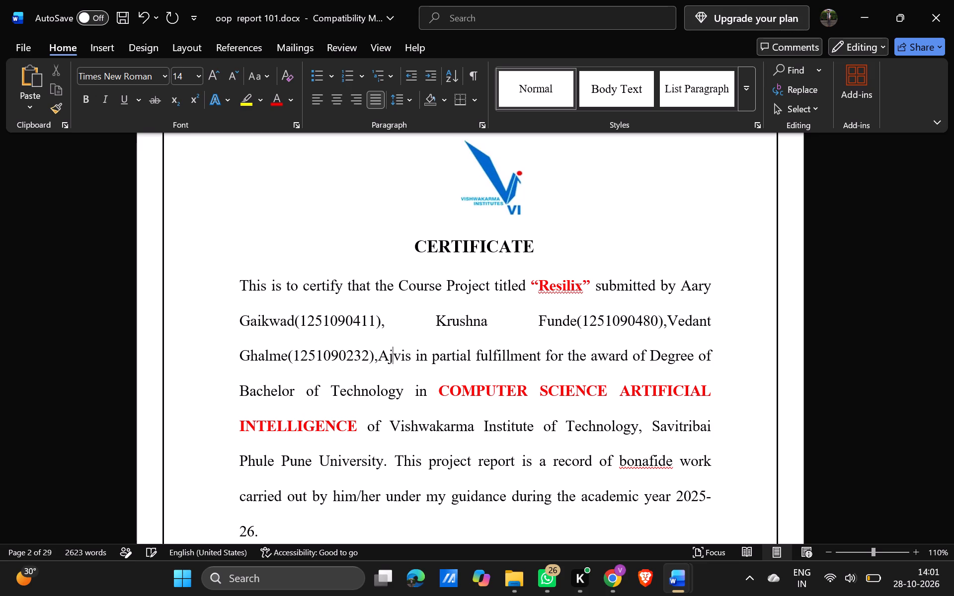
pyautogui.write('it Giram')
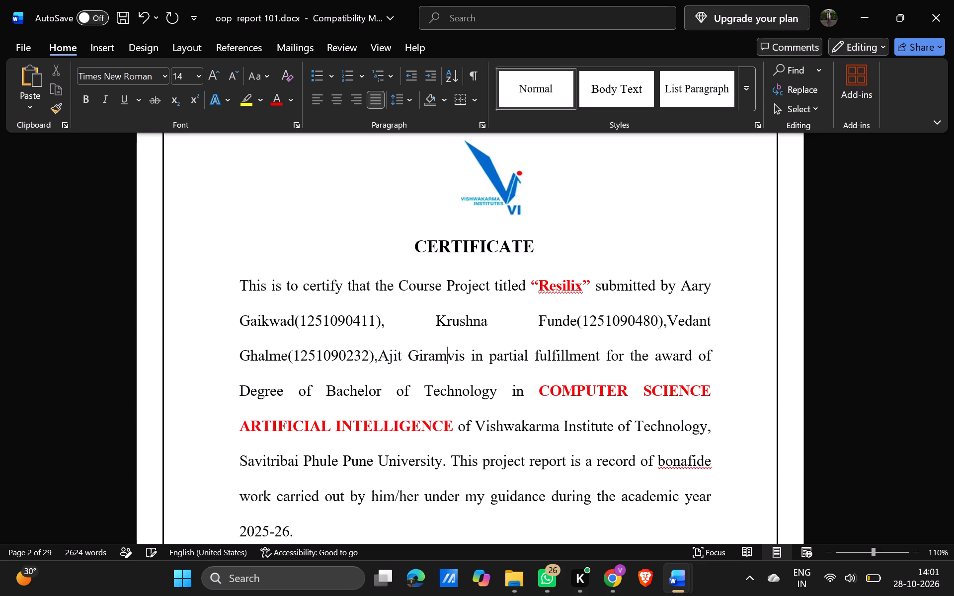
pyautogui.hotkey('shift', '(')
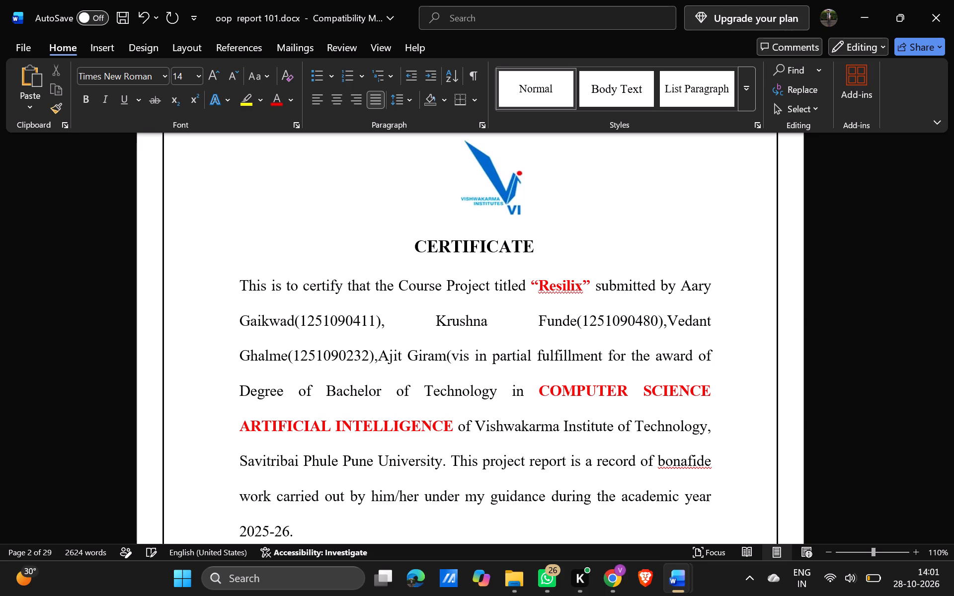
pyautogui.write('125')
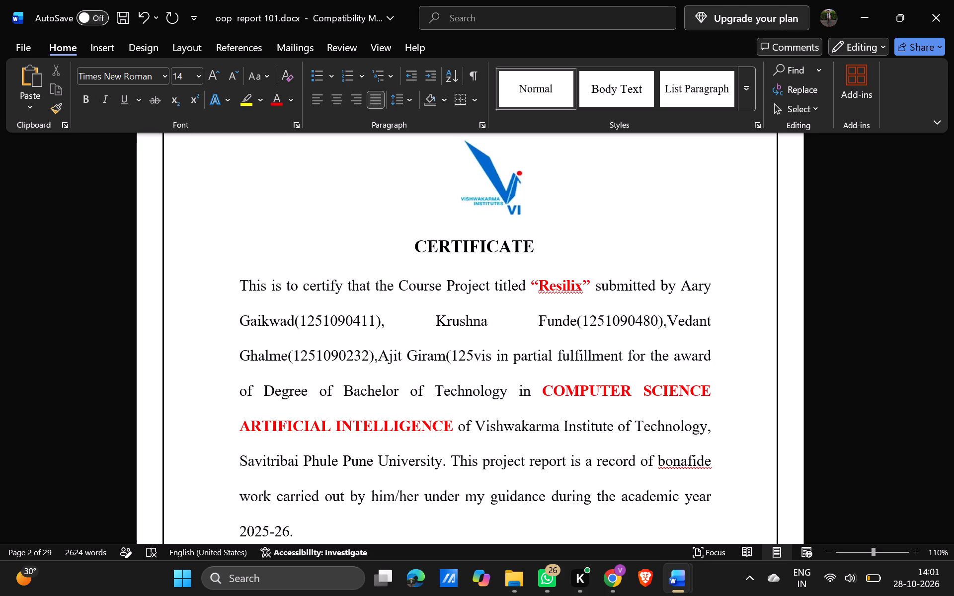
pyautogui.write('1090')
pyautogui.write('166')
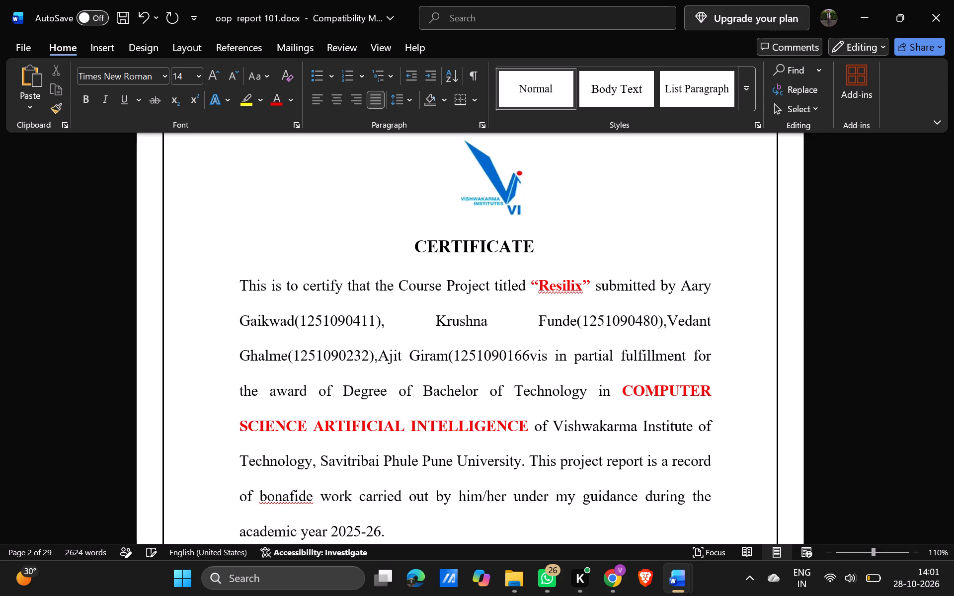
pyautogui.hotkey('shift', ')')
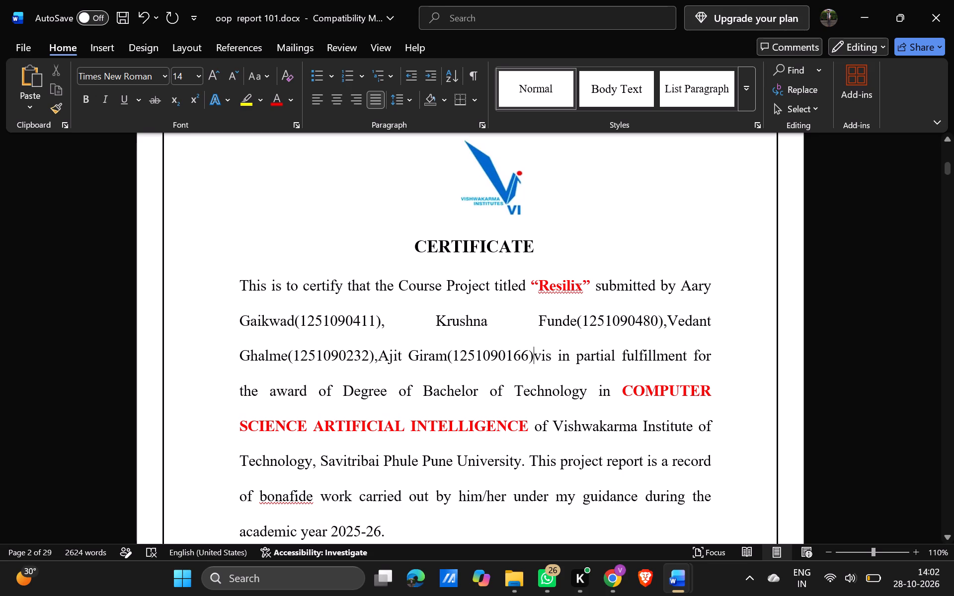
# Change the word "vis" following the student list to "via".
pyautogui.click(549, 360)
pyautogui.press('BackSpace')
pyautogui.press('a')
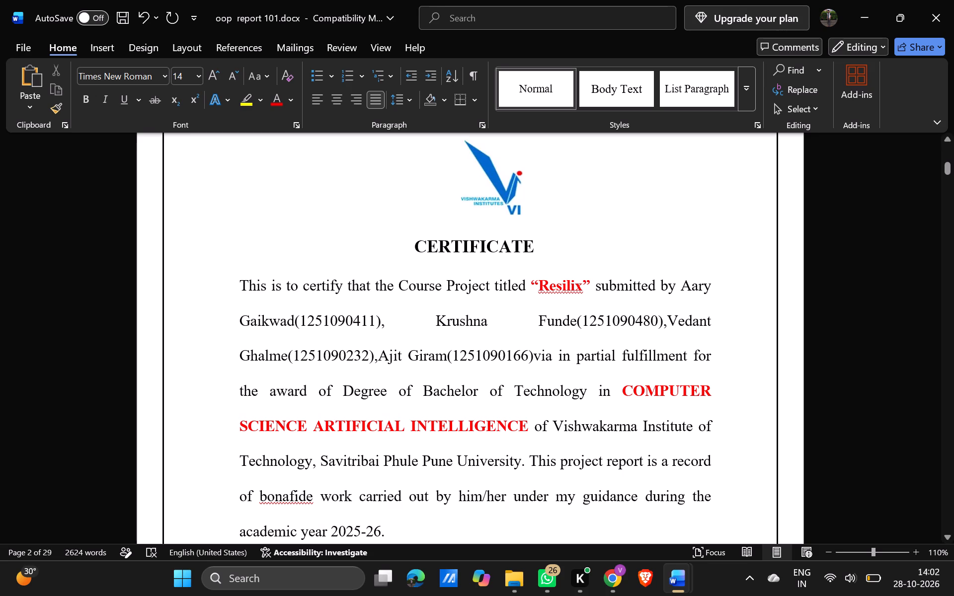
# Replace the space before the second student's name in the certificate paragraph with a single tab.
pyautogui.click(439, 322)
pyautogui.press('BackSpace')
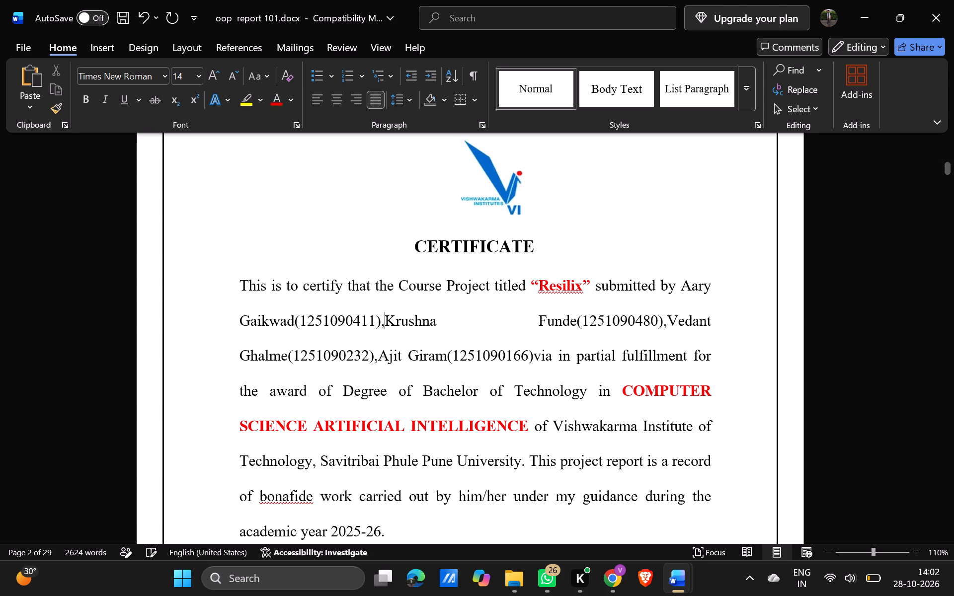
pyautogui.press('Tab')
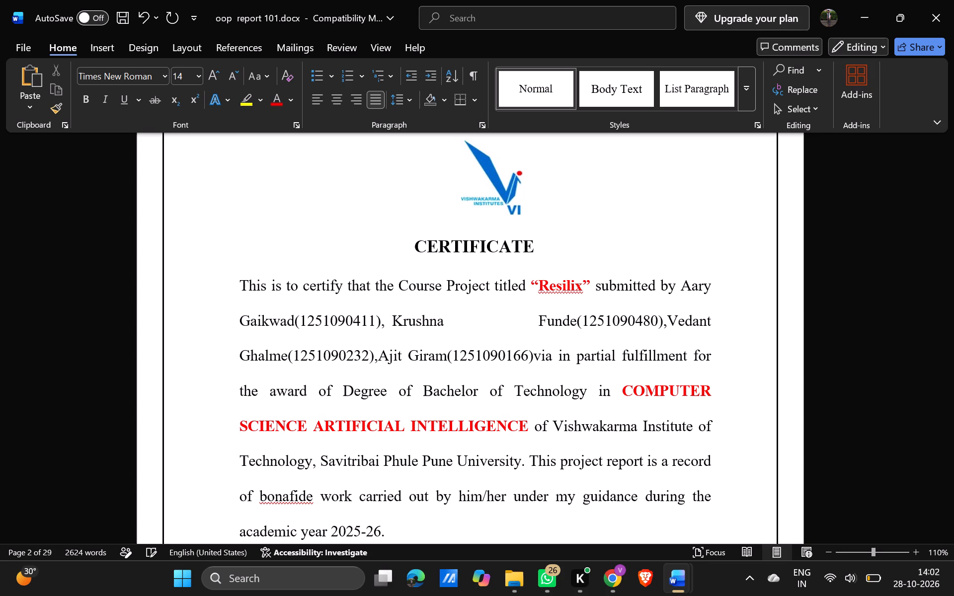
pyautogui.press('Tab')
pyautogui.press('BackSpace')
# Replace the space between the second student's first name and surname in the certificate paragraph with a tab.
pyautogui.click(540, 322)
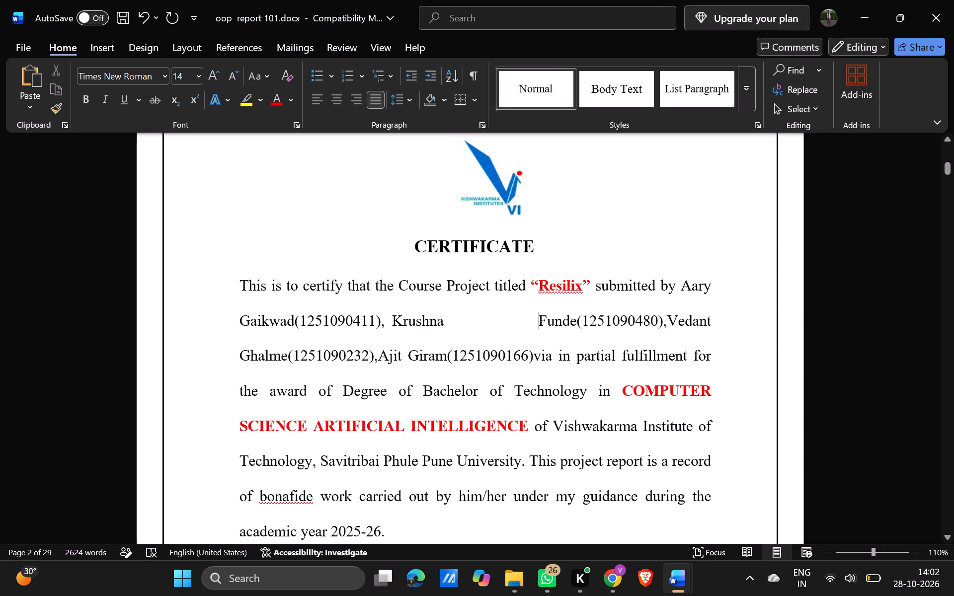
pyautogui.press('BackSpace')
pyautogui.press('Tab')
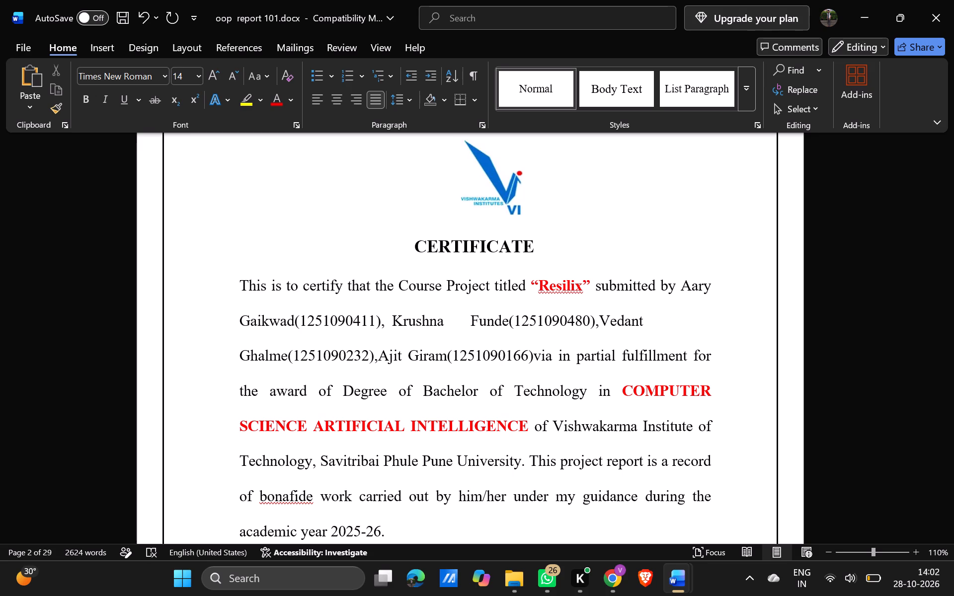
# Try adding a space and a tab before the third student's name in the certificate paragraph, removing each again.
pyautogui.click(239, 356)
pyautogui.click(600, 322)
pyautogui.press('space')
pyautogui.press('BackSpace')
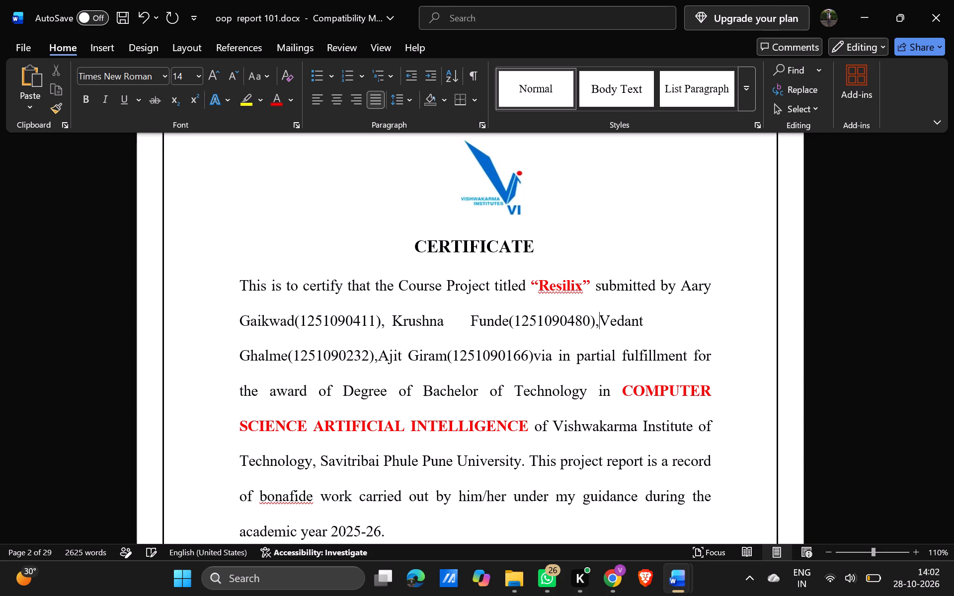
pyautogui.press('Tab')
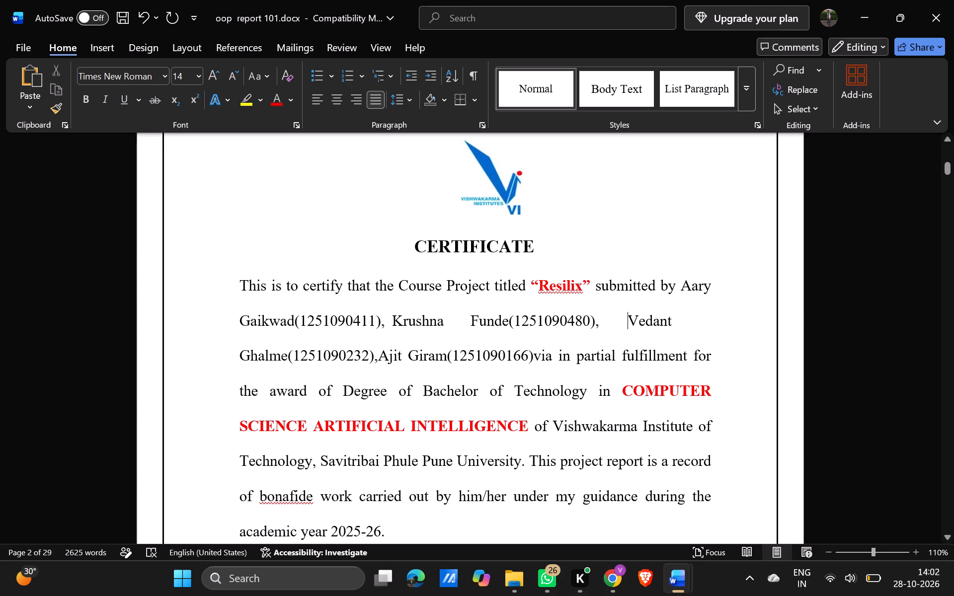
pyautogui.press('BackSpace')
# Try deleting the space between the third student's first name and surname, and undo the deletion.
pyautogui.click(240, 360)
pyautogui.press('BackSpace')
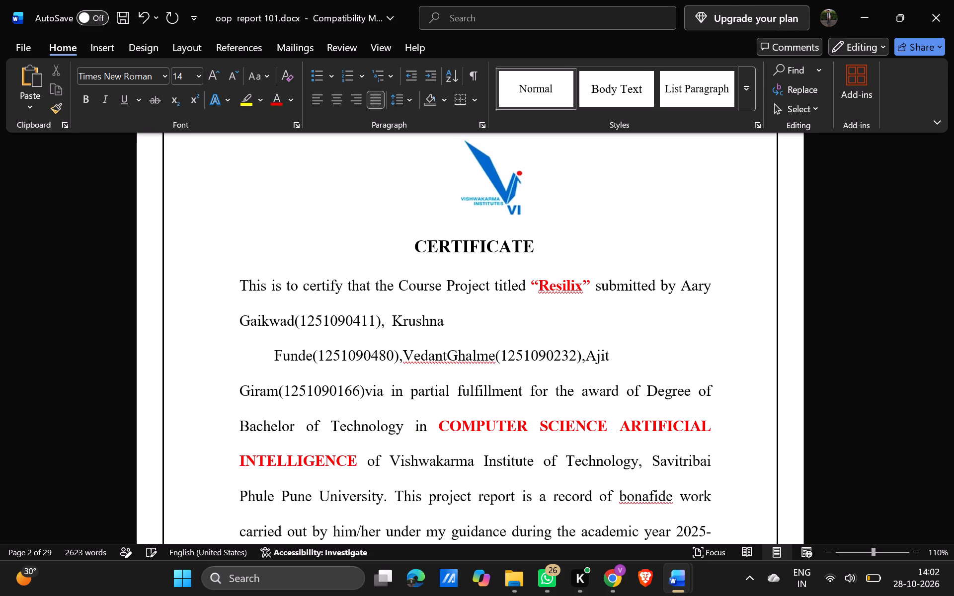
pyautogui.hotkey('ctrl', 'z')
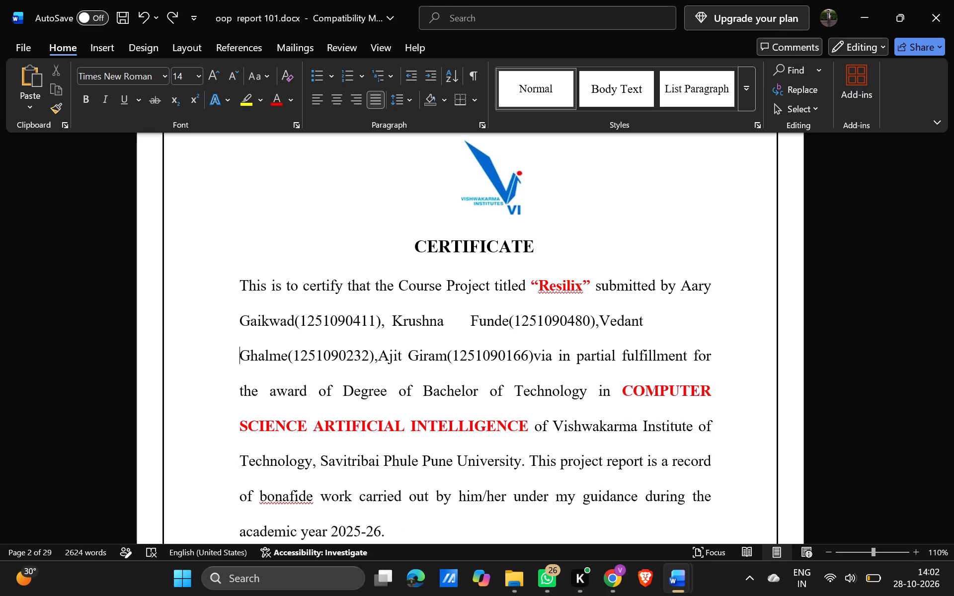
# Format all four students' names and ID numbers in the certificate paragraph as bold red text.
pyautogui.scroll(-1, 386, 400)
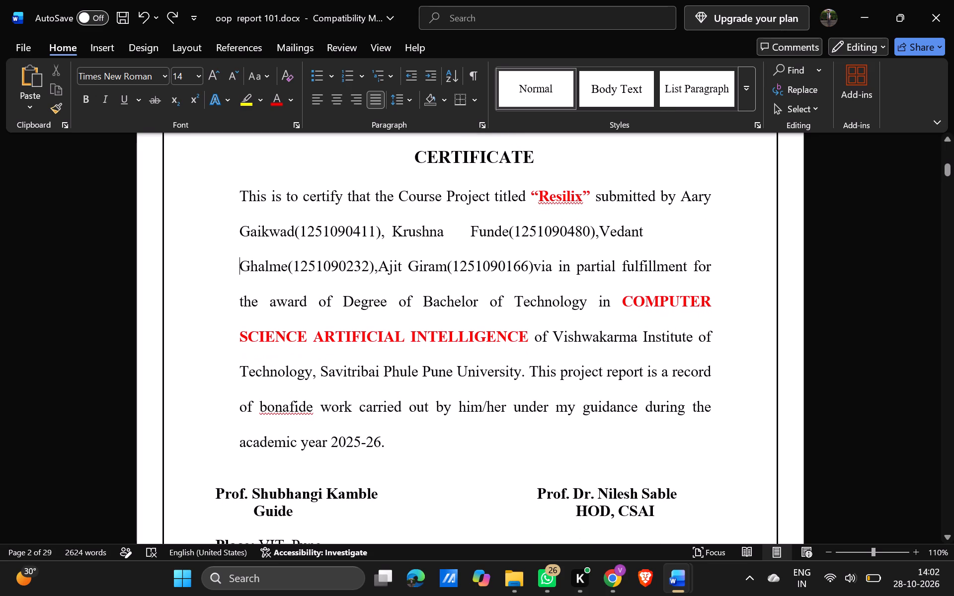
pyautogui.scroll(-1, 386, 400)
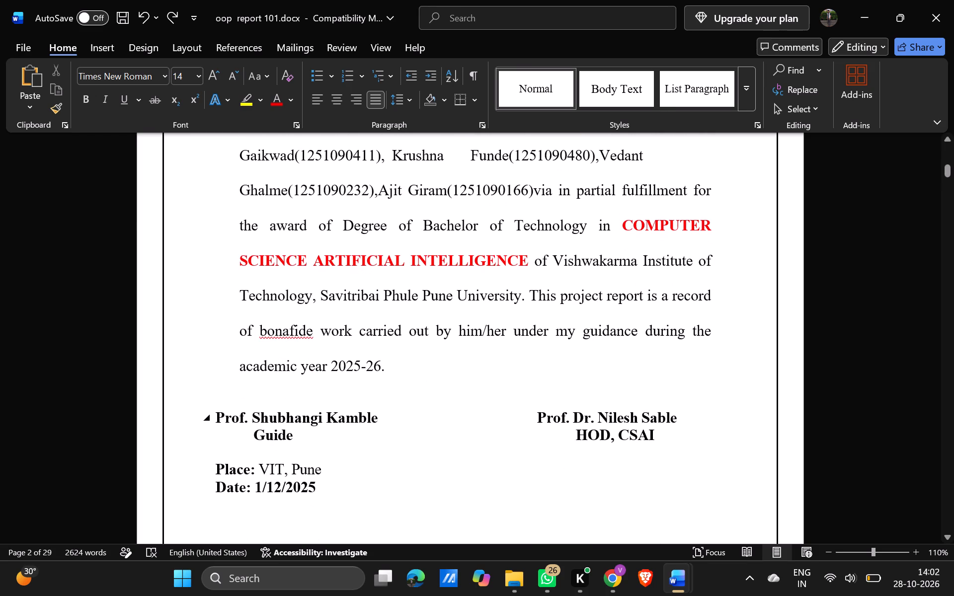
pyautogui.scroll(1, 372, 402)
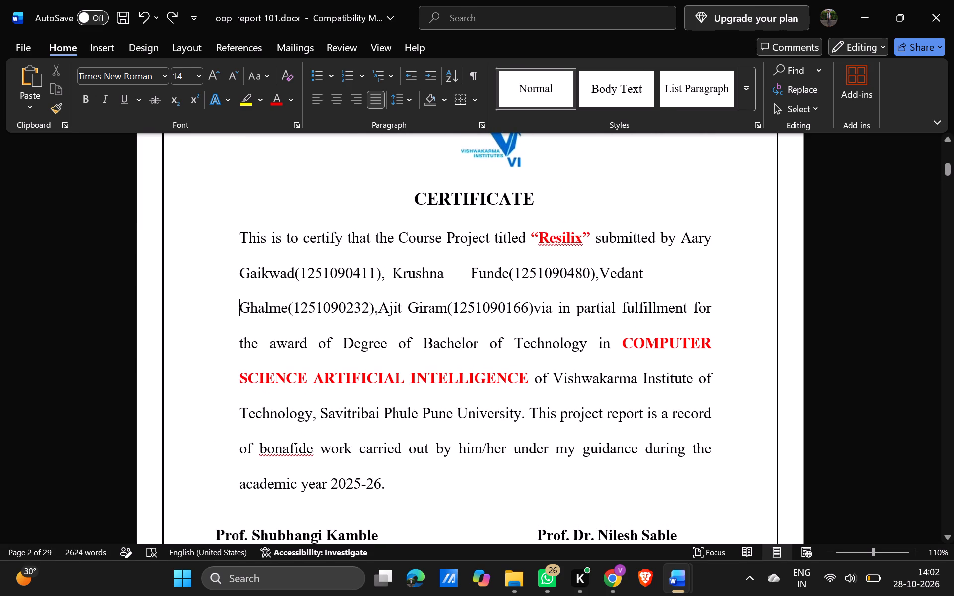
pyautogui.moveTo(533, 307); pyautogui.dragTo(484, 284)
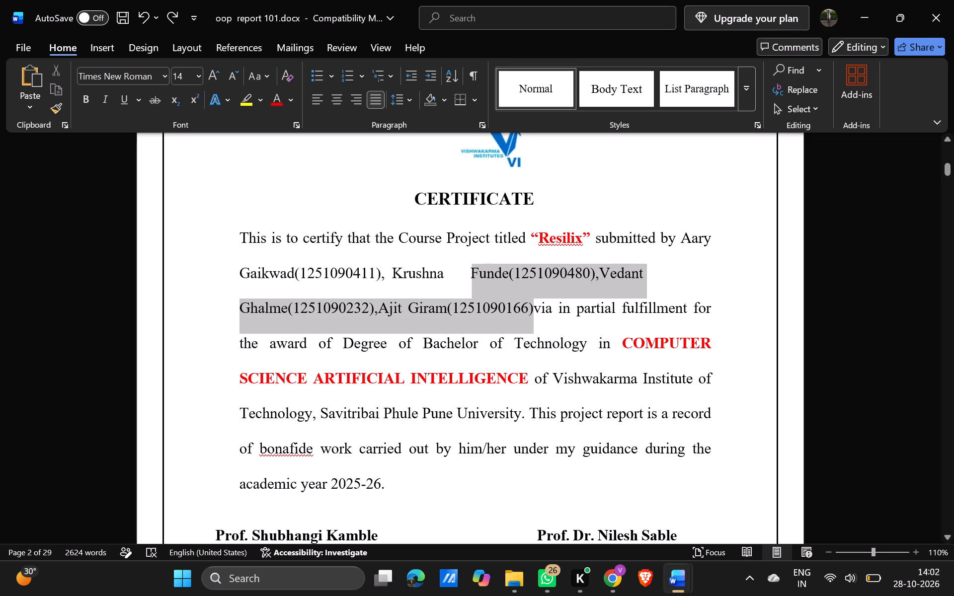
pyautogui.moveTo(484, 284); pyautogui.dragTo(683, 233)
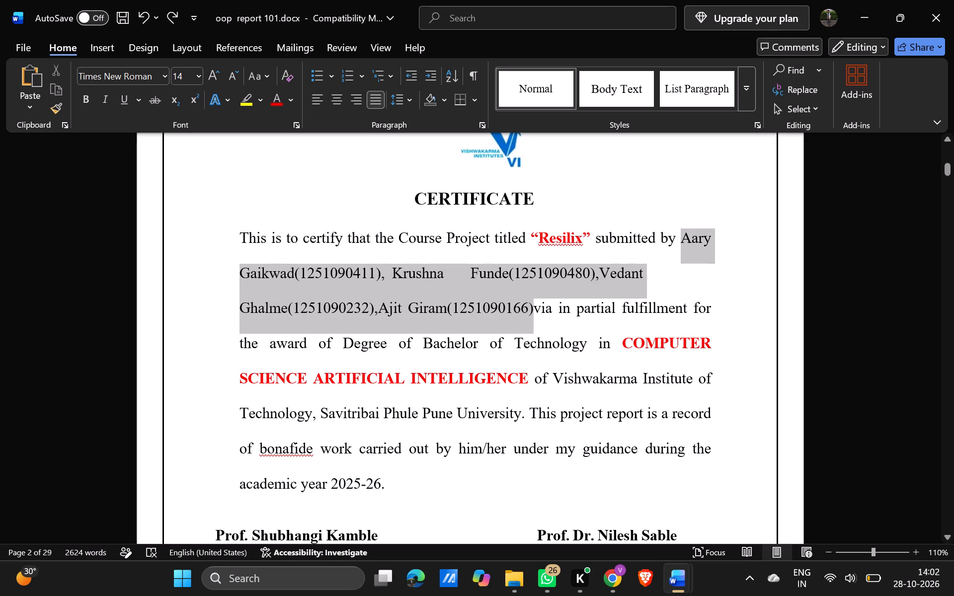
pyautogui.click(275, 105)
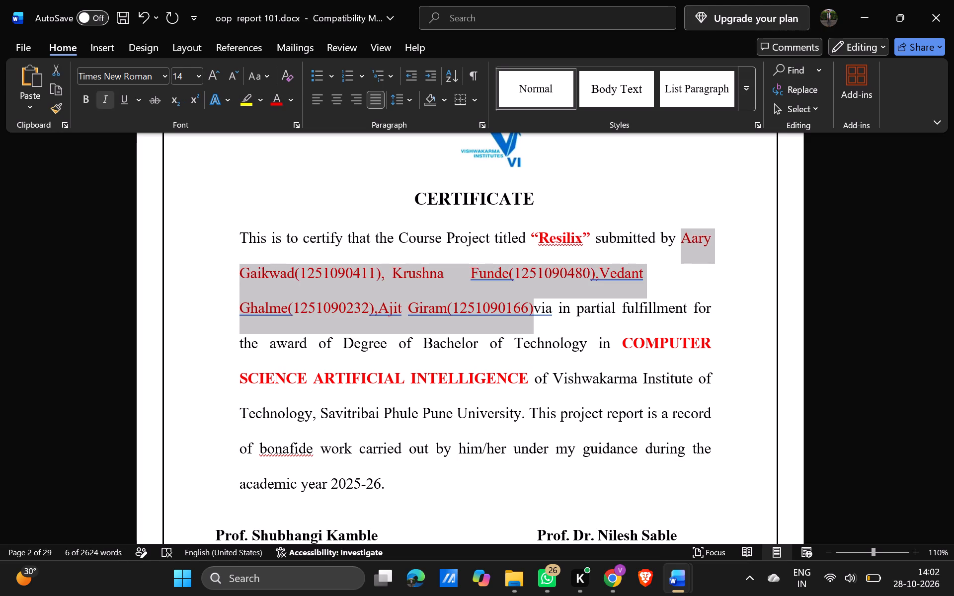
pyautogui.click(88, 99)
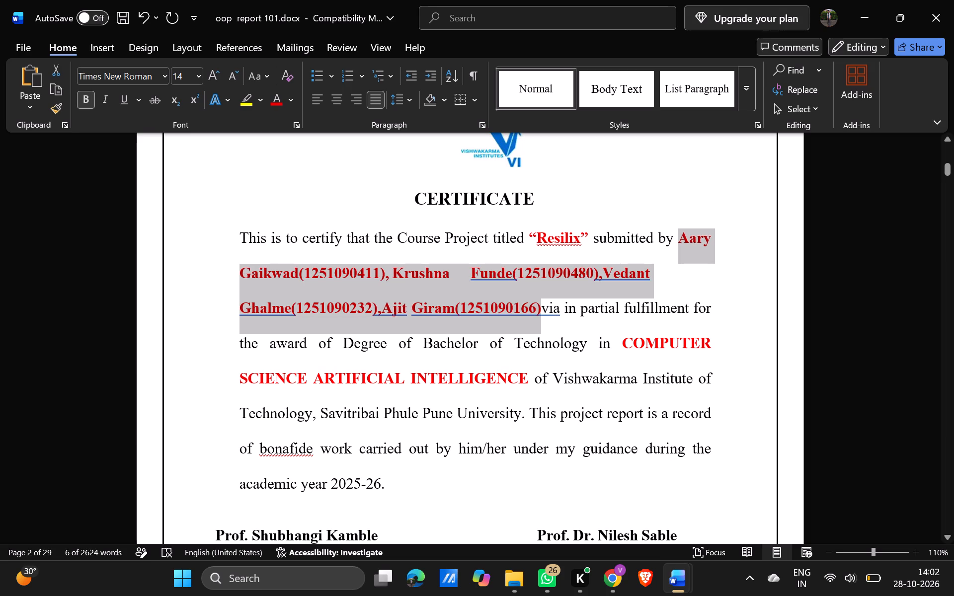
# Replace the professor's name above "Guide" in the certificate's signature block with the new guide's name, keeping the title "Prof.".
pyautogui.scroll(-1, 333, 430)
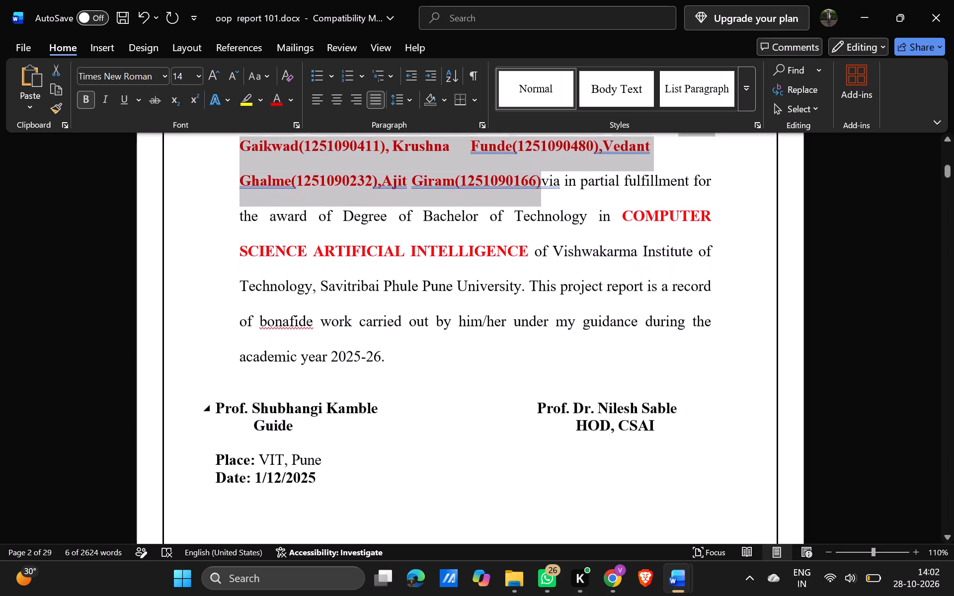
pyautogui.scroll(-1, 333, 430)
pyautogui.click(295, 422)
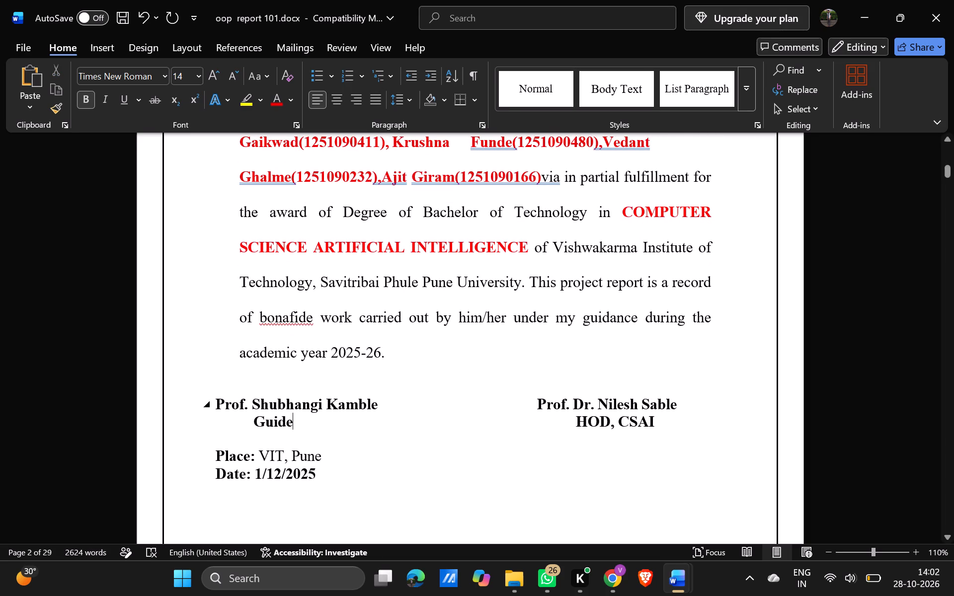
pyautogui.click(385, 407)
pyautogui.press('BackSpace')
pyautogui.press('BackSpace')
pyautogui.press('BackSpace')
pyautogui.press('BackSpace')
pyautogui.press('BackSpace')
pyautogui.press('BackSpace')
pyautogui.press('BackSpace')
pyautogui.press('BackSpace')
pyautogui.press('BackSpace')
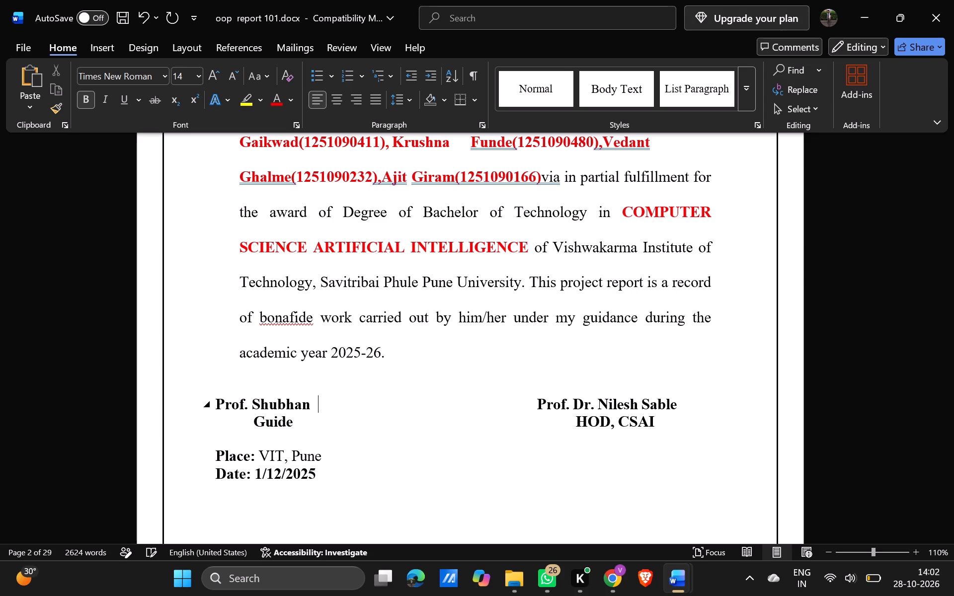
pyautogui.press('BackSpace')
pyautogui.press('BackSpace')
pyautogui.press('BackSpace')
pyautogui.press('BackSpace')
pyautogui.press('BackSpace')
pyautogui.press('BackSpace')
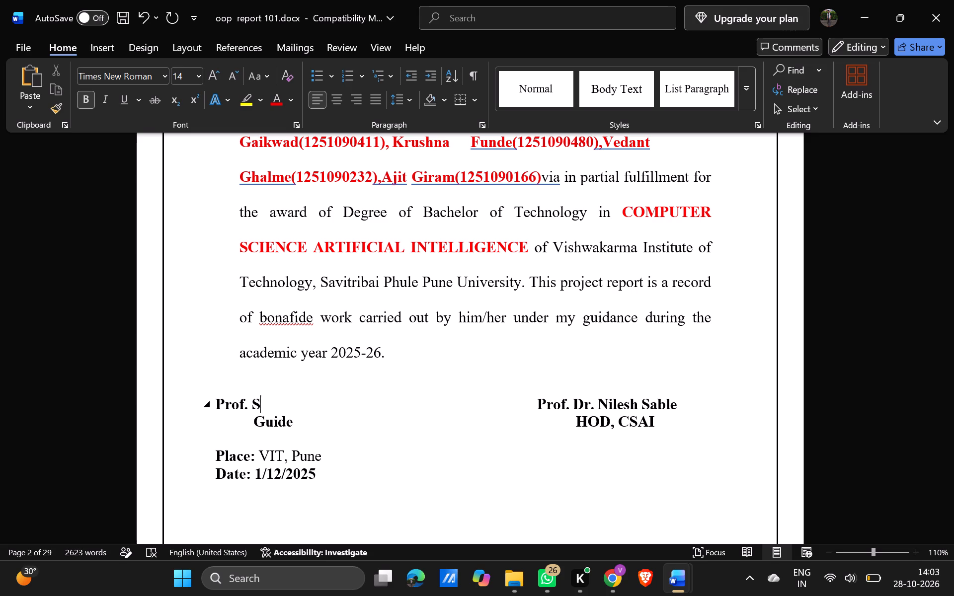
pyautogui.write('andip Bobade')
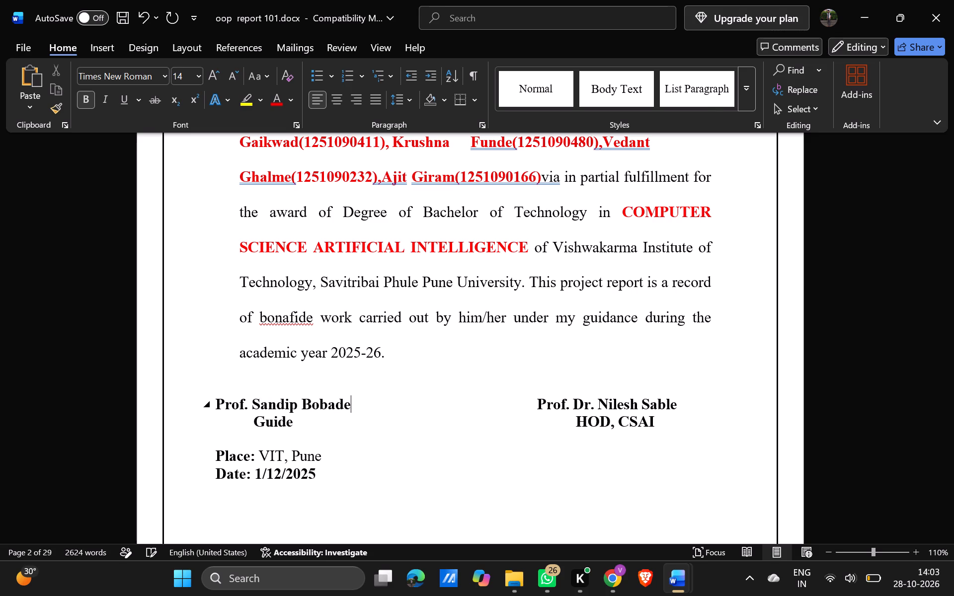
# Set the Group No on the Project Details page to 6, with the Members entry on its own line.
pyautogui.scroll(-2, 385, 407)
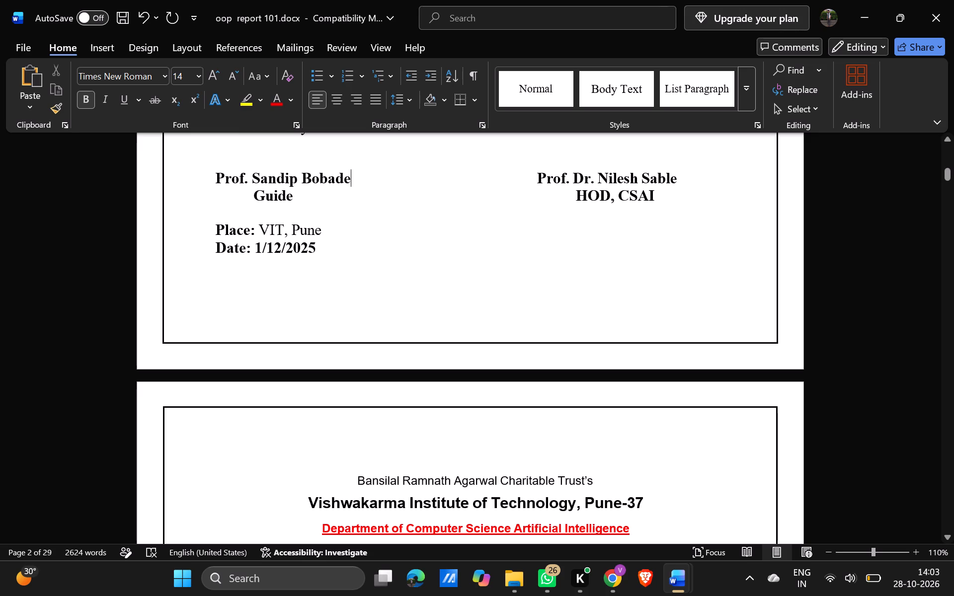
pyautogui.scroll(1, 339, 296)
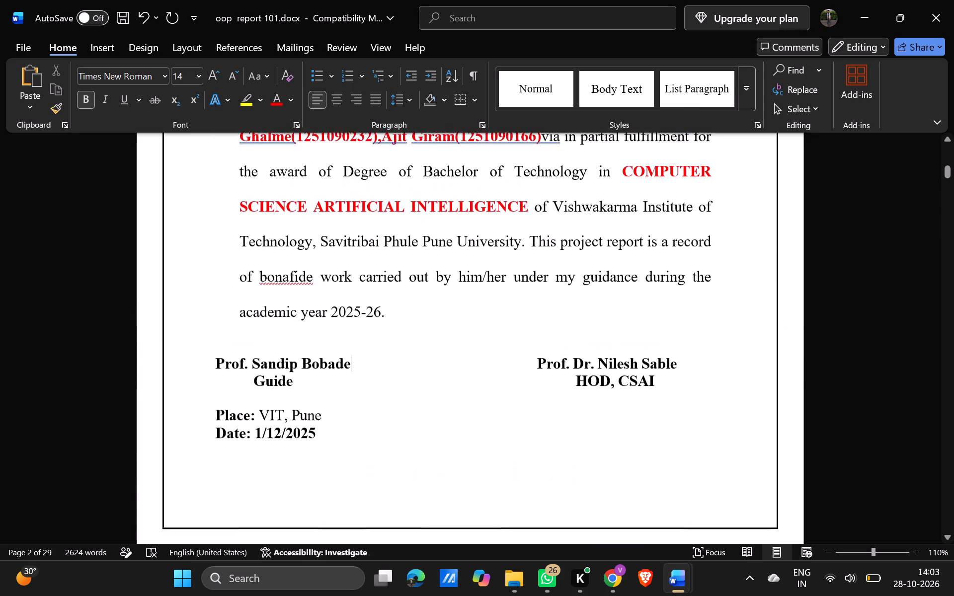
pyautogui.scroll(3, 339, 296)
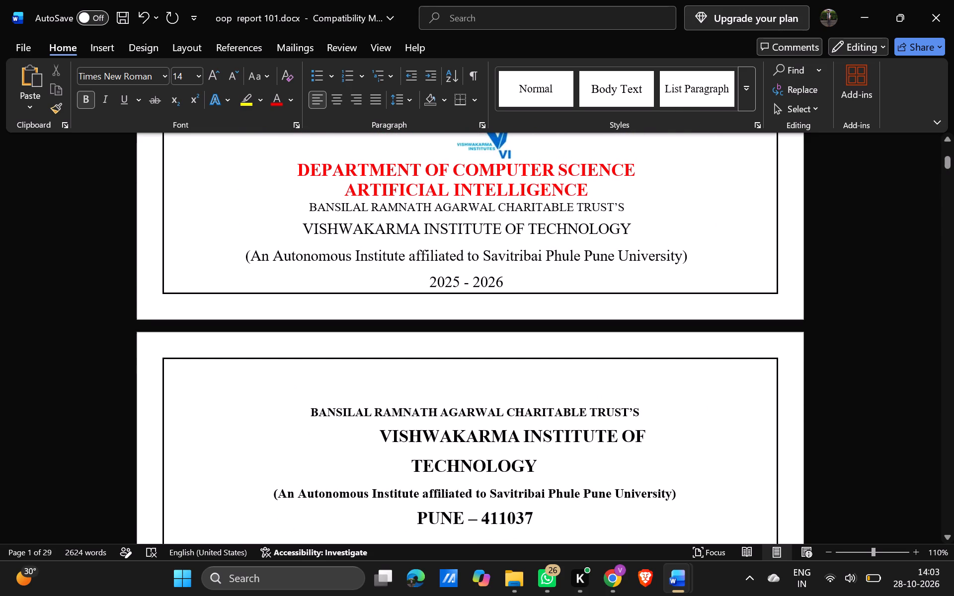
pyautogui.scroll(-6, 458, 285)
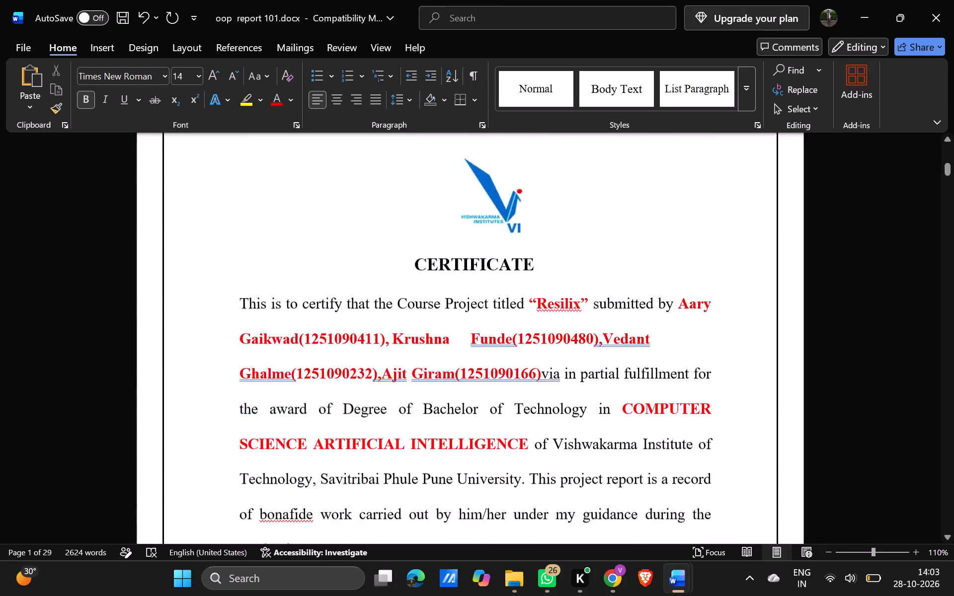
pyautogui.scroll(-3, 458, 285)
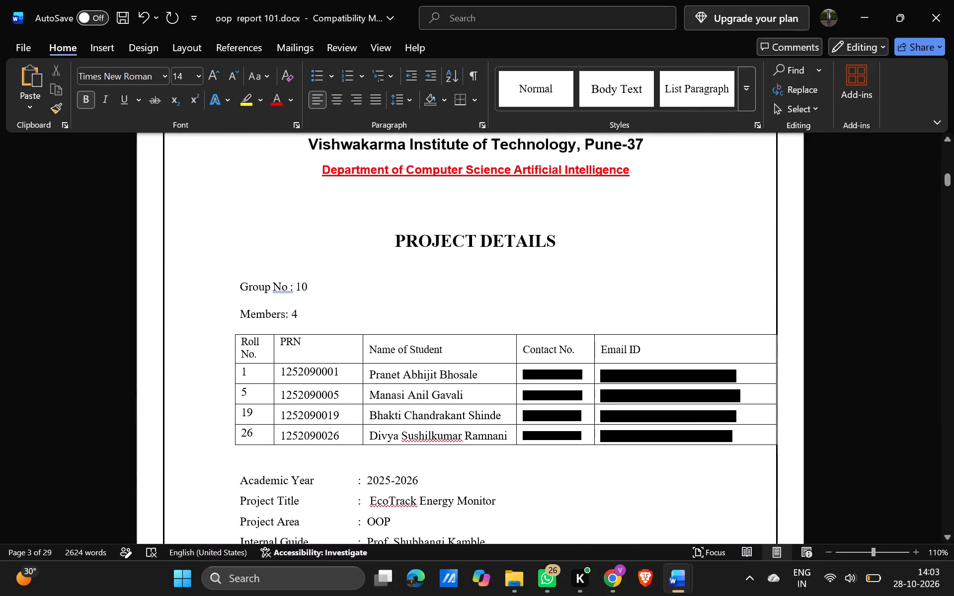
pyautogui.click(308, 284)
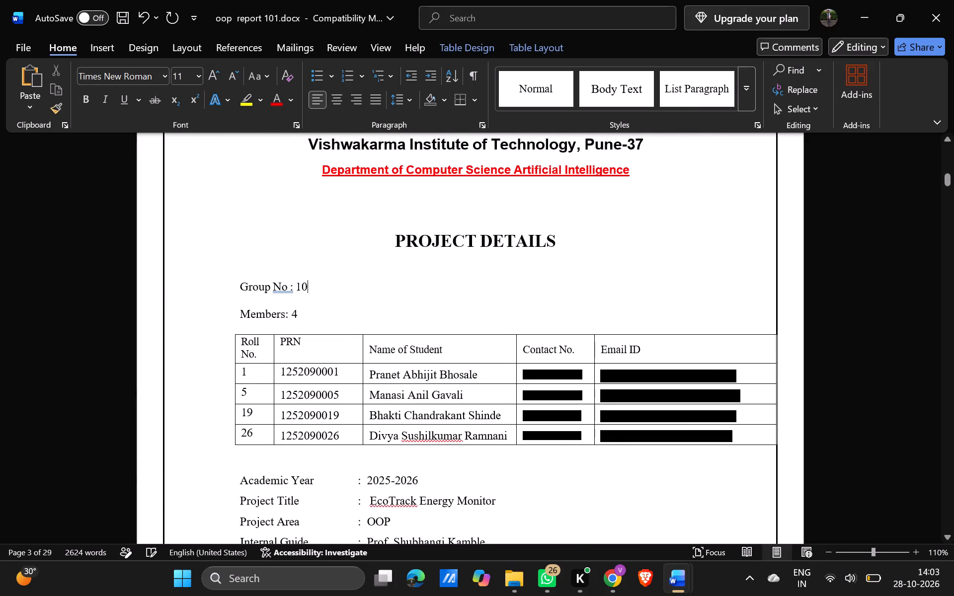
pyautogui.press('BackSpace')
pyautogui.press('BackSpace')
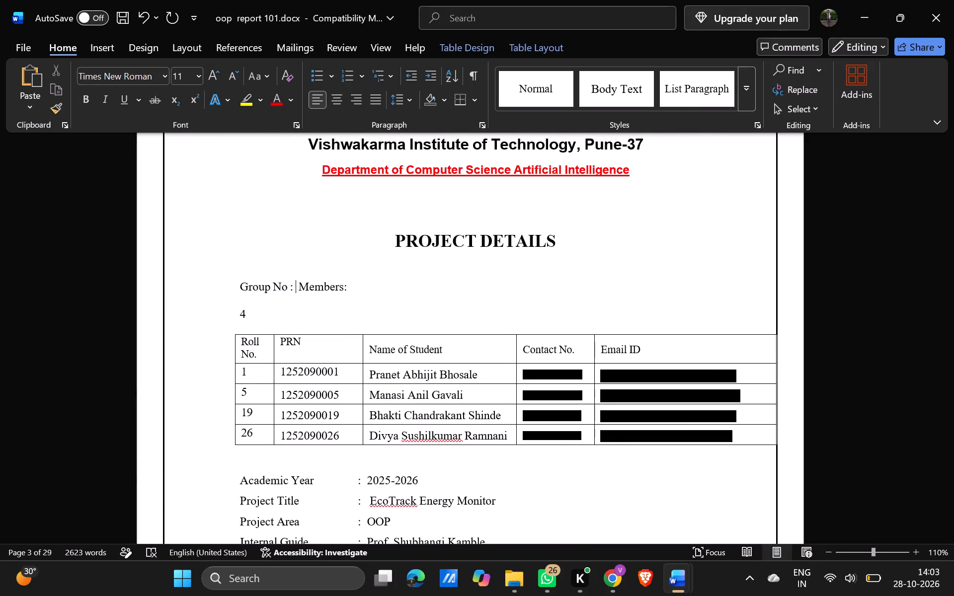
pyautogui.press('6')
pyautogui.press('Return')
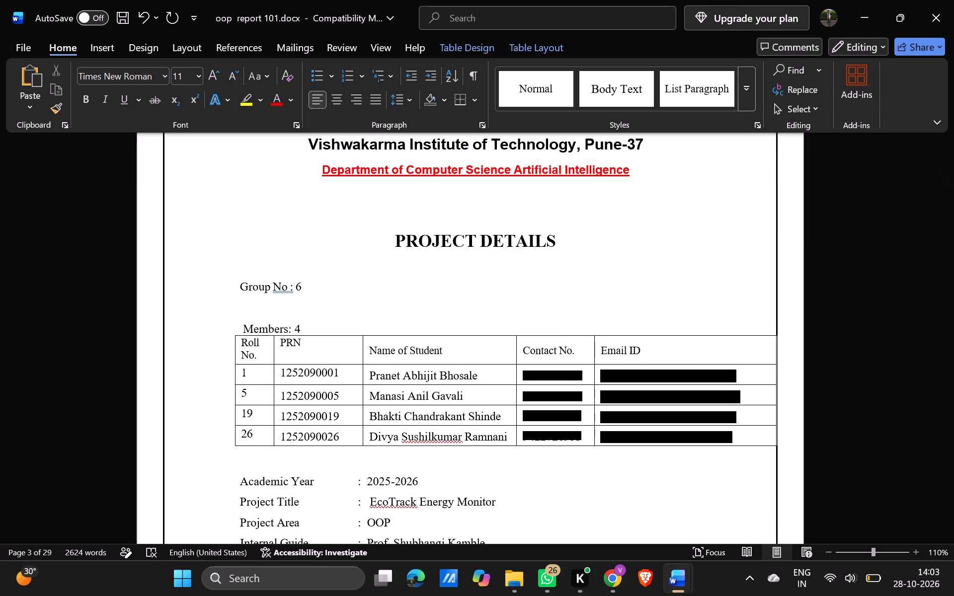
# Remove the extra space before "Members: 4" and put the entry back on a new line after the group number.
pyautogui.click(247, 311)
pyautogui.press('BackSpace')
pyautogui.press('BackSpace')
pyautogui.press('BackSpace')
pyautogui.press('BackSpace')
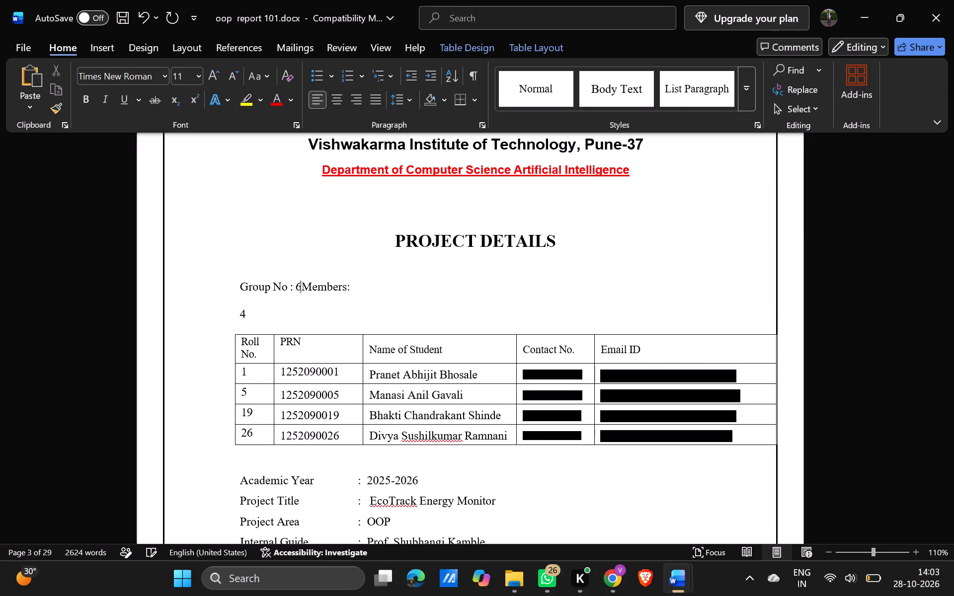
pyautogui.press('Return')
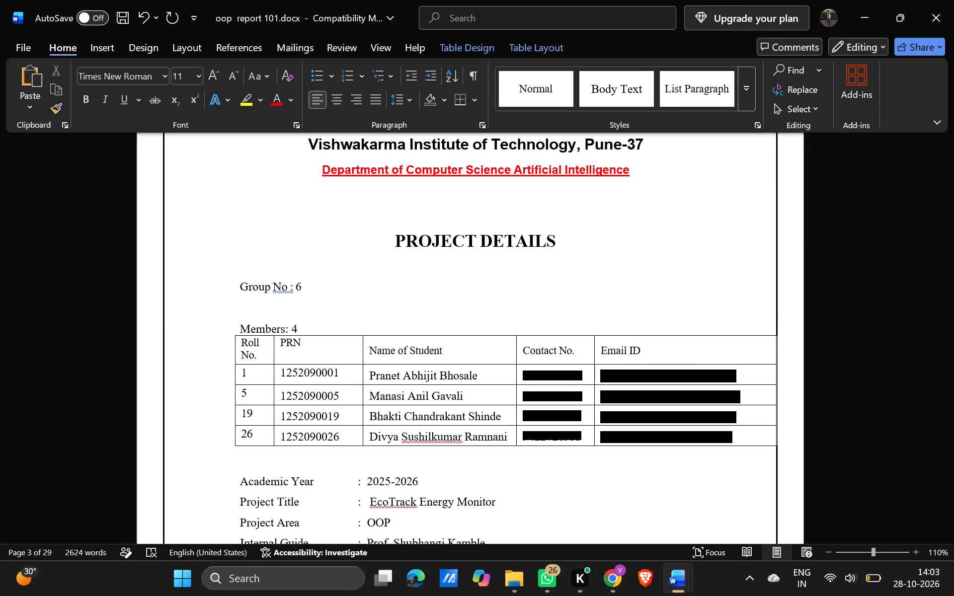
# Insert a line break before the "Group No" line under the Project Details heading.
pyautogui.click(240, 287)
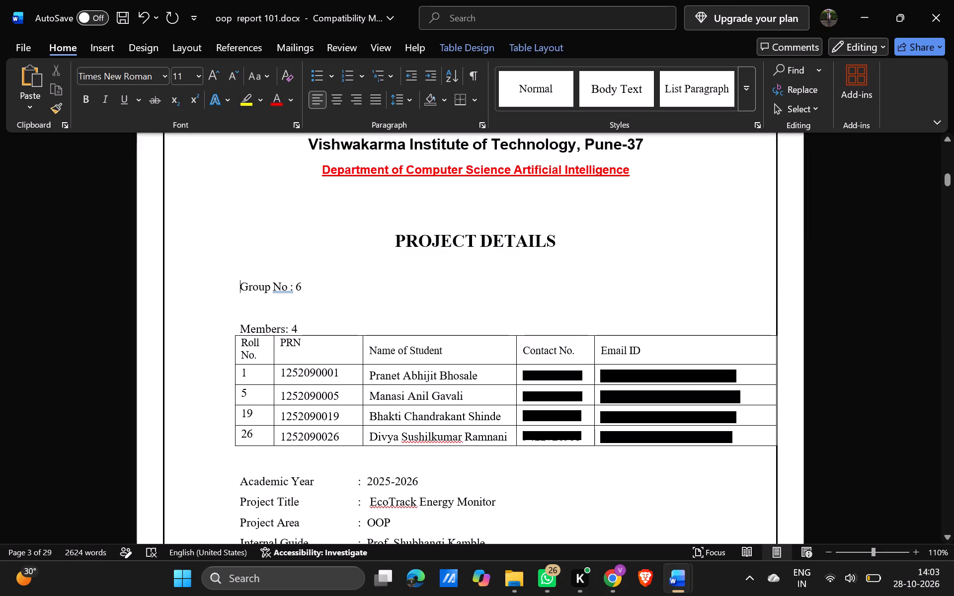
pyautogui.press('Return')
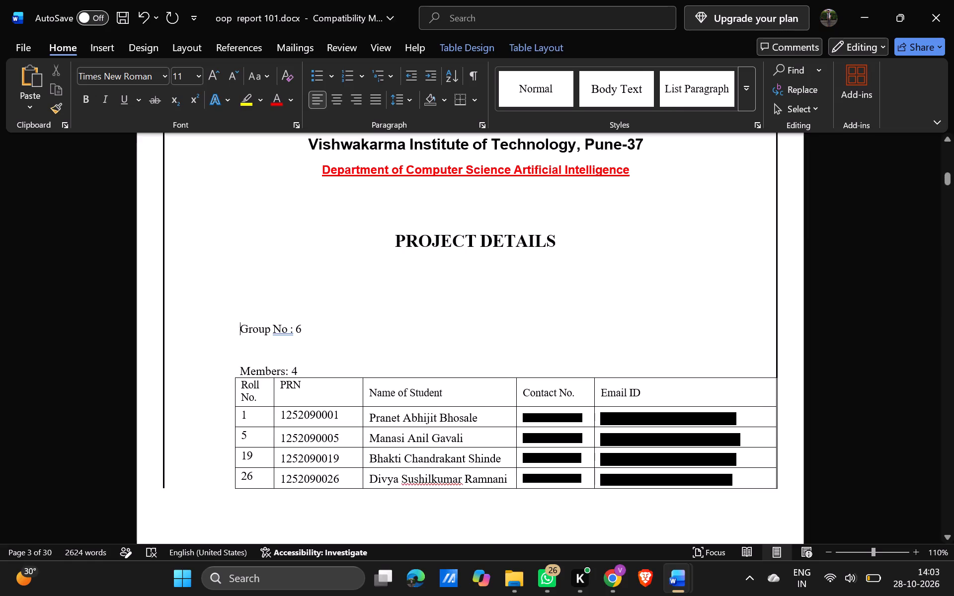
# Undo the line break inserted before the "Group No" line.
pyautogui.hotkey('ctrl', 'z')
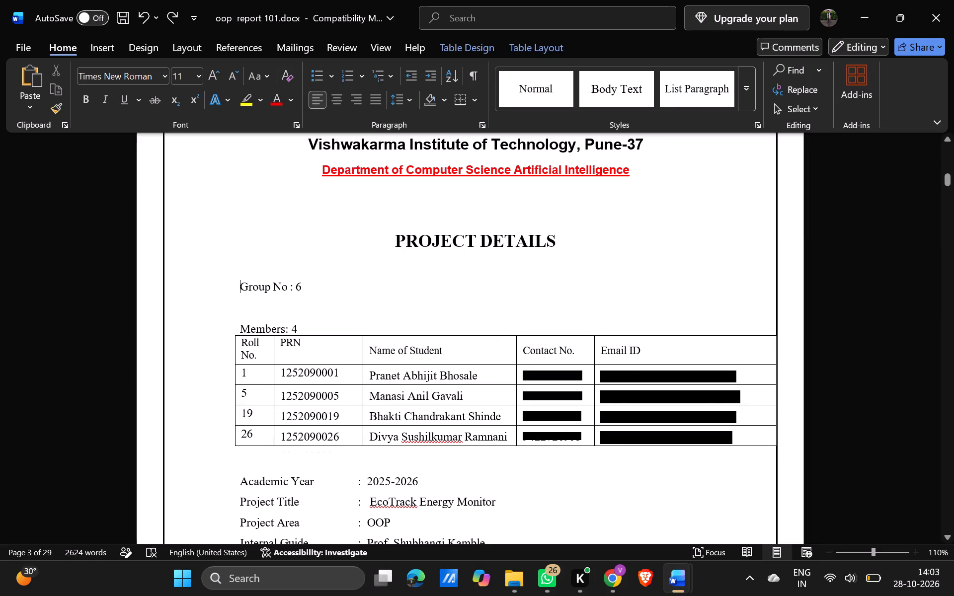
# Change the four roll numbers in the Project Details members table to 49, 52, 61 and 65.
pyautogui.click(340, 374)
pyautogui.click(252, 378)
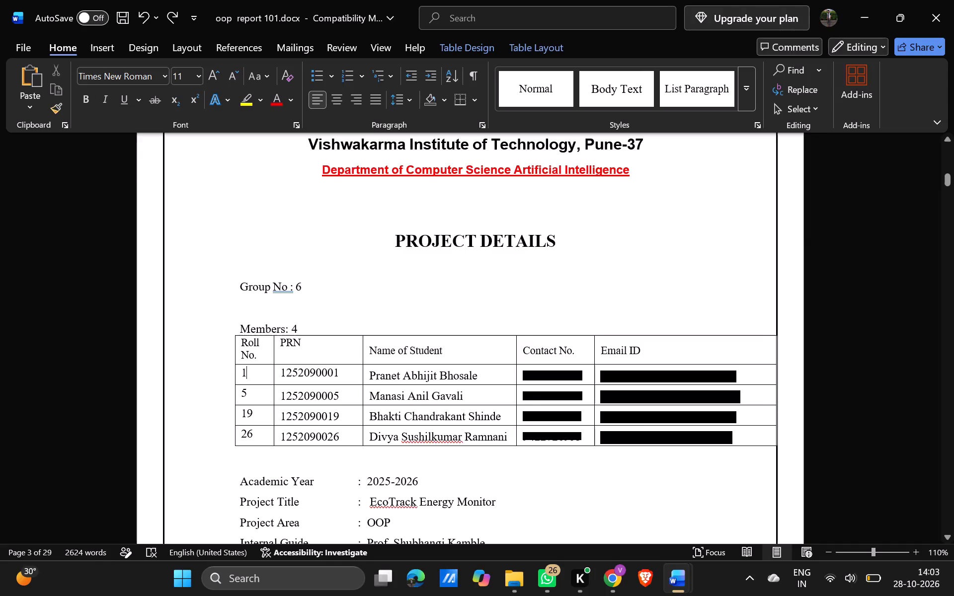
pyautogui.press('BackSpace')
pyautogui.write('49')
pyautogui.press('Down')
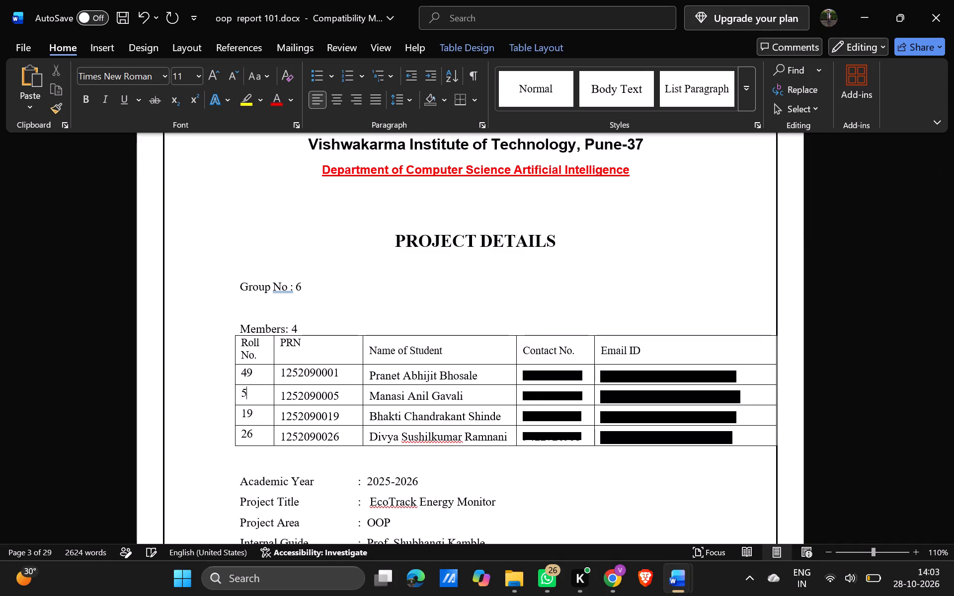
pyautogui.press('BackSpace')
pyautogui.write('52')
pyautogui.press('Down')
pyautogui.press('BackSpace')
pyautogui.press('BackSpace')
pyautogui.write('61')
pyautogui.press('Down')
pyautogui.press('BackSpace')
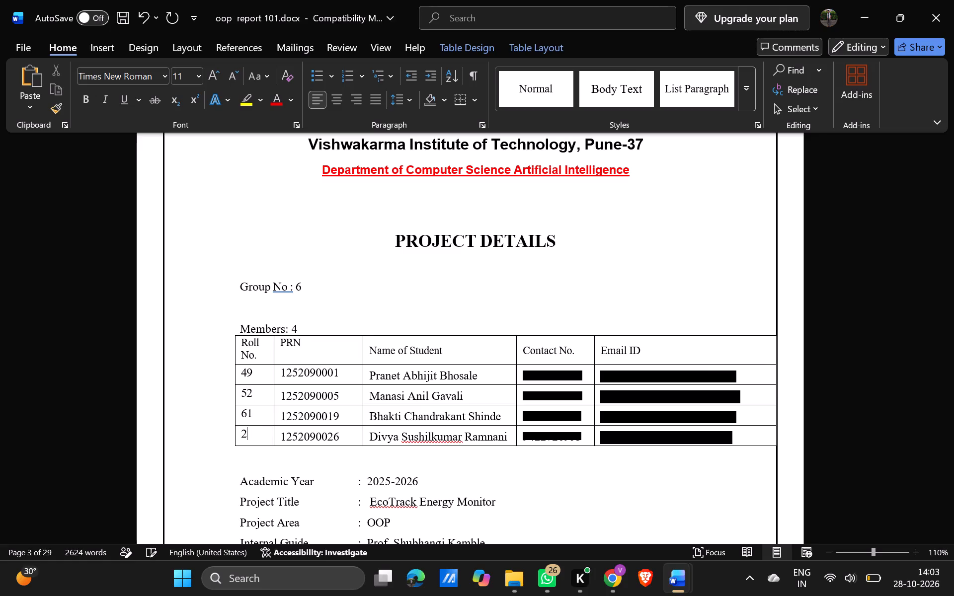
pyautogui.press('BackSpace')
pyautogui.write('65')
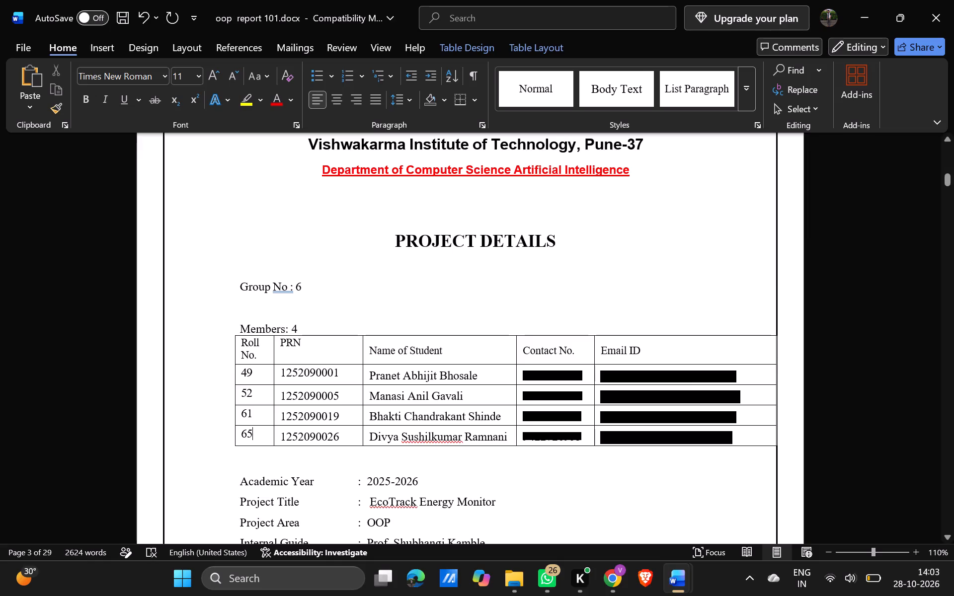
# Replace the end of the PRN in the roll number 49 row with the last digits of the certificate's first student's PRN.
pyautogui.click(345, 376)
pyautogui.press('BackSpace')
pyautogui.press('BackSpace')
pyautogui.press('BackSpace')
pyautogui.press('BackSpace')
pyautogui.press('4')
pyautogui.scroll(1, 345, 376)
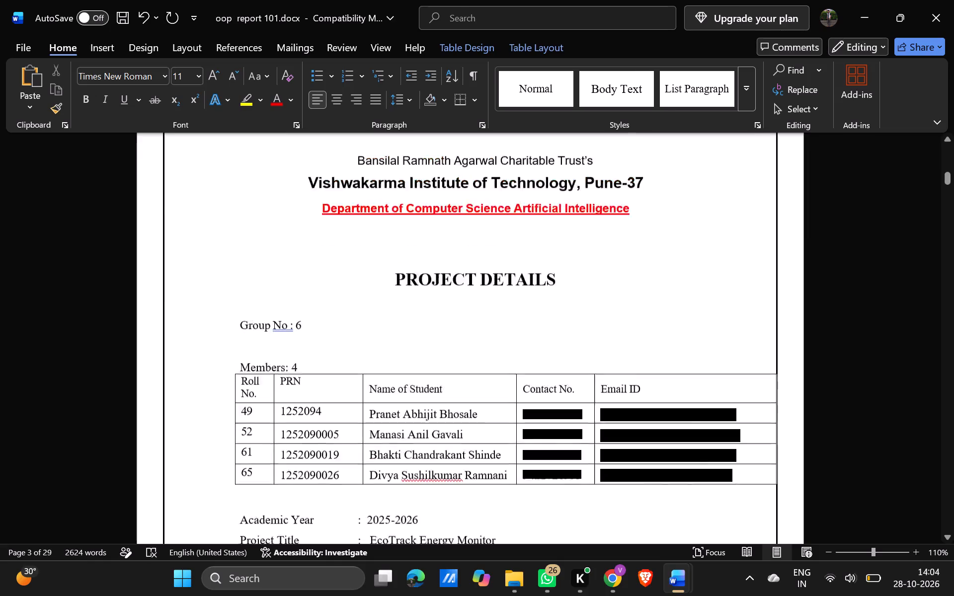
pyautogui.scroll(1, 345, 376)
pyautogui.scroll(-2, 345, 376)
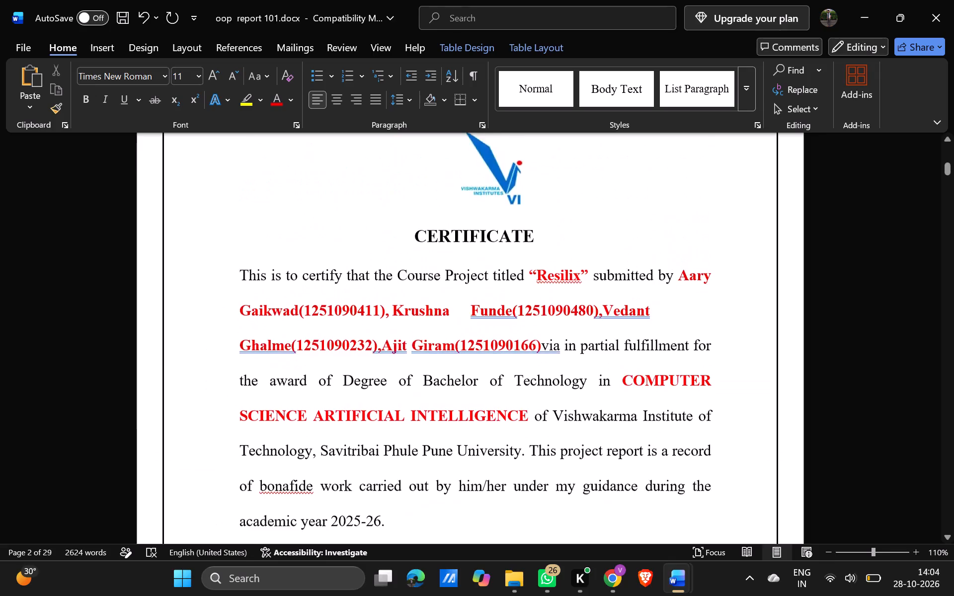
pyautogui.scroll(-1, 345, 376)
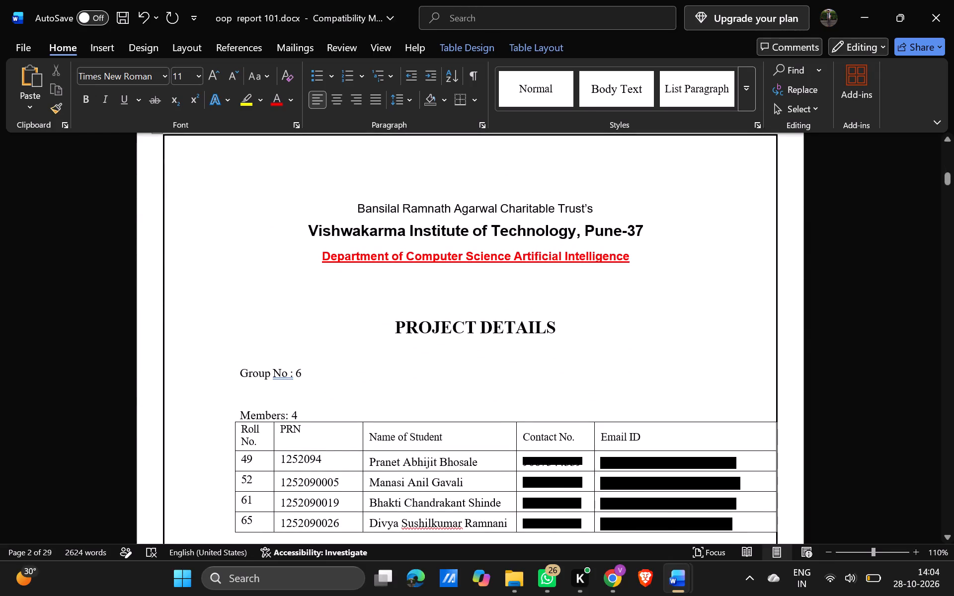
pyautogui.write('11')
# Change the last two digits of the PRN for roll number 49 to match the second student listed on the certificate.
pyautogui.scroll(4, 344, 471)
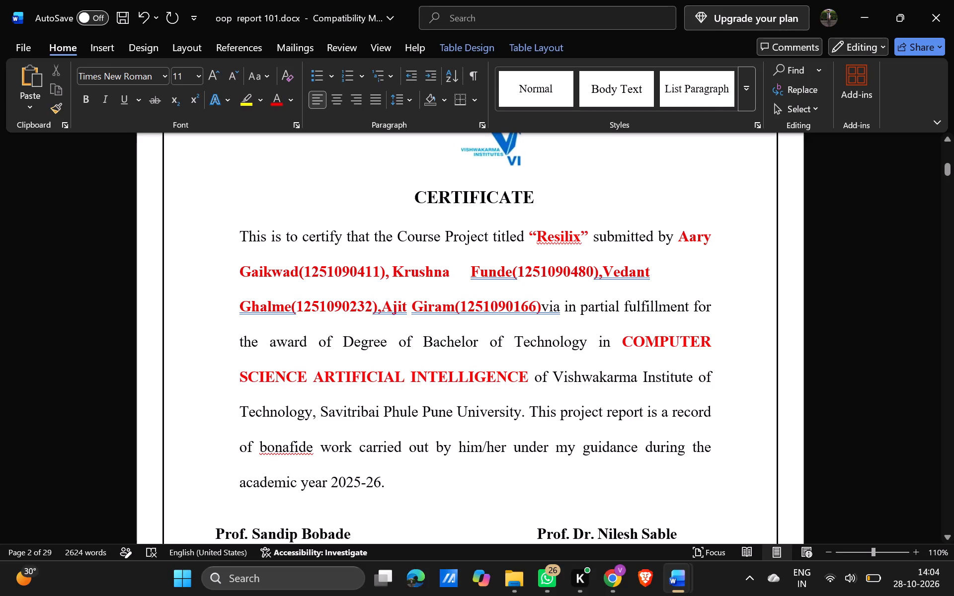
pyautogui.scroll(-1, 344, 471)
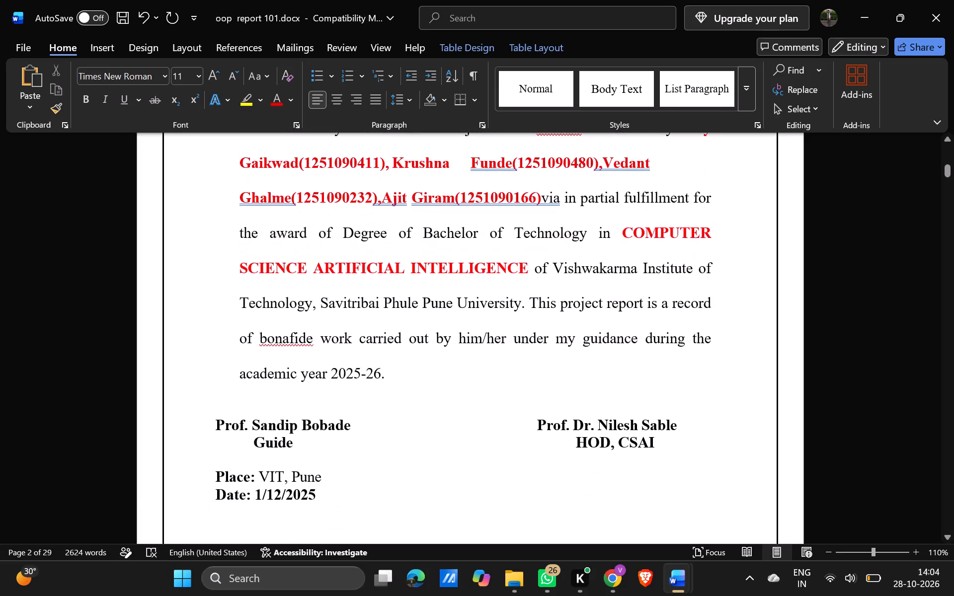
pyautogui.scroll(-2, 344, 471)
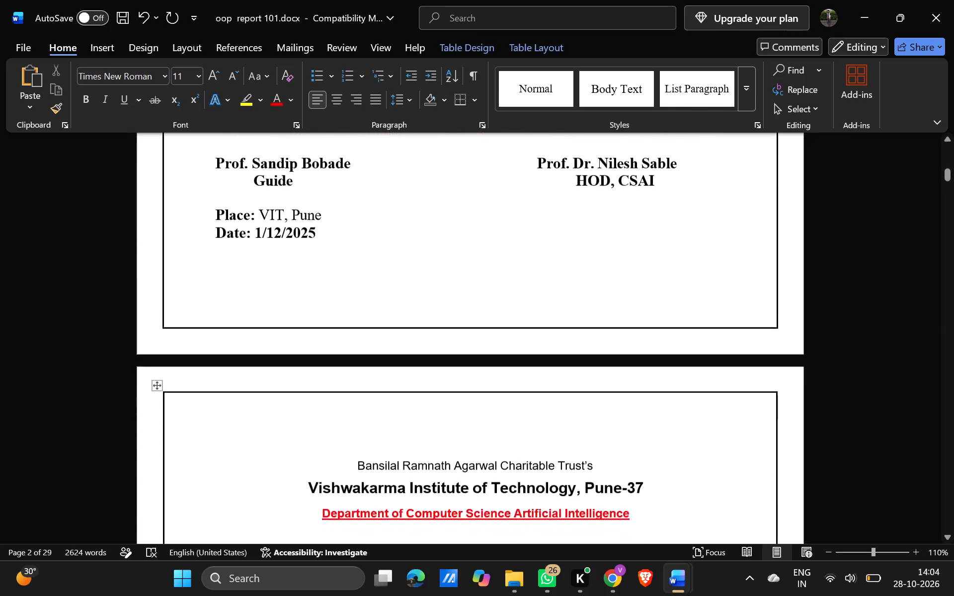
pyautogui.scroll(-3, 344, 471)
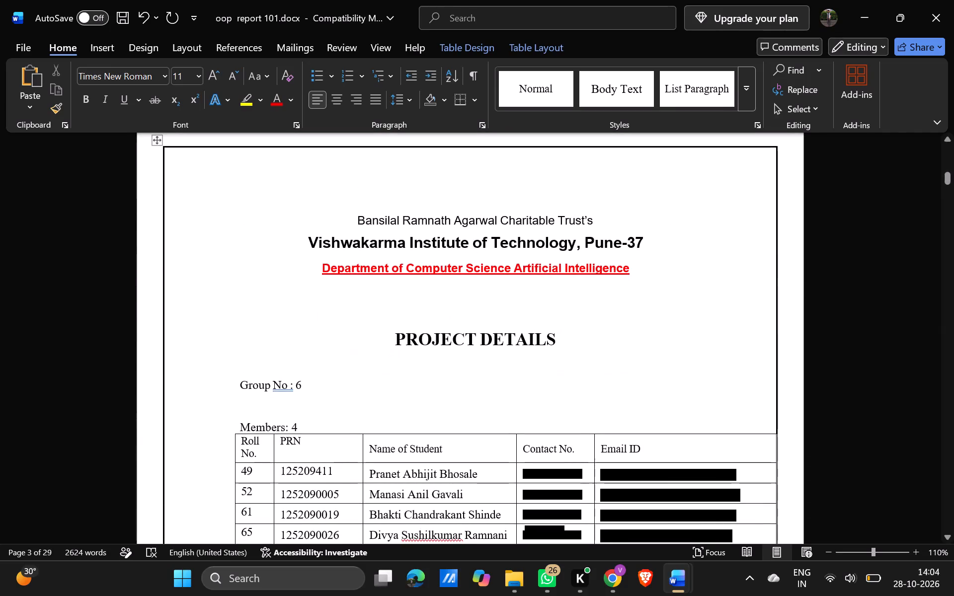
pyautogui.press('BackSpace')
pyautogui.press('BackSpace')
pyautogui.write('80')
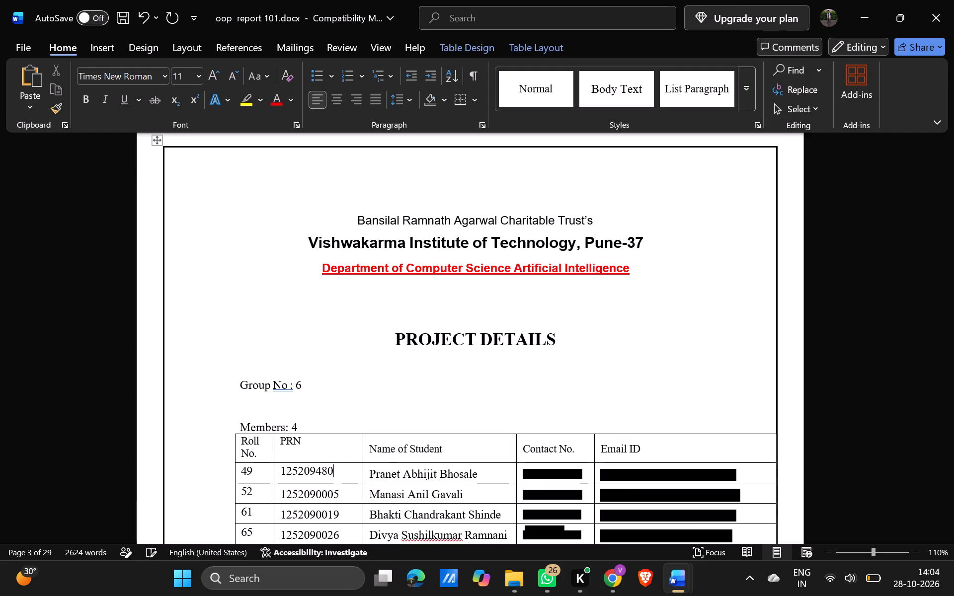
# Replace the last three digits of the PRN for roll number 52 with those of the first student on the certificate.
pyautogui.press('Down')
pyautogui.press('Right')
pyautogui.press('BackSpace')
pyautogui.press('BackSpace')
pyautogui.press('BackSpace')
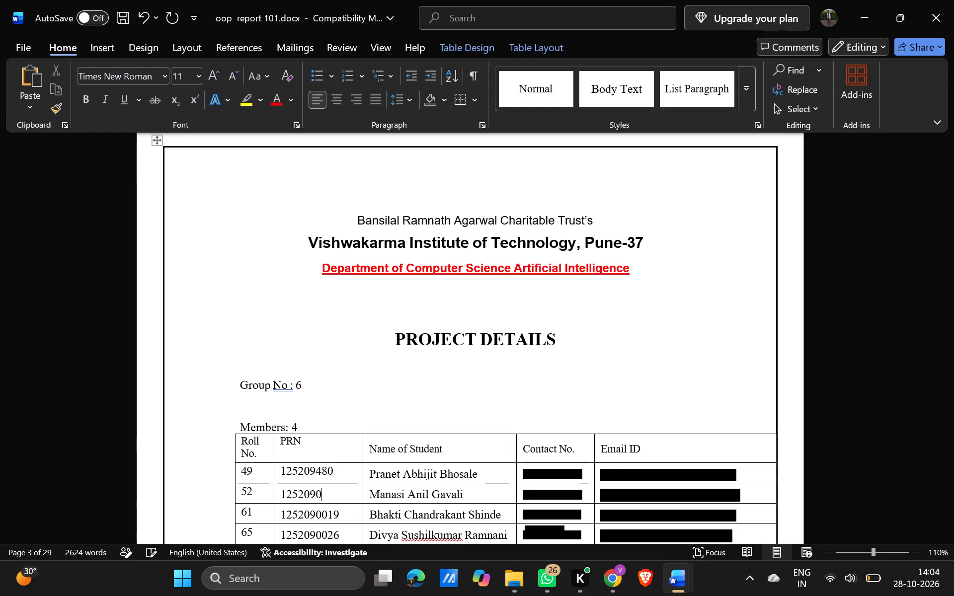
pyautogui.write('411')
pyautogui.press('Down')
# Correct the leading digits of the PRNs for roll numbers 49 and 52 to match the prefix used on the certificate.
pyautogui.click(304, 470)
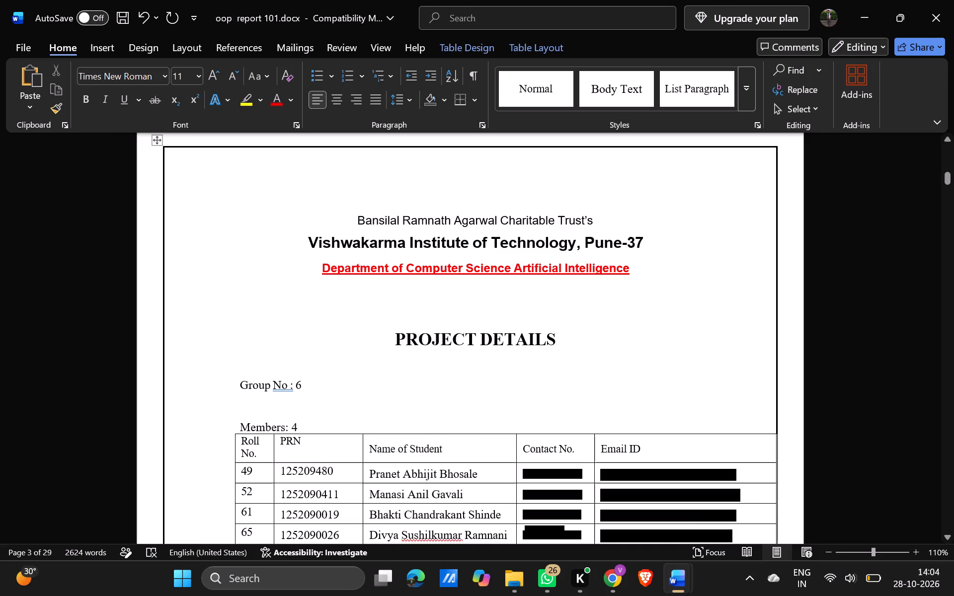
pyautogui.press('BackSpace')
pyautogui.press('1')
pyautogui.scroll(-1, 304, 470)
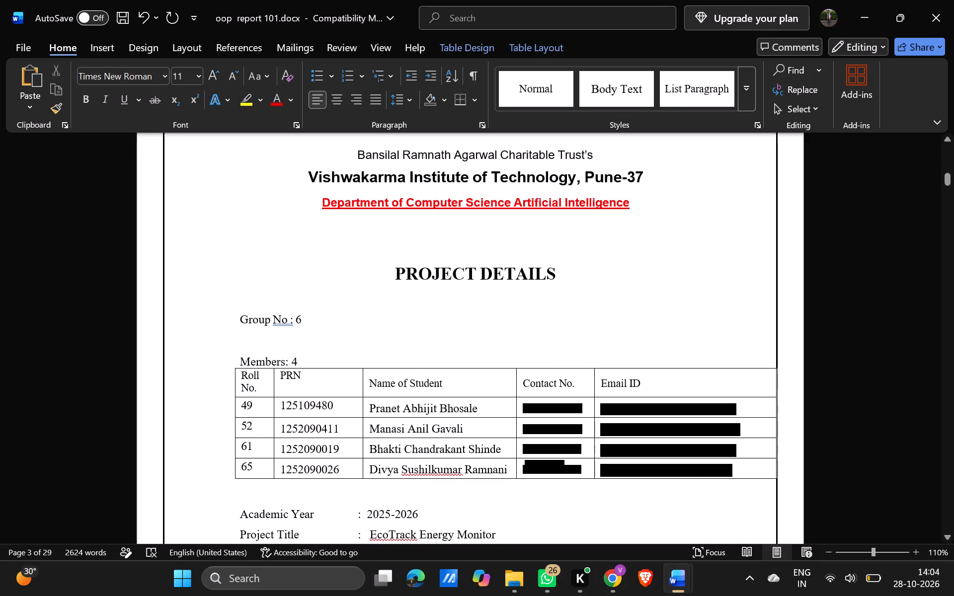
pyautogui.click(314, 407)
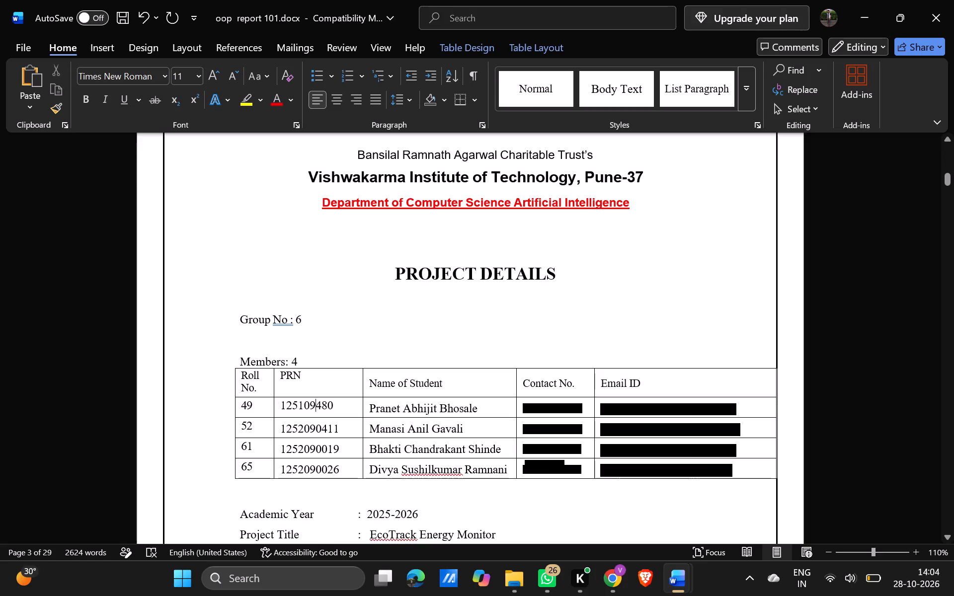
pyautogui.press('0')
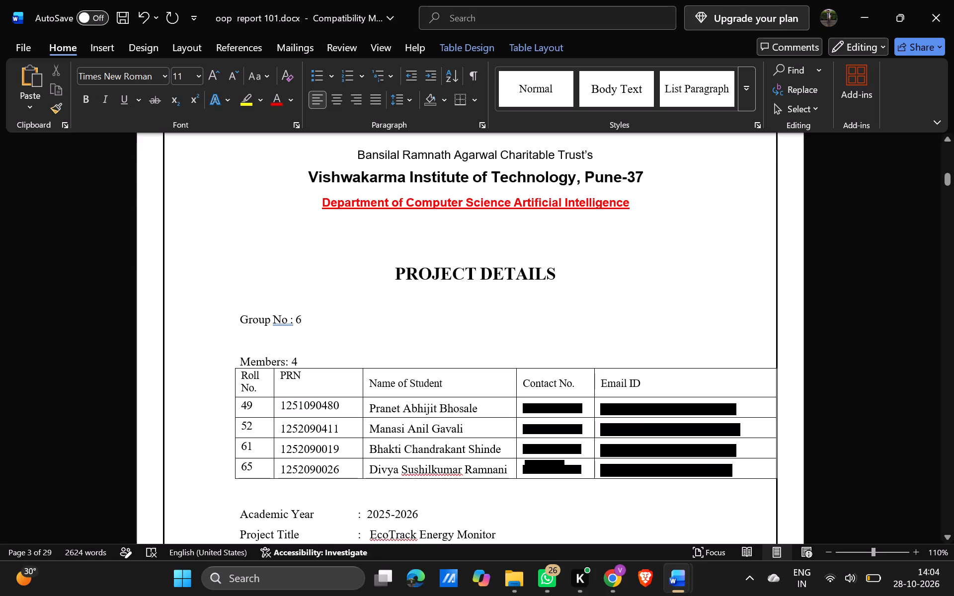
pyautogui.click(302, 430)
pyautogui.press('BackSpace')
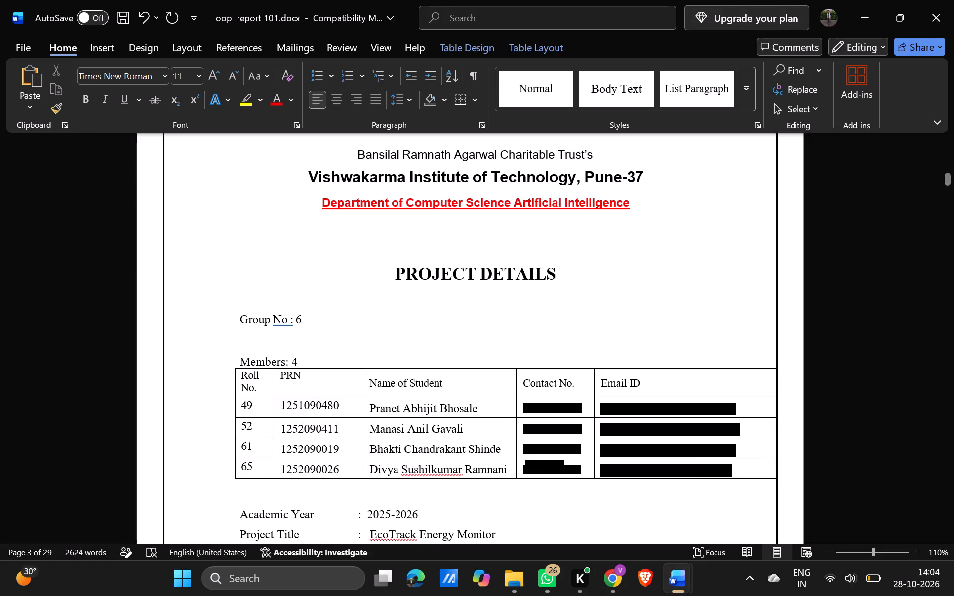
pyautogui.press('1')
# Update the PRN for roll number 61 to match the third student listed on the certificate.
pyautogui.click(303, 446)
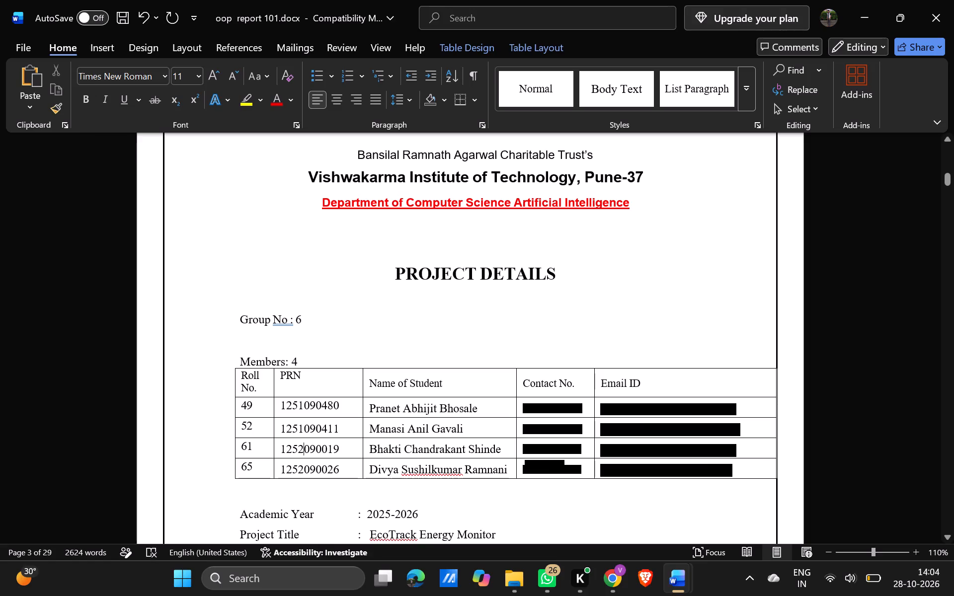
pyautogui.press('BackSpace')
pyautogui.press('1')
pyautogui.click(341, 451)
pyautogui.press('BackSpace')
pyautogui.press('BackSpace')
pyautogui.press('BackSpace')
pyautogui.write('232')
# Update the PRN for roll number 65 to match the fourth student listed on the certificate.
pyautogui.click(342, 470)
pyautogui.press('BackSpace')
pyautogui.press('BackSpace')
pyautogui.press('BackSpace')
pyautogui.press('BackSpace')
pyautogui.press('BackSpace')
pyautogui.press('BackSpace')
pyautogui.press('BackSpace')
pyautogui.press('BackSpace')
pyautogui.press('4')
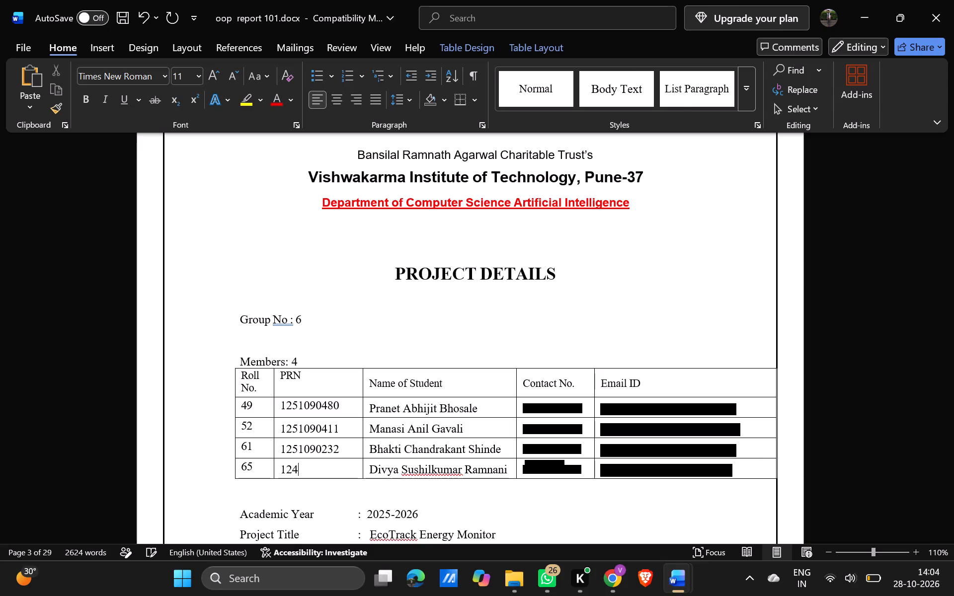
pyautogui.press('BackSpace')
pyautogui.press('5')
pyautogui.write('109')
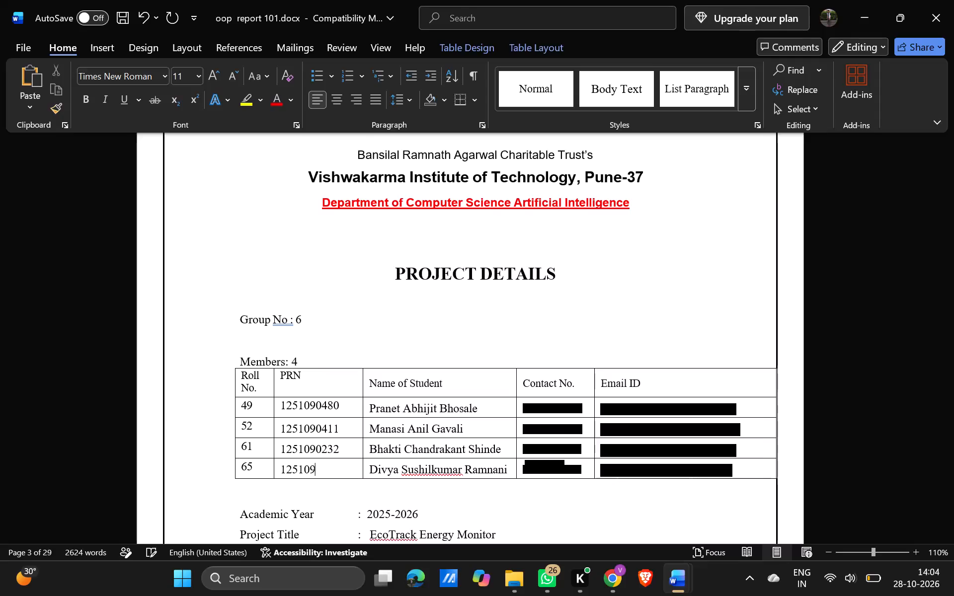
pyautogui.scroll(2, 383, 367)
pyautogui.scroll(-1, 383, 367)
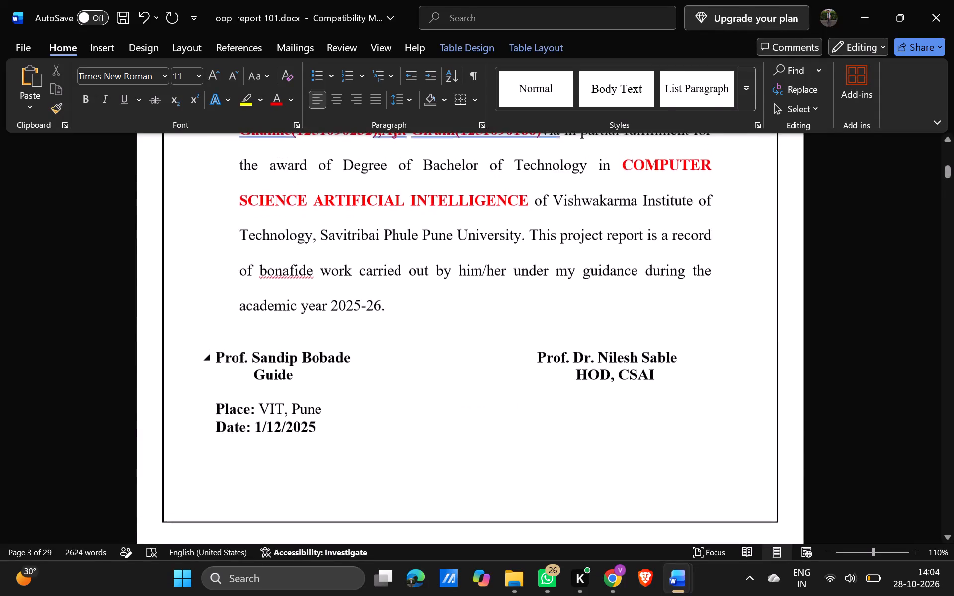
pyautogui.scroll(-2, 383, 367)
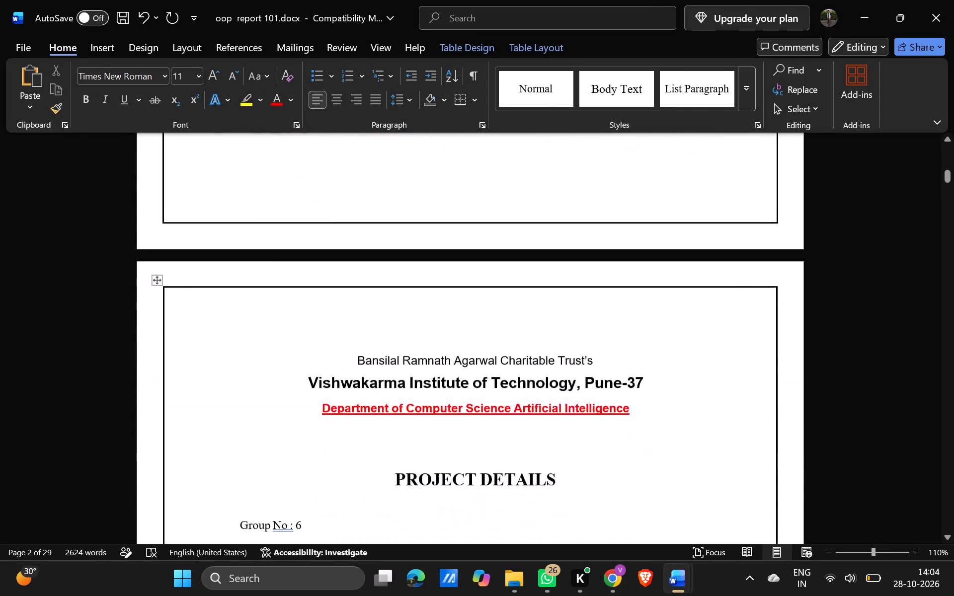
pyautogui.scroll(-1, 383, 367)
pyautogui.scroll(2, 383, 367)
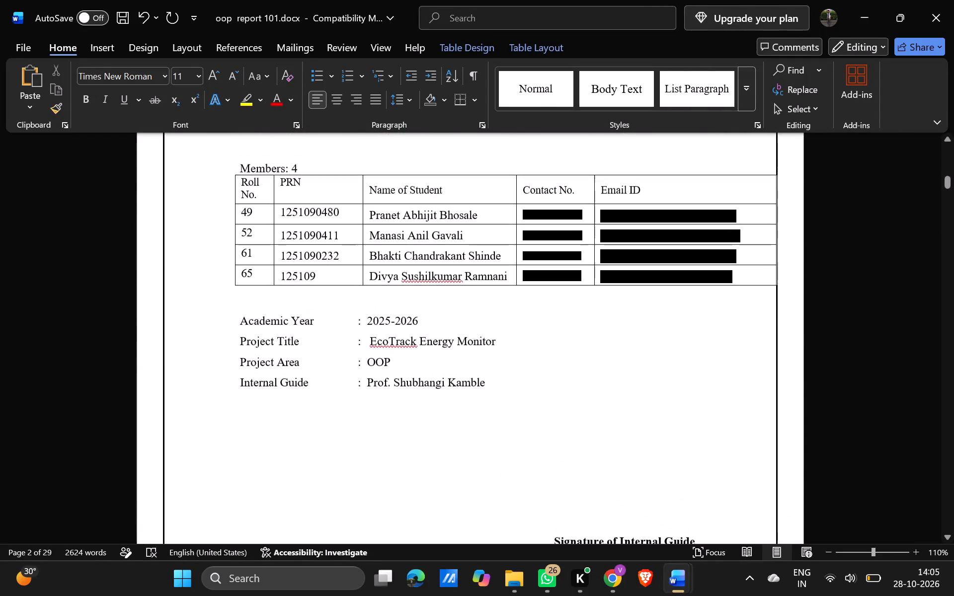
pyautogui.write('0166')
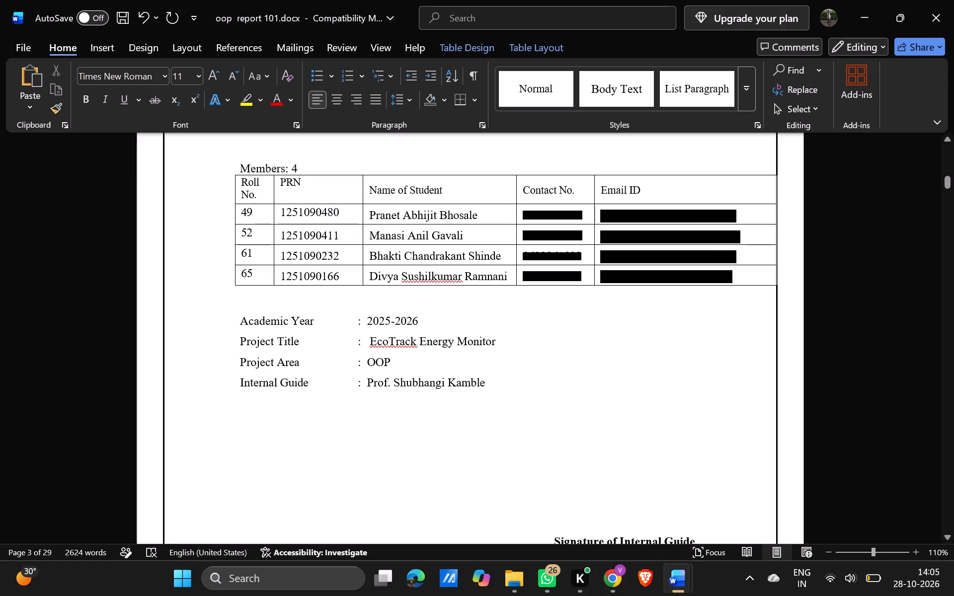
# Replace the student name for roll number 49 with the certificate's second student, surname first.
pyautogui.moveTo(480, 217); pyautogui.dragTo(384, 218)
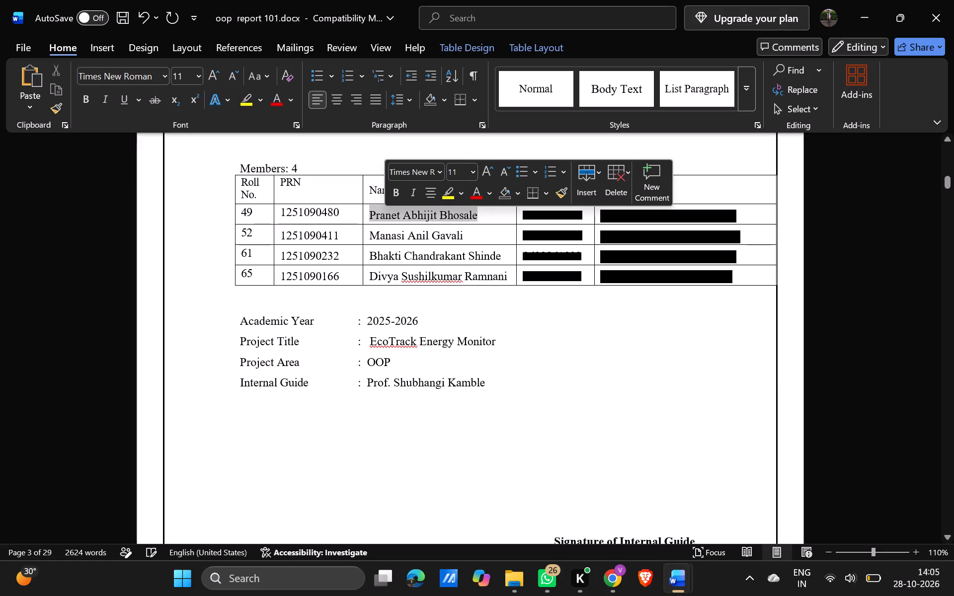
pyautogui.press('BackSpace')
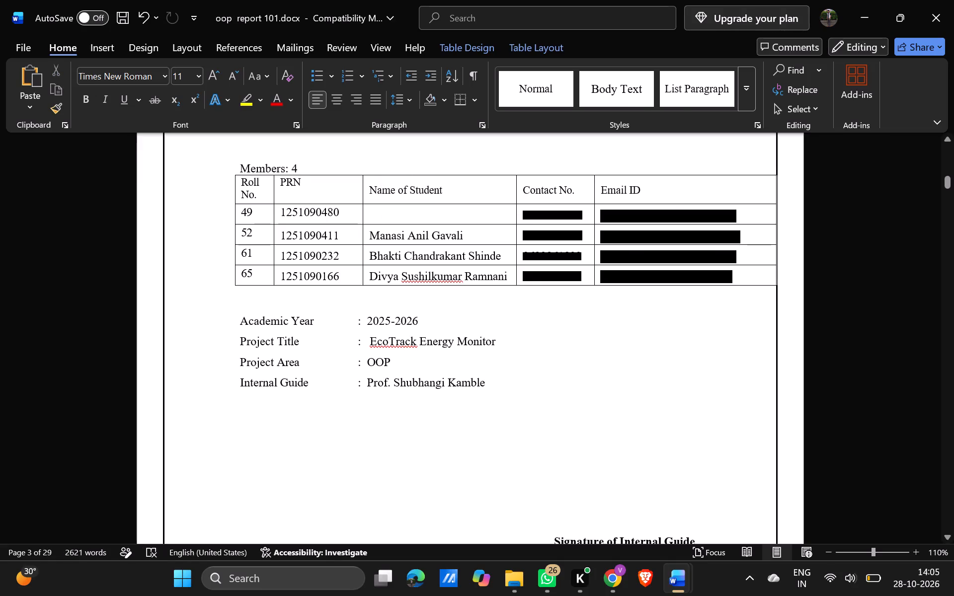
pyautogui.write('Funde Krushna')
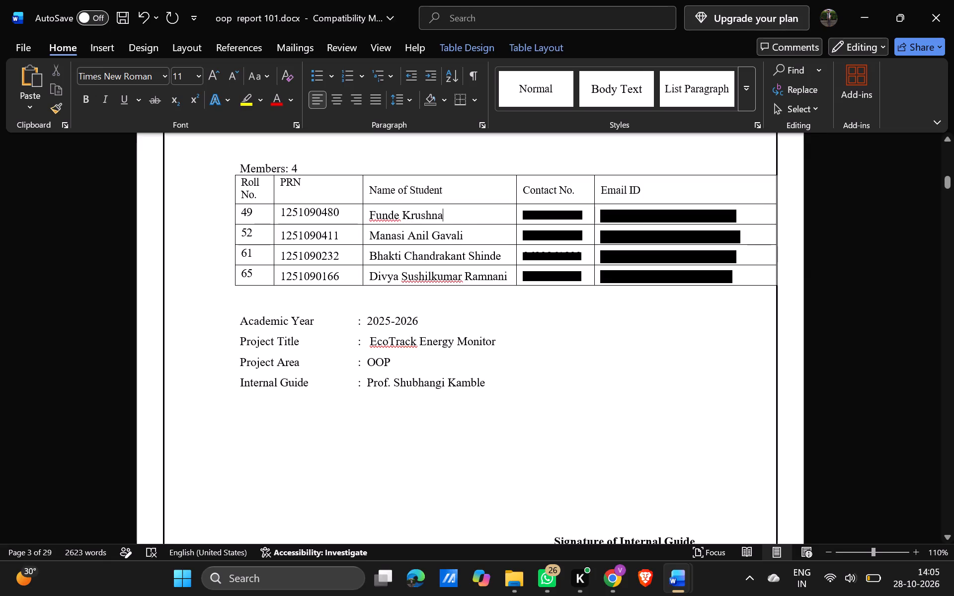
# Replace the student name for roll number 52 with the first student's name from the certificate.
pyautogui.moveTo(470, 241); pyautogui.dragTo(384, 233)
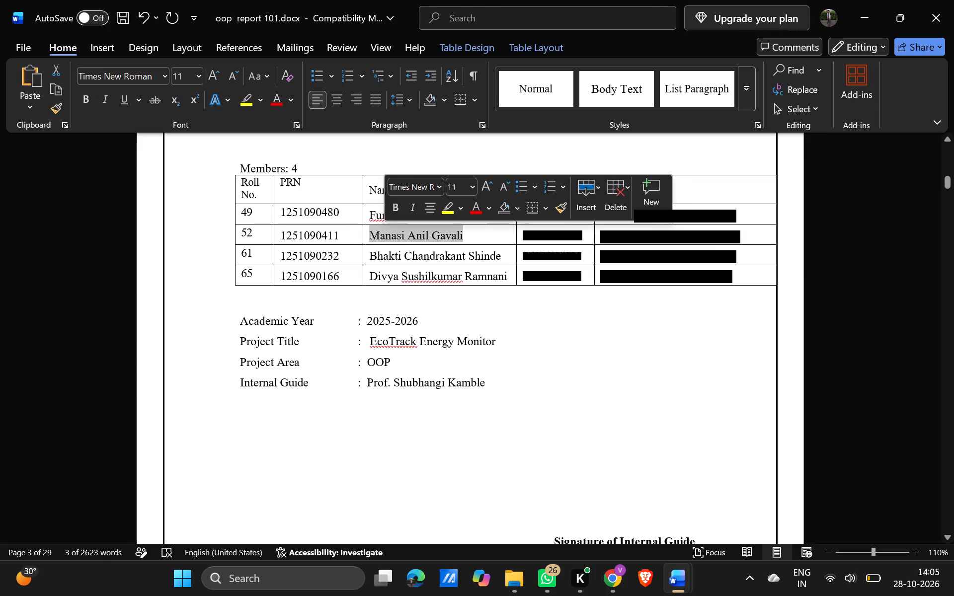
pyautogui.press('Delete')
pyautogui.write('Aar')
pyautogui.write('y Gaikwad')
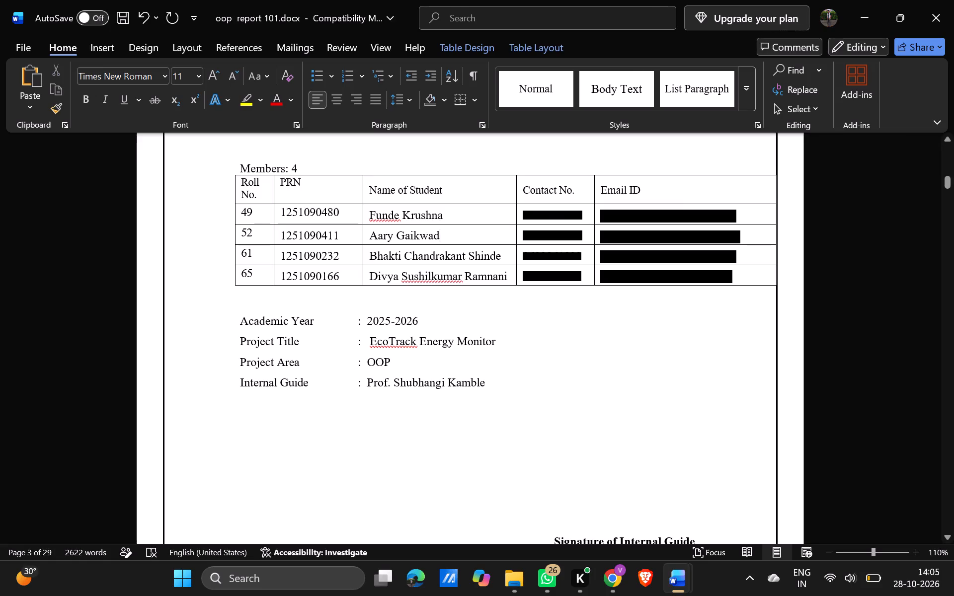
# Replace the student name for roll number 61 with the third student's name from the certificate.
pyautogui.moveTo(504, 258); pyautogui.dragTo(380, 258)
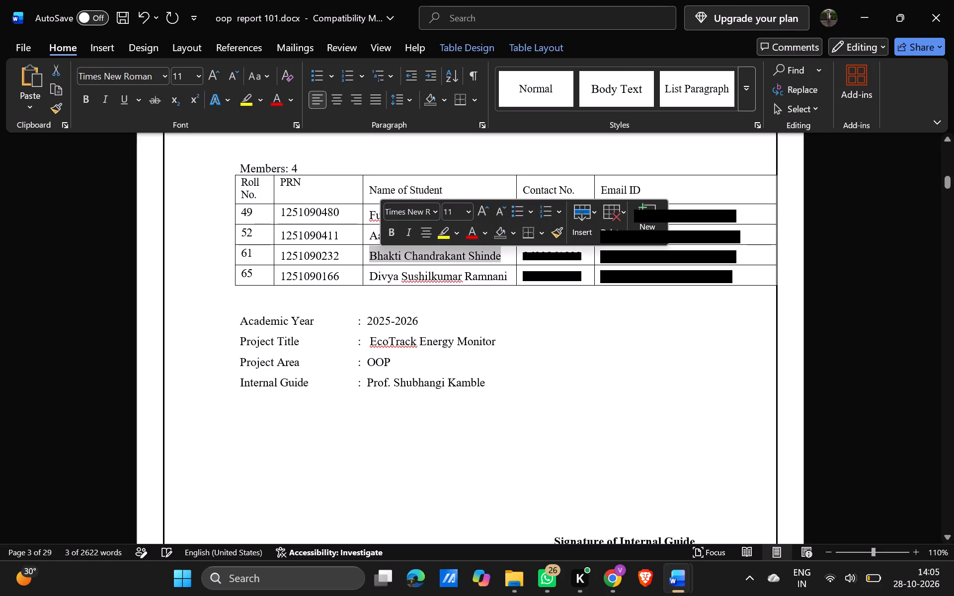
pyautogui.press('Delete')
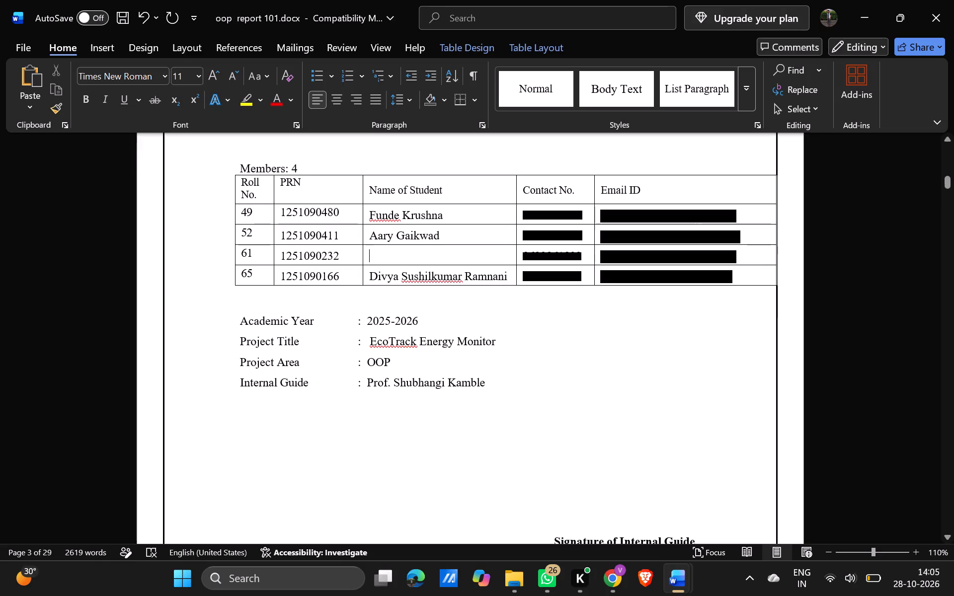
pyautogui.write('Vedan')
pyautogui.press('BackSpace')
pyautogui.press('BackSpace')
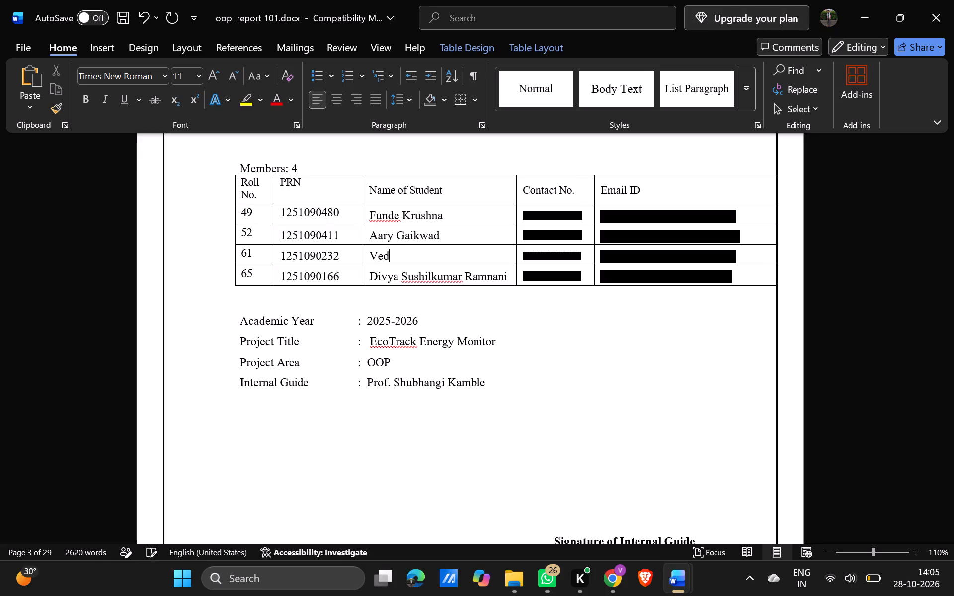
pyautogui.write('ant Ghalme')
# Move the surname after the first name in the student name for roll number 49.
pyautogui.moveTo(399, 219); pyautogui.dragTo(380, 217)
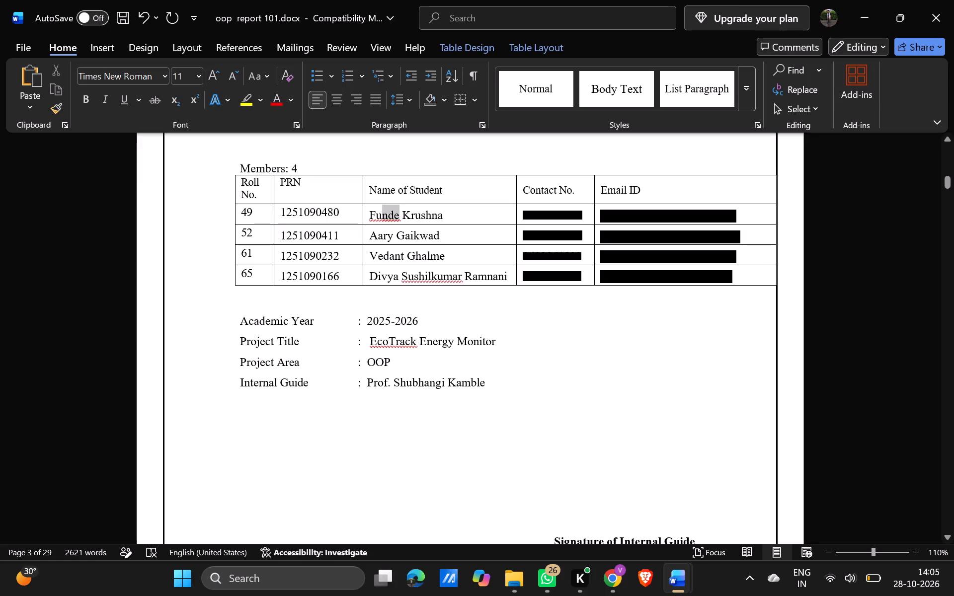
pyautogui.moveTo(380, 217); pyautogui.dragTo(370, 218)
pyautogui.hotkey('ctrl', 'x')
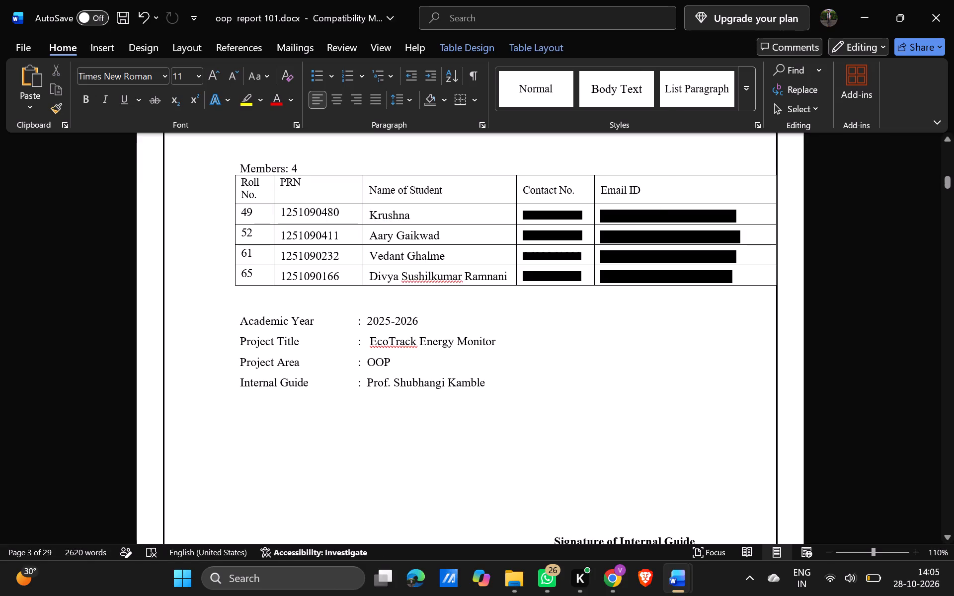
pyautogui.click(421, 216)
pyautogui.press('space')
pyautogui.hotkey('ctrl', 'v')
# Replace the student name for roll number 65 with the fourth student's name from the certificate.
pyautogui.moveTo(508, 279); pyautogui.dragTo(382, 279)
pyautogui.press('Delete')
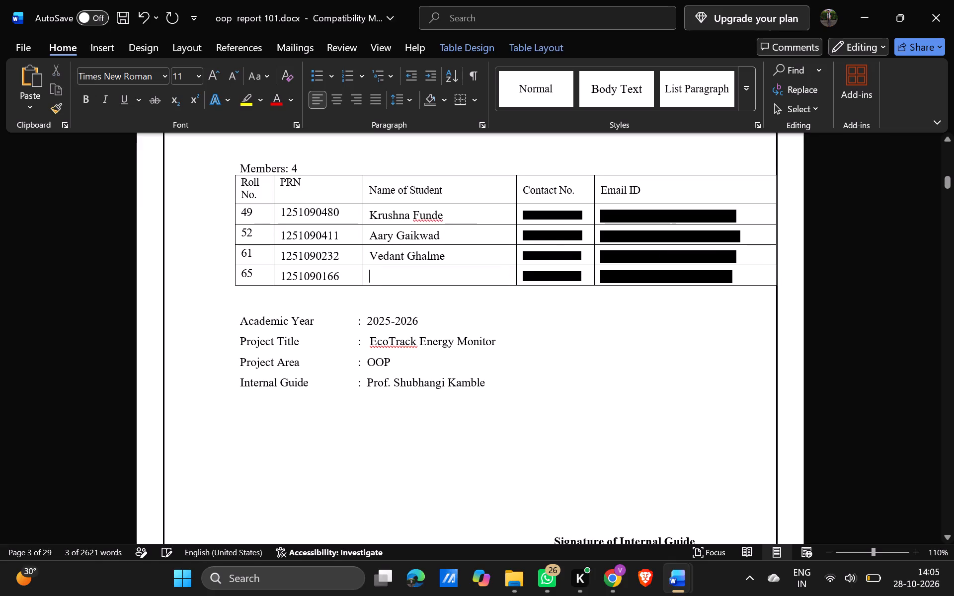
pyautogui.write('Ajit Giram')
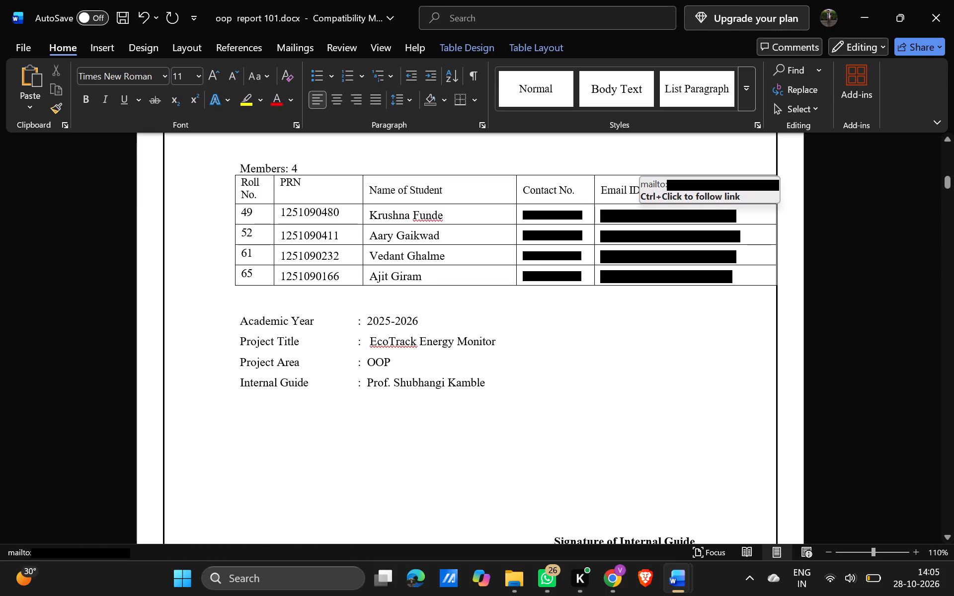
# Replace the email username for roll number 49 with the student's lowercase first name, a dot and the PRN from that row.
pyautogui.moveTo(631, 214); pyautogui.dragTo(681, 213)
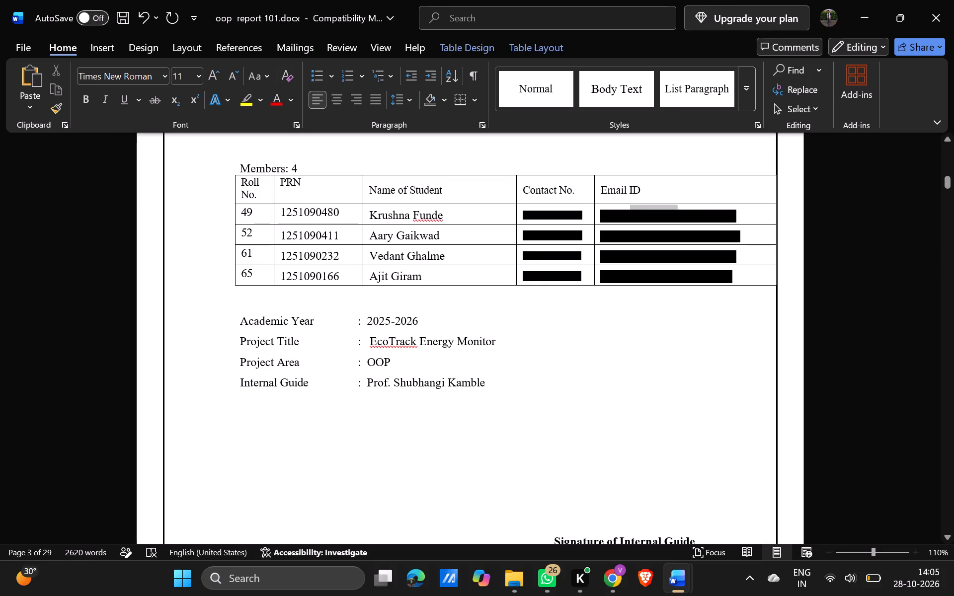
pyautogui.moveTo(681, 213); pyautogui.dragTo(690, 208)
pyautogui.click(690, 208)
pyautogui.press('BackSpace')
pyautogui.press('BackSpace')
pyautogui.press('BackSpace')
pyautogui.press('BackSpace')
pyautogui.press('BackSpace')
pyautogui.press('BackSpace')
pyautogui.press('BackSpace')
pyautogui.press('BackSpace')
pyautogui.press('BackSpace')
pyautogui.press('BackSpace')
pyautogui.press('BackSpace')
pyautogui.press('BackSpace')
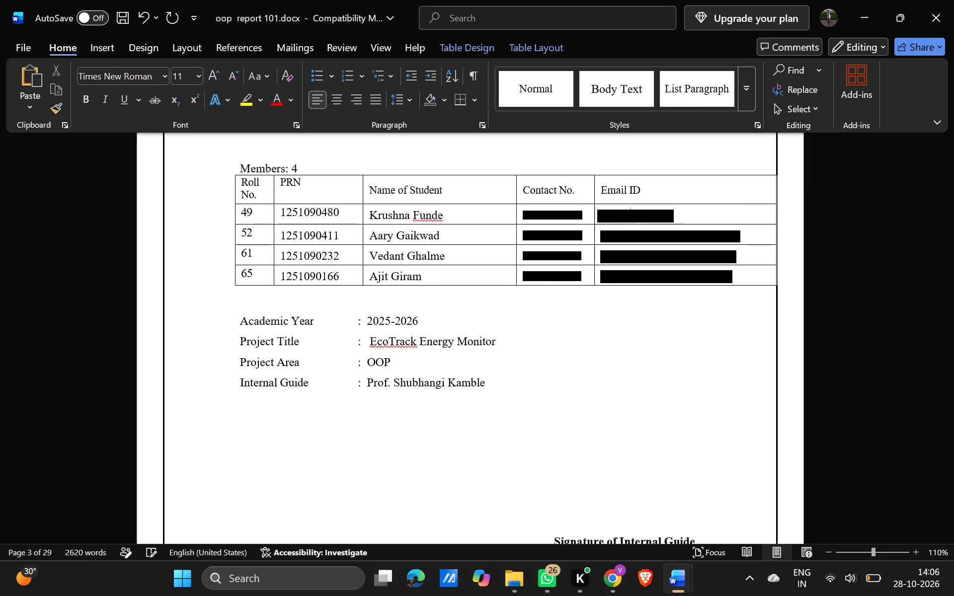
pyautogui.press('BackSpace')
pyautogui.press('BackSpace')
pyautogui.press('BackSpace')
pyautogui.press('BackSpace')
pyautogui.press('BackSpace')
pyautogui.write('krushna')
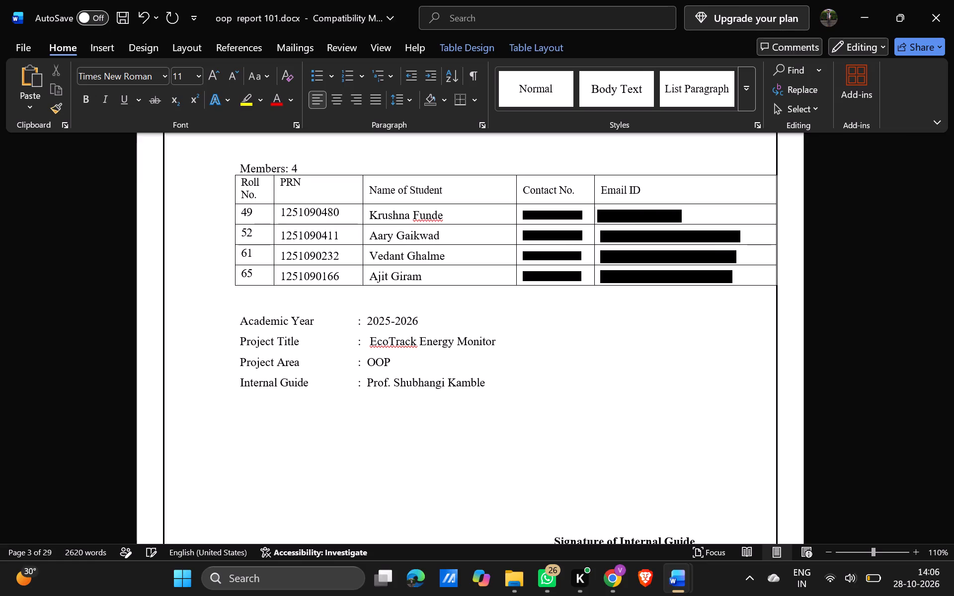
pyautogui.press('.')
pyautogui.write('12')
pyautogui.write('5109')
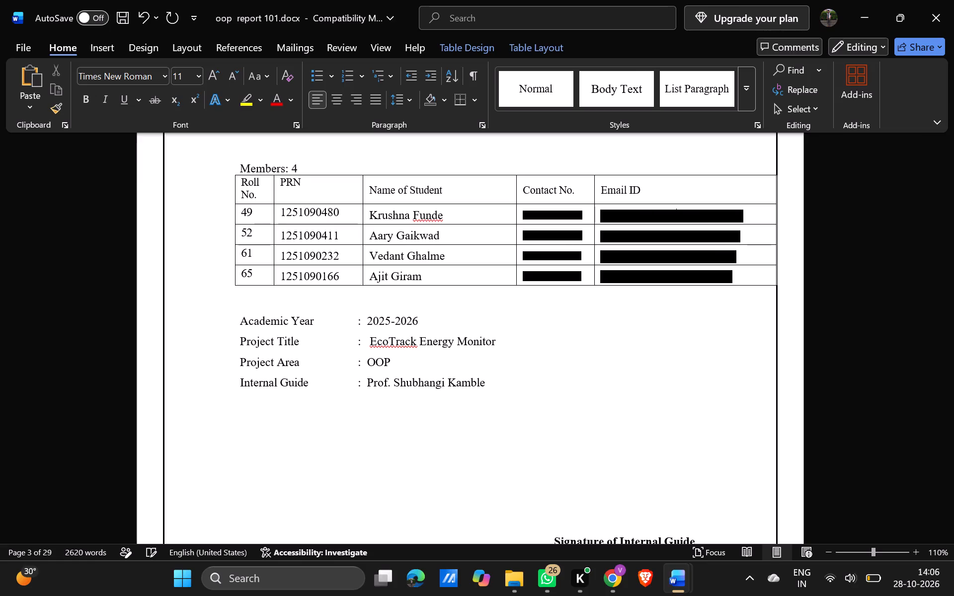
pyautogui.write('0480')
# Replace the email username for roll number 52 with the student's lowercase first name, a dot and the PRN from that row.
pyautogui.click(694, 236)
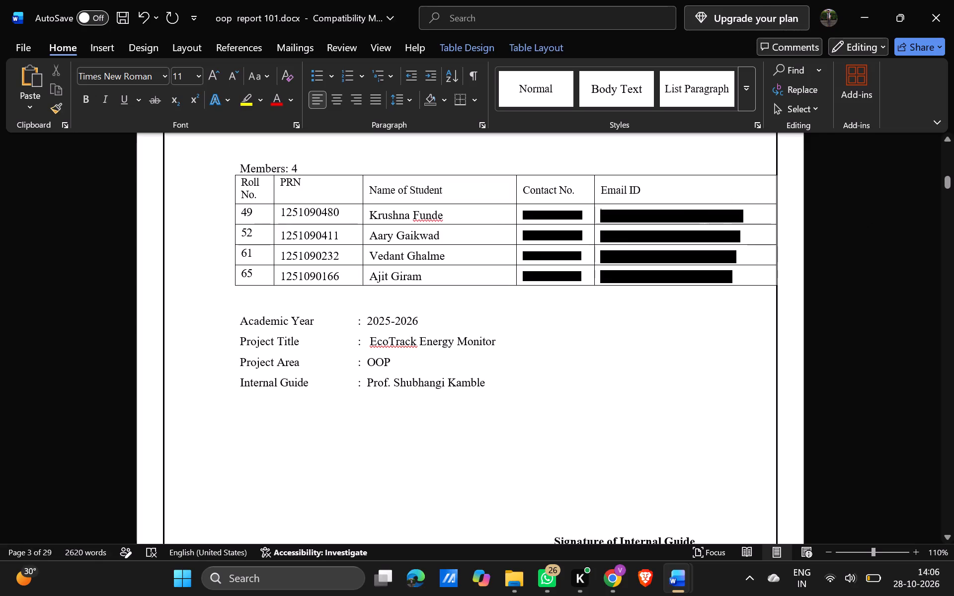
pyautogui.click(694, 236)
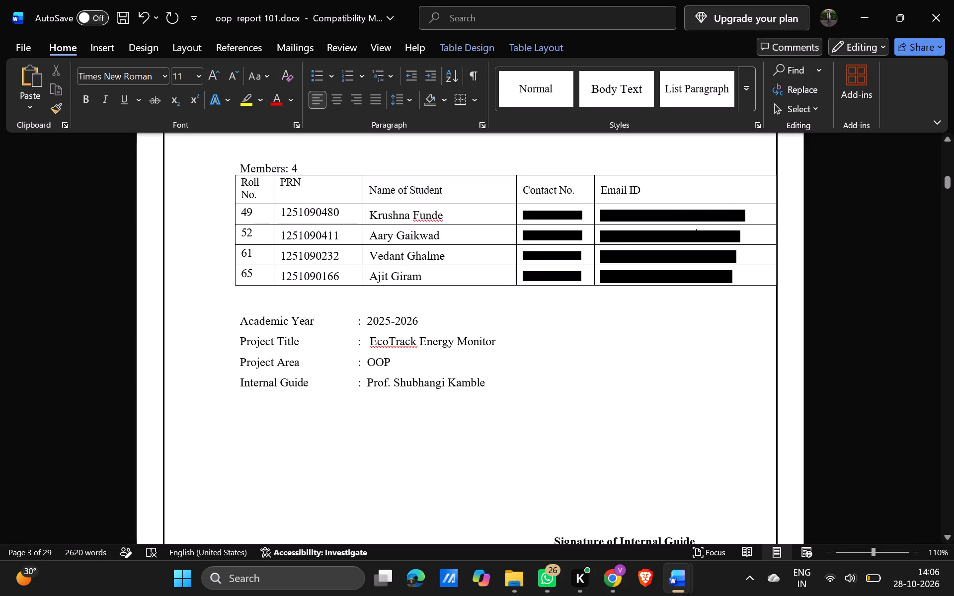
pyautogui.press('BackSpace')
pyautogui.press('BackSpace')
pyautogui.press('BackSpace')
pyautogui.press('BackSpace')
pyautogui.press('BackSpace')
pyautogui.press('BackSpace')
pyautogui.press('BackSpace')
pyautogui.press('BackSpace')
pyautogui.press('BackSpace')
pyautogui.press('BackSpace')
pyautogui.press('BackSpace')
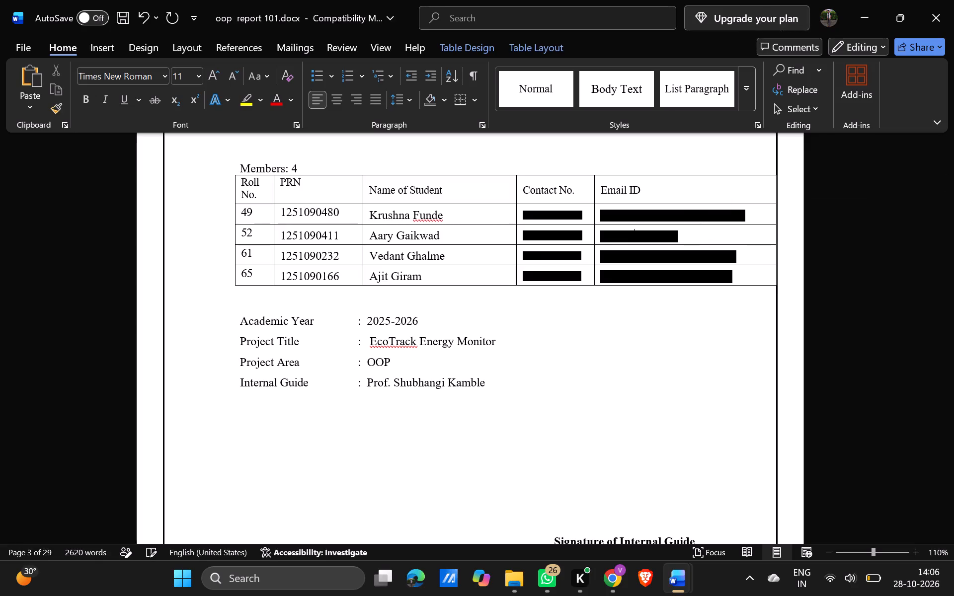
pyautogui.press('BackSpace')
pyautogui.press('BackSpace')
pyautogui.press('BackSpace')
pyautogui.press('BackSpace')
pyautogui.press('BackSpace')
pyautogui.press('BackSpace')
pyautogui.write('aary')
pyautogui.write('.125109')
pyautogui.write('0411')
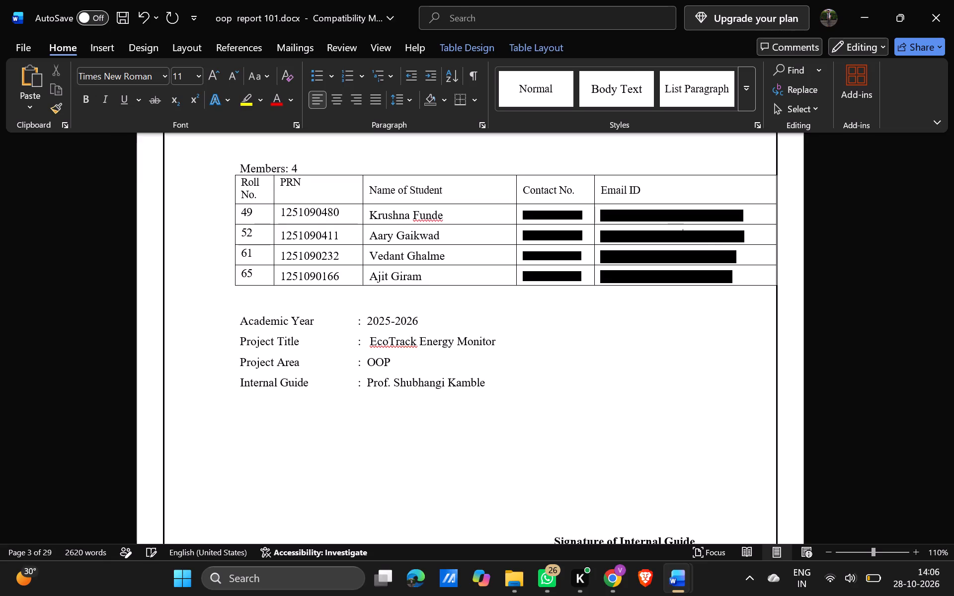
# Replace the email username for roll number 61 with the student's lowercase first name, a dot and the PRN from that row.
pyautogui.click(691, 257)
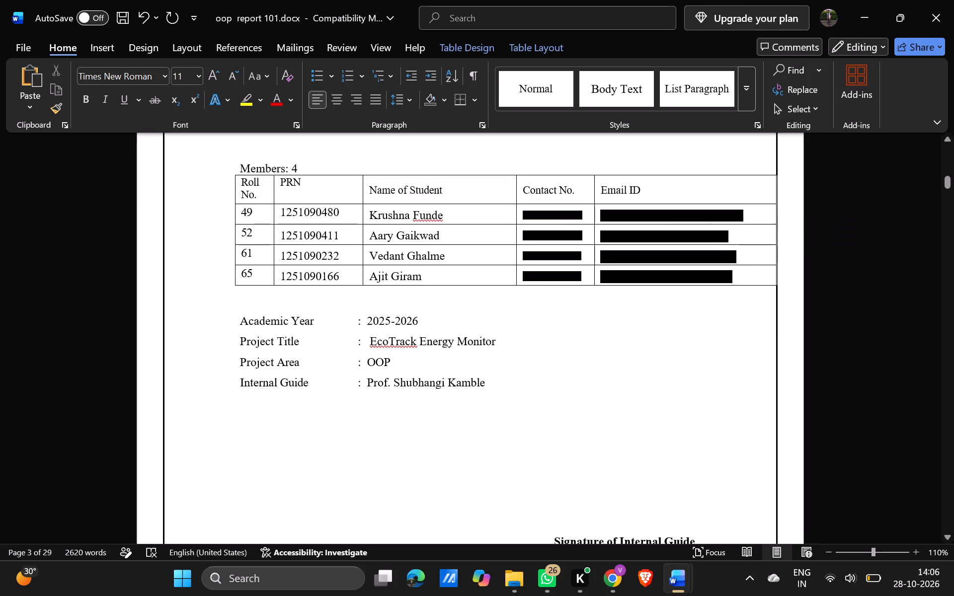
pyautogui.click(691, 257)
pyautogui.press('BackSpace')
pyautogui.press('BackSpace')
pyautogui.press('BackSpace')
pyautogui.press('BackSpace')
pyautogui.press('BackSpace')
pyautogui.press('BackSpace')
pyautogui.press('BackSpace')
pyautogui.press('BackSpace')
pyautogui.press('BackSpace')
pyautogui.press('BackSpace')
pyautogui.press('BackSpace')
pyautogui.press('BackSpace')
pyautogui.press('BackSpace')
pyautogui.press('BackSpace')
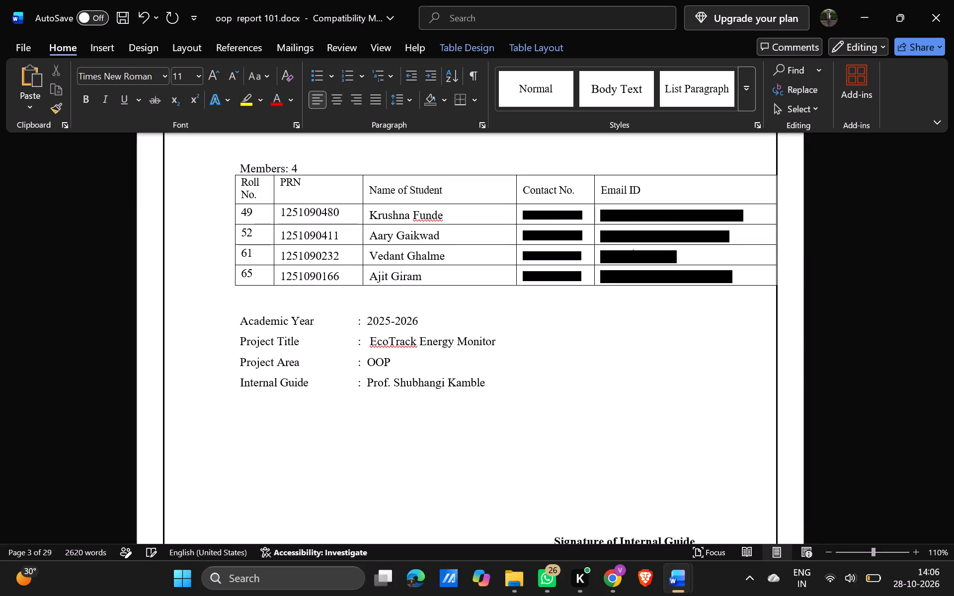
pyautogui.press('BackSpace')
pyautogui.press('BackSpace')
pyautogui.press('BackSpace')
pyautogui.press('BackSpace')
pyautogui.press('BackSpace')
pyautogui.press('BackSpace')
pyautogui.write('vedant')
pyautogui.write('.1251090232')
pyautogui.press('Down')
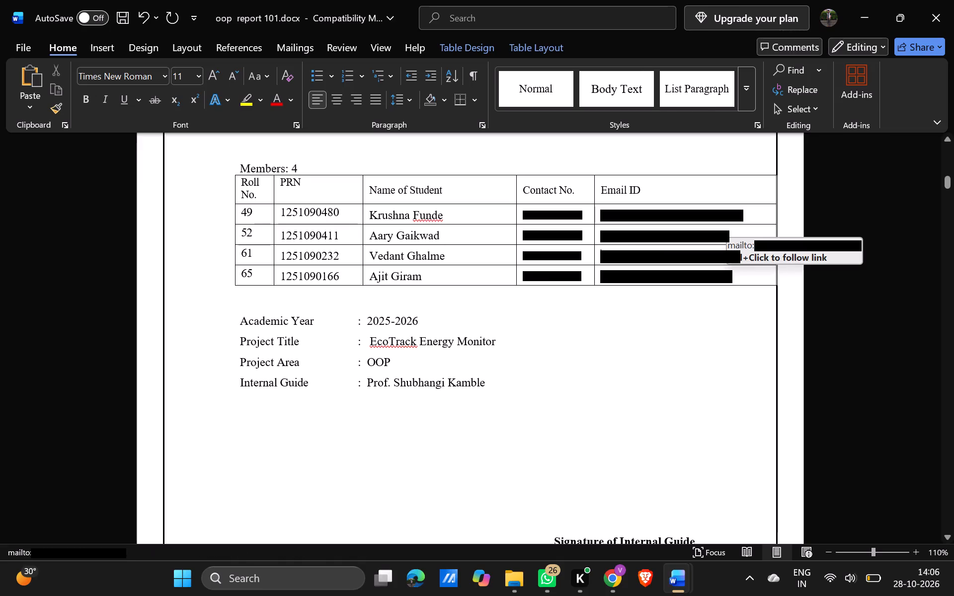
# Replace the email username for roll number 65 with the student's lowercase first name, a dot and the PRN from that row.
pyautogui.moveTo(688, 275); pyautogui.dragTo(605, 275)
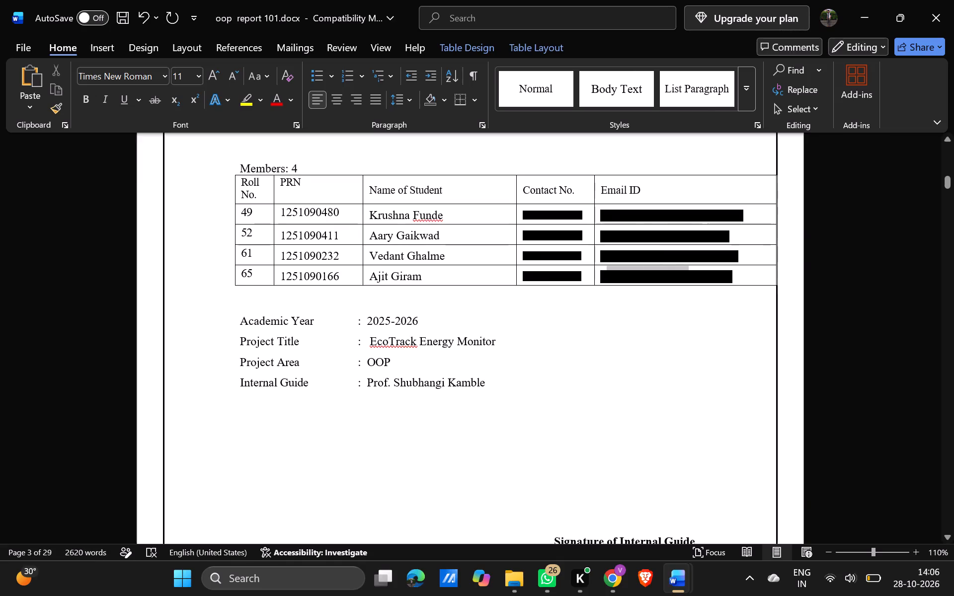
pyautogui.moveTo(605, 275); pyautogui.dragTo(601, 277)
pyautogui.press('Delete')
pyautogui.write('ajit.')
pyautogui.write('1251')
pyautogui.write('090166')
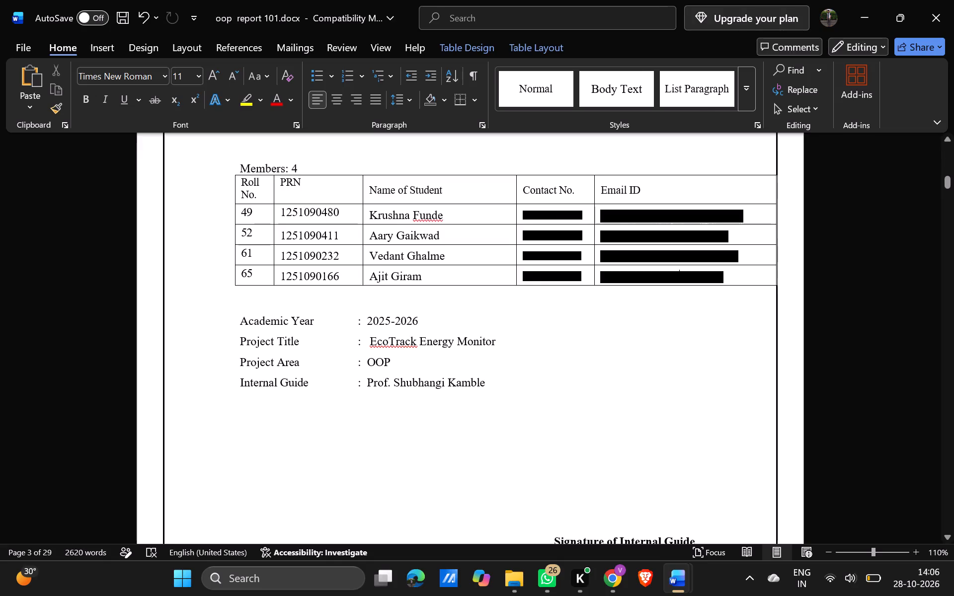
# Try to replace the EcoTrack Energy Monitor project title with Resilix.
pyautogui.moveTo(495, 339); pyautogui.dragTo(391, 340)
pyautogui.press('Delete')
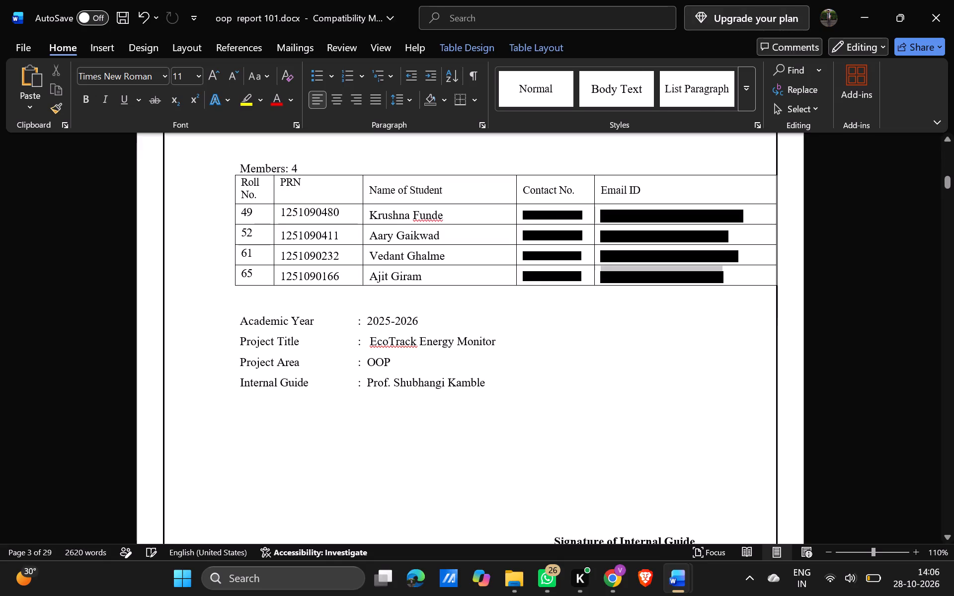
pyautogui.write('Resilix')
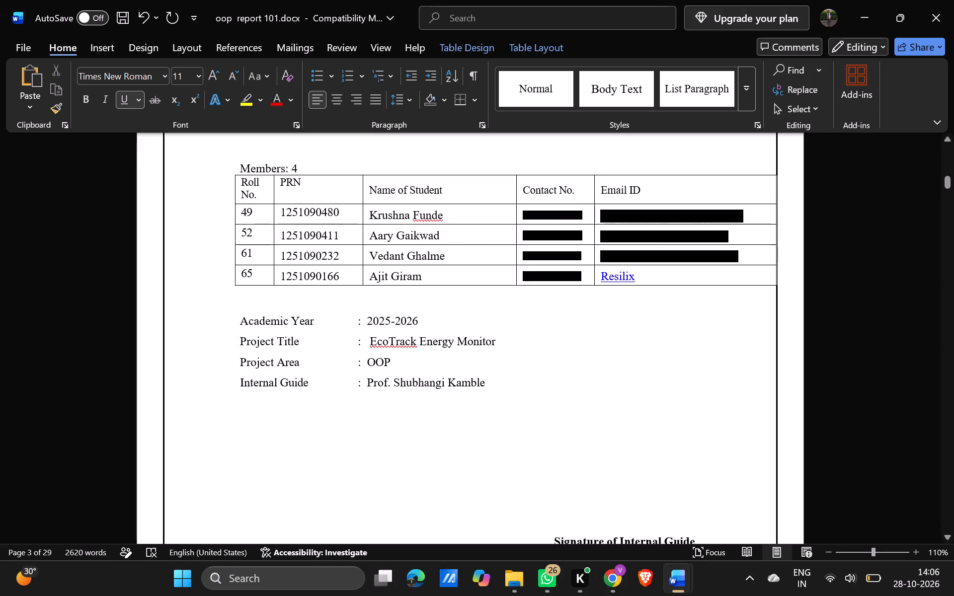
pyautogui.moveTo(493, 383); pyautogui.dragTo(406, 382)
pyautogui.press('Delete')
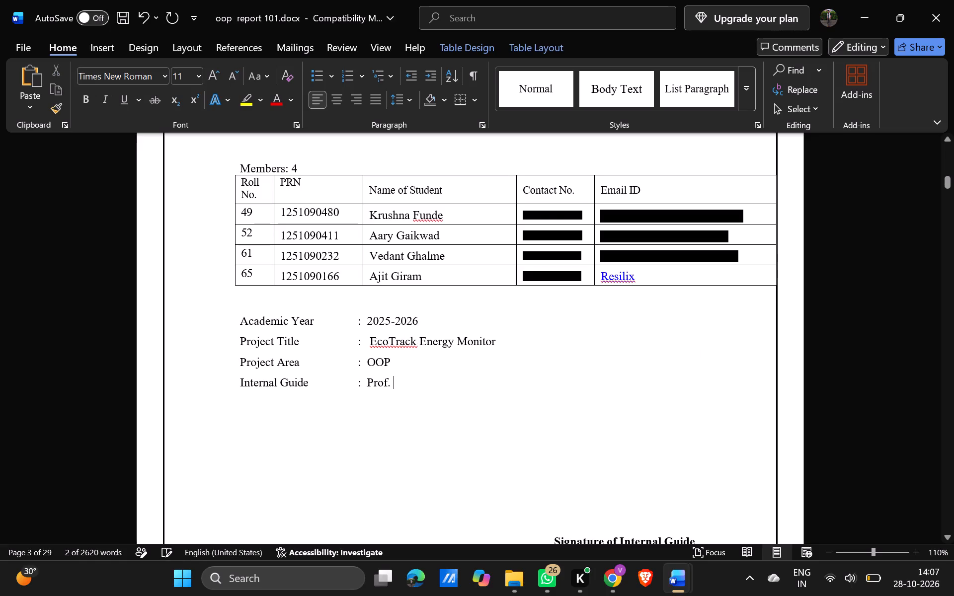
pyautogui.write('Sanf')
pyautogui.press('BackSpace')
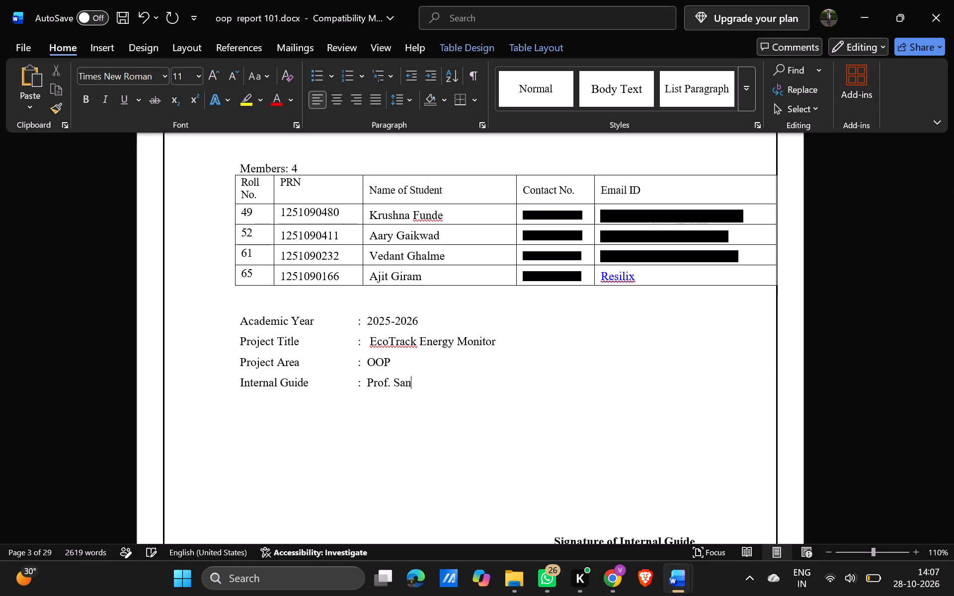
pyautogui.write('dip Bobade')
# Examine the acknowledgement page, and compare it with the certificate, project details and following front-matter pages in ResiliX_Project_Report.docx.
pyautogui.hscroll(-1, 437, 381)
pyautogui.scroll(-1, 437, 381)
pyautogui.scroll(-3, 499, 400)
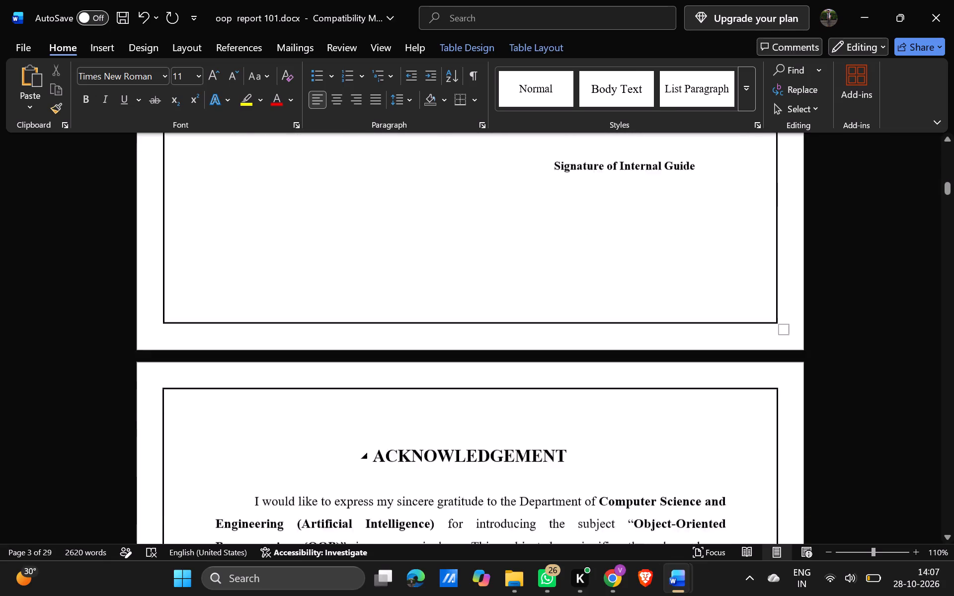
pyautogui.scroll(-3, 499, 400)
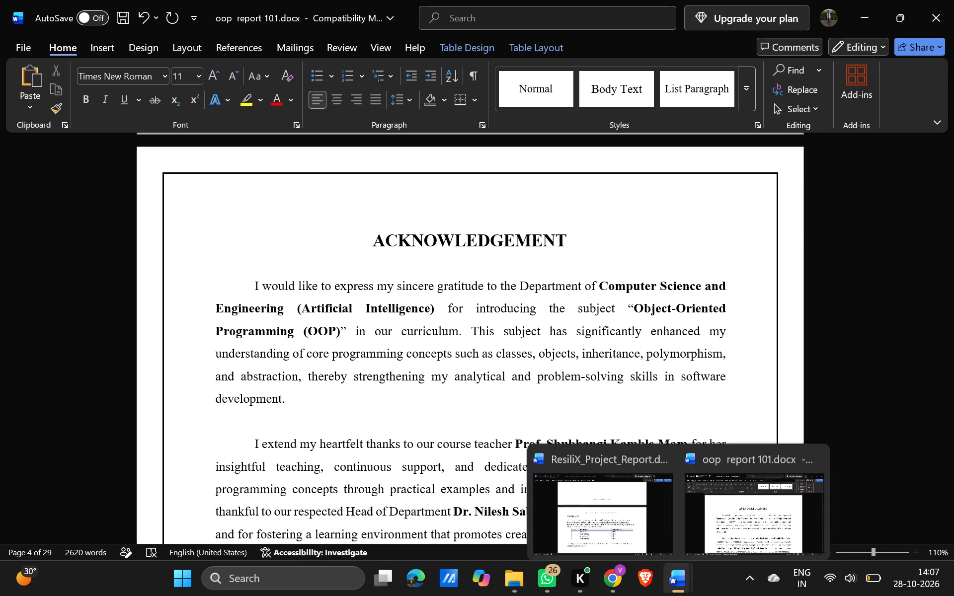
pyautogui.click(634, 512)
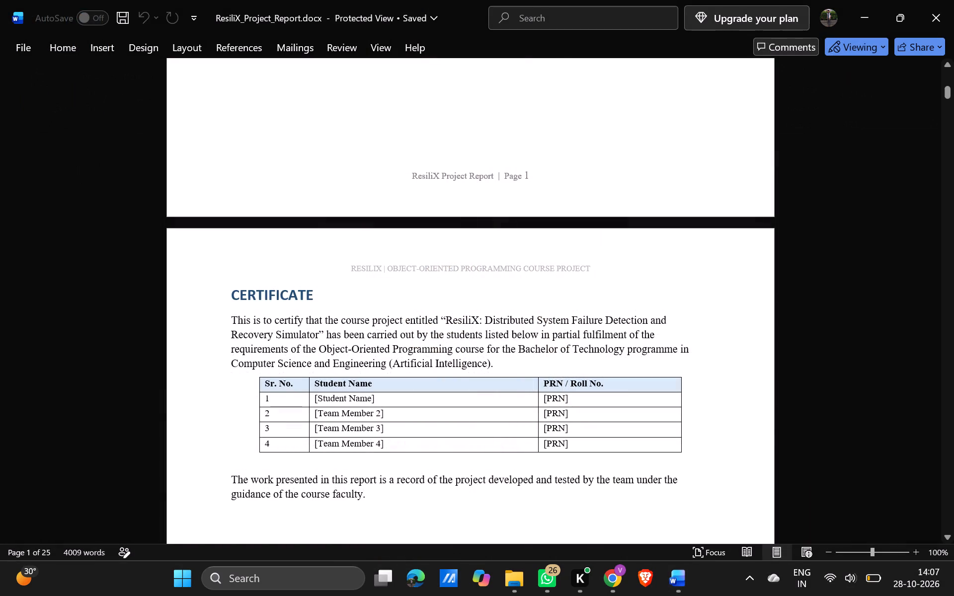
pyautogui.scroll(-6, 566, 443)
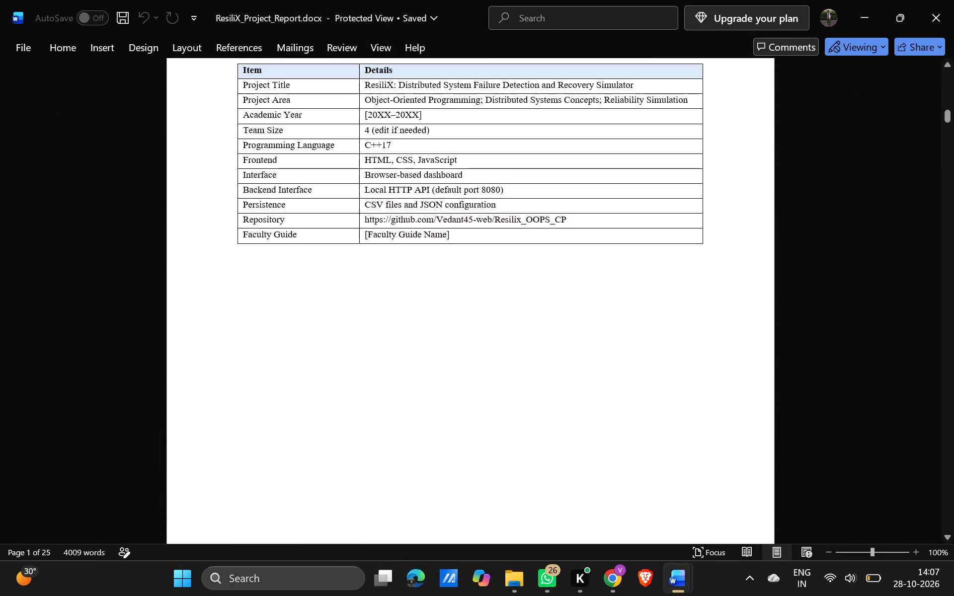
pyautogui.scroll(-4, 566, 443)
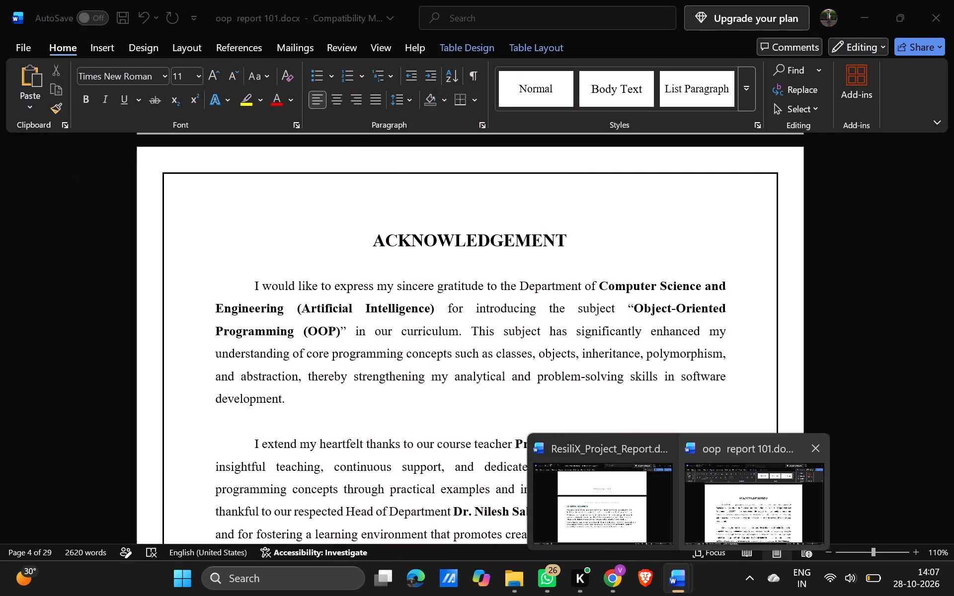
# In oop report 101.docx, replace the course teacher's name after "Prof." in the acknowledgement with the project guide's full name followed by "Sir".
pyautogui.click(708, 516)
pyautogui.scroll(-1, 593, 425)
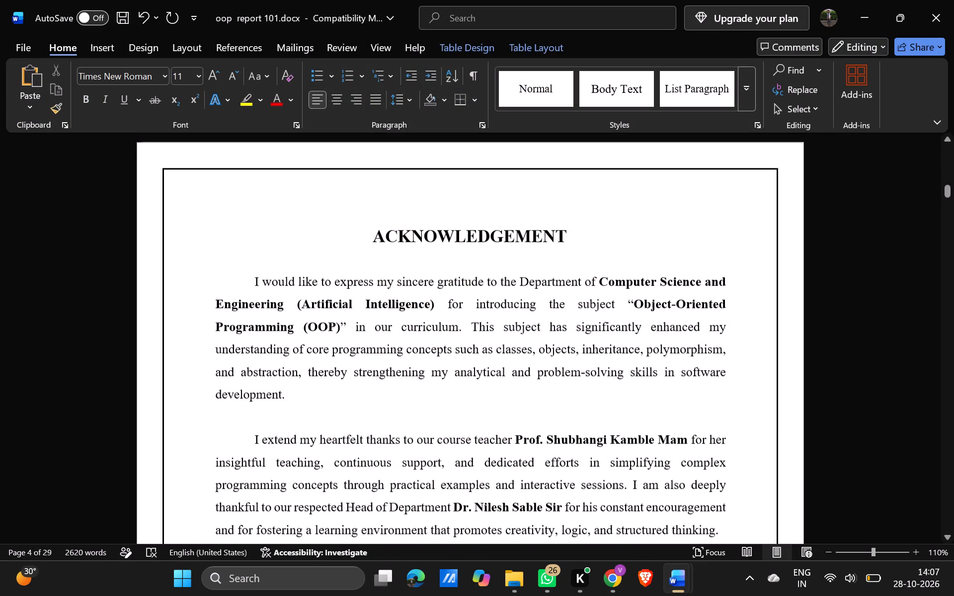
pyautogui.scroll(-1, 593, 425)
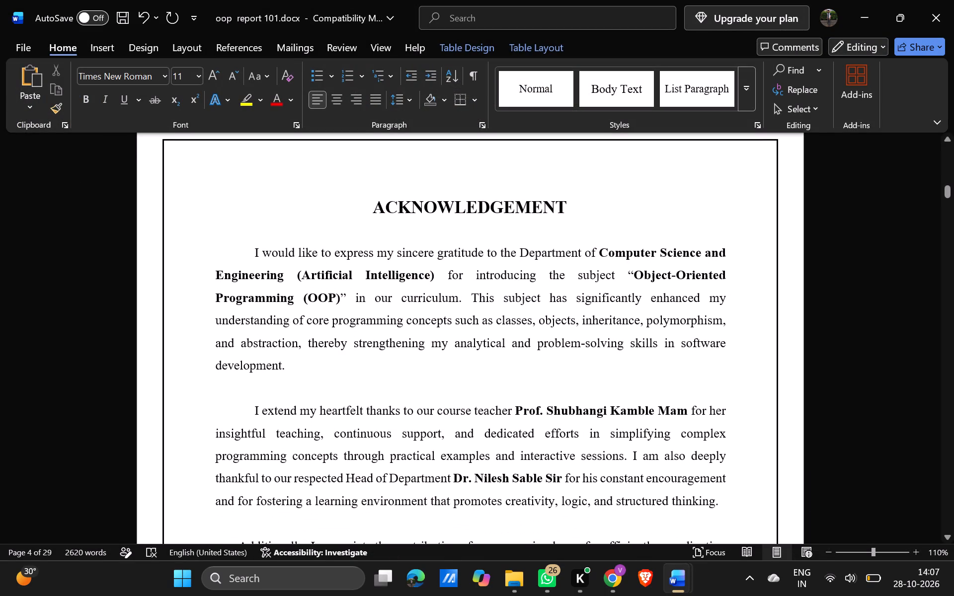
pyautogui.scroll(-1, 593, 425)
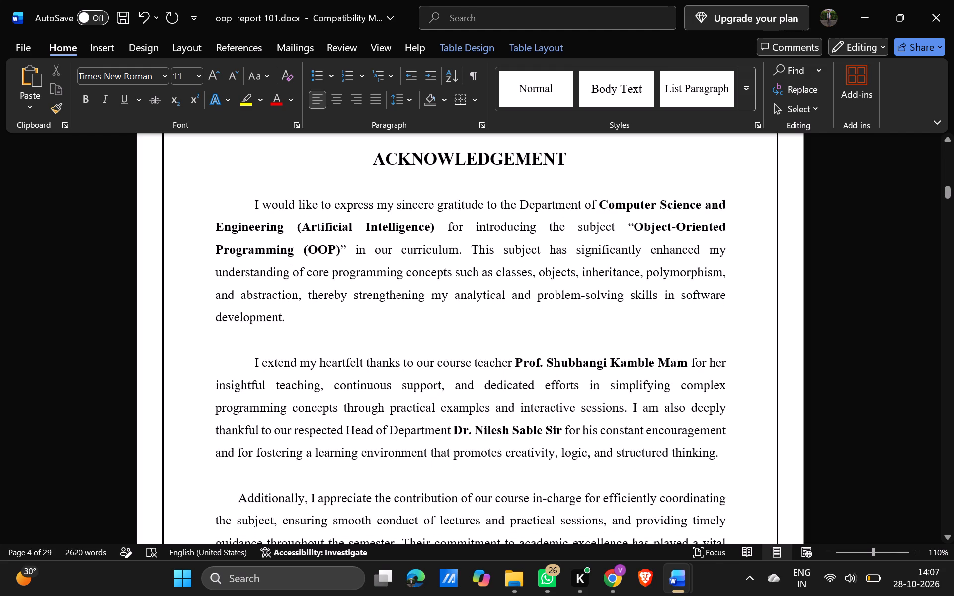
pyautogui.click(685, 363)
pyautogui.press('BackSpace')
pyautogui.press('BackSpace')
pyautogui.press('BackSpace')
pyautogui.press('BackSpace')
pyautogui.press('BackSpace')
pyautogui.press('BackSpace')
pyautogui.press('BackSpace')
pyautogui.press('BackSpace')
pyautogui.press('BackSpace')
pyautogui.press('BackSpace')
pyautogui.press('BackSpace')
pyautogui.press('BackSpace')
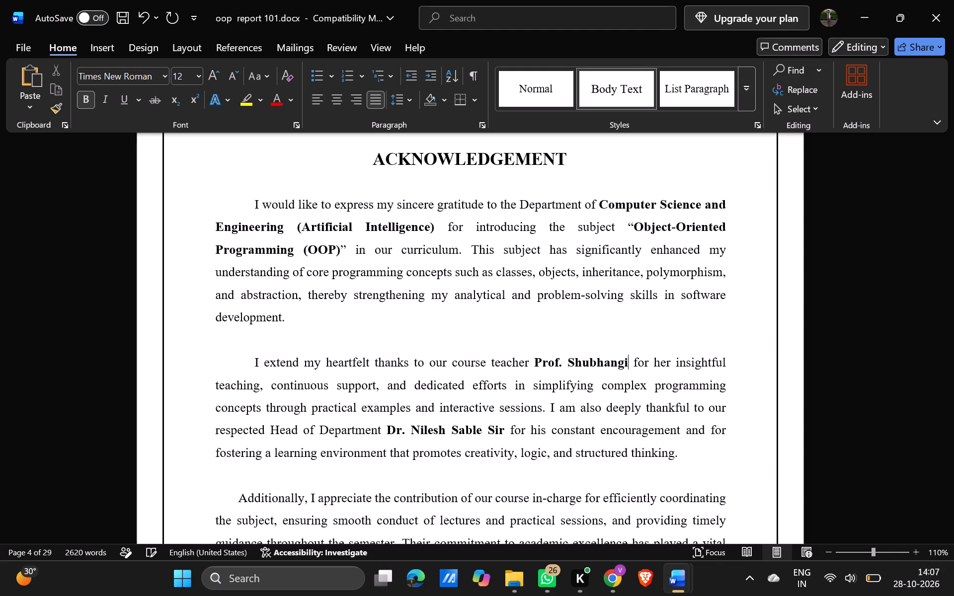
pyautogui.press('BackSpace')
pyautogui.press('BackSpace')
pyautogui.press('BackSpace')
pyautogui.press('BackSpace')
pyautogui.press('BackSpace')
pyautogui.press('BackSpace')
pyautogui.press('BackSpace')
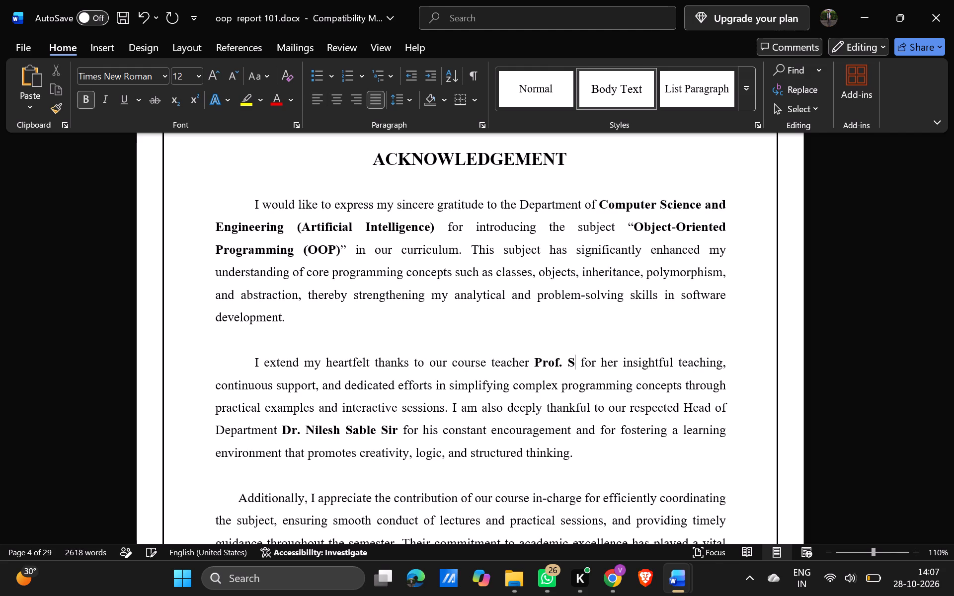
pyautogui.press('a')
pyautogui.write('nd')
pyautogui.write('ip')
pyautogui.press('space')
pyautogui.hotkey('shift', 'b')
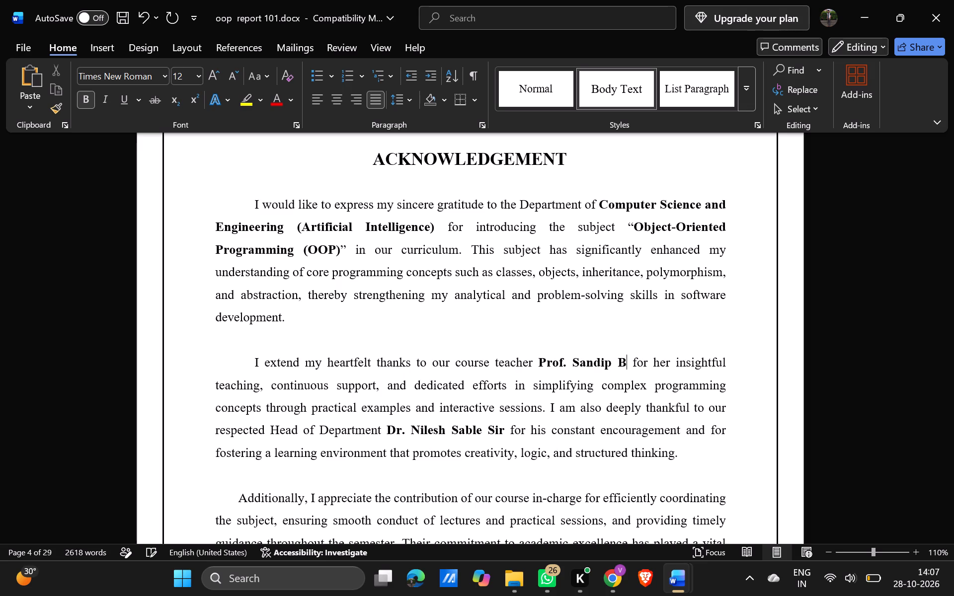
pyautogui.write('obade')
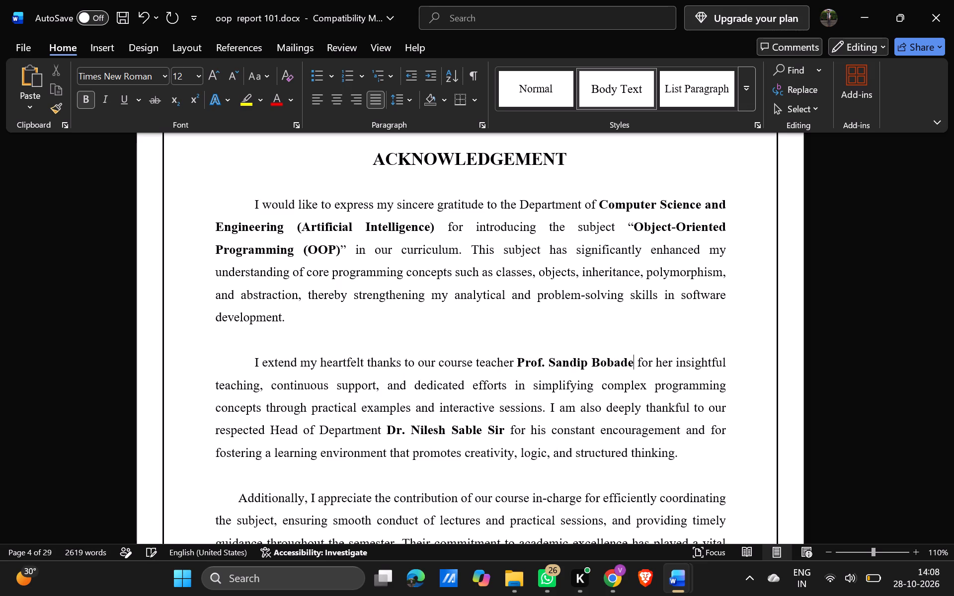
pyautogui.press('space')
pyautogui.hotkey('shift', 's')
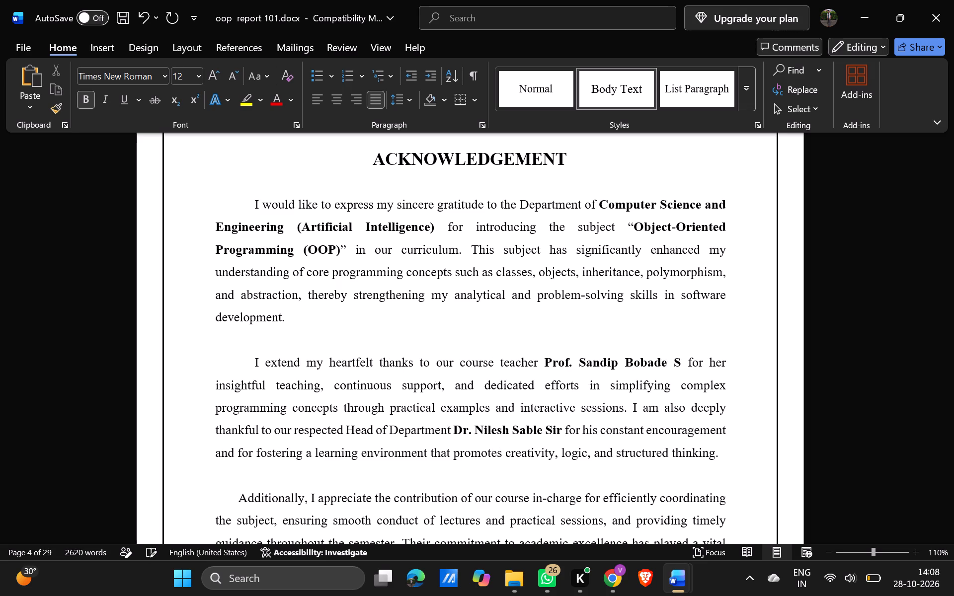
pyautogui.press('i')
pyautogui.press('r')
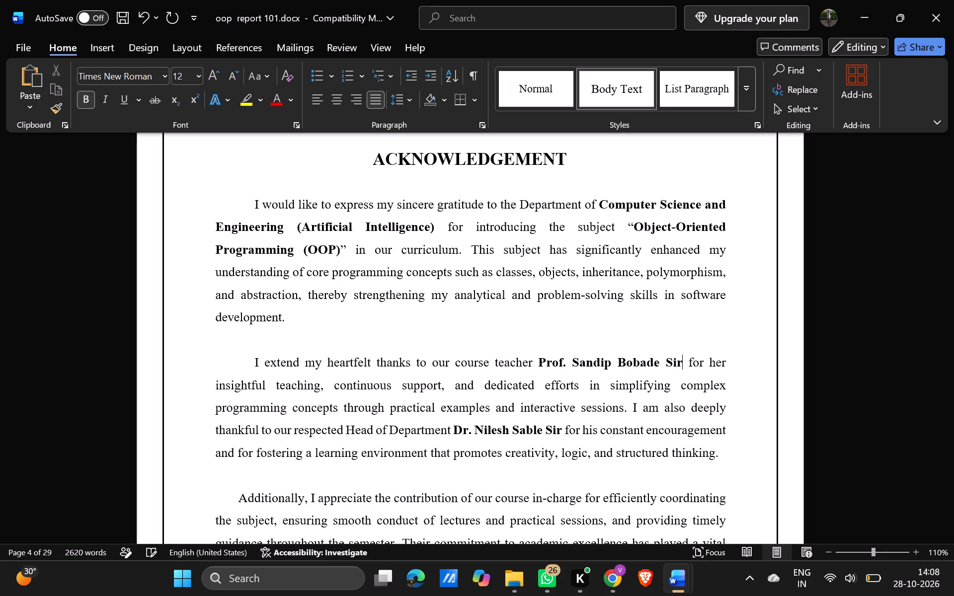
# Change the pronoun "her" after the course teacher's name in the Acknowledgement to "his".
pyautogui.click(728, 365)
pyautogui.press('Left')
pyautogui.press('BackSpace')
pyautogui.press('BackSpace')
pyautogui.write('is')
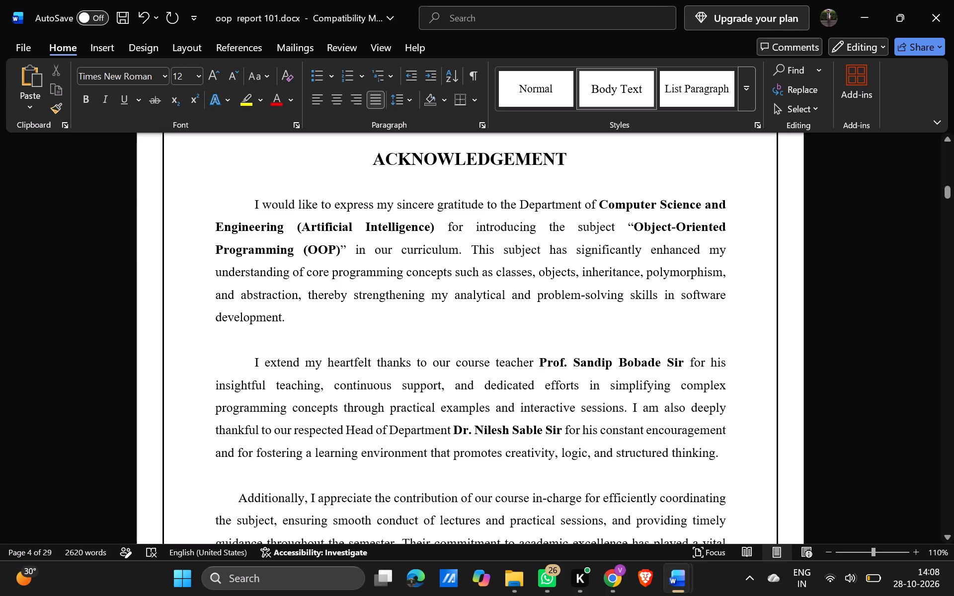
# Switch to the ResiliX report and copy the Introduction body from its first paragraph through the end of 1.2 Project Scope.
pyautogui.scroll(-1, 444, 435)
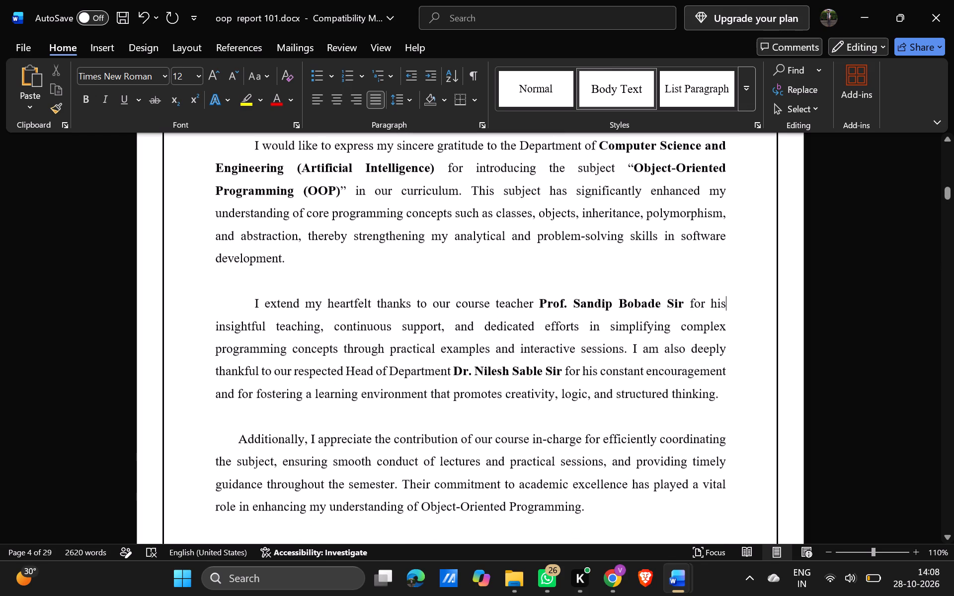
pyautogui.scroll(-3, 444, 435)
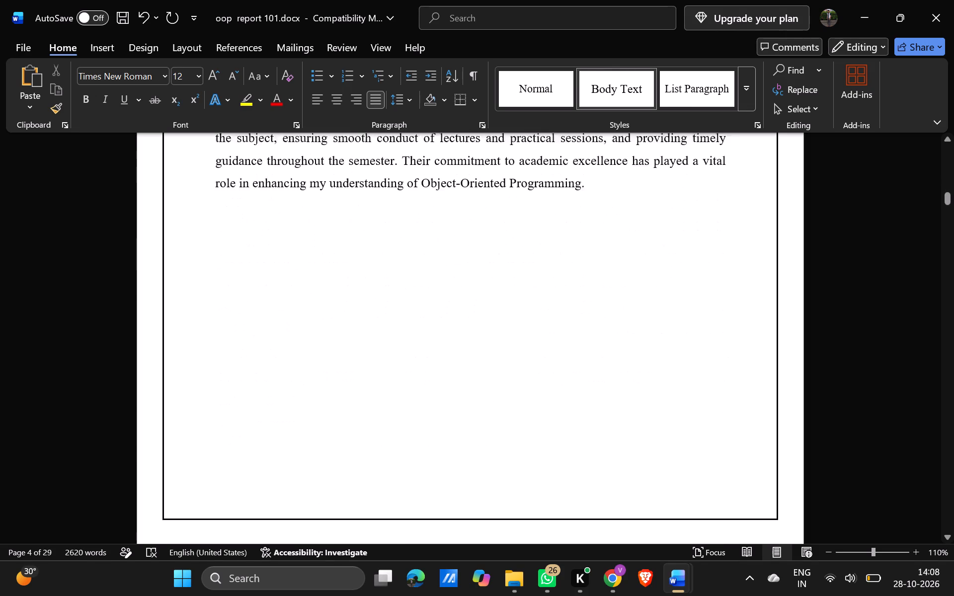
pyautogui.scroll(-3, 444, 435)
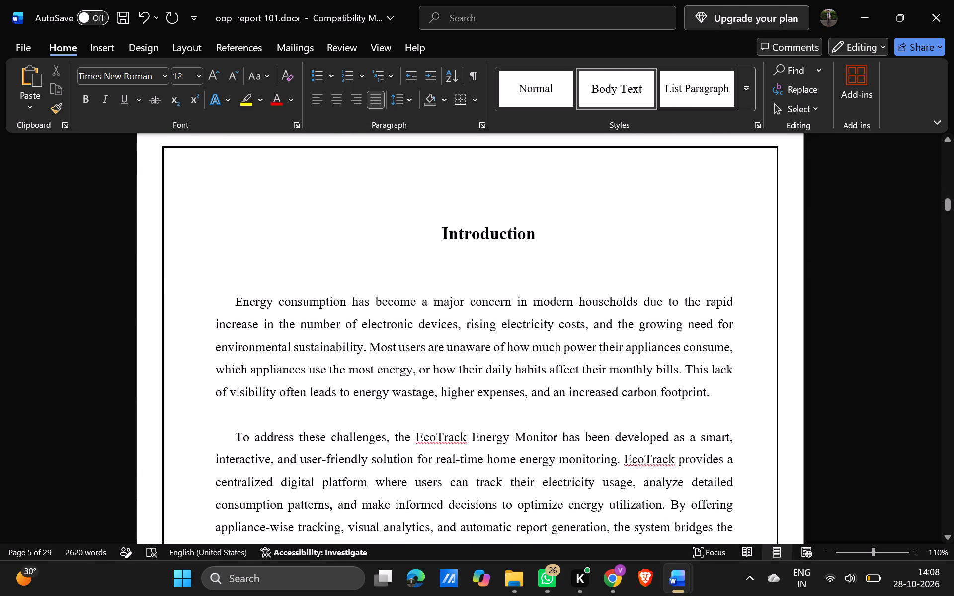
pyautogui.scroll(-2, 444, 435)
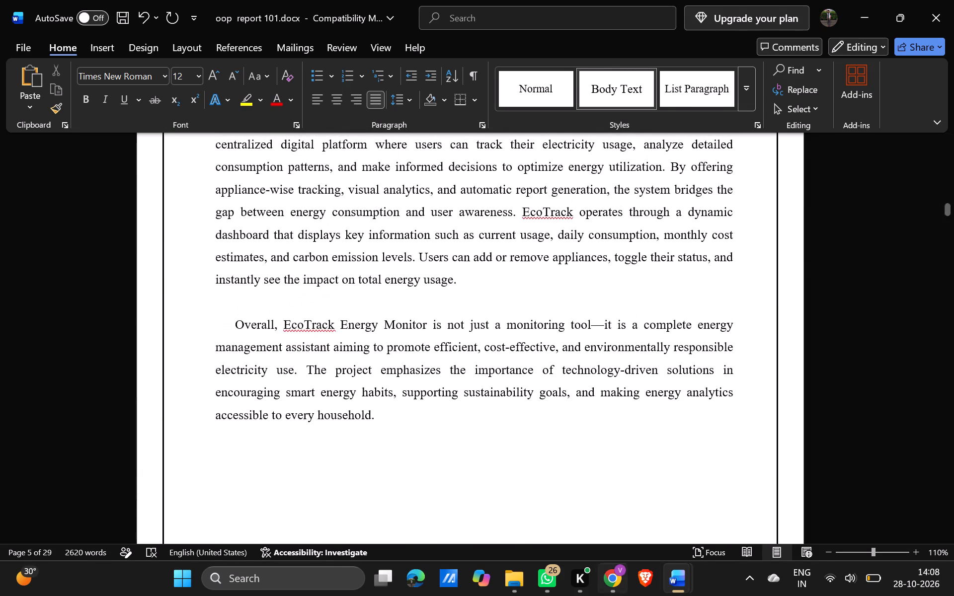
pyautogui.click(631, 504)
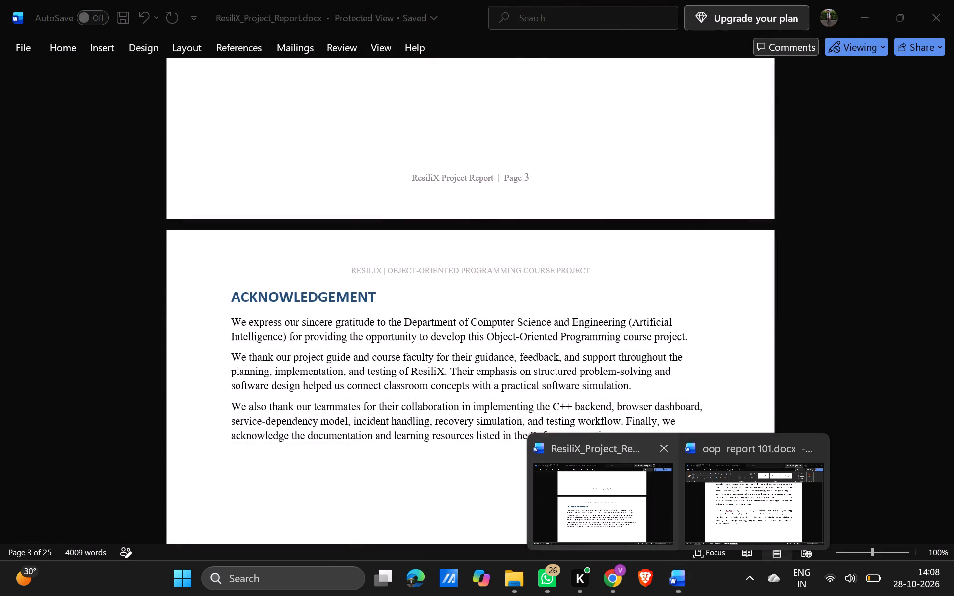
pyautogui.scroll(-7, 556, 428)
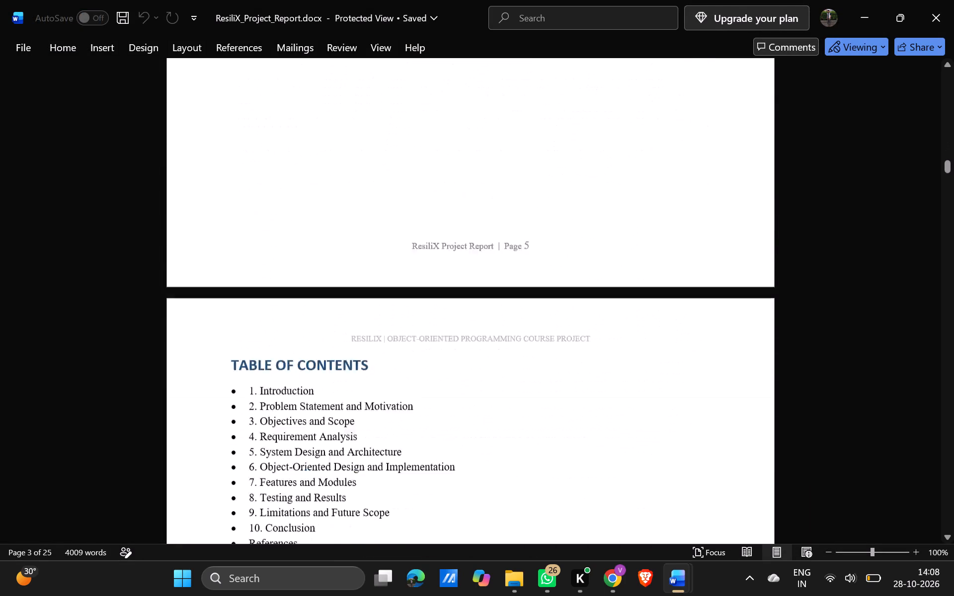
pyautogui.scroll(-3, 556, 428)
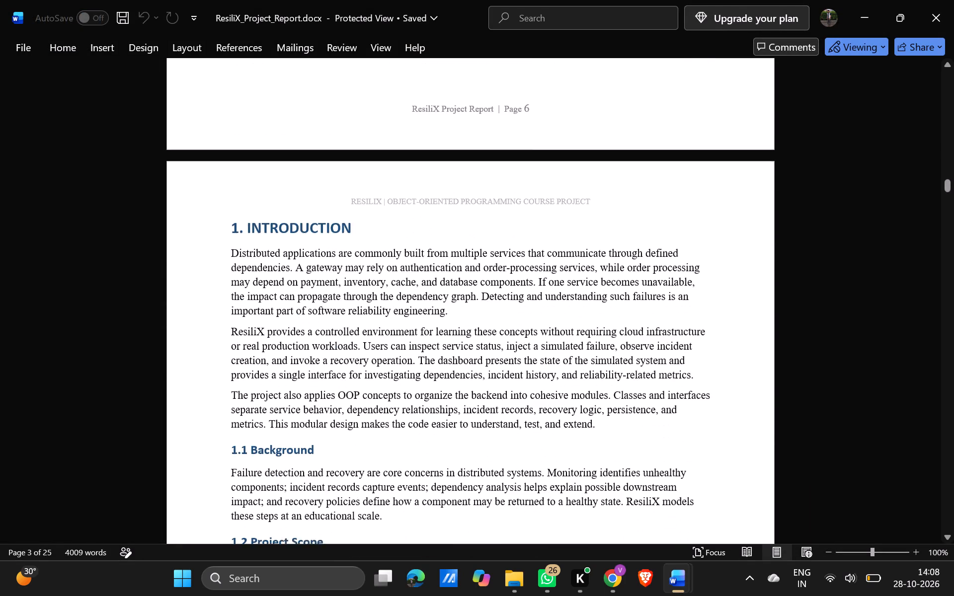
pyautogui.scroll(-4, 556, 428)
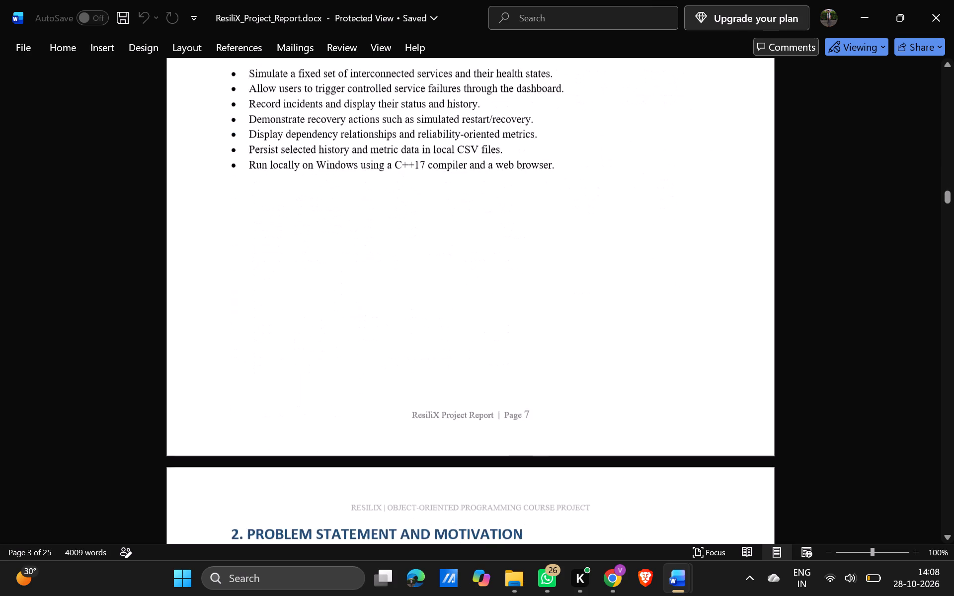
pyautogui.scroll(-1, 556, 428)
pyautogui.scroll(2, 556, 428)
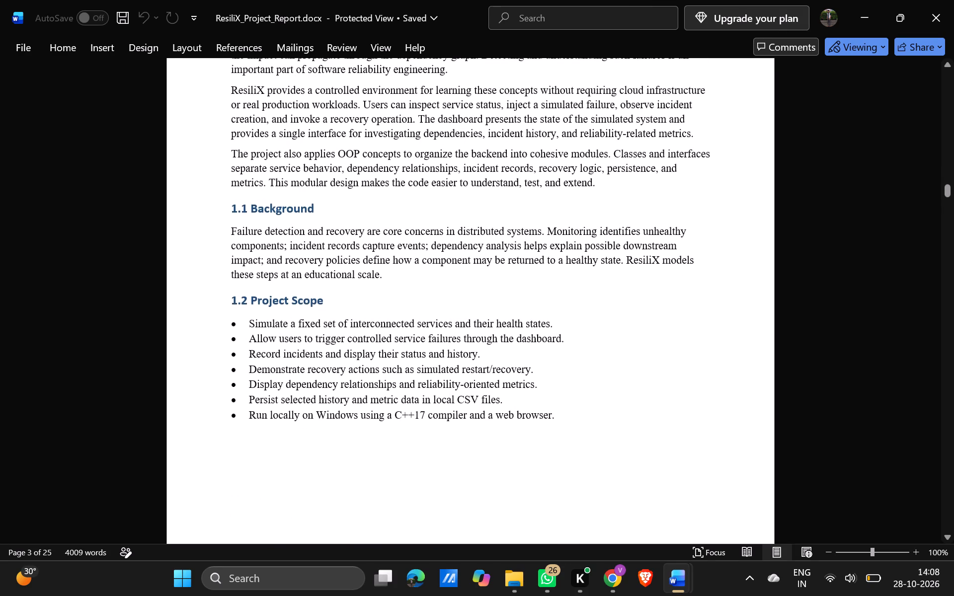
pyautogui.scroll(-2, 560, 414)
pyautogui.scroll(2, 560, 414)
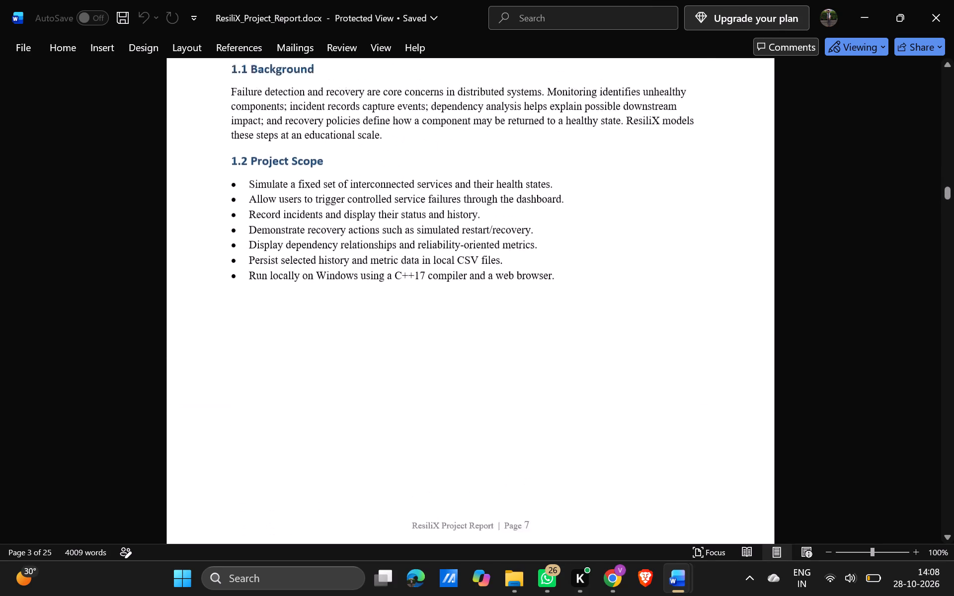
pyautogui.scroll(1, 560, 414)
pyautogui.moveTo(562, 397); pyautogui.dragTo(233, 205)
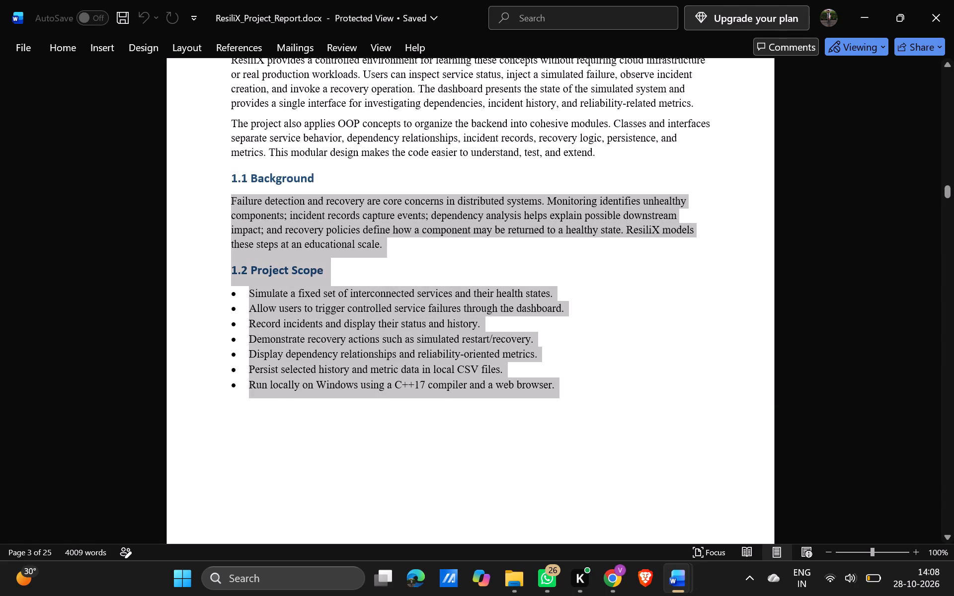
pyautogui.moveTo(233, 205); pyautogui.dragTo(215, 115)
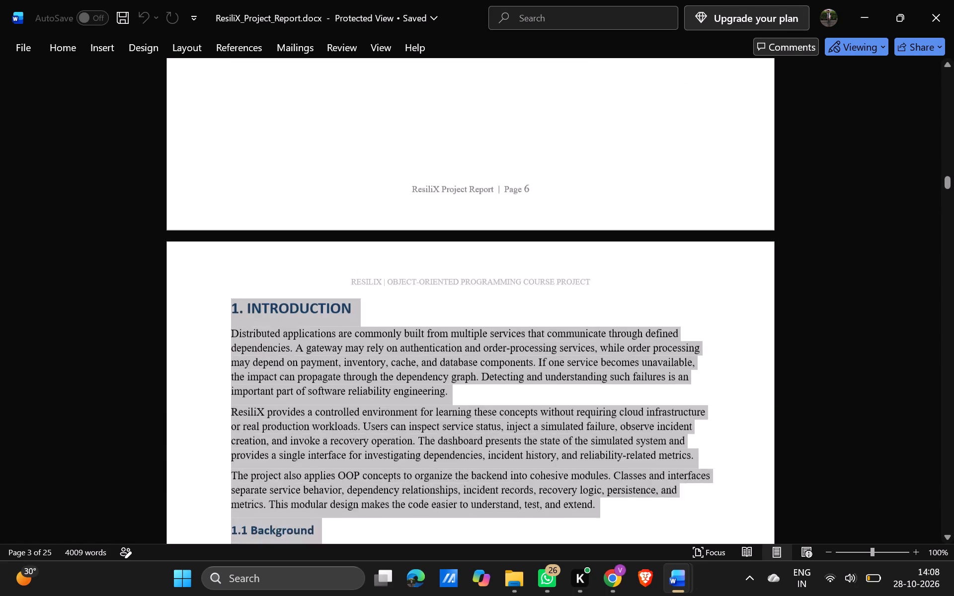
pyautogui.moveTo(215, 115); pyautogui.dragTo(229, 377)
pyautogui.hotkey('ctrl', 'c')
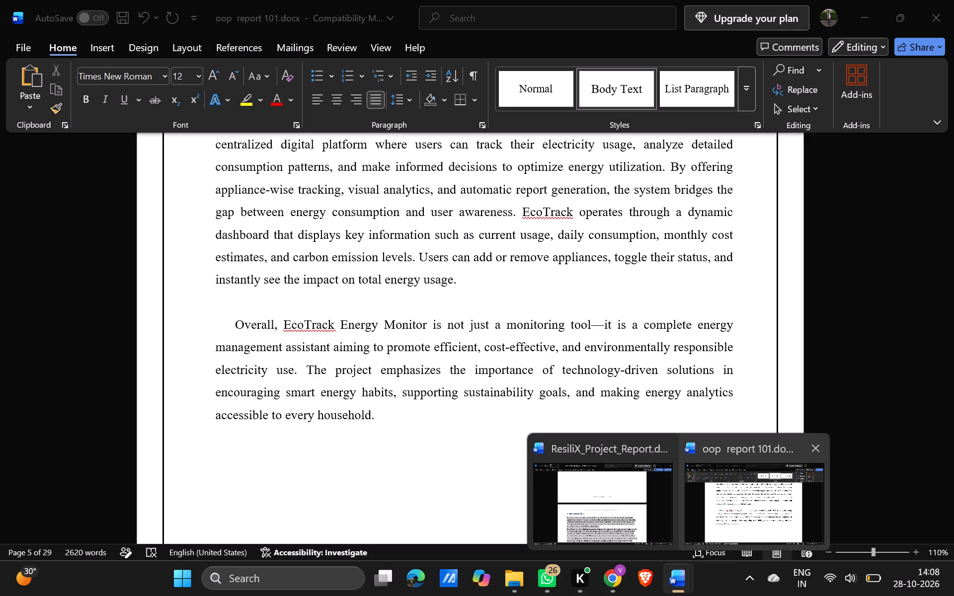
# Back in oop report 101, replace the EcoTrack paragraphs under the Introduction heading with the copied ResiliX introduction.
pyautogui.click(712, 525)
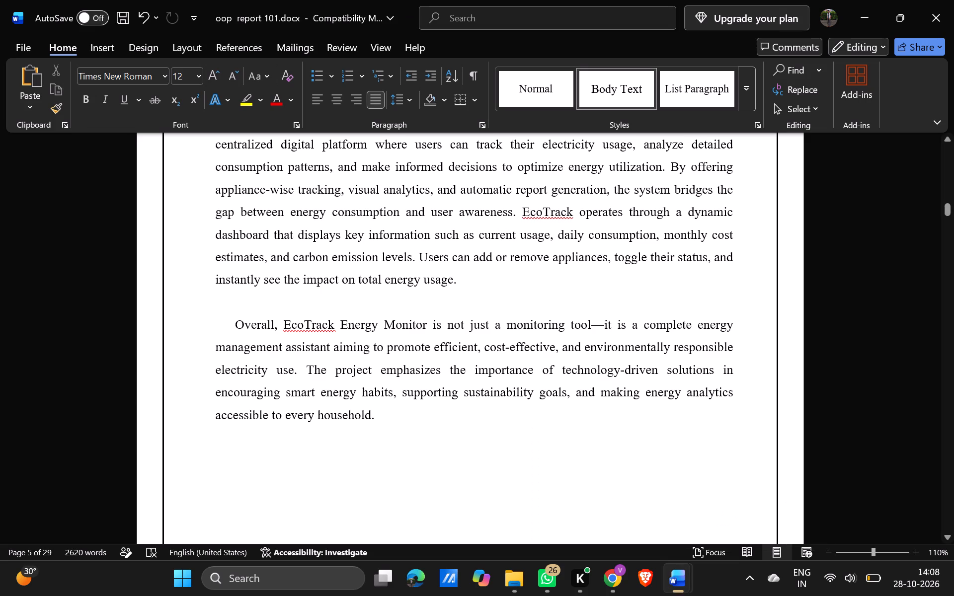
pyautogui.moveTo(385, 423); pyautogui.dragTo(196, 101)
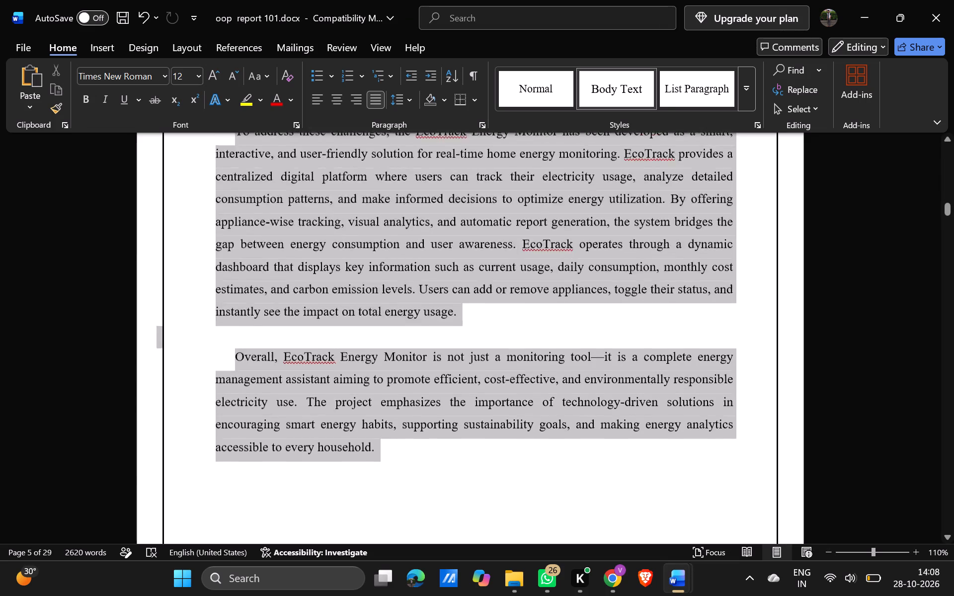
pyautogui.moveTo(196, 101); pyautogui.dragTo(238, 432)
pyautogui.press('Delete')
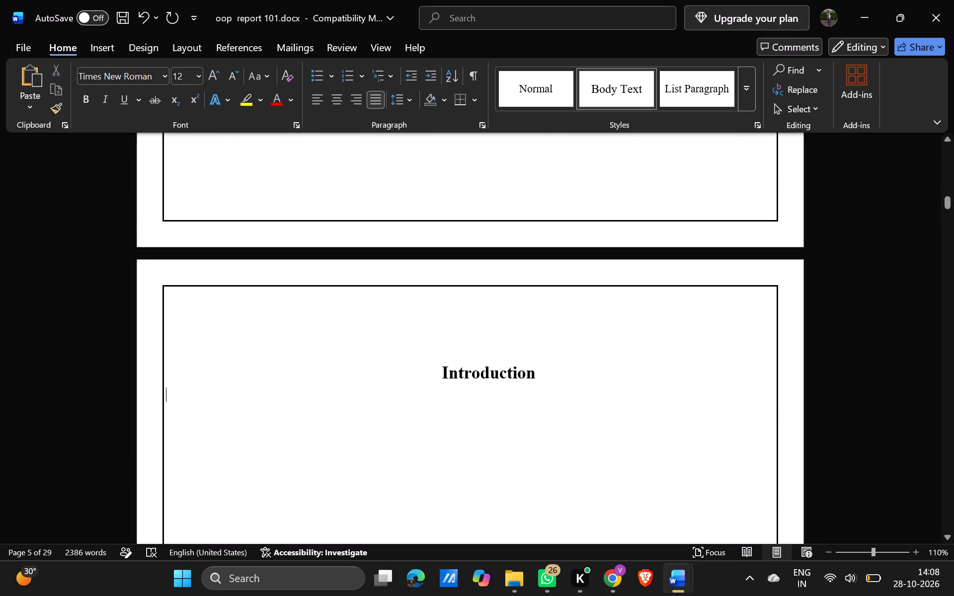
pyautogui.hotkey('ctrl', 'v')
pyautogui.hscroll(1, 363, 424)
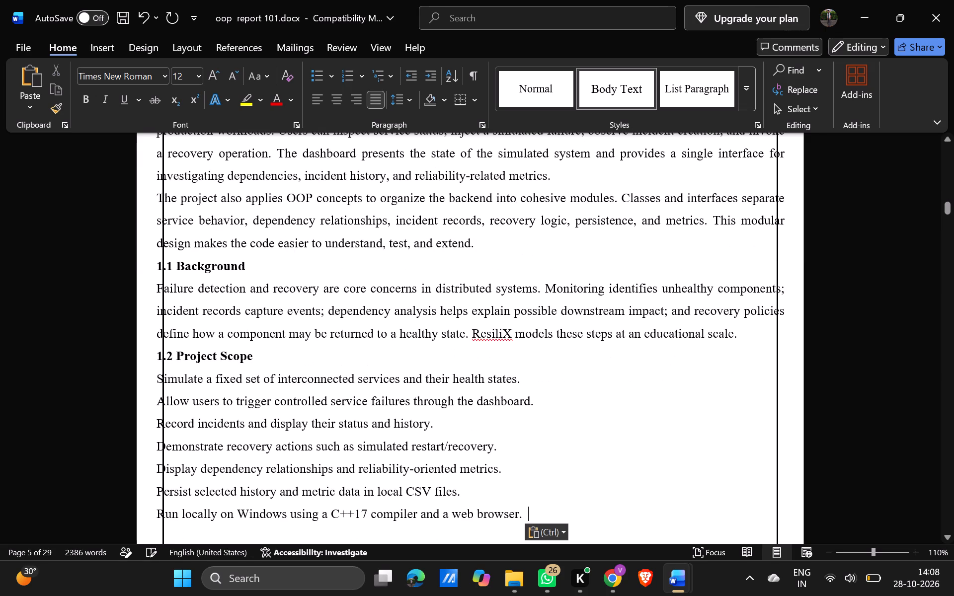
# Undo the pasted ResiliX introduction and the deletion before it, restoring the EcoTrack paragraphs under the Introduction heading.
pyautogui.scroll(1, 363, 424)
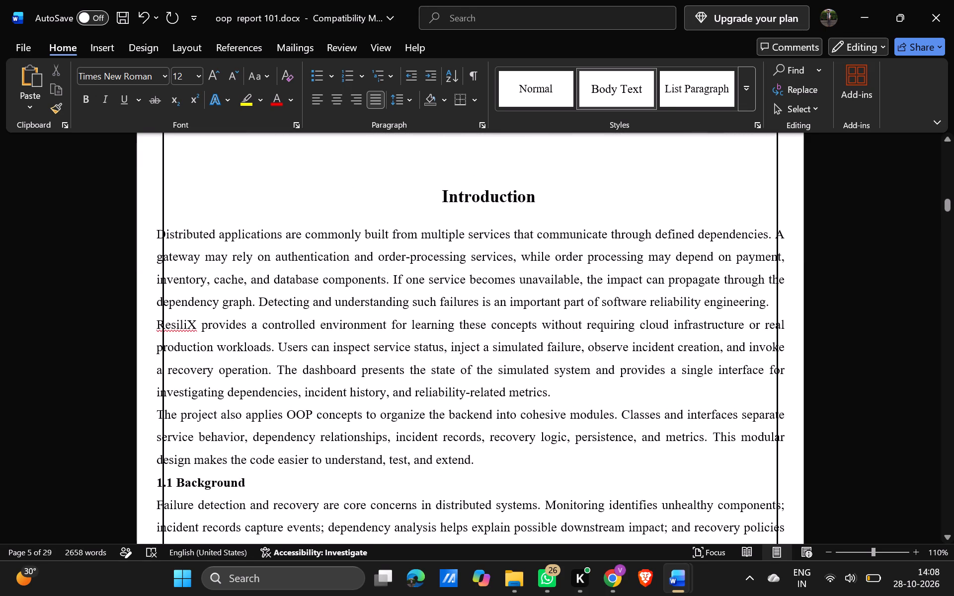
pyautogui.hotkey('ctrl', 'z')
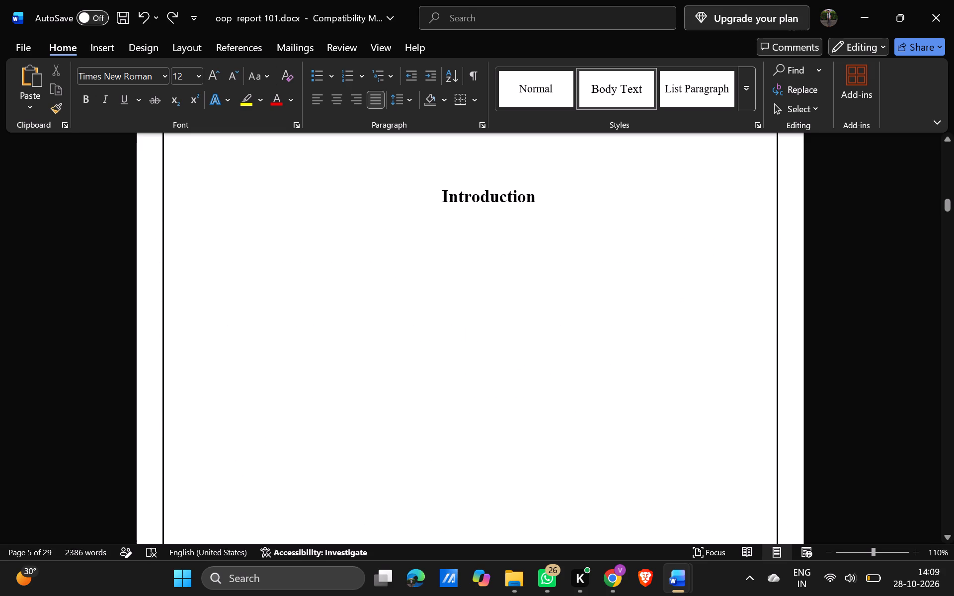
pyautogui.hotkey('ctrl', 'z')
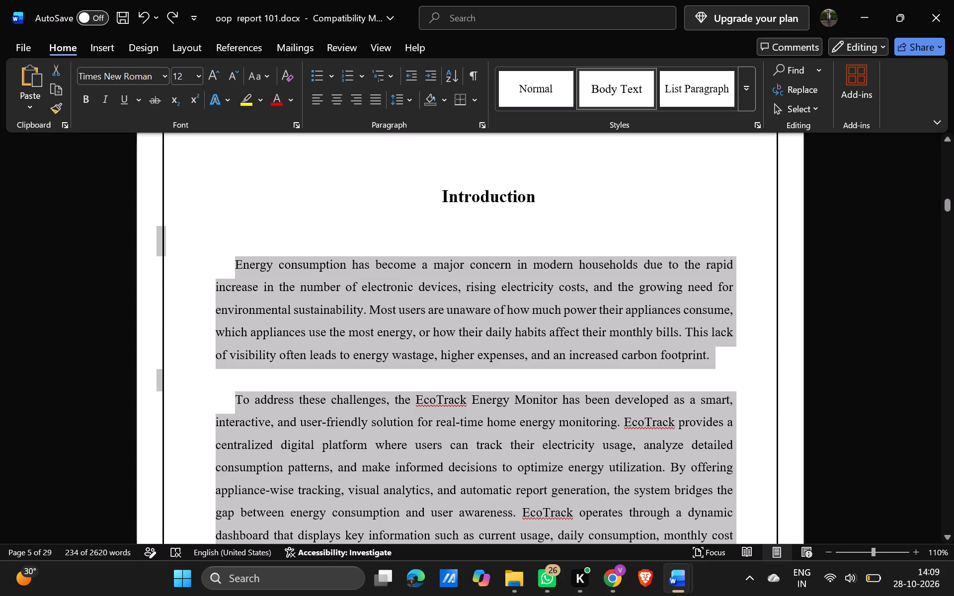
pyautogui.click(334, 336)
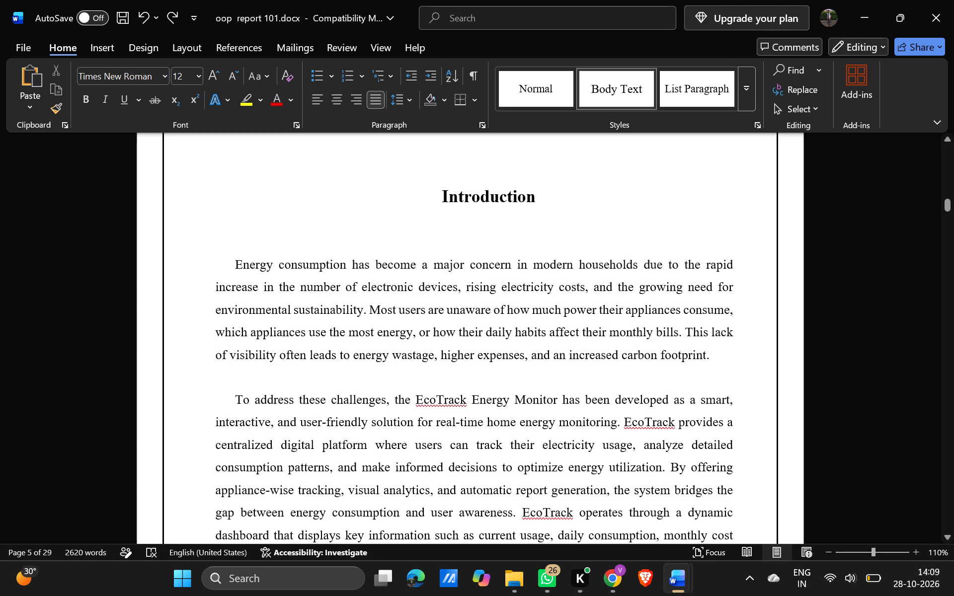
pyautogui.click(233, 266)
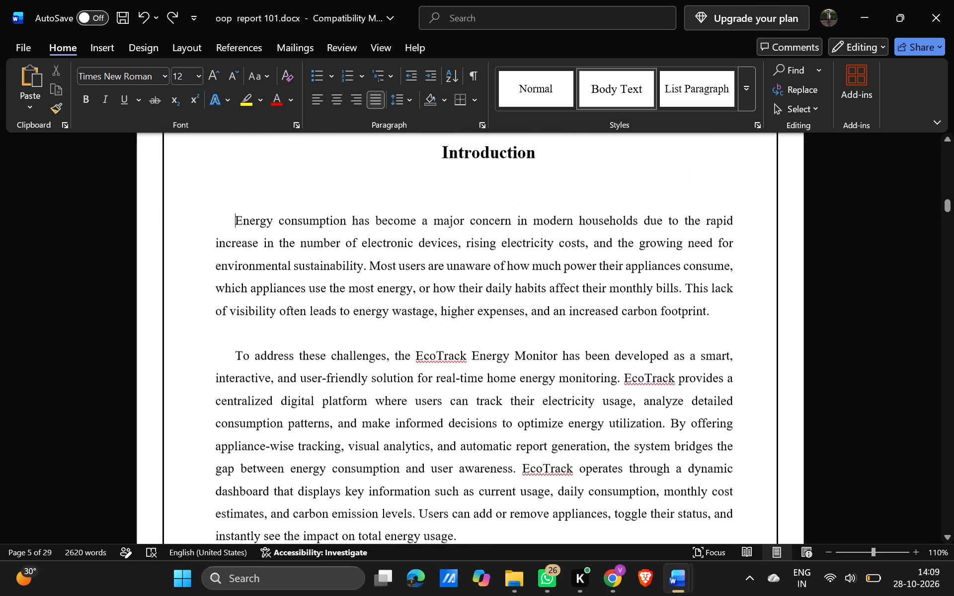
pyautogui.click(246, 203)
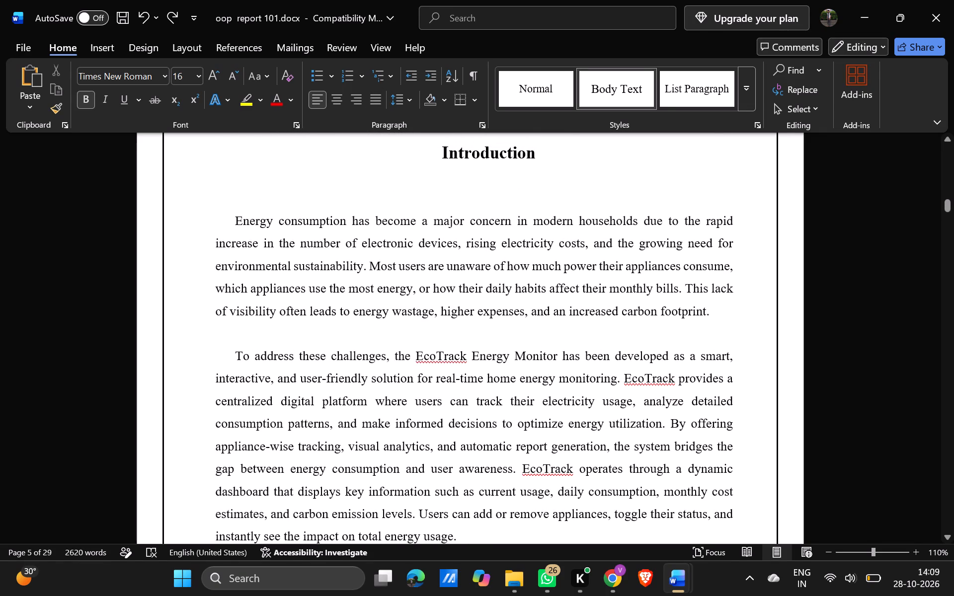
pyautogui.click(235, 221)
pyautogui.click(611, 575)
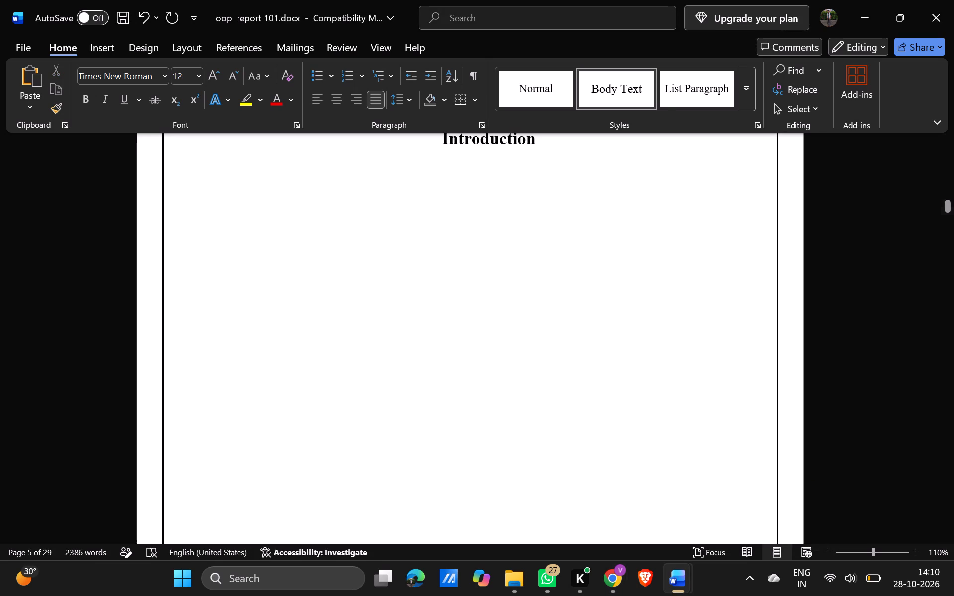
pyautogui.press('Tab')
pyautogui.press('Tab')
pyautogui.hotkey('ctrl', 'v')
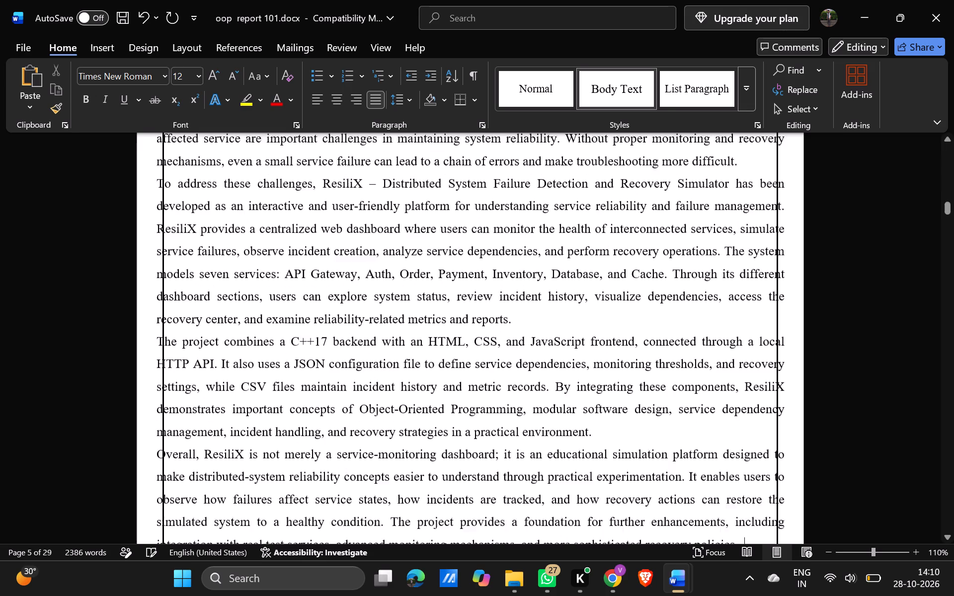
# Break the first Introduction paragraph after "efficiently" and indent the new line starting "and reliably" with seven spaces.
pyautogui.scroll(2, 298, 210)
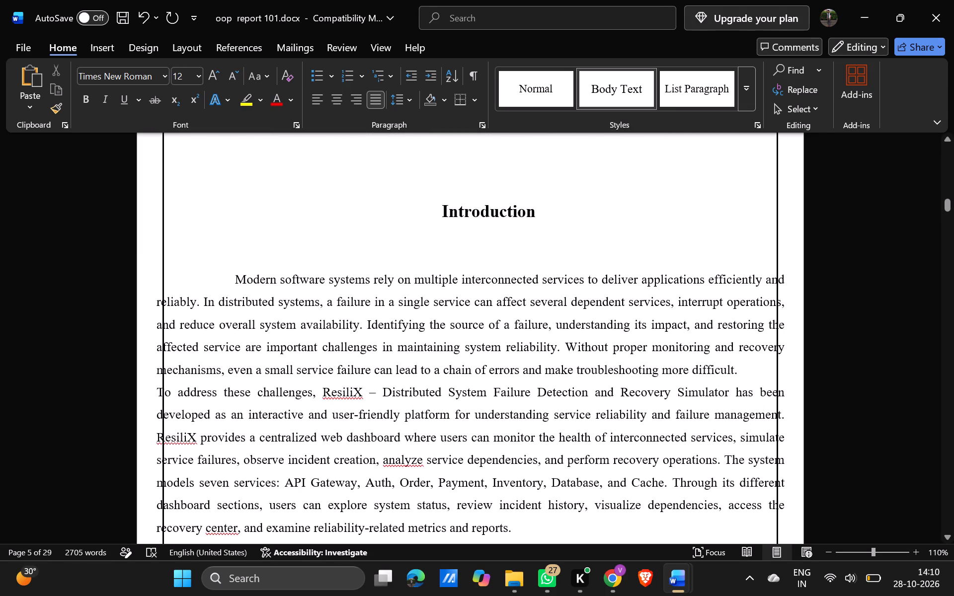
pyautogui.moveTo(161, 287); pyautogui.dragTo(151, 288)
pyautogui.hscroll(-1, 407, 336)
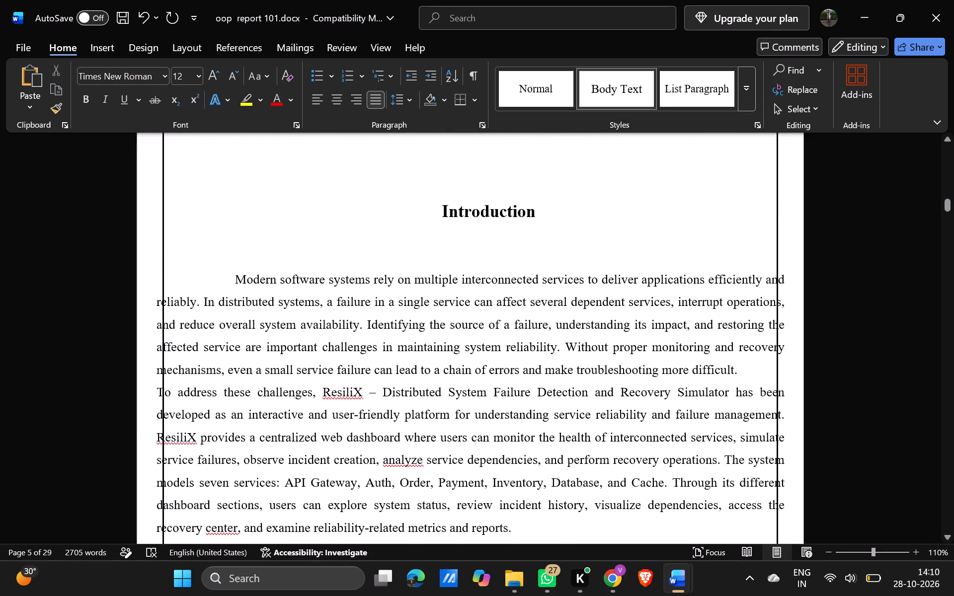
pyautogui.scroll(-3, 407, 336)
pyautogui.hscroll(1, 407, 336)
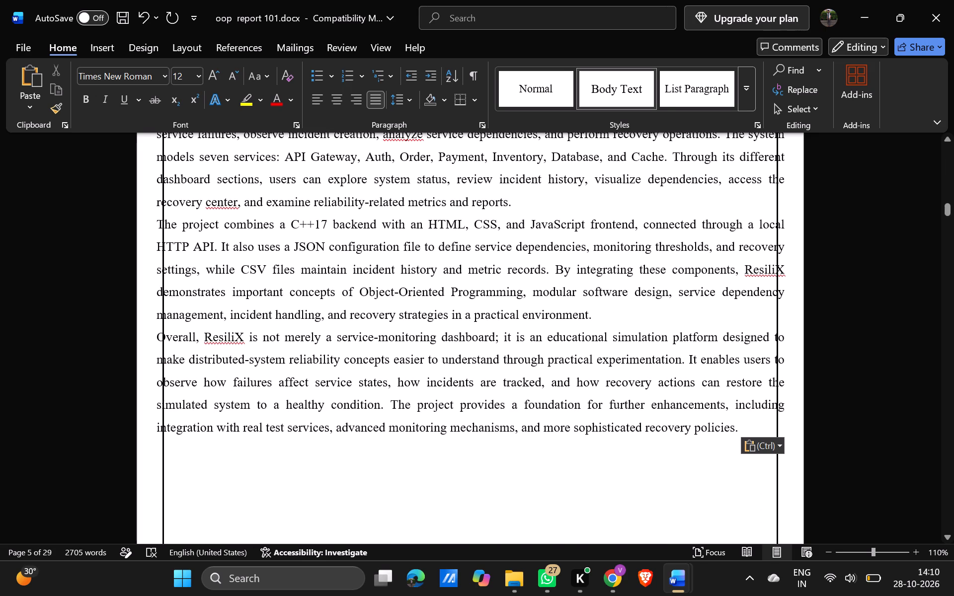
pyautogui.scroll(2, 446, 433)
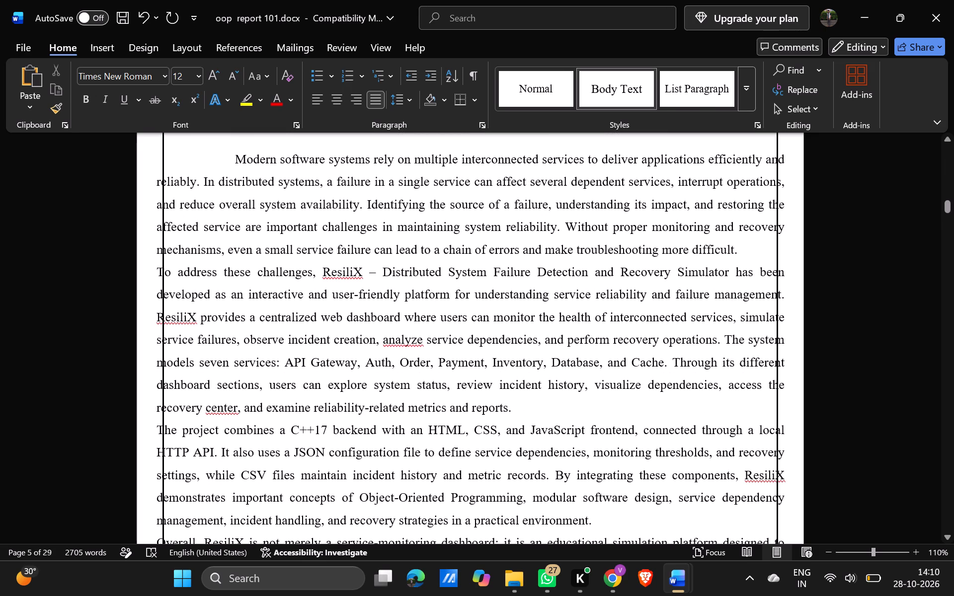
pyautogui.click(767, 159)
pyautogui.press('Return')
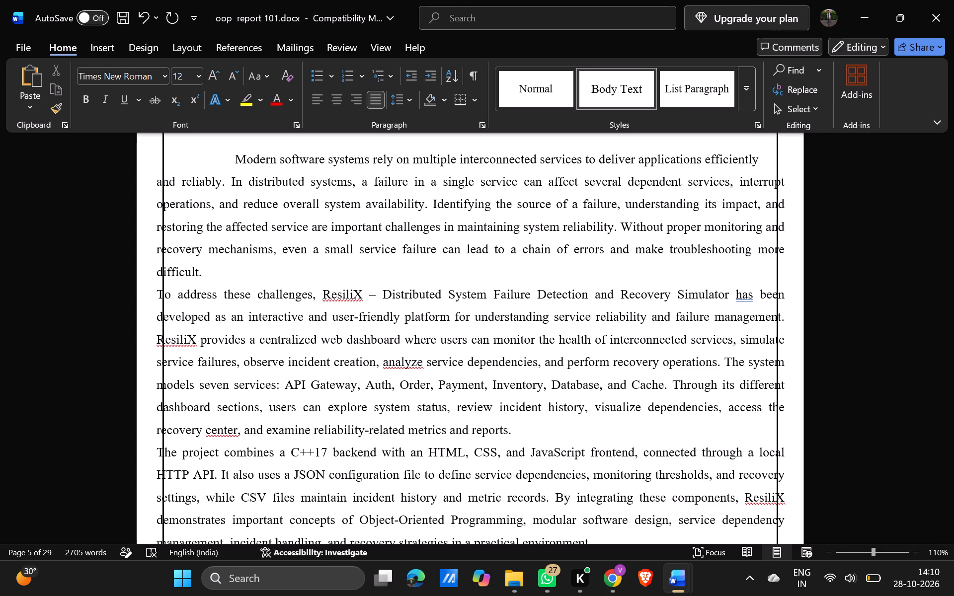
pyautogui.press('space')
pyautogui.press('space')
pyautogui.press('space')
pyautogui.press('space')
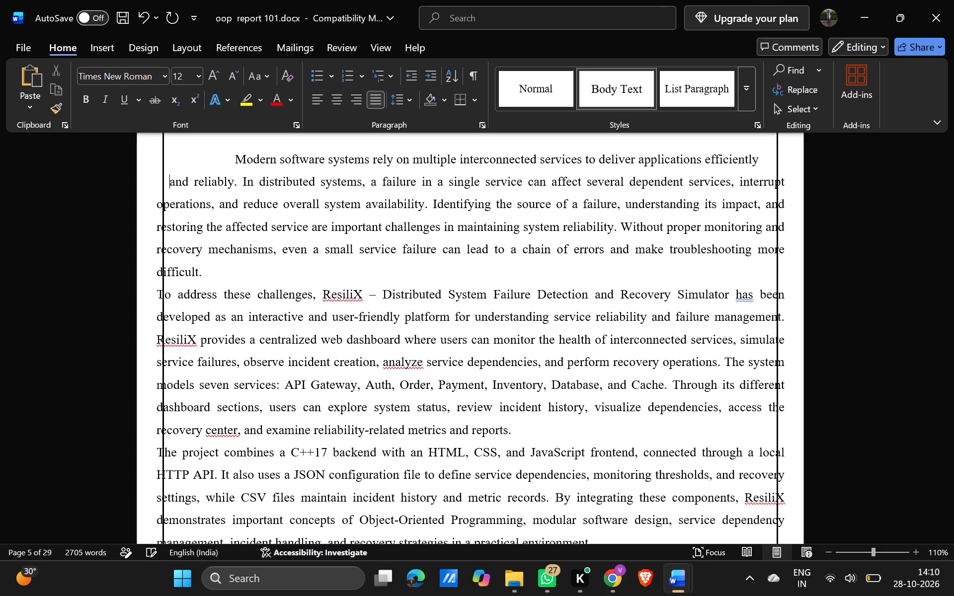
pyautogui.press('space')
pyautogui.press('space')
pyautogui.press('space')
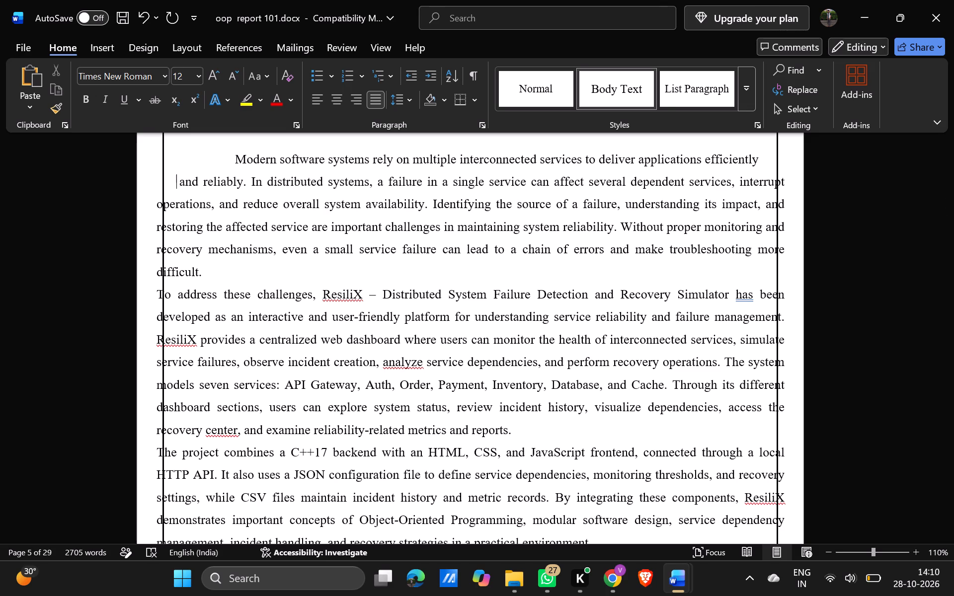
# Examine the page border and text placement on the Introduction page against the acknowledgement page before it and the Objectives page after it.
pyautogui.scroll(2, 767, 159)
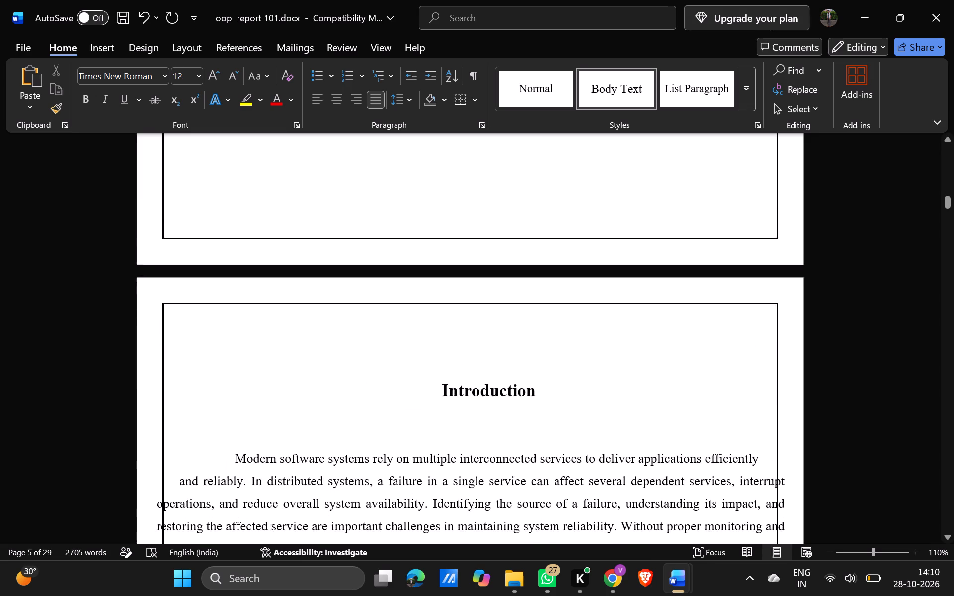
pyautogui.click(683, 307)
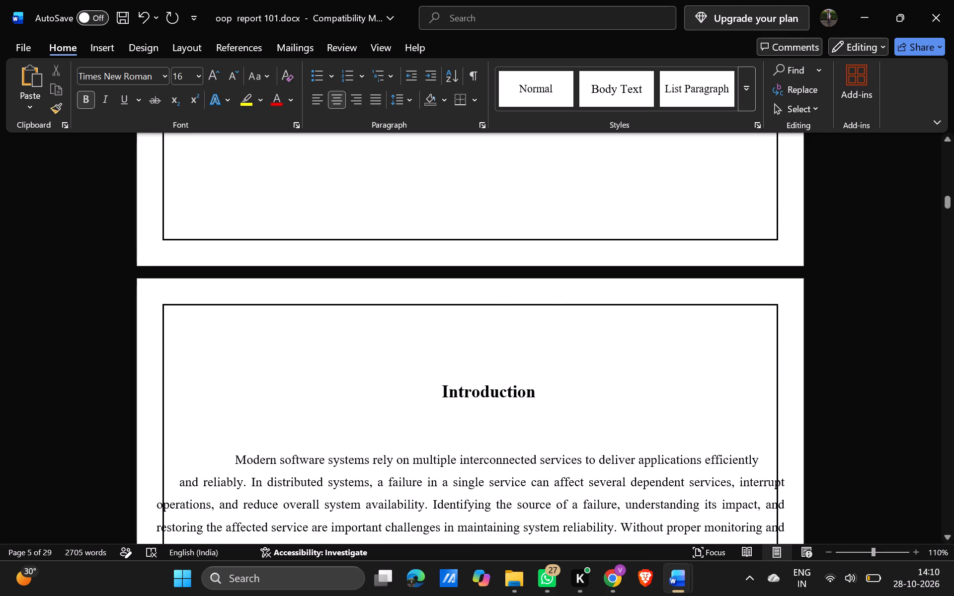
pyautogui.click(681, 300)
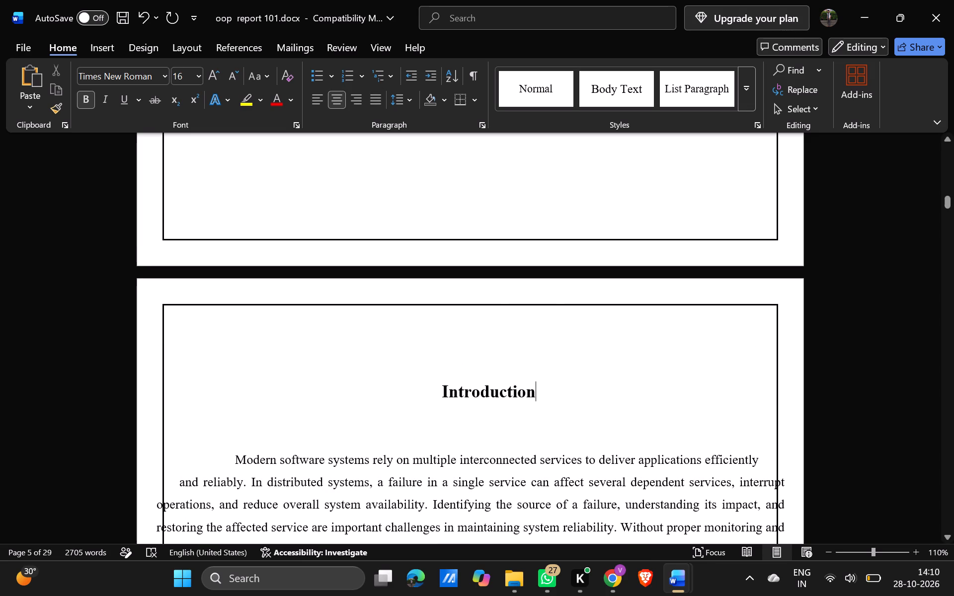
pyautogui.click(777, 326)
pyautogui.scroll(2, 777, 326)
pyautogui.scroll(-2, 777, 326)
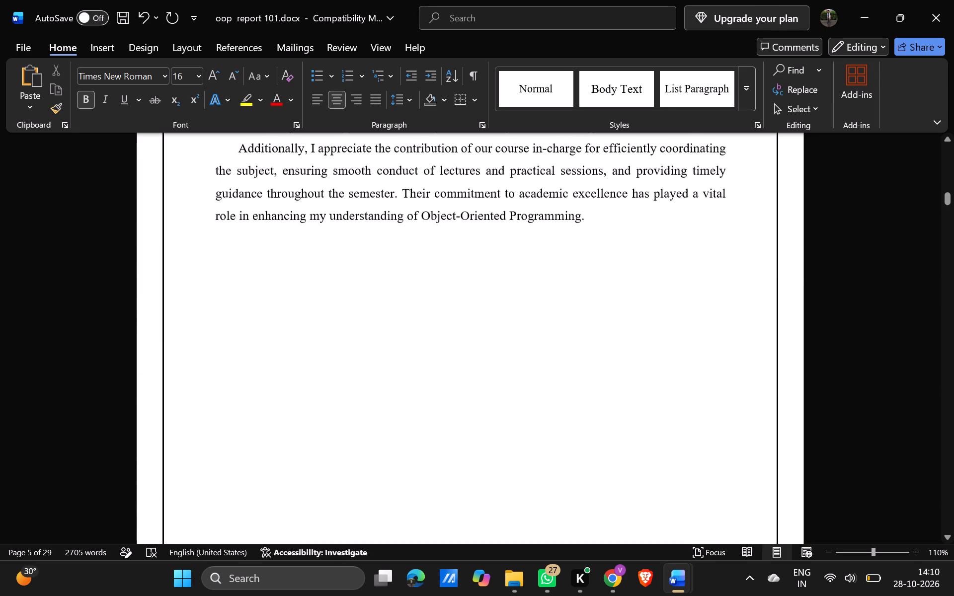
pyautogui.scroll(-5, 777, 326)
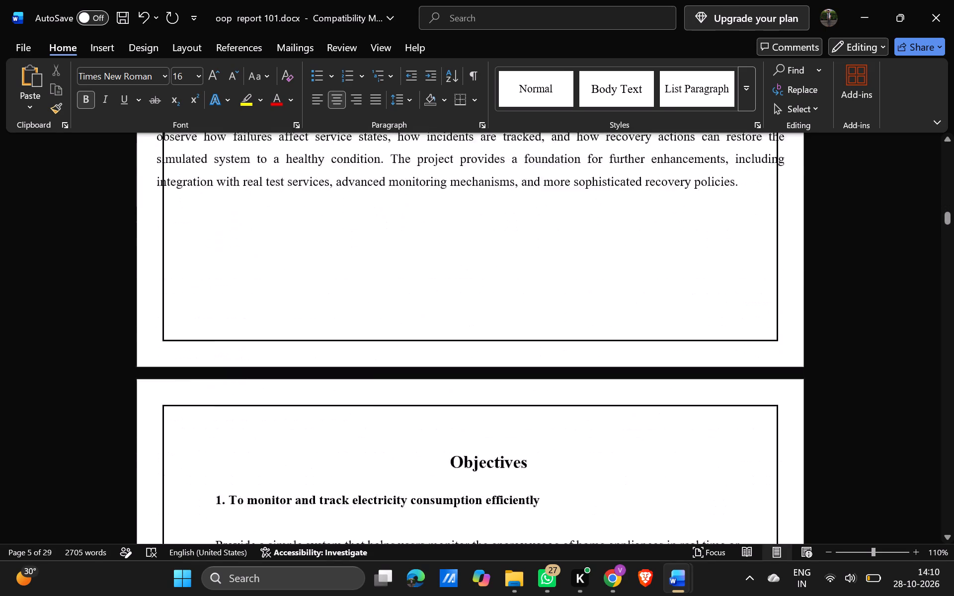
pyautogui.scroll(3, 777, 326)
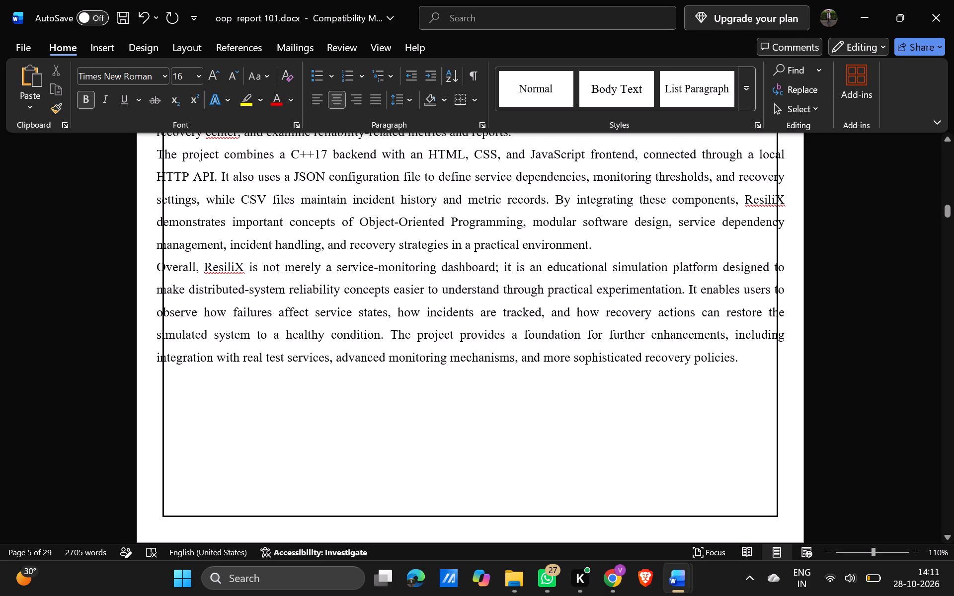
# Justify all the Introduction body text, from "Modern software systems" through "more sophisticated recovery policies.".
pyautogui.moveTo(740, 356); pyautogui.dragTo(723, 357)
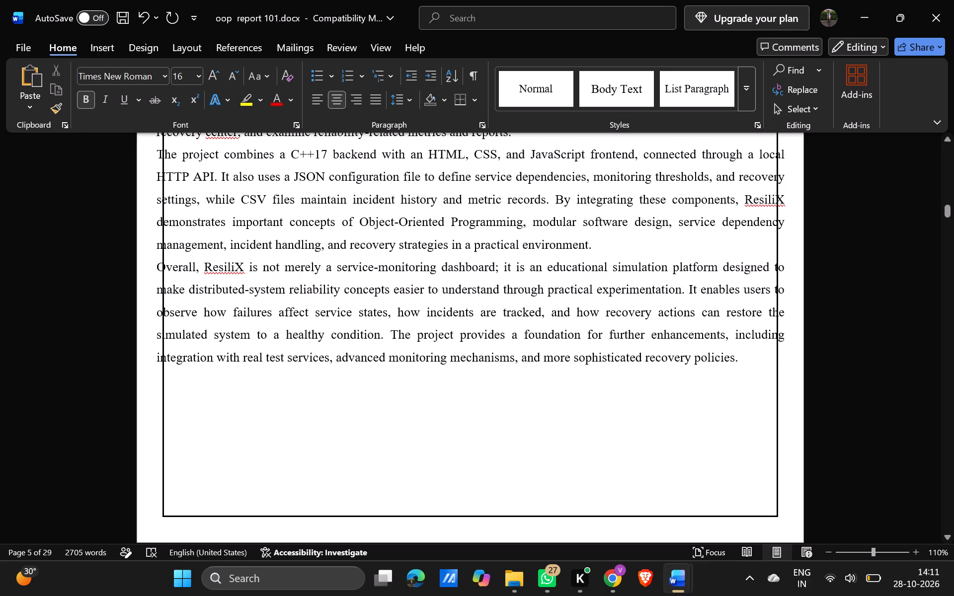
pyautogui.moveTo(723, 357); pyautogui.dragTo(195, 139)
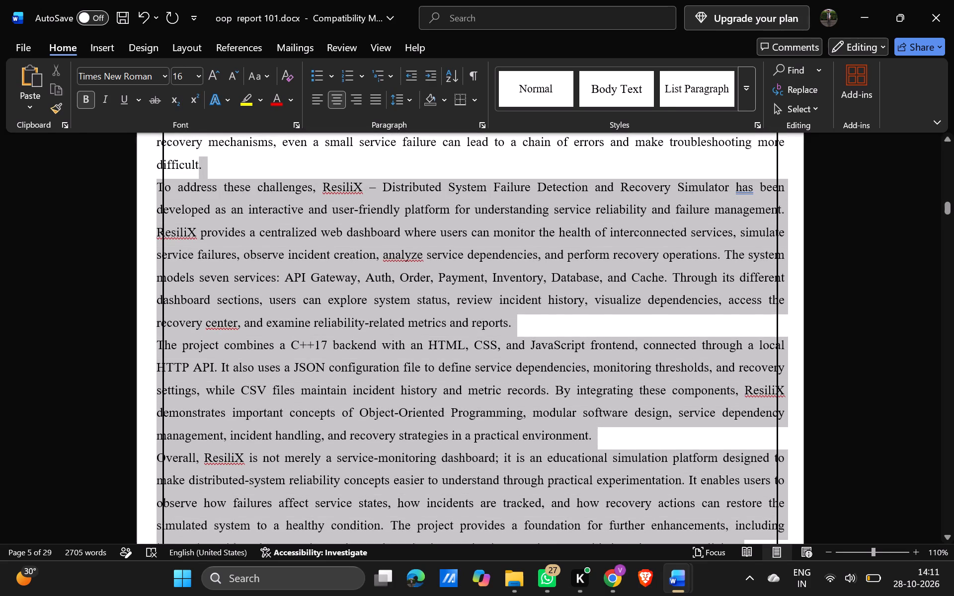
pyautogui.moveTo(195, 139); pyautogui.dragTo(211, 229)
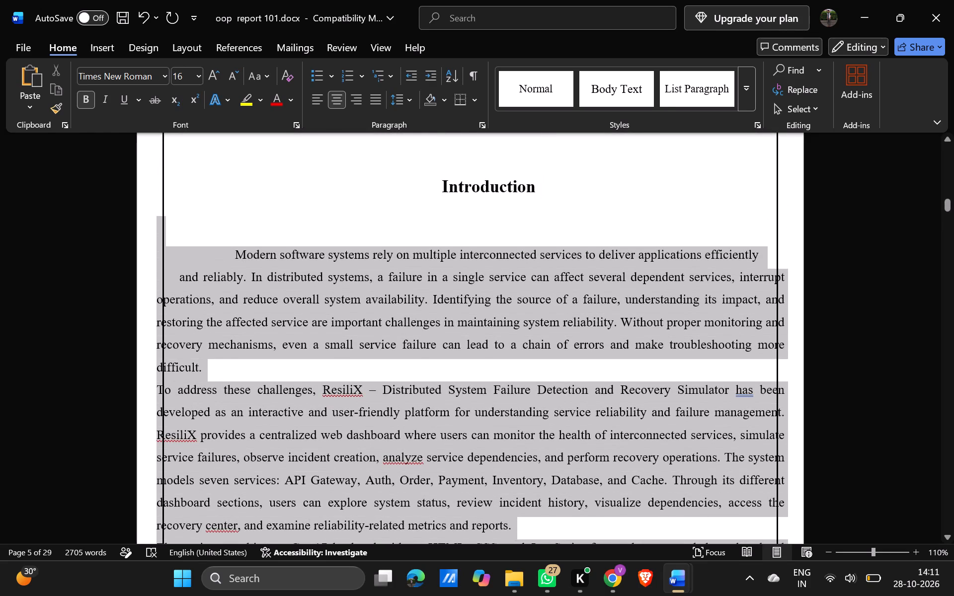
pyautogui.moveTo(211, 229); pyautogui.dragTo(243, 239)
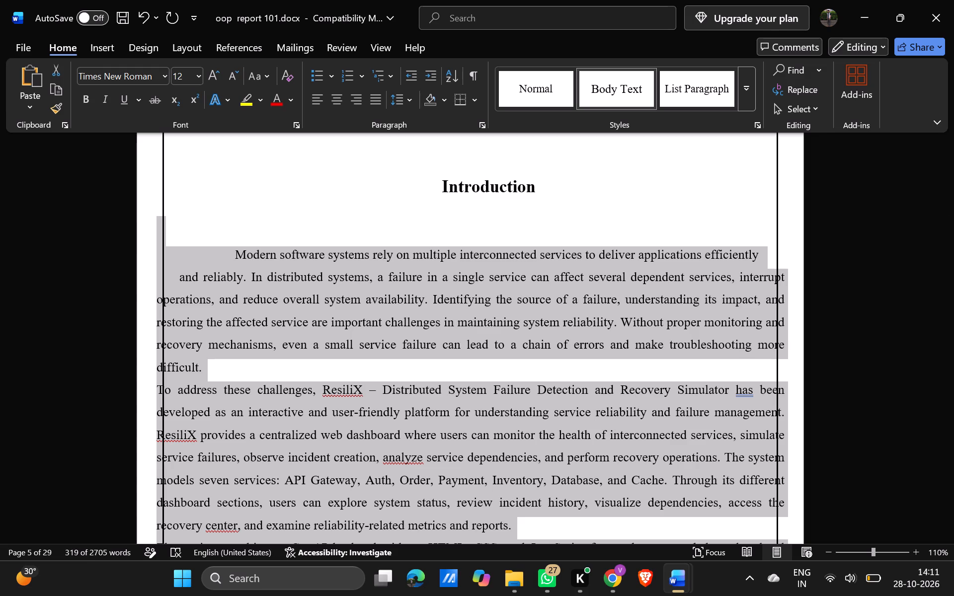
pyautogui.click(374, 97)
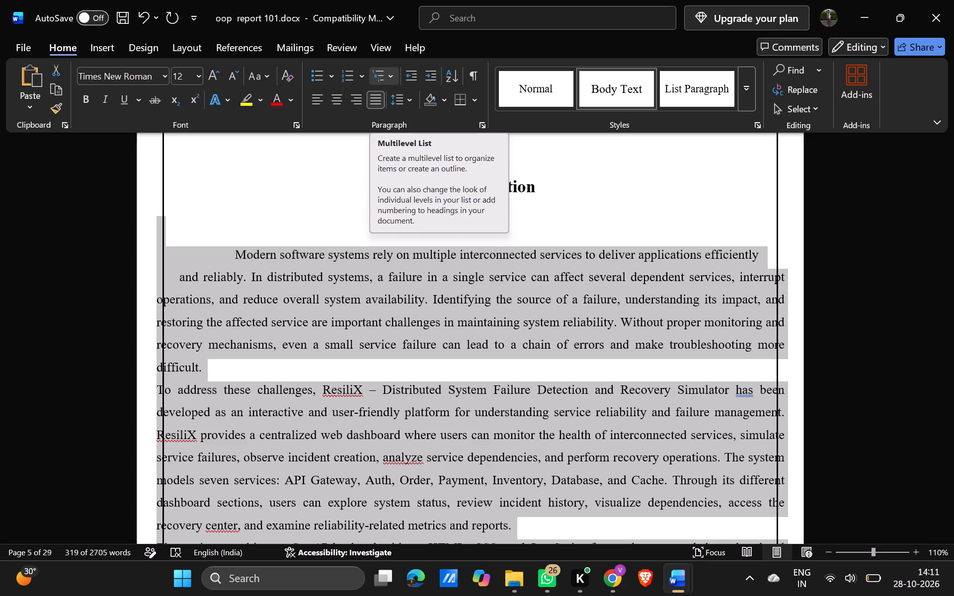
# Apply the Moderate margins preset (2.54 cm top and bottom, 1.91 cm left and right) to the Introduction page.
pyautogui.click(232, 45)
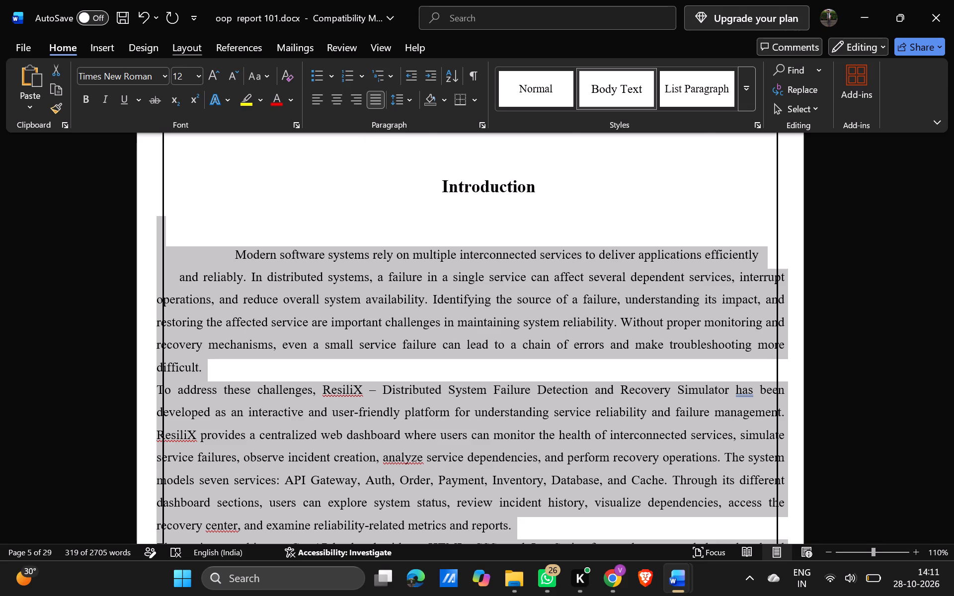
pyautogui.click(187, 43)
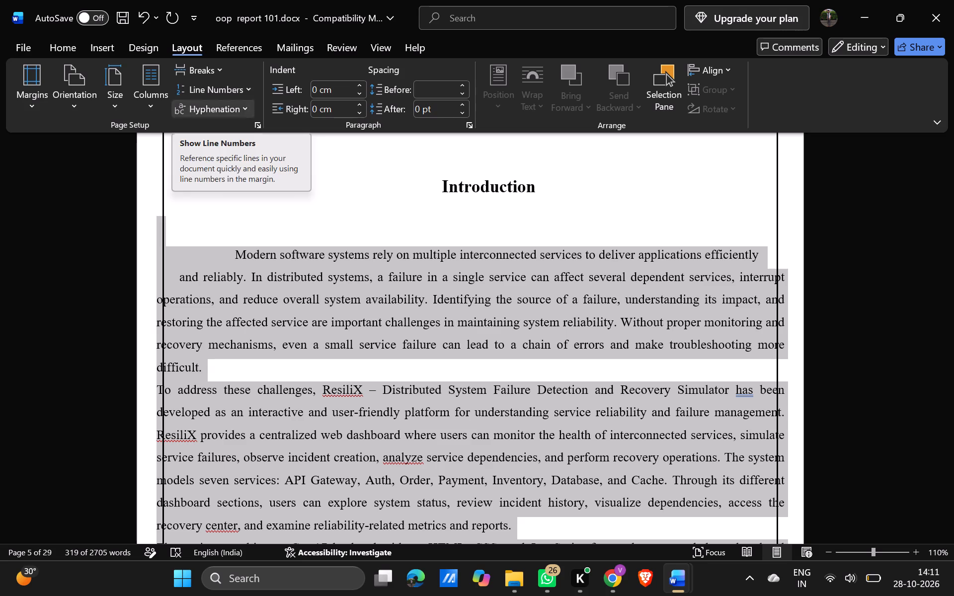
pyautogui.click(466, 301)
pyautogui.hscroll(-1, 466, 301)
pyautogui.scroll(-1, 466, 301)
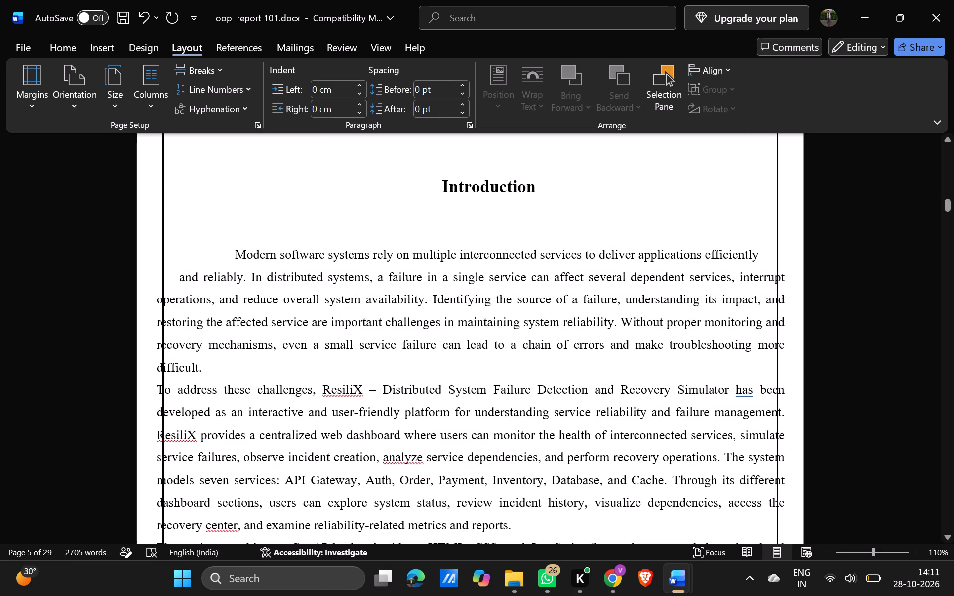
pyautogui.scroll(-1, 466, 301)
pyautogui.click(40, 75)
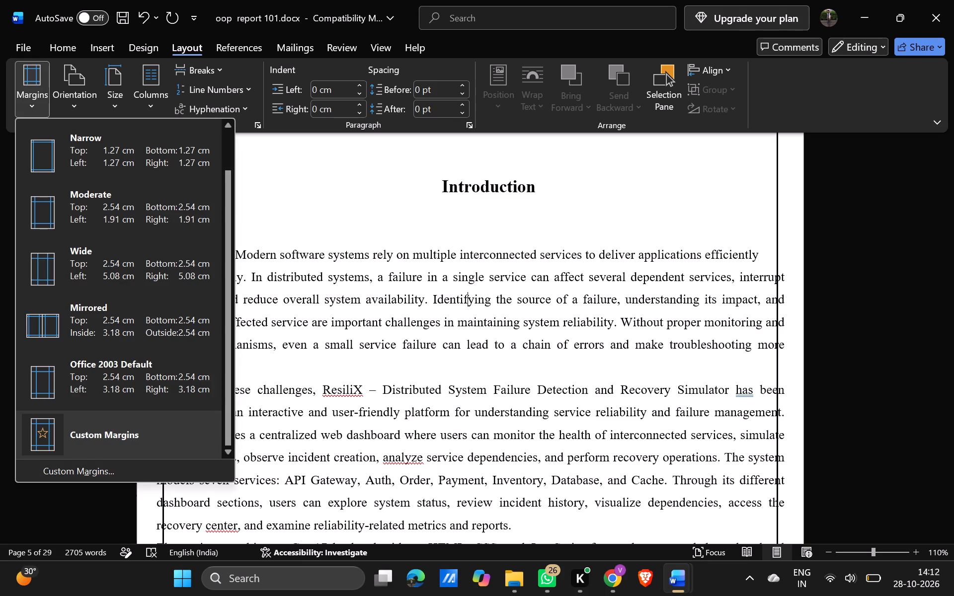
pyautogui.click(87, 196)
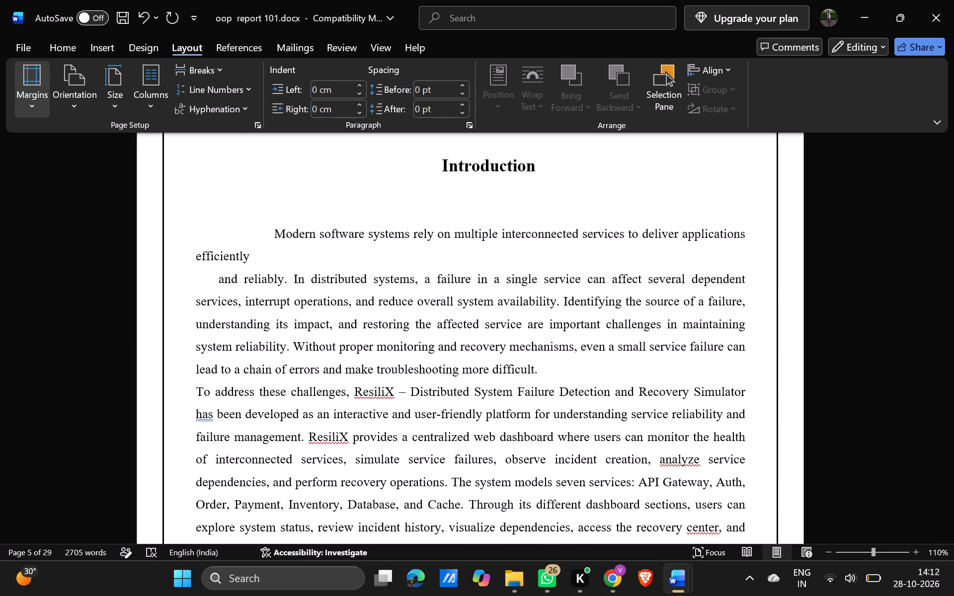
# Add three spaces before "efficiently" and set its paragraph's left indent to 2.54 cm, undoing the extra indent beyond that.
pyautogui.scroll(-1, 324, 263)
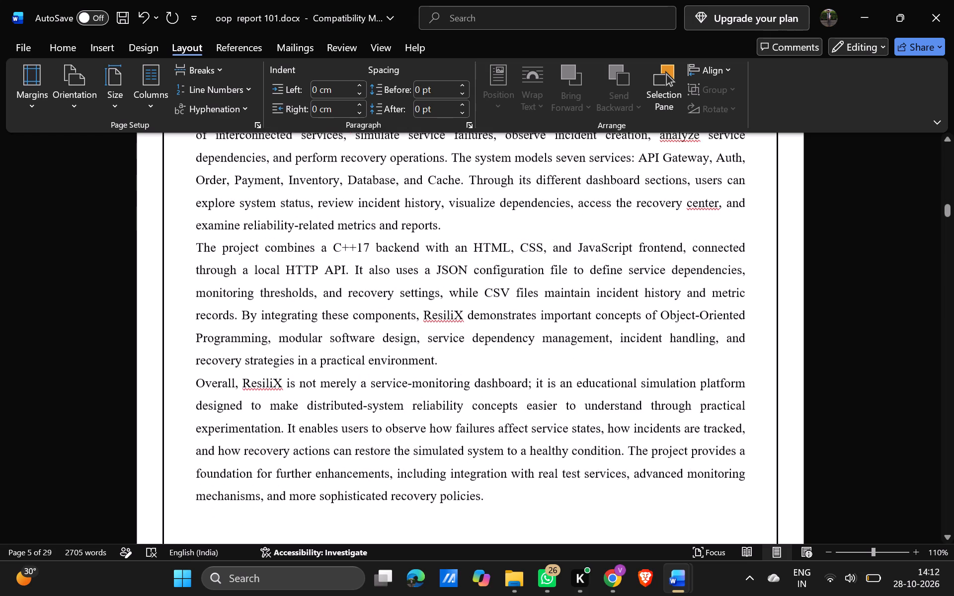
pyautogui.scroll(-2, 324, 263)
pyautogui.scroll(1, 324, 263)
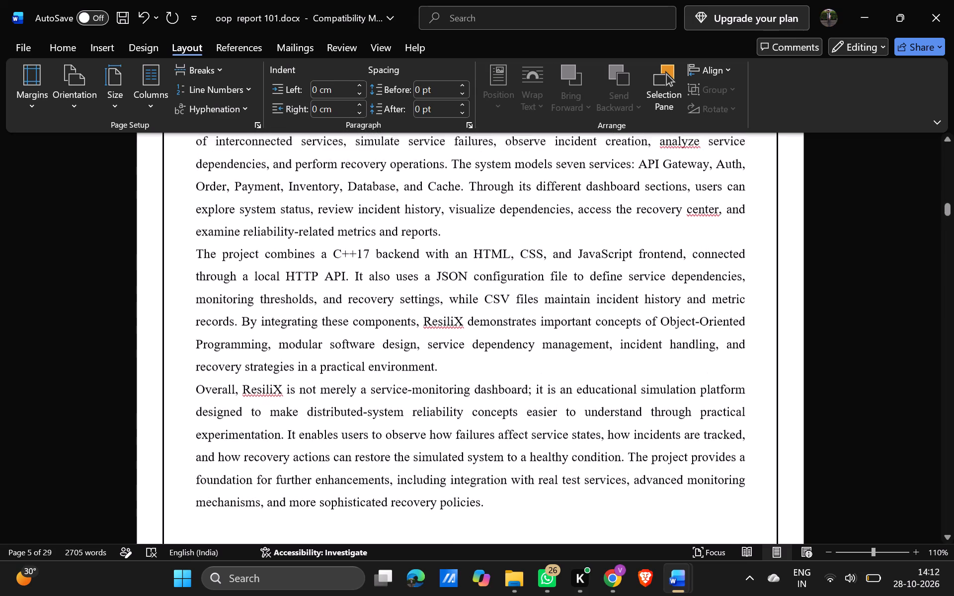
pyautogui.scroll(3, 324, 263)
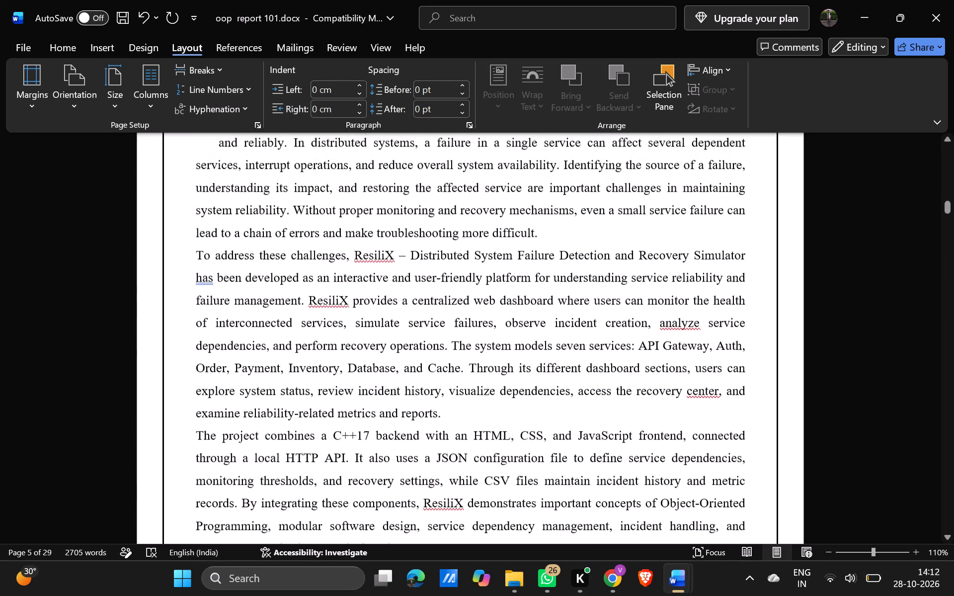
pyautogui.scroll(1, 324, 263)
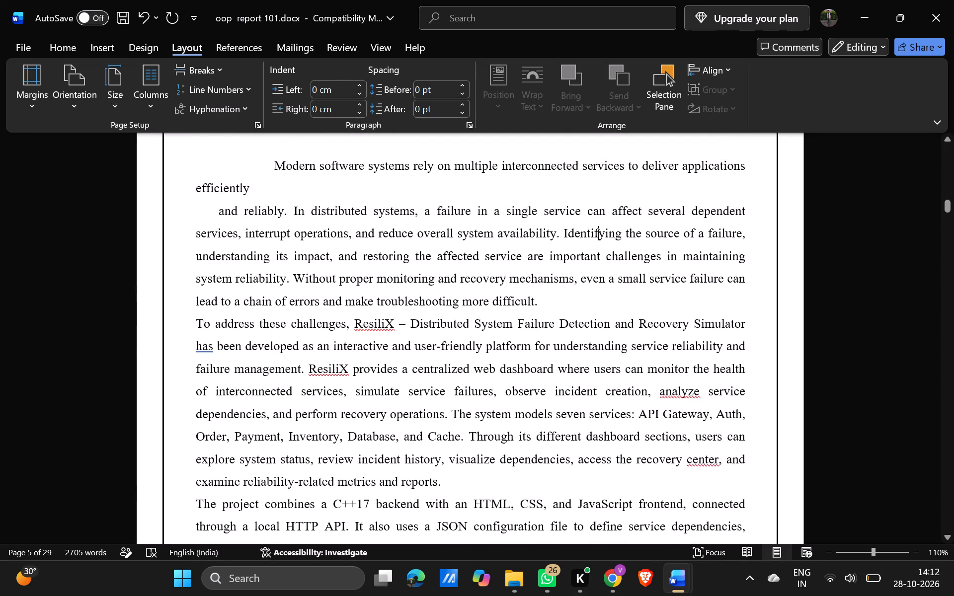
pyautogui.click(202, 186)
pyautogui.press('Left')
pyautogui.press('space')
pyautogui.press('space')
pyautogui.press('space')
pyautogui.press('Tab')
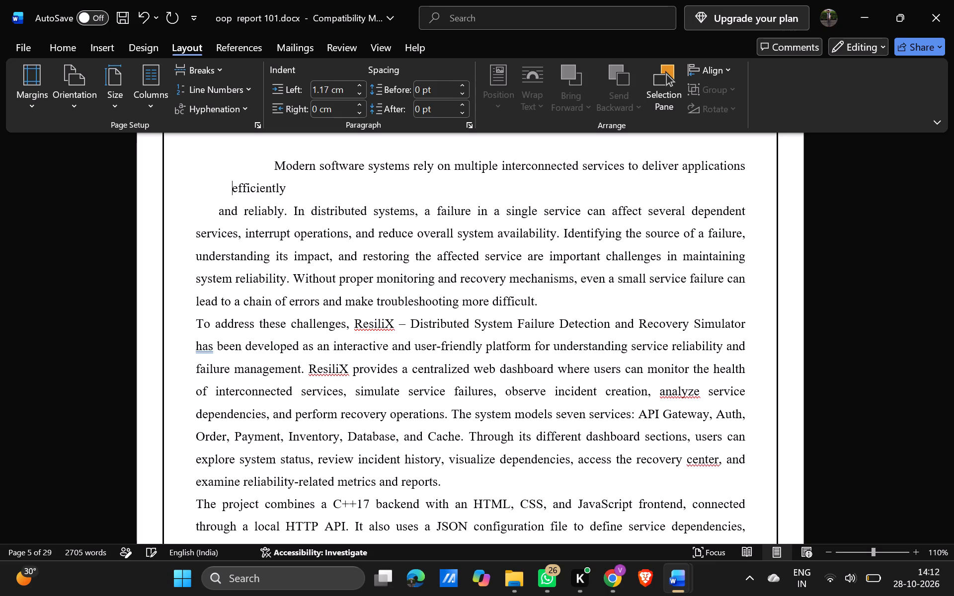
pyautogui.press('Tab')
pyautogui.press('Tab')
pyautogui.press('Tab')
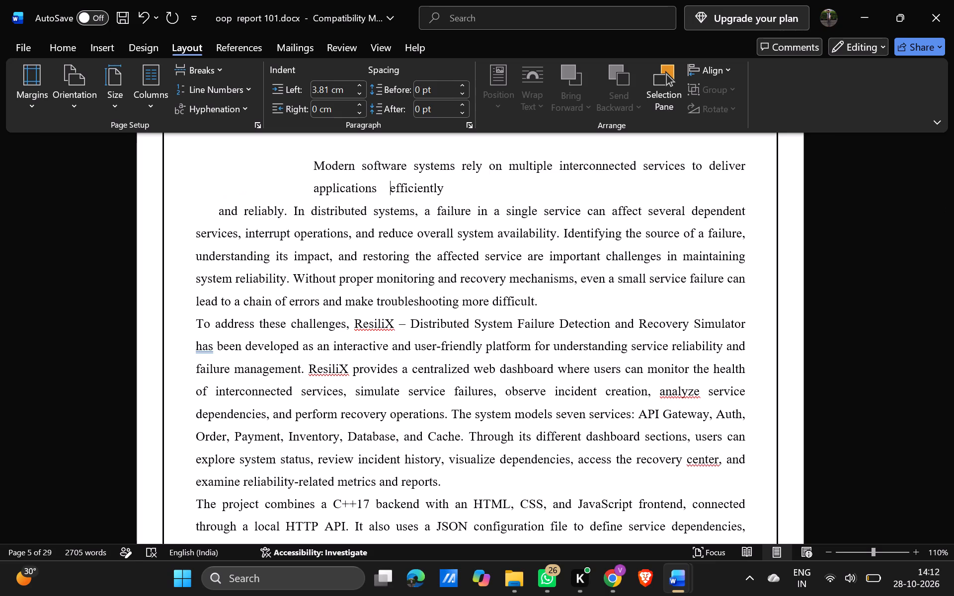
pyautogui.hotkey('ctrl', 'z')
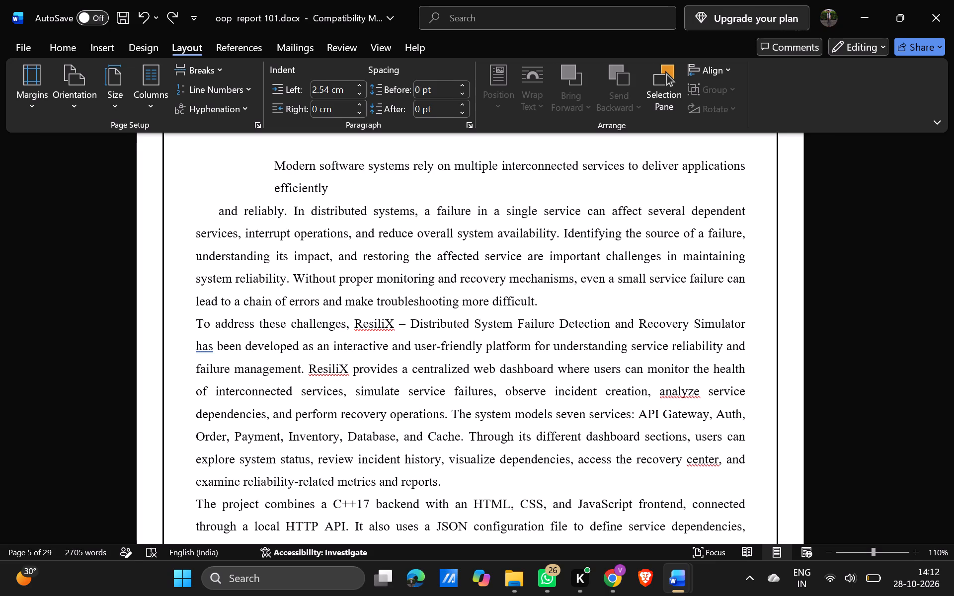
# Remove the left indent from the Introduction paragraph starting "Modern software systems".
pyautogui.click(273, 162)
pyautogui.press('BackSpace')
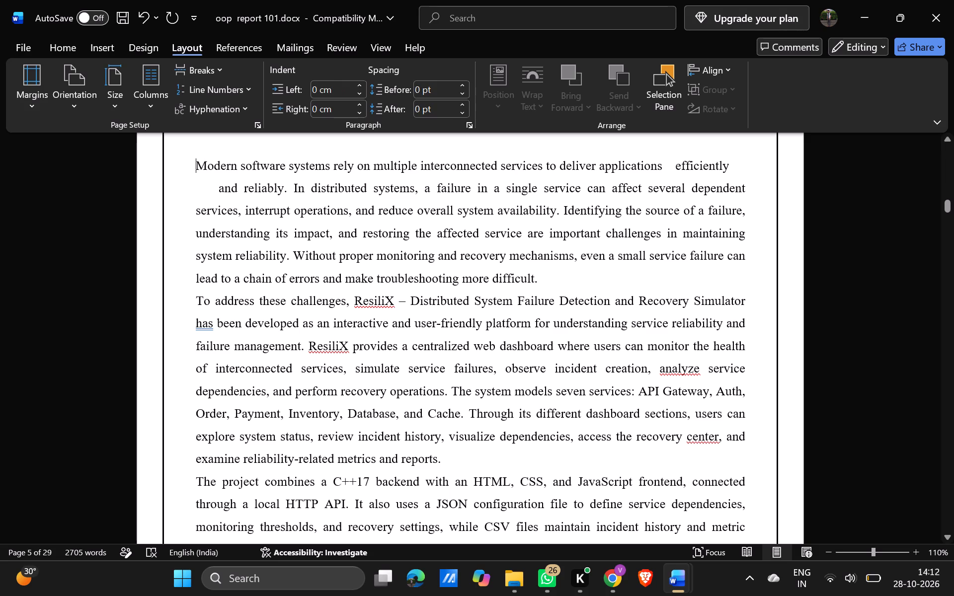
# Delete the leading spaces before "and reliably" in the first Introduction paragraph.
pyautogui.click(222, 189)
pyautogui.press('Left')
pyautogui.press('BackSpace')
pyautogui.press('BackSpace')
pyautogui.press('BackSpace')
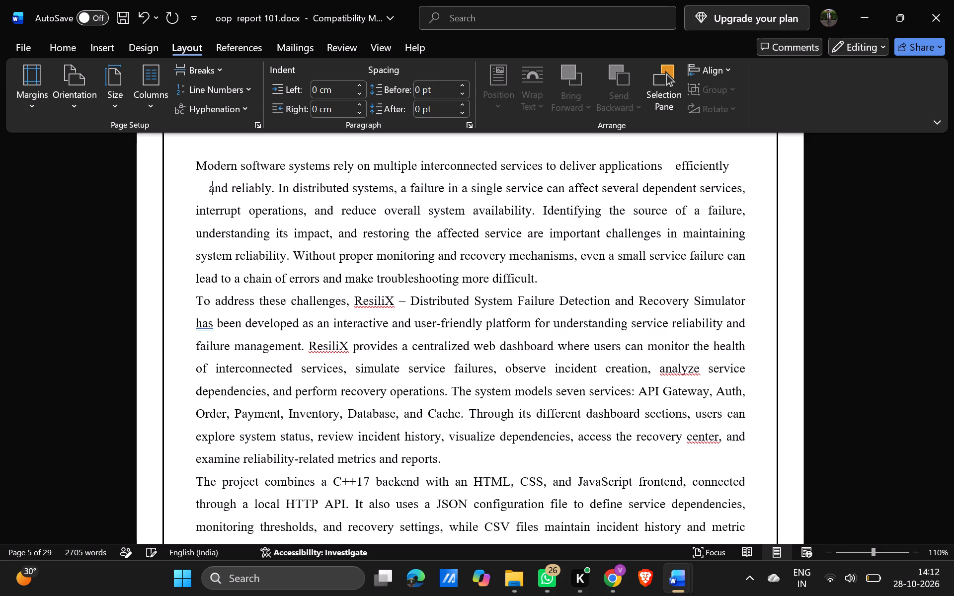
pyautogui.press('BackSpace')
pyautogui.press('BackSpace')
pyautogui.press('BackSpace')
pyautogui.press('BackSpace')
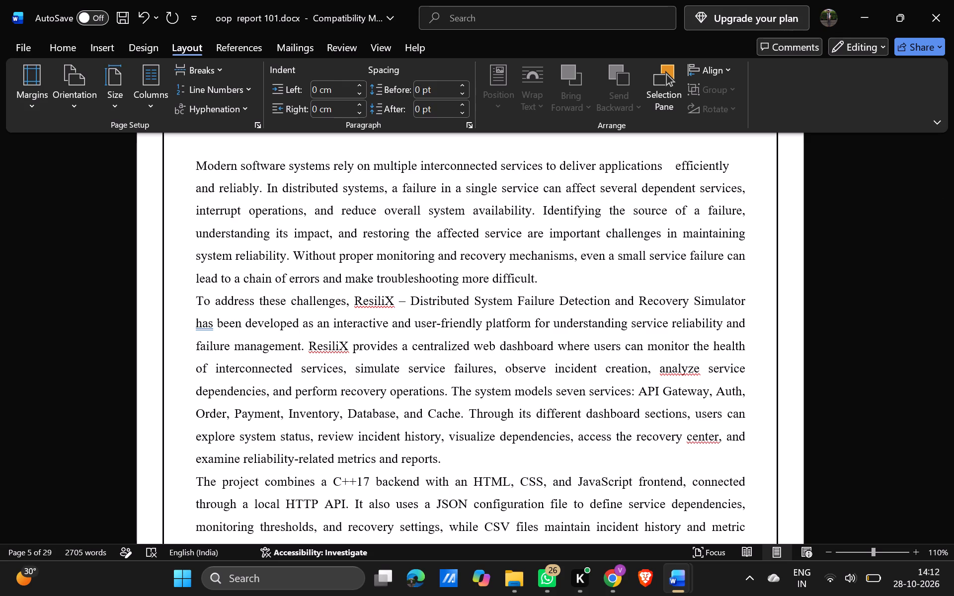
# Insert three leading spaces before "Modern software systems" in the Introduction, removing any extra spaces beyond that.
pyautogui.scroll(2, 222, 189)
pyautogui.scroll(1, 348, 163)
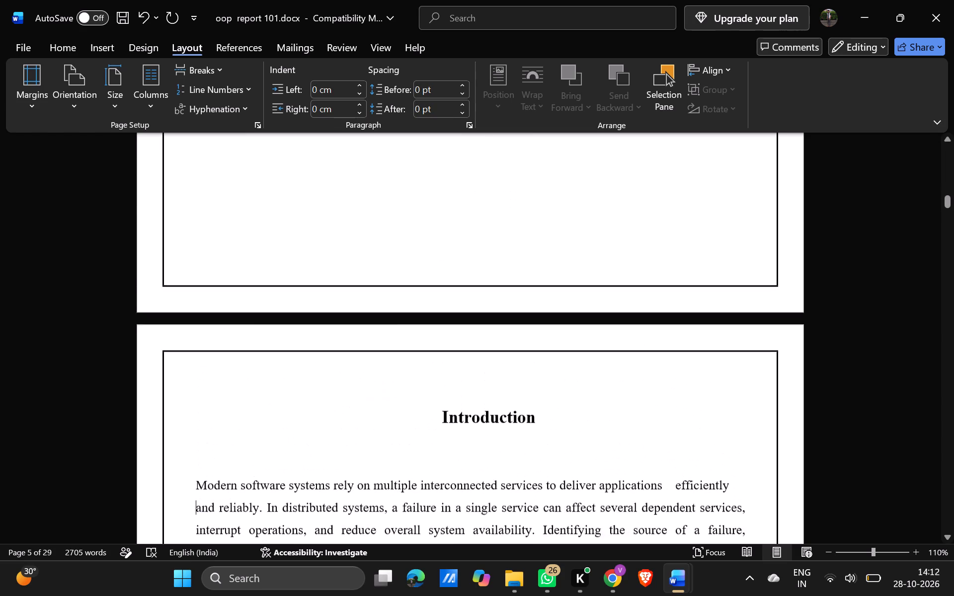
pyautogui.scroll(1, 348, 163)
pyautogui.scroll(-1, 240, 370)
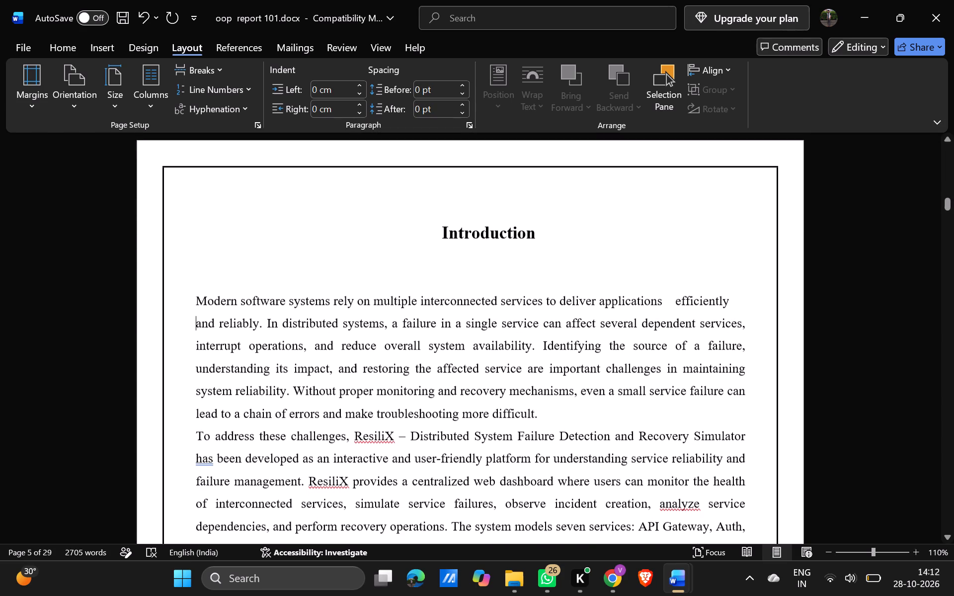
pyautogui.click(196, 294)
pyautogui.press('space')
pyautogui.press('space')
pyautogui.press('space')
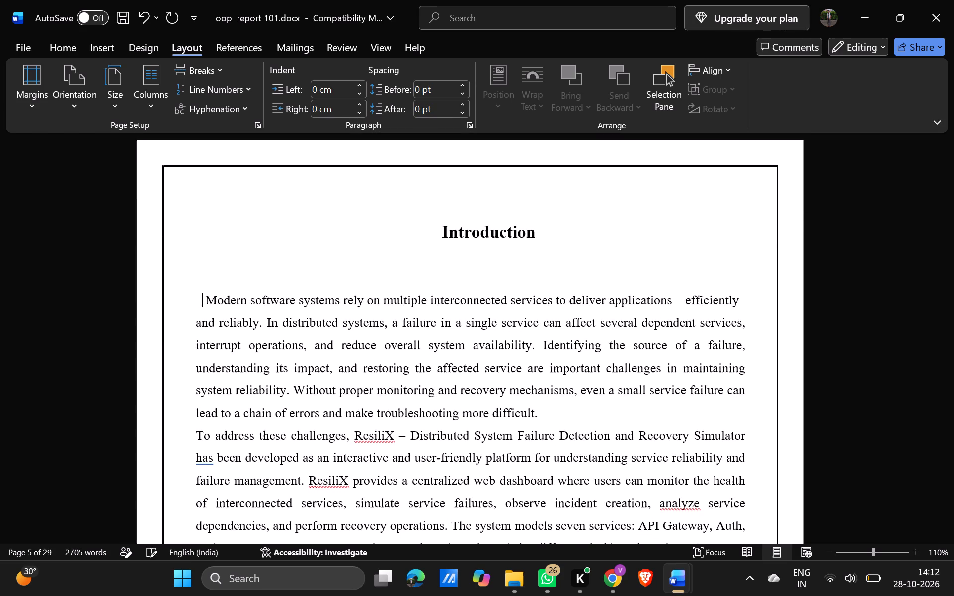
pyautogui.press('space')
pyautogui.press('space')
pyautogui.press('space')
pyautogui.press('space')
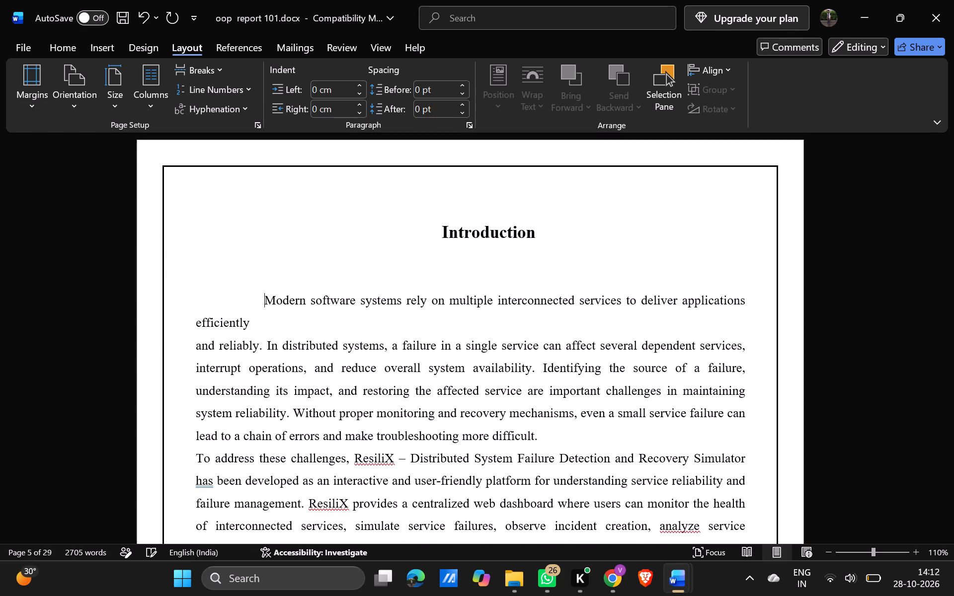
pyautogui.press('BackSpace')
pyautogui.press('BackSpace')
pyautogui.press('BackSpace')
pyautogui.press('BackSpace')
pyautogui.press('BackSpace')
pyautogui.press('BackSpace')
pyautogui.press('BackSpace')
pyautogui.press('BackSpace')
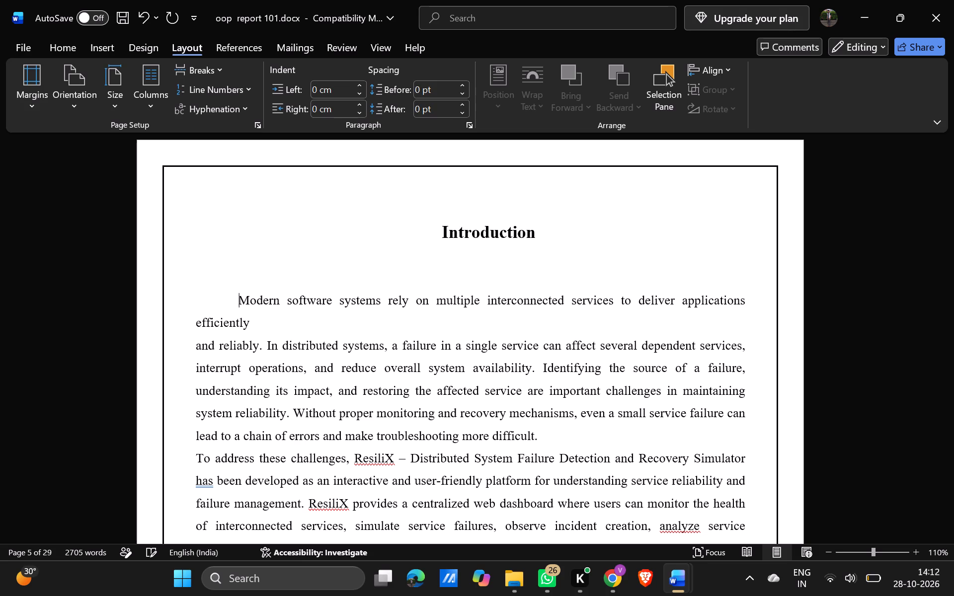
pyautogui.press('BackSpace')
pyautogui.press('BackSpace')
pyautogui.press('BackSpace')
pyautogui.press('BackSpace')
pyautogui.press('BackSpace')
pyautogui.press('BackSpace')
pyautogui.press('BackSpace')
pyautogui.press('BackSpace')
pyautogui.press('BackSpace')
pyautogui.press('BackSpace')
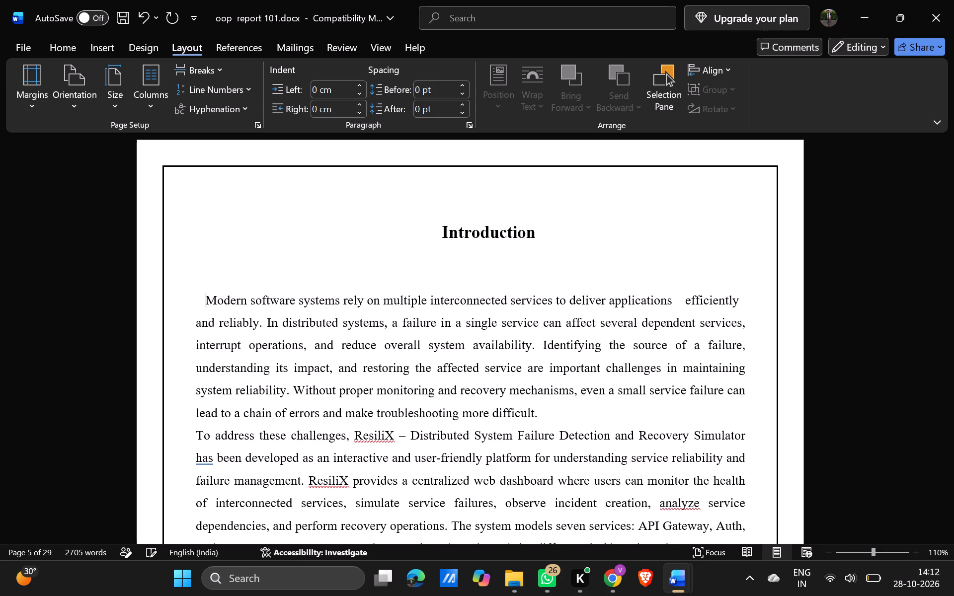
# Insert two leading spaces before "To address these challenges" in the second Introduction paragraph.
pyautogui.scroll(-1, 308, 417)
pyautogui.click(196, 349)
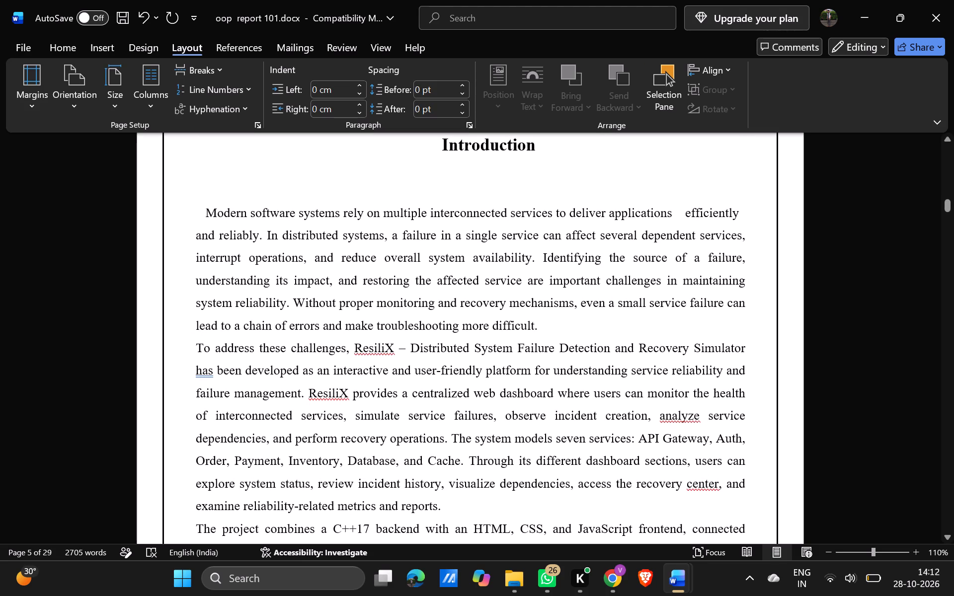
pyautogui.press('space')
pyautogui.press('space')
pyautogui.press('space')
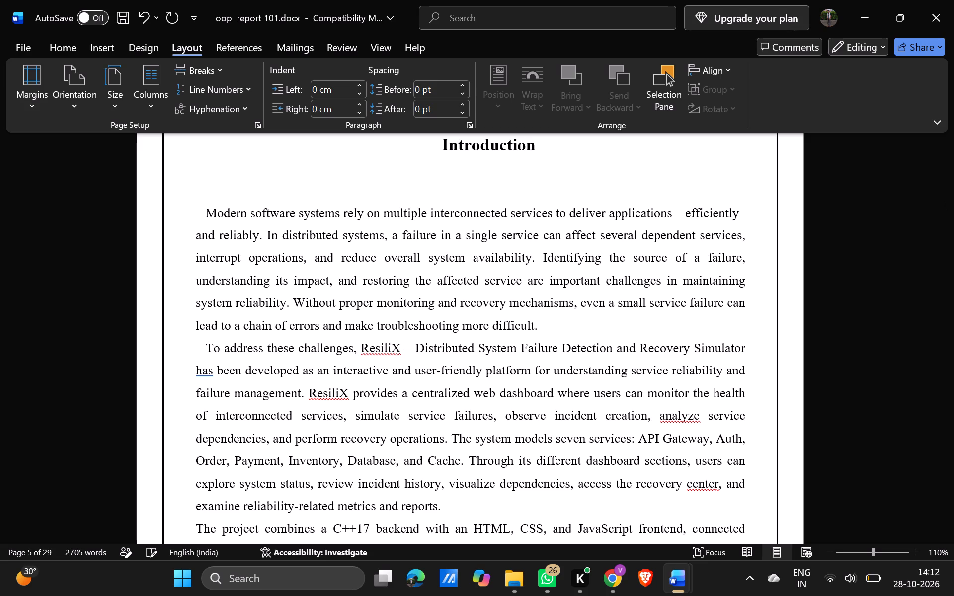
pyautogui.press('BackSpace')
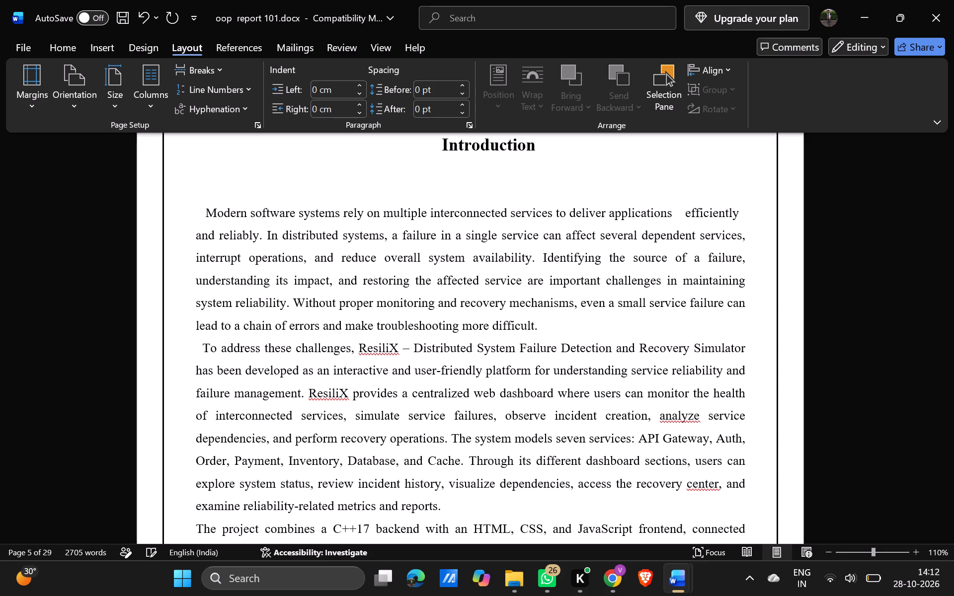
# Insert three leading spaces before "The project combines" in the third Introduction paragraph.
pyautogui.scroll(-1, 196, 349)
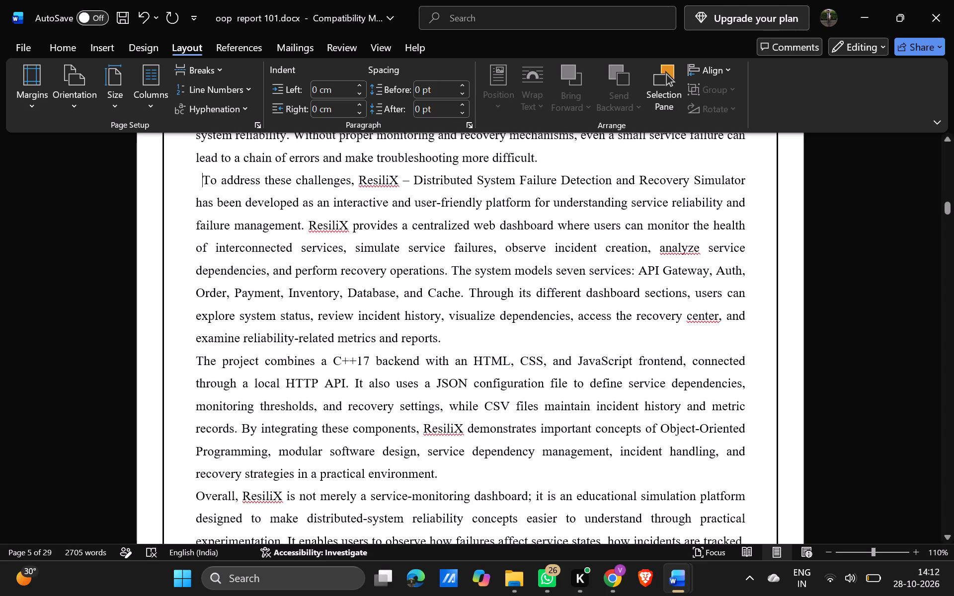
pyautogui.click(196, 359)
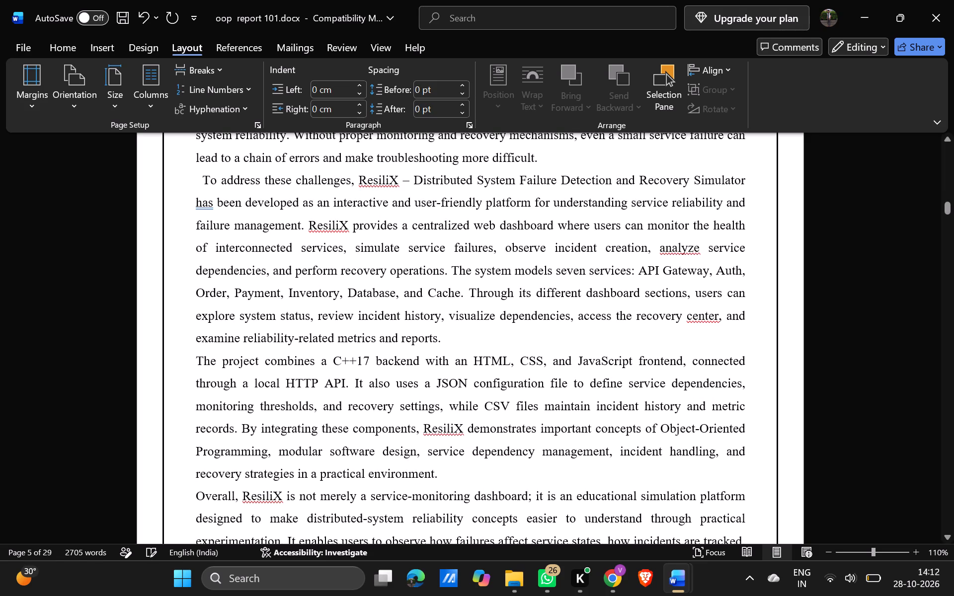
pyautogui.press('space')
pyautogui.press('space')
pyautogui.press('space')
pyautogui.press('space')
pyautogui.scroll(1, 196, 359)
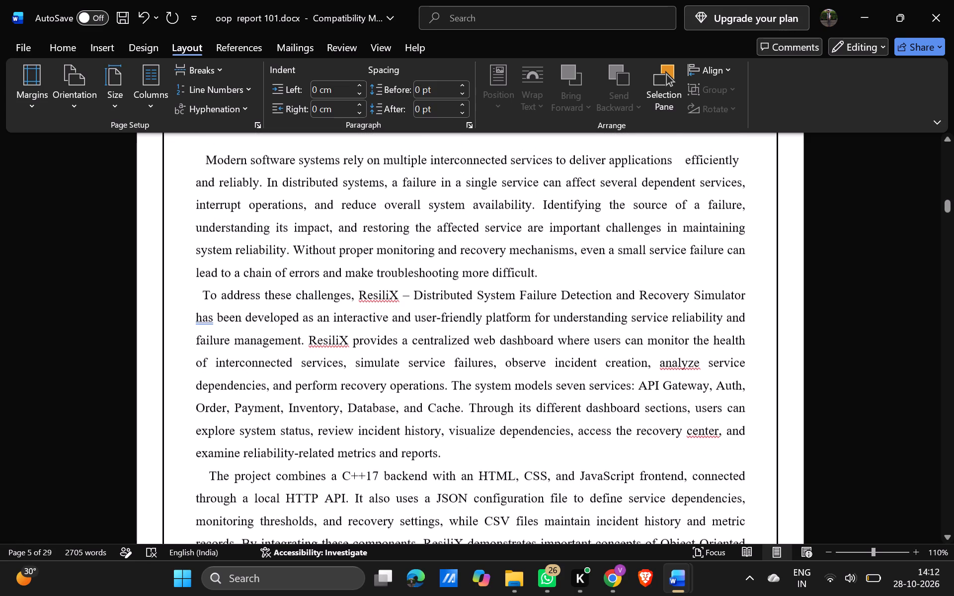
pyautogui.scroll(2, 196, 359)
pyautogui.press('BackSpace')
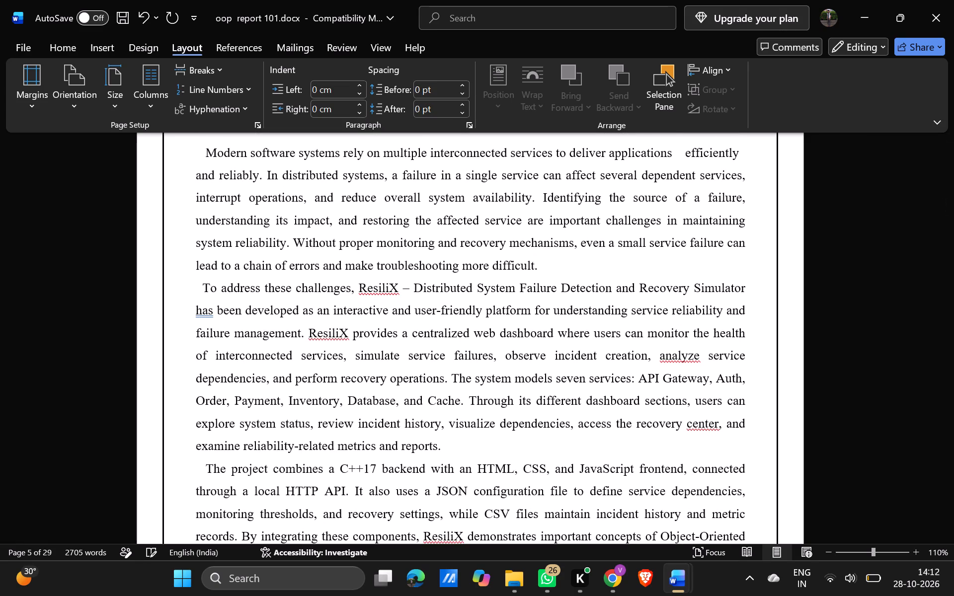
# Insert three leading spaces before "Overall, ResiliX" in the last Introduction paragraph.
pyautogui.scroll(-2, 196, 359)
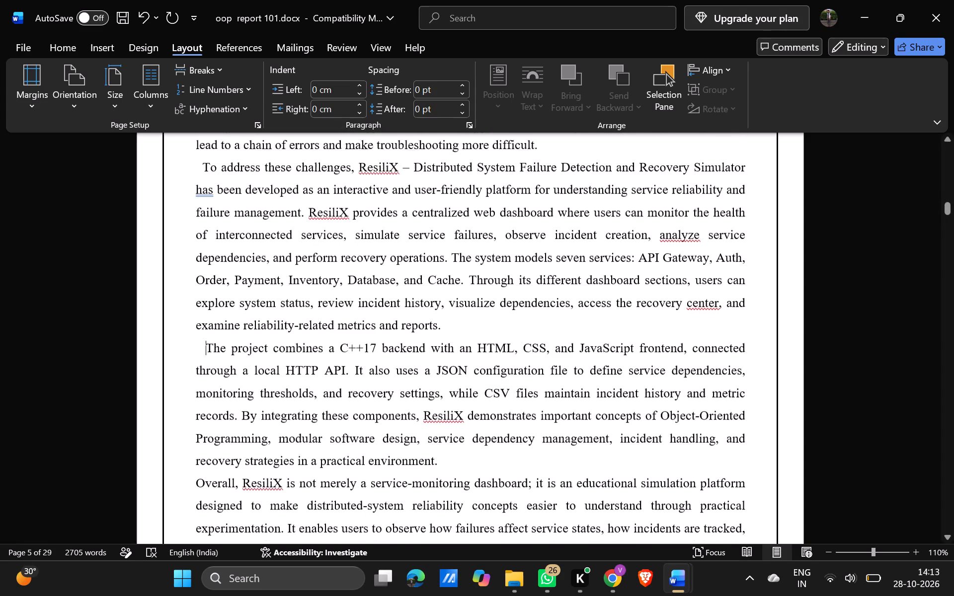
pyautogui.scroll(-2, 196, 359)
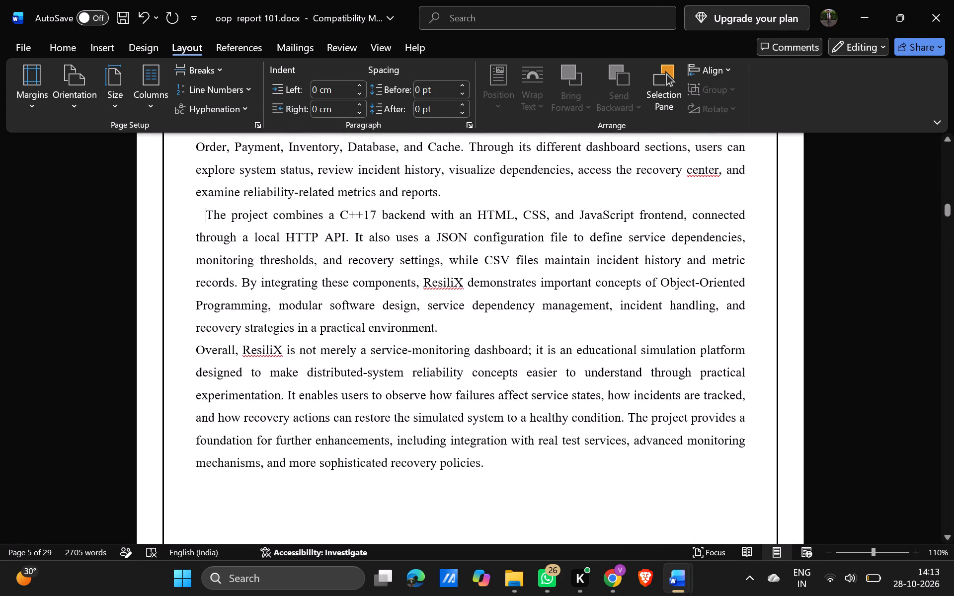
pyautogui.click(196, 349)
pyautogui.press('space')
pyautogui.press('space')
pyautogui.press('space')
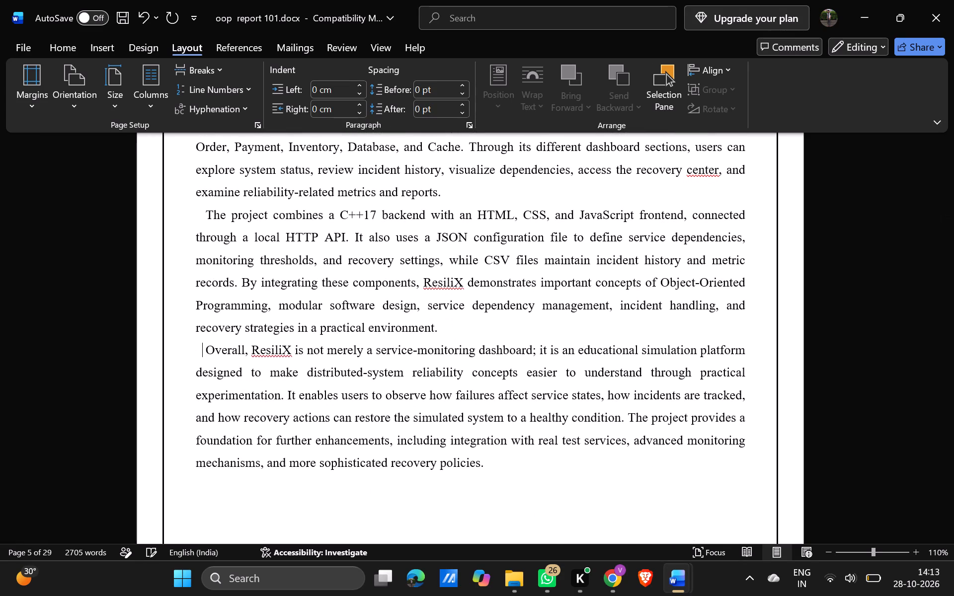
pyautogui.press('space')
pyautogui.scroll(1, 196, 349)
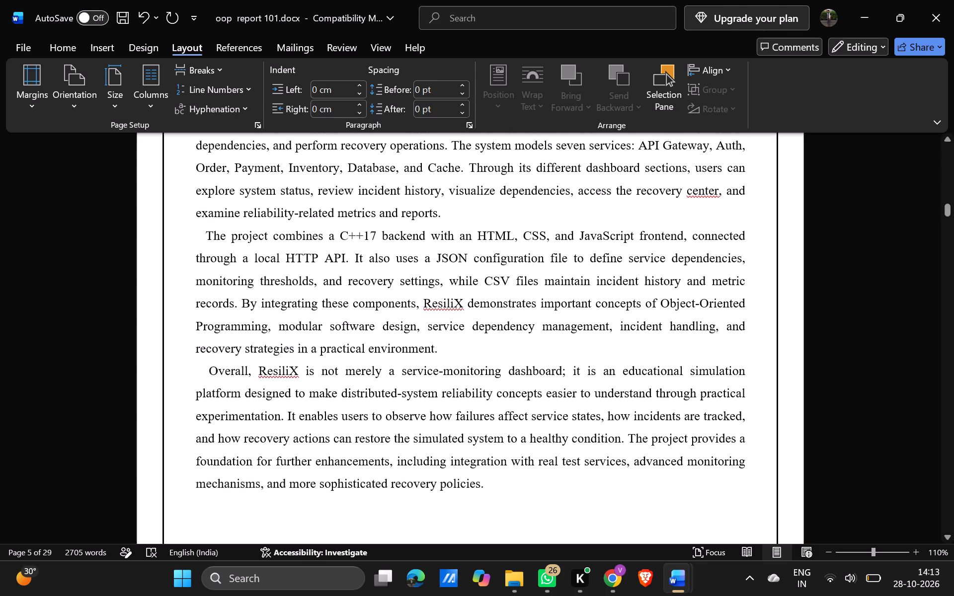
pyautogui.scroll(1, 196, 349)
pyautogui.press('BackSpace')
# Copy the Objectives and Scope text from ResiliX_Project_Report.docx, from "To build a modular C++17 application" through the Out-of-Scope Functionality paragraph.
pyautogui.hscroll(1, 196, 349)
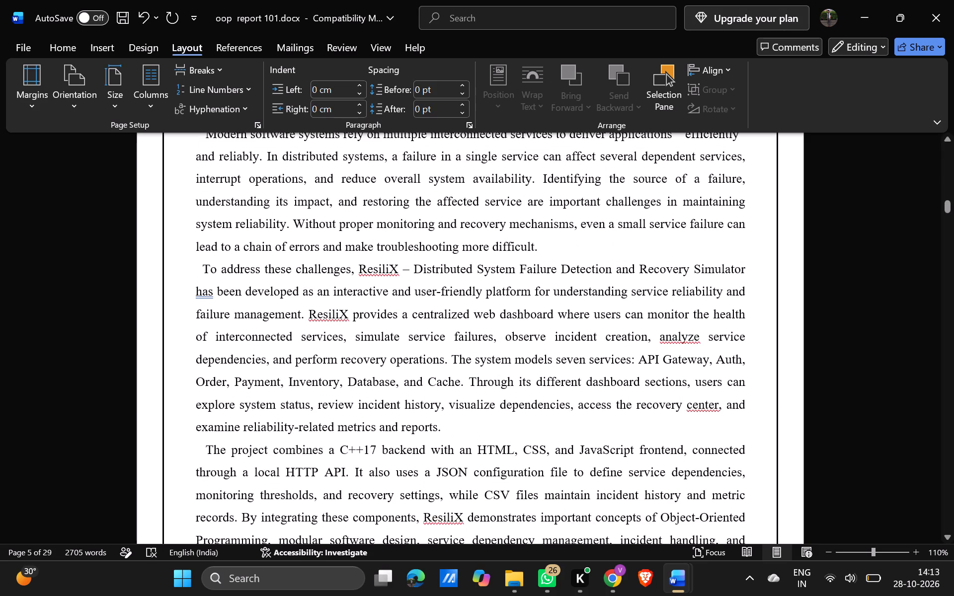
pyautogui.hscroll(2, 196, 349)
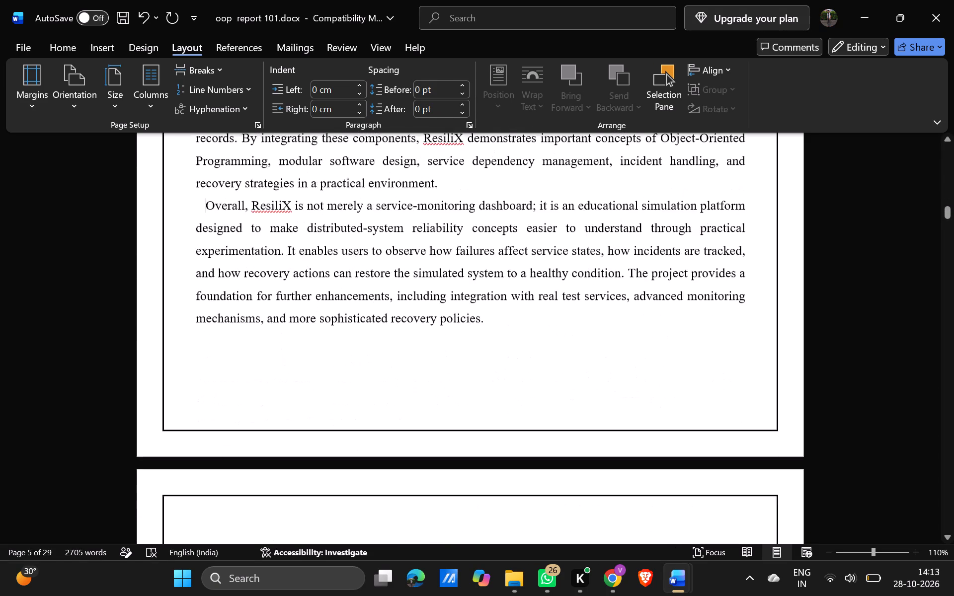
pyautogui.scroll(-1, 196, 349)
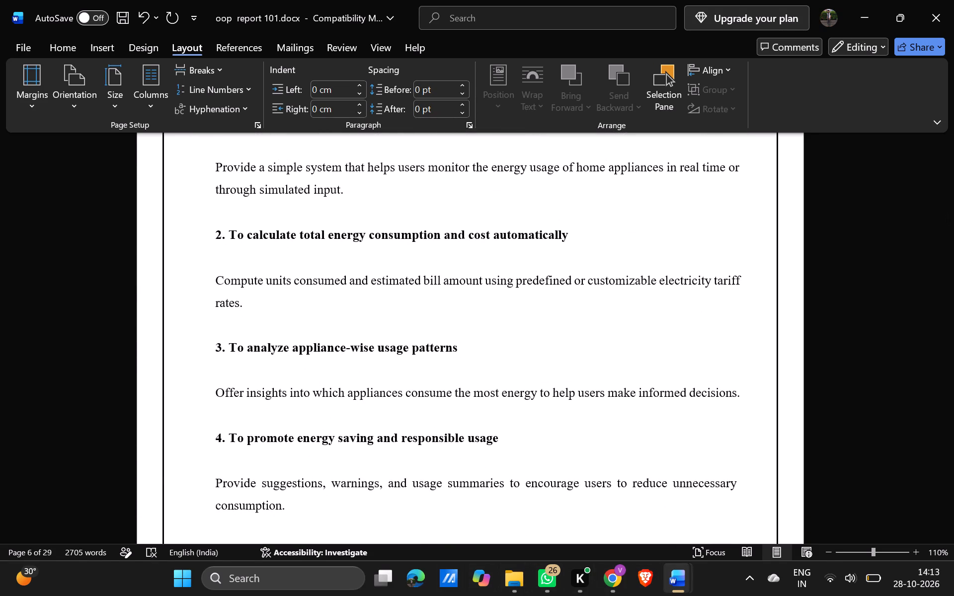
pyautogui.click(697, 508)
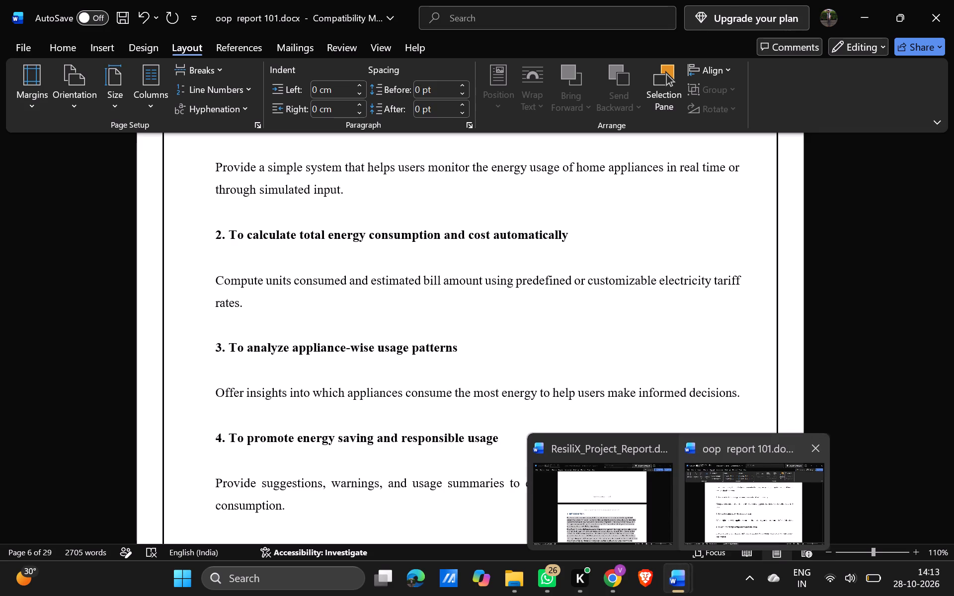
pyautogui.click(626, 505)
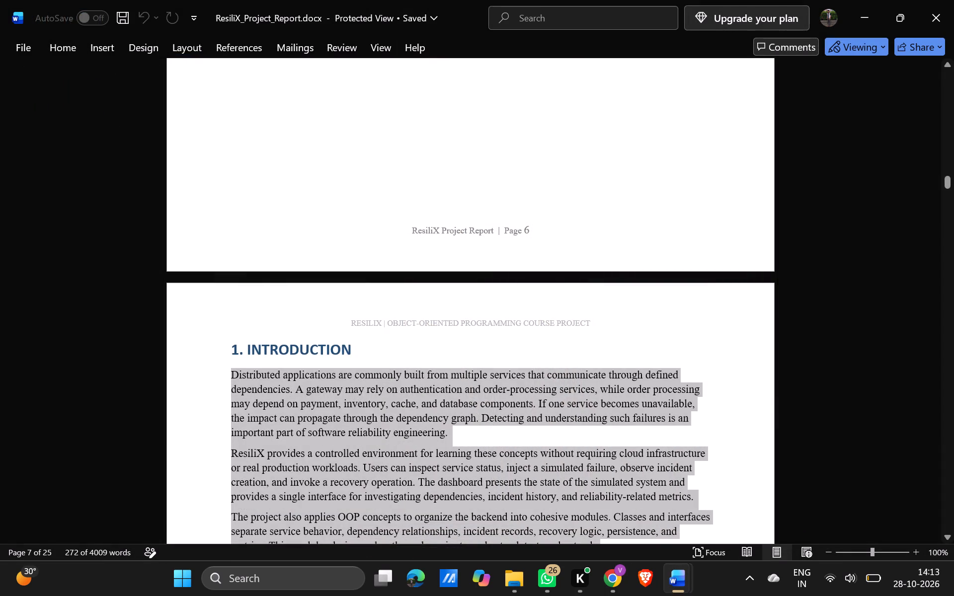
pyautogui.click(551, 345)
pyautogui.scroll(-5, 551, 345)
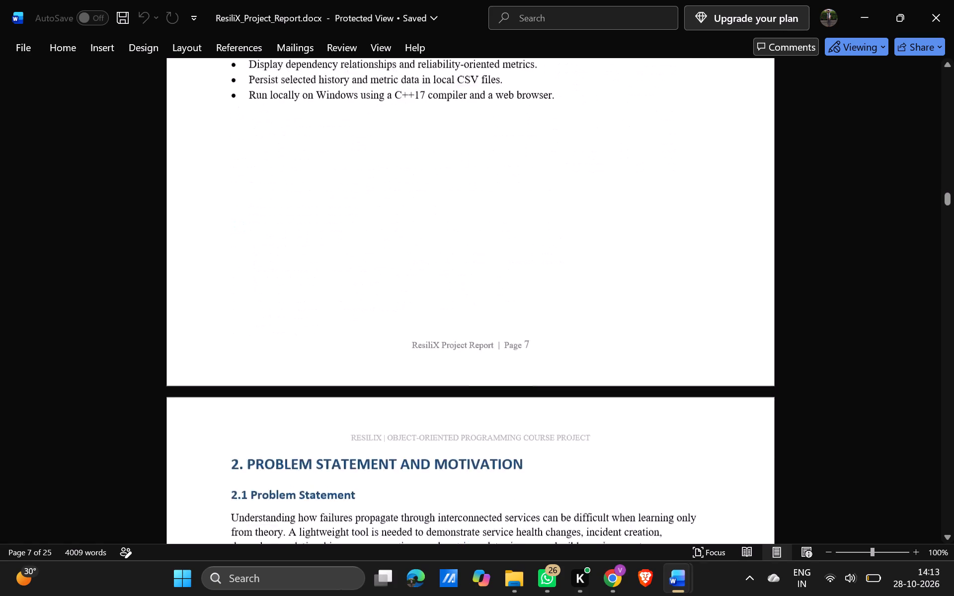
pyautogui.scroll(-3, 551, 345)
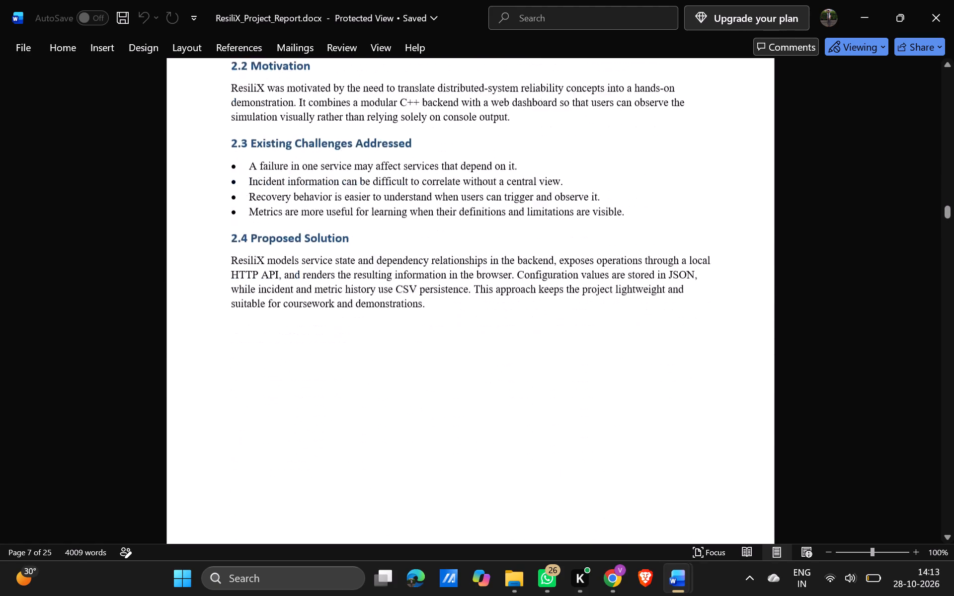
pyautogui.scroll(-4, 551, 345)
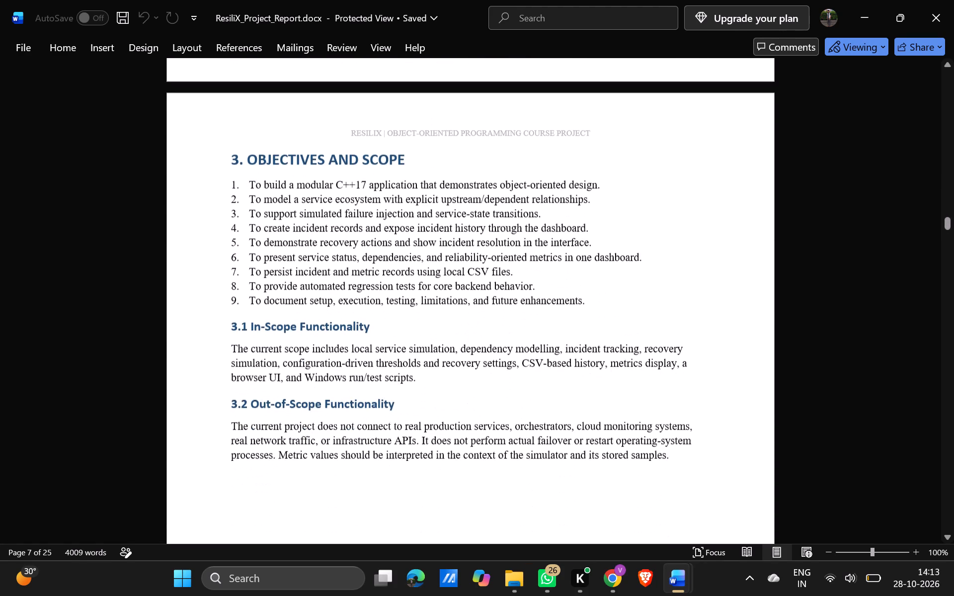
pyautogui.scroll(-3, 551, 345)
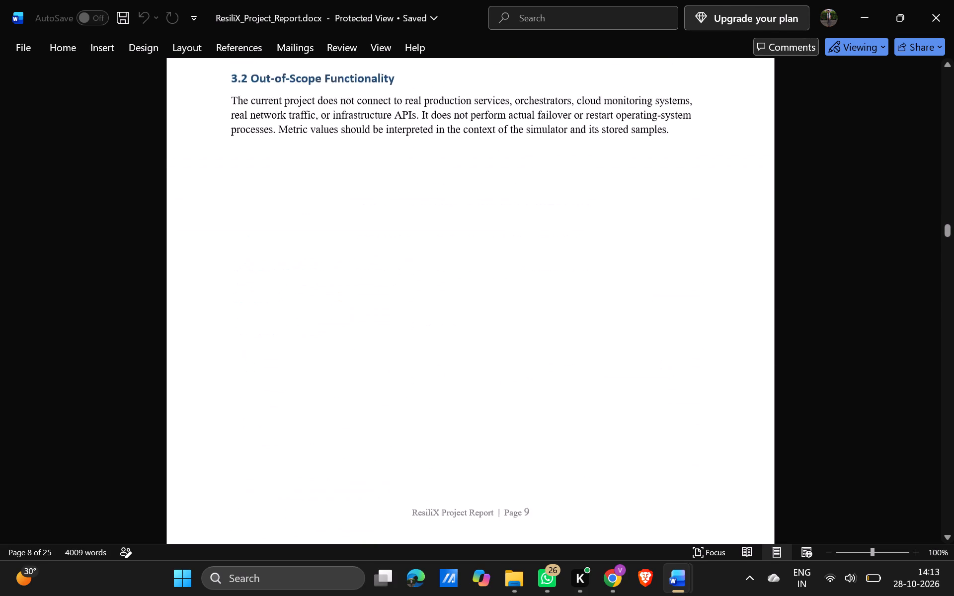
pyautogui.scroll(1, 551, 345)
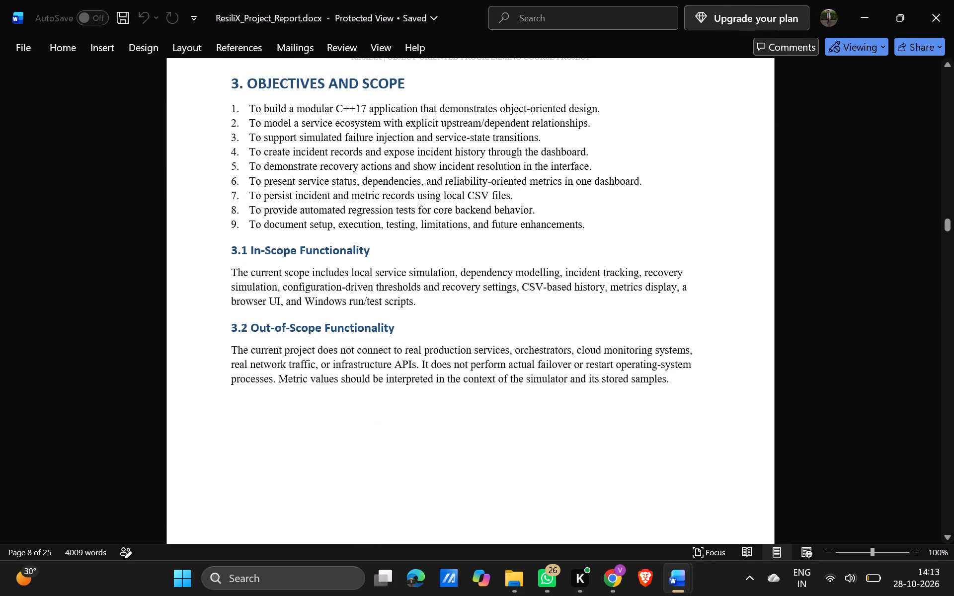
pyautogui.moveTo(676, 389); pyautogui.dragTo(397, 224)
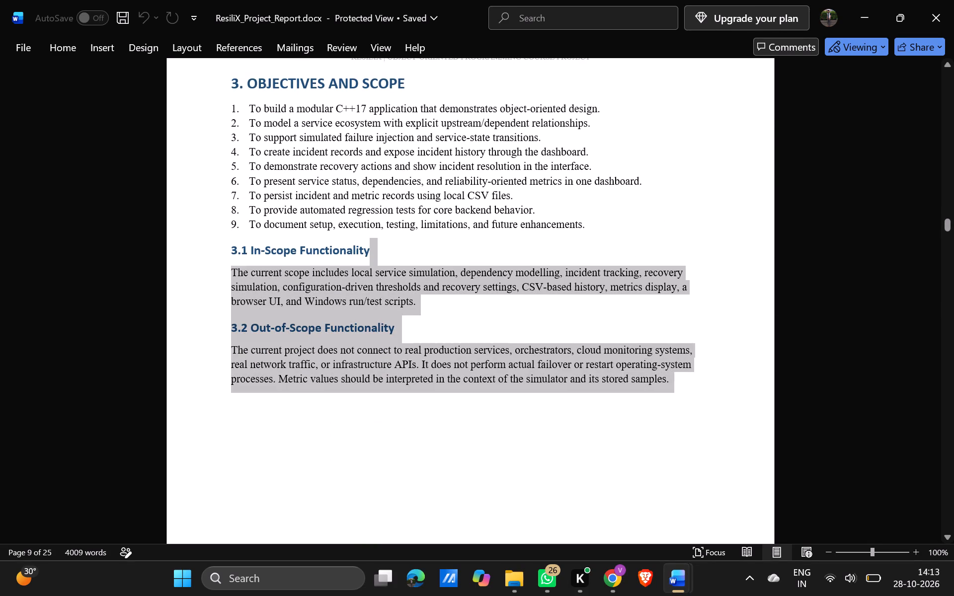
pyautogui.moveTo(397, 224); pyautogui.dragTo(250, 113)
pyautogui.hotkey('ctrl', 'c')
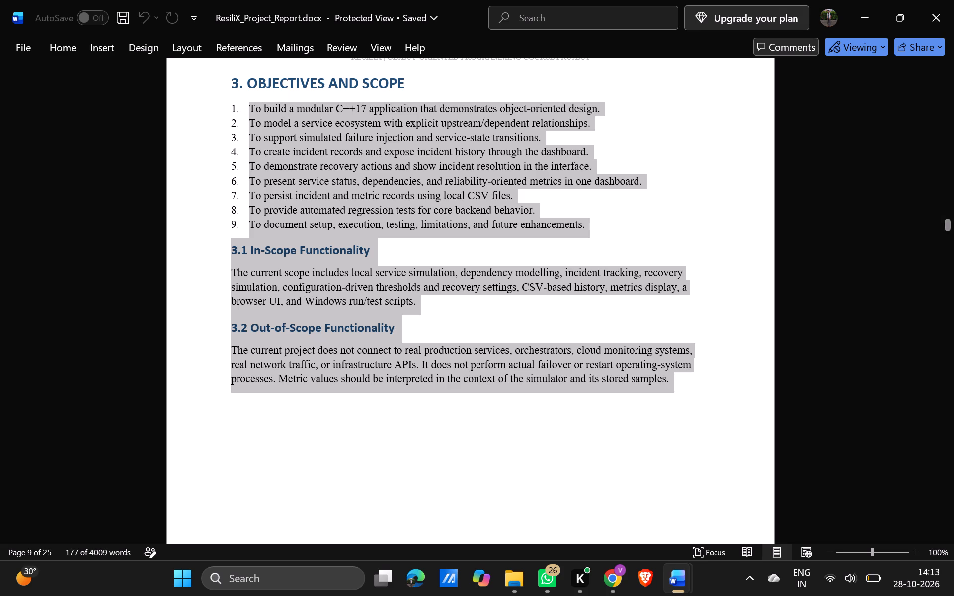
# In oop report 101.docx, delete all ten EcoTrack objectives and their descriptions beneath the Objectives heading, keeping the heading.
pyautogui.click(623, 583)
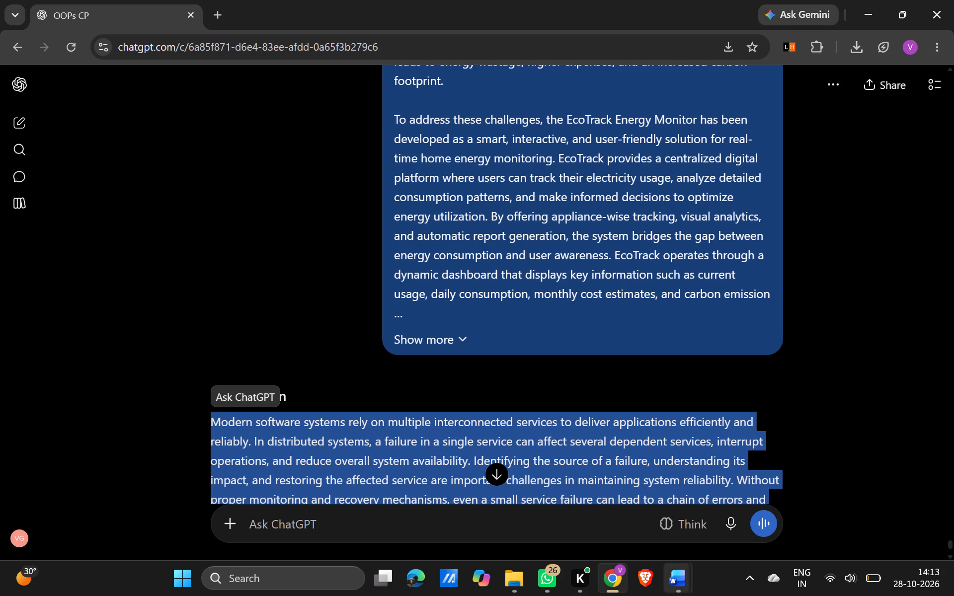
pyautogui.click(709, 529)
pyautogui.scroll(-1, 523, 483)
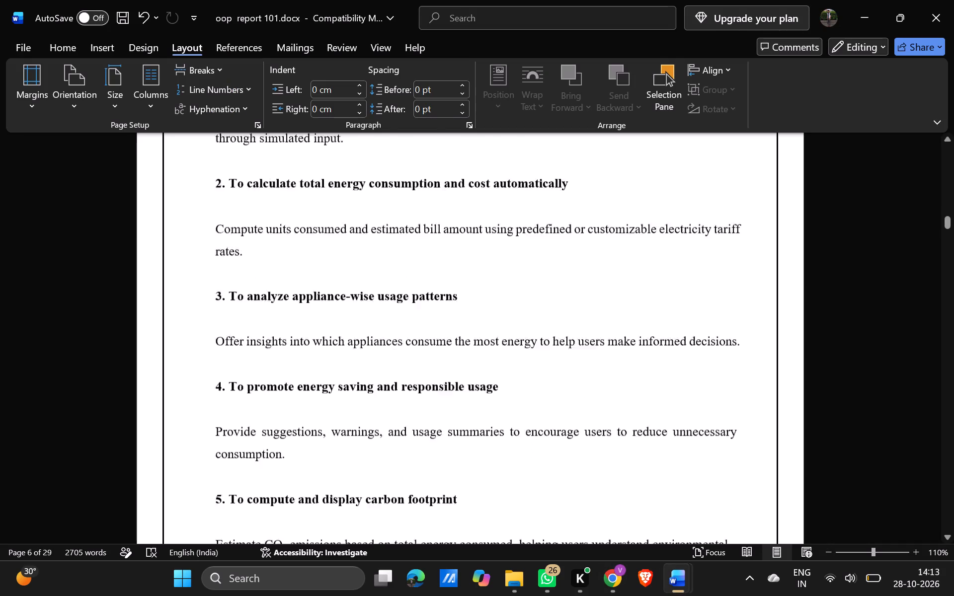
pyautogui.scroll(-6, 523, 483)
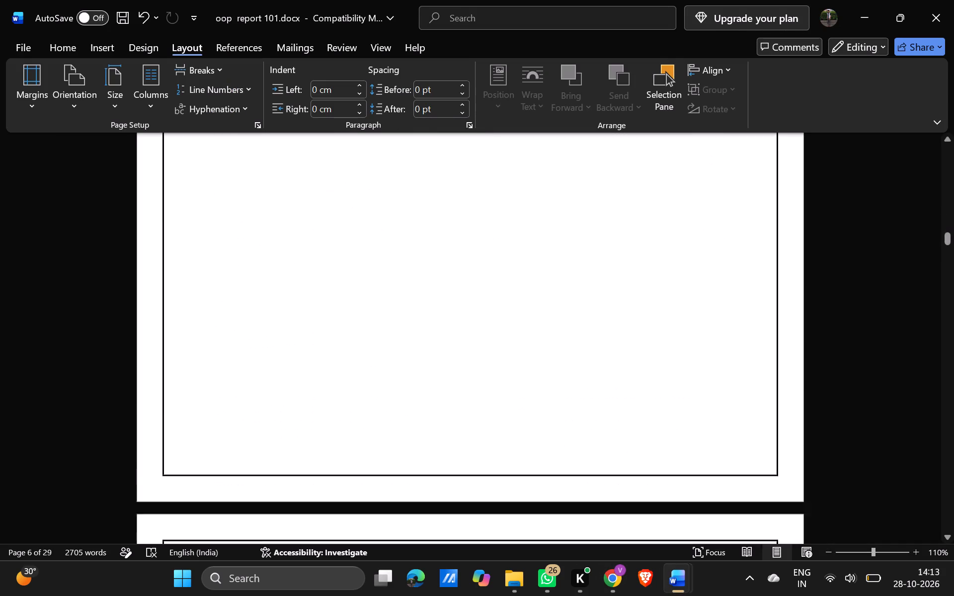
pyautogui.scroll(4, 523, 483)
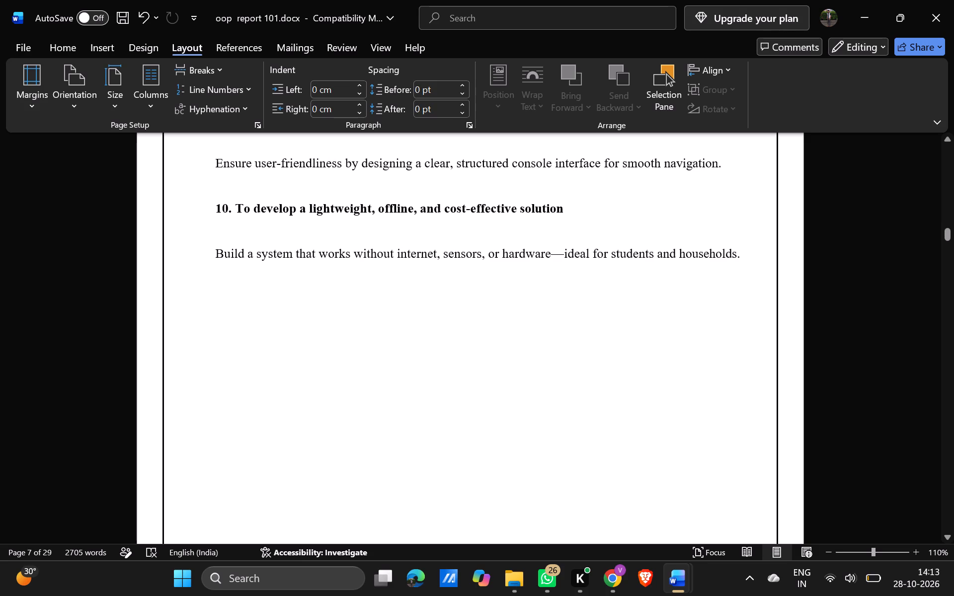
pyautogui.moveTo(748, 256); pyautogui.dragTo(239, 124)
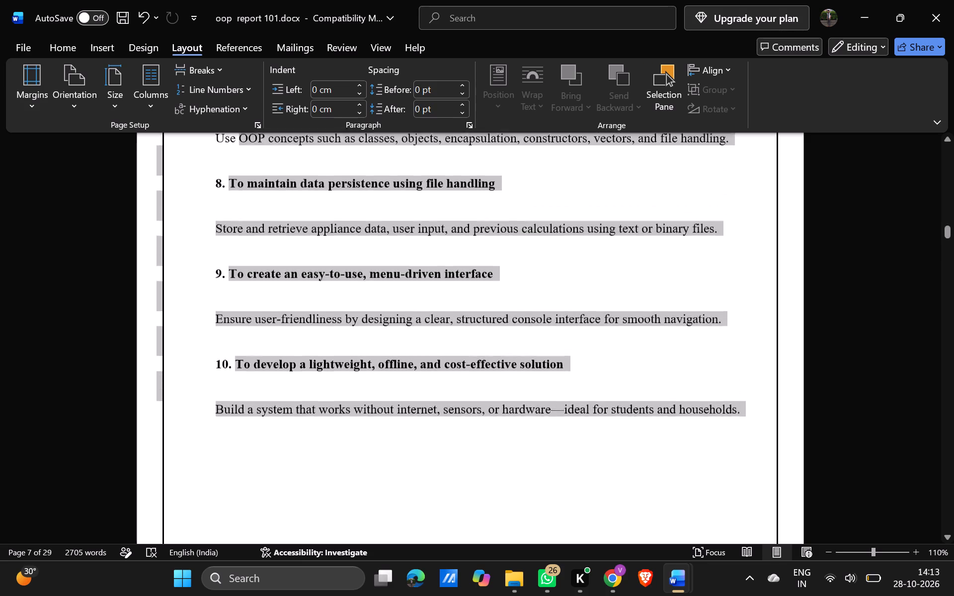
pyautogui.moveTo(239, 124); pyautogui.dragTo(239, 127)
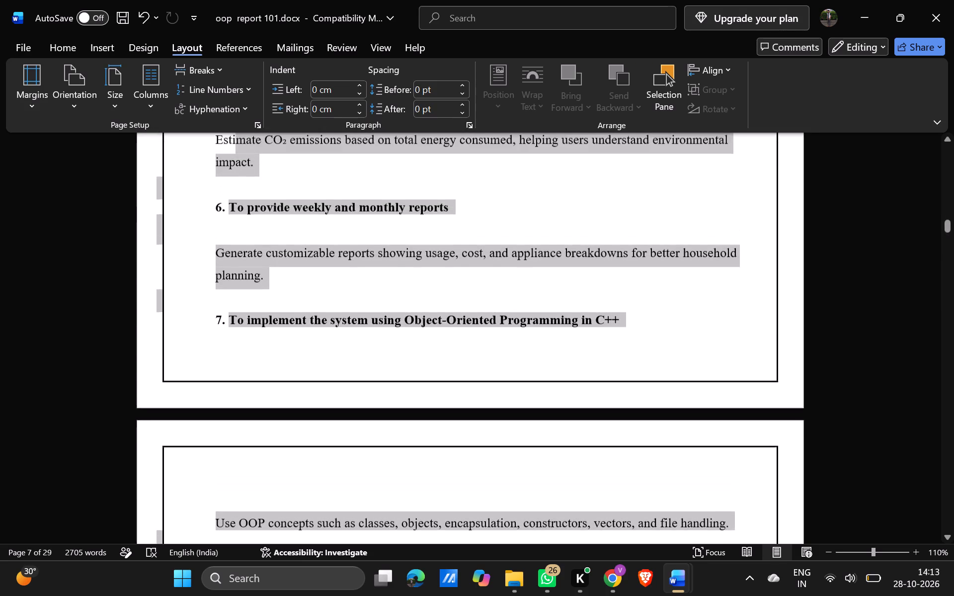
pyautogui.moveTo(239, 127); pyautogui.dragTo(239, 151)
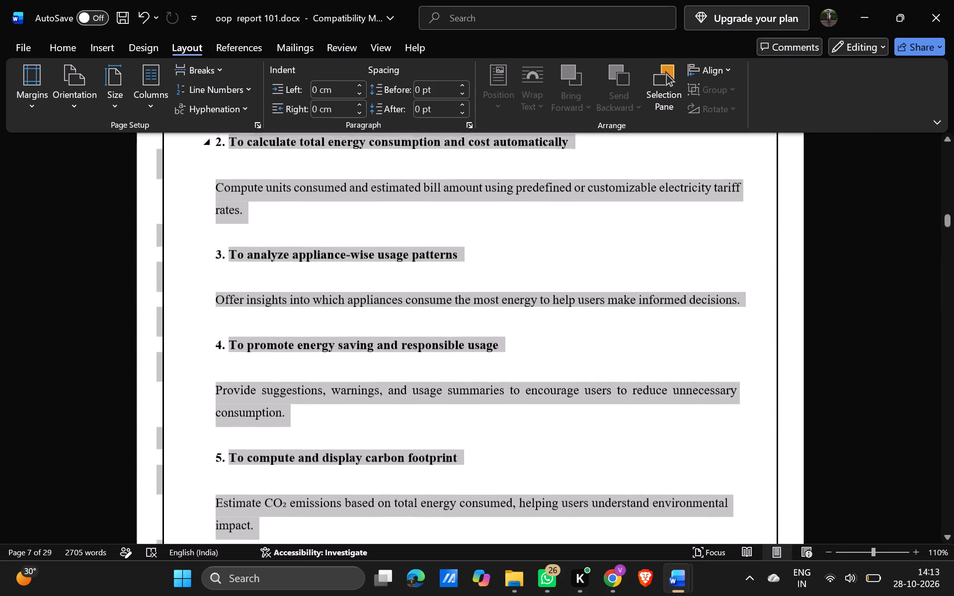
pyautogui.moveTo(239, 151); pyautogui.dragTo(224, 182)
pyautogui.press('Delete')
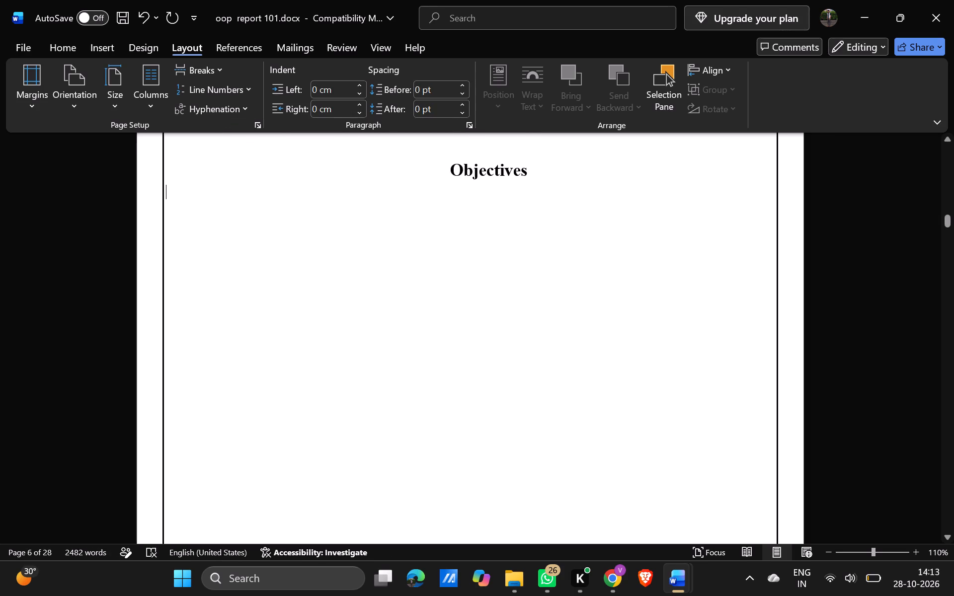
# Insert a tab indent below the Objectives heading and paste the copied ResiliX objectives with the In-Scope and Out-of-Scope Functionality text.
pyautogui.press('Tab')
pyautogui.hotkey('ctrl', 'v')
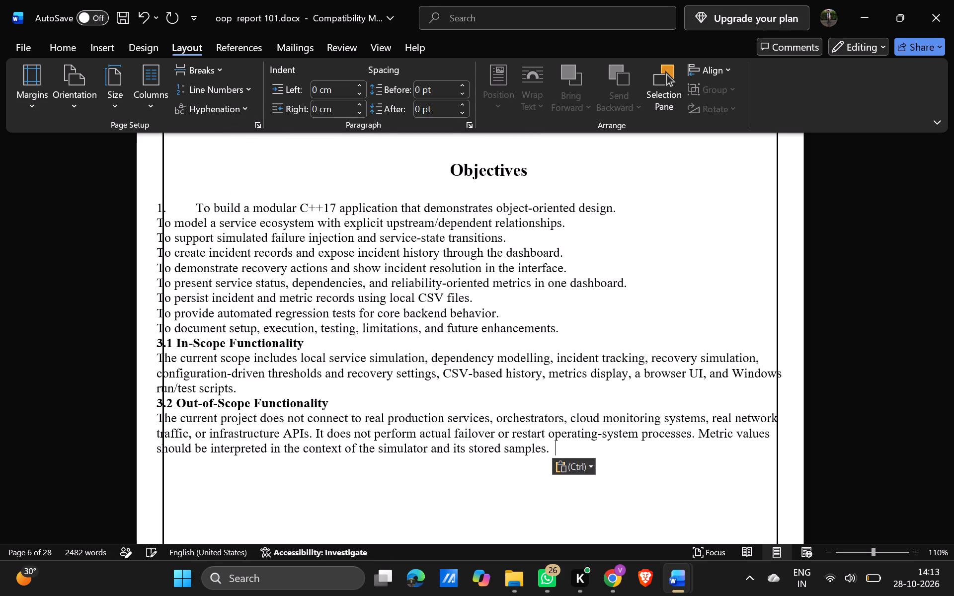
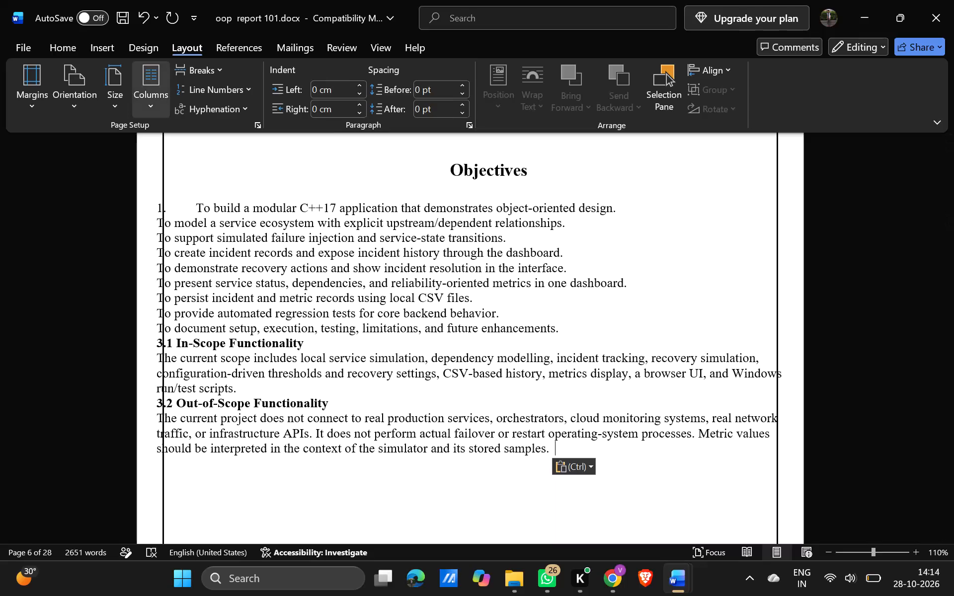
# Apply the Narrow margins preset, 1.27 cm on all sides, to the Objectives page.
pyautogui.click(159, 89)
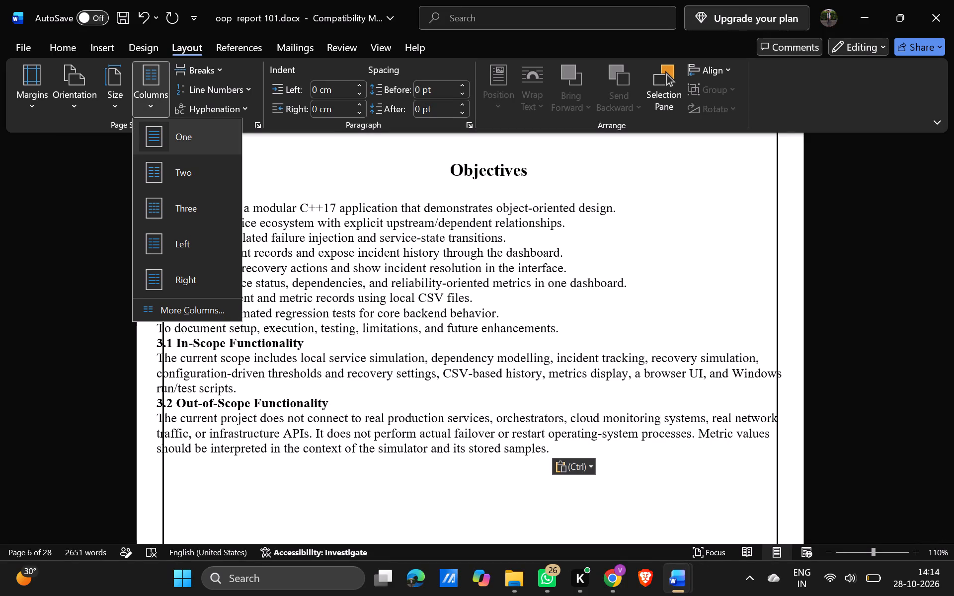
pyautogui.click(31, 93)
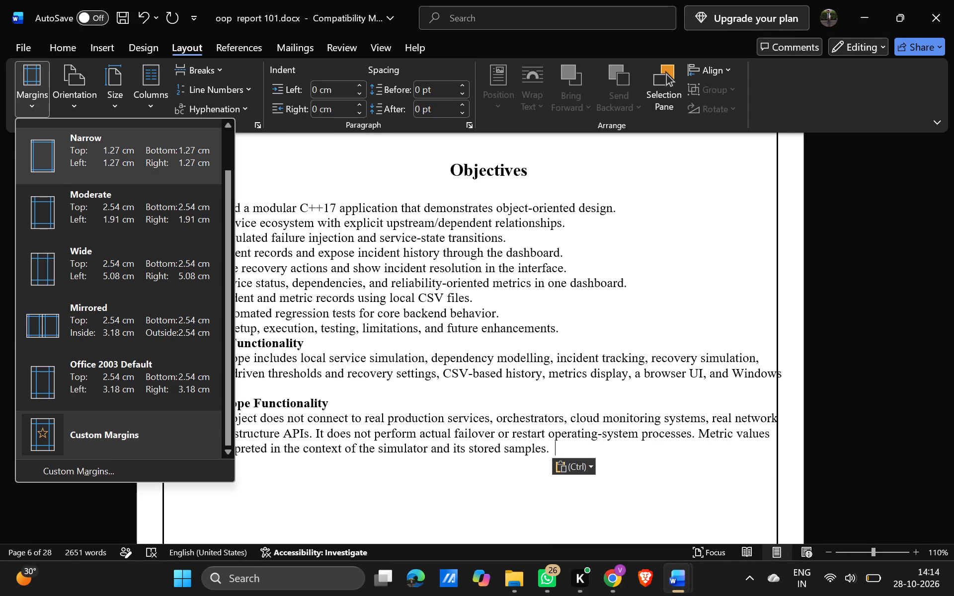
pyautogui.click(59, 158)
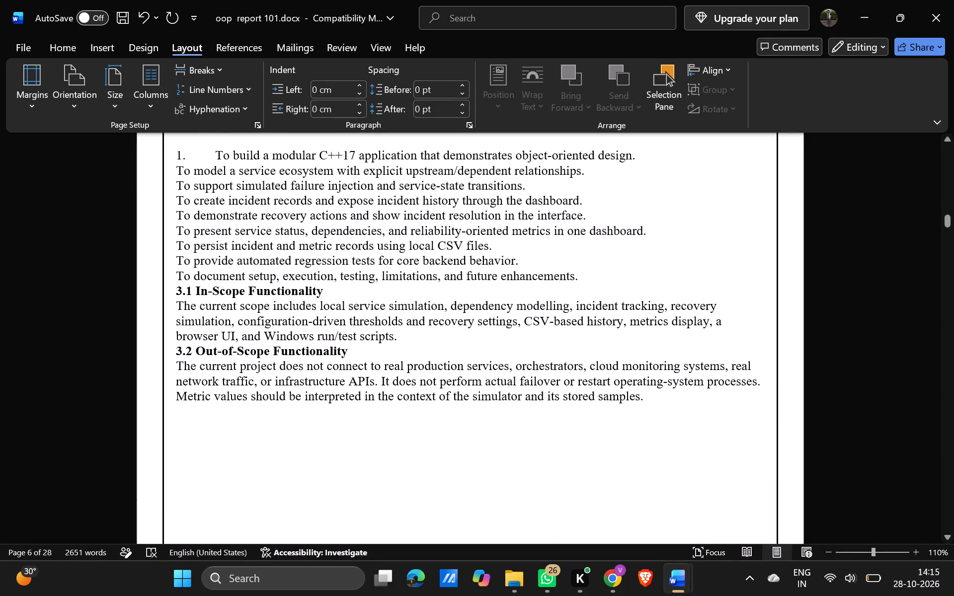
# Remove the leading "1." and the tab gap before "To build a modular C++17 application" beneath the Objectives heading.
pyautogui.scroll(4, 201, 239)
pyautogui.hscroll(1, 201, 239)
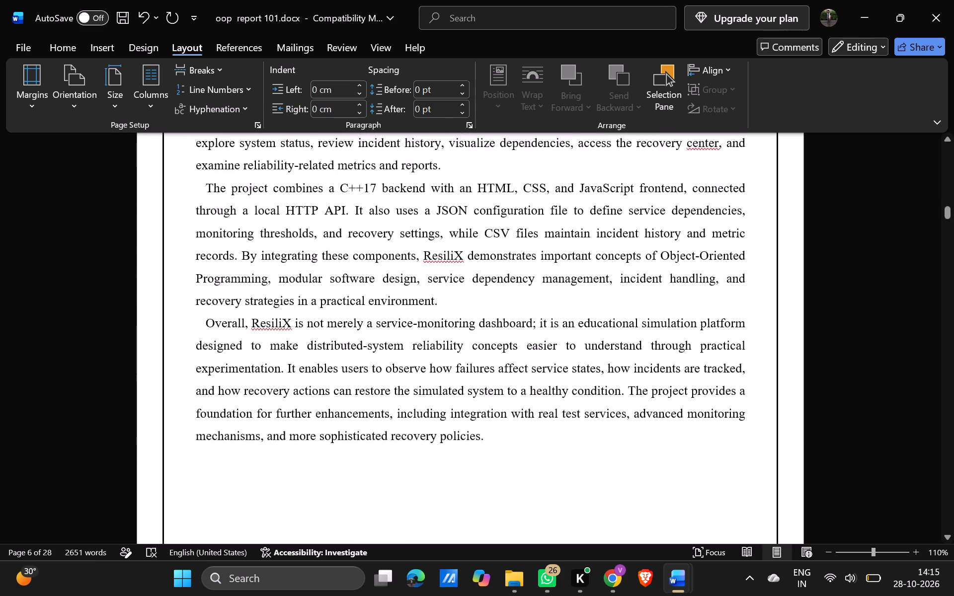
pyautogui.hscroll(2, 201, 239)
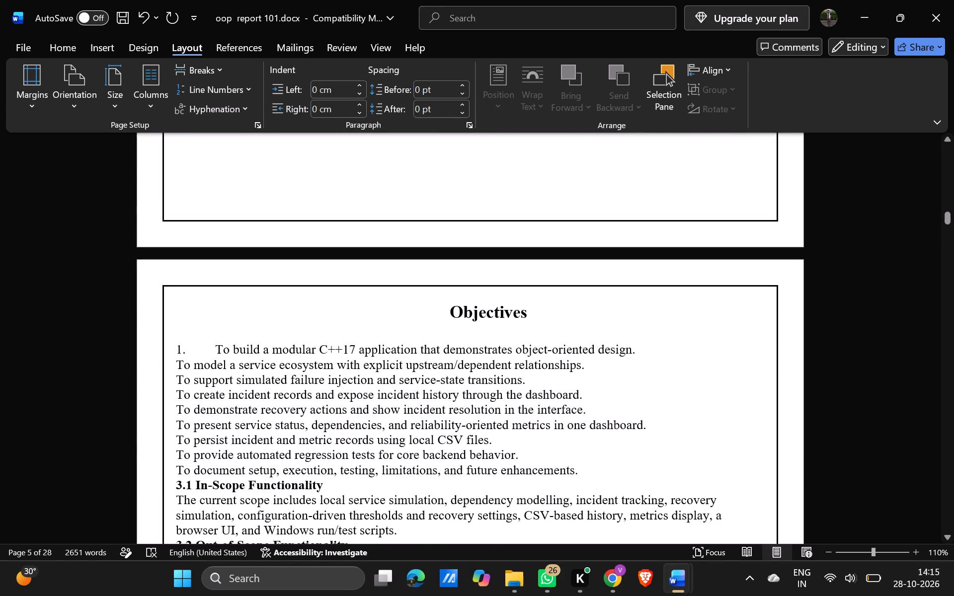
pyautogui.scroll(-2, 201, 239)
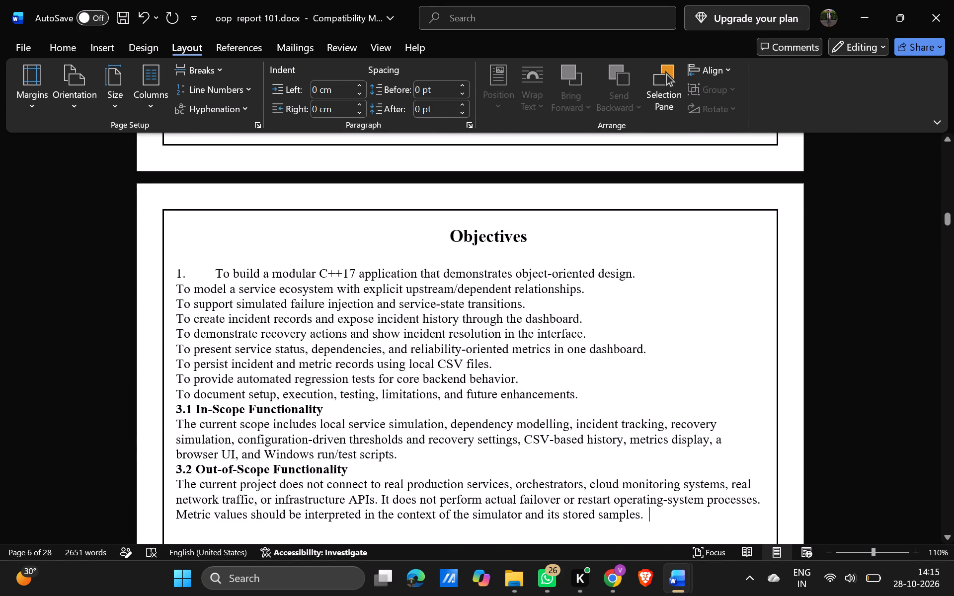
pyautogui.click(192, 277)
pyautogui.press('BackSpace')
pyautogui.press('BackSpace')
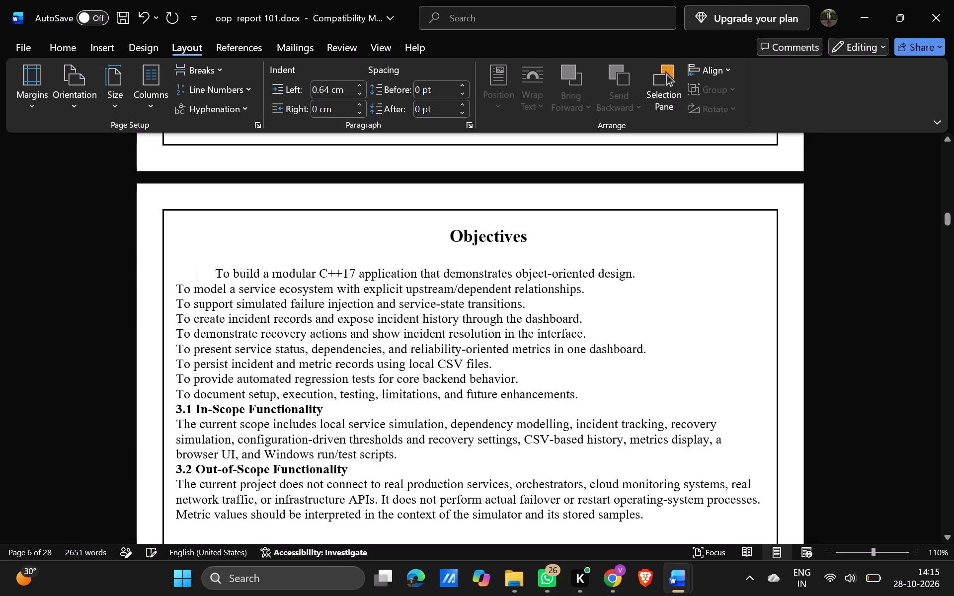
pyautogui.click(221, 275)
pyautogui.press('Left')
pyautogui.press('BackSpace')
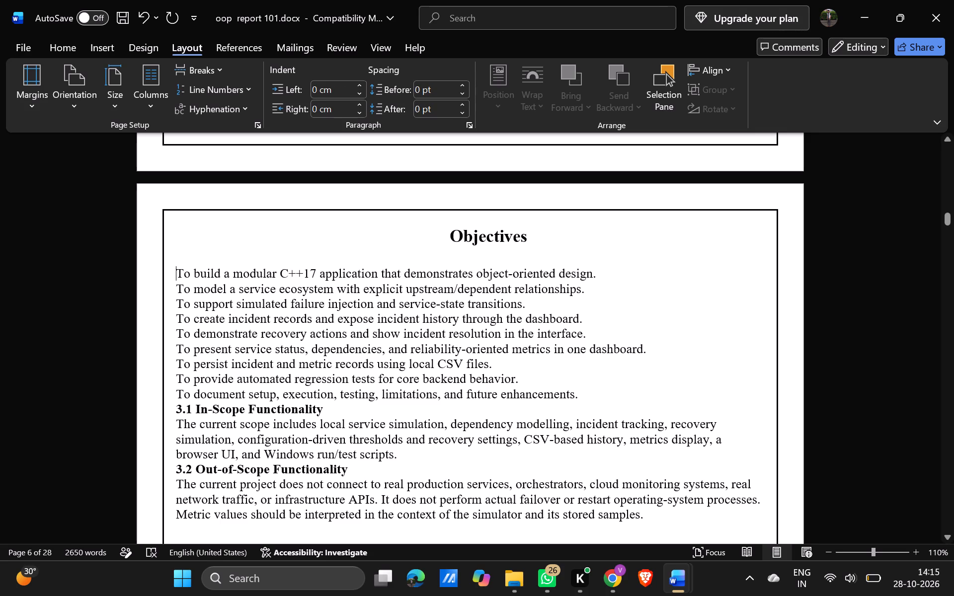
# Format the nine ResiliX objectives as a numbered list from 1 to 9 and make them bold.
pyautogui.moveTo(579, 400); pyautogui.dragTo(182, 274)
pyautogui.click(327, 253)
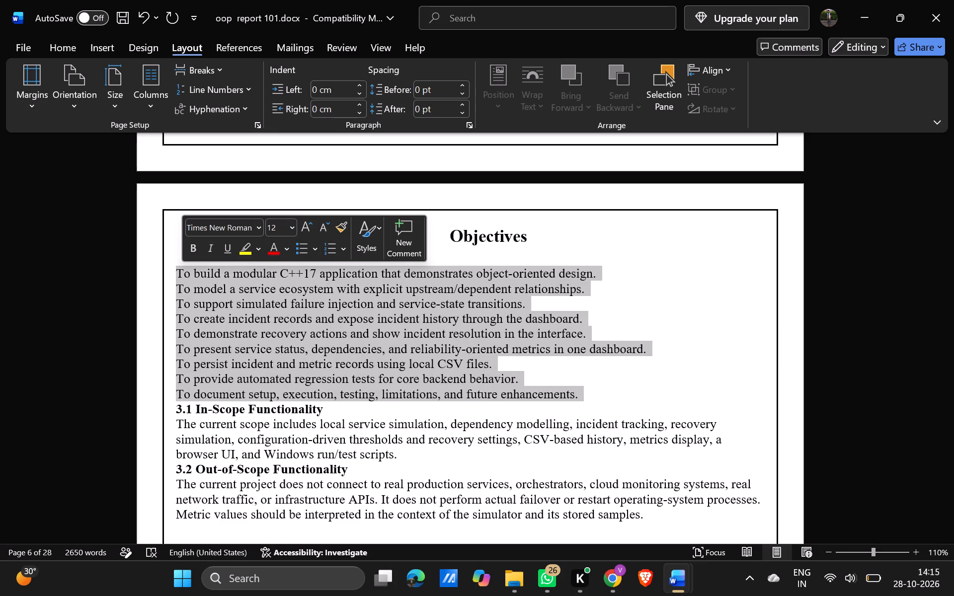
pyautogui.click(195, 250)
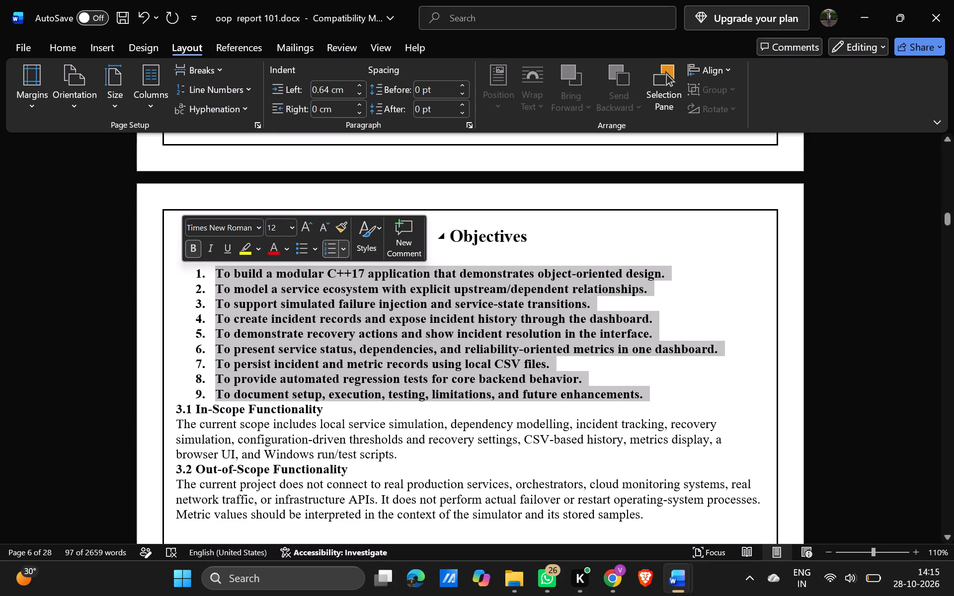
pyautogui.click(645, 243)
# Remove "3.1" from the In-Scope Functionality heading, add a blank line above it, and indent it with six leading spaces.
pyautogui.scroll(-1, 567, 312)
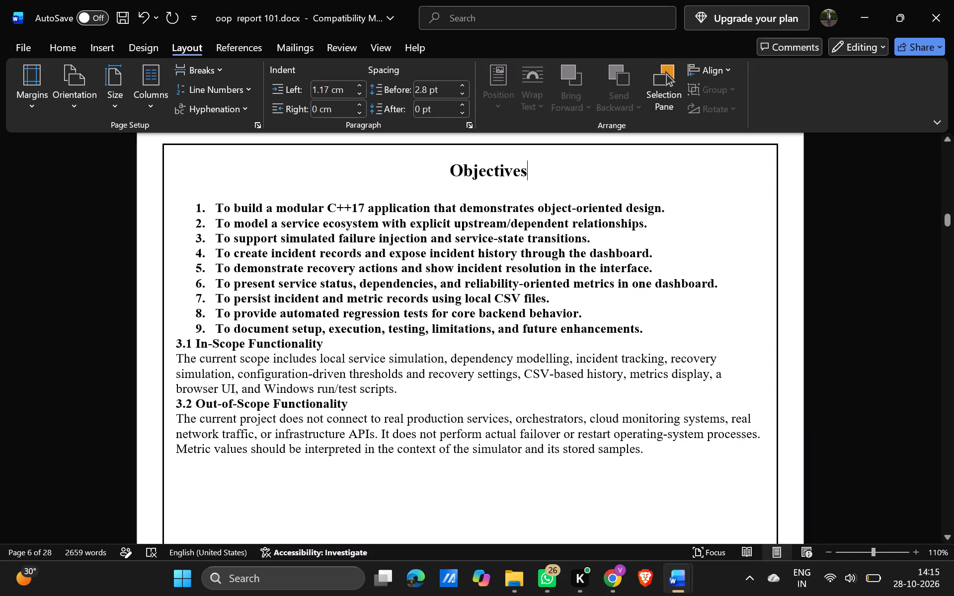
pyautogui.click(192, 343)
pyautogui.press('BackSpace')
pyautogui.press('BackSpace')
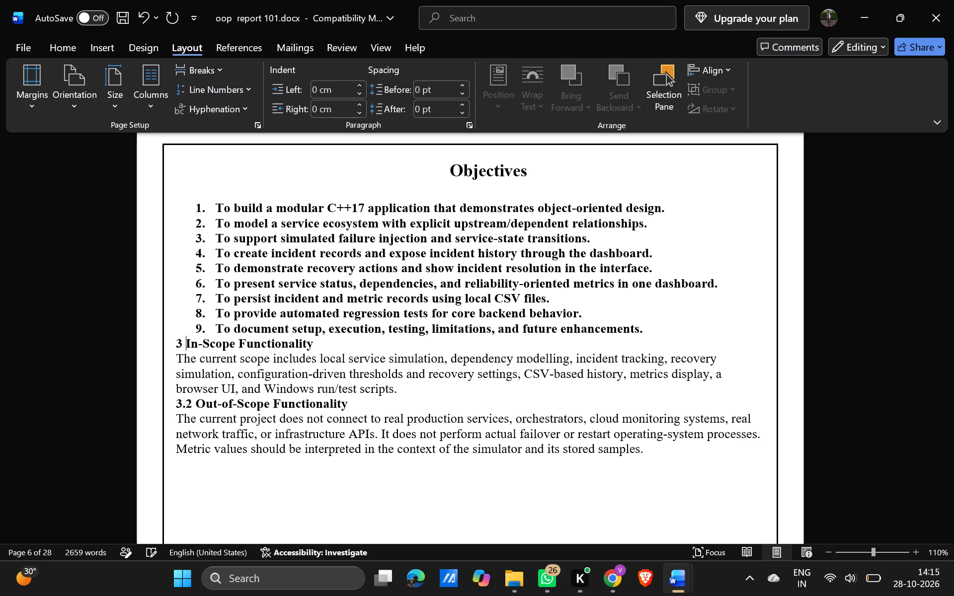
pyautogui.press('BackSpace')
pyautogui.press('space')
pyautogui.press('space')
pyautogui.press('space')
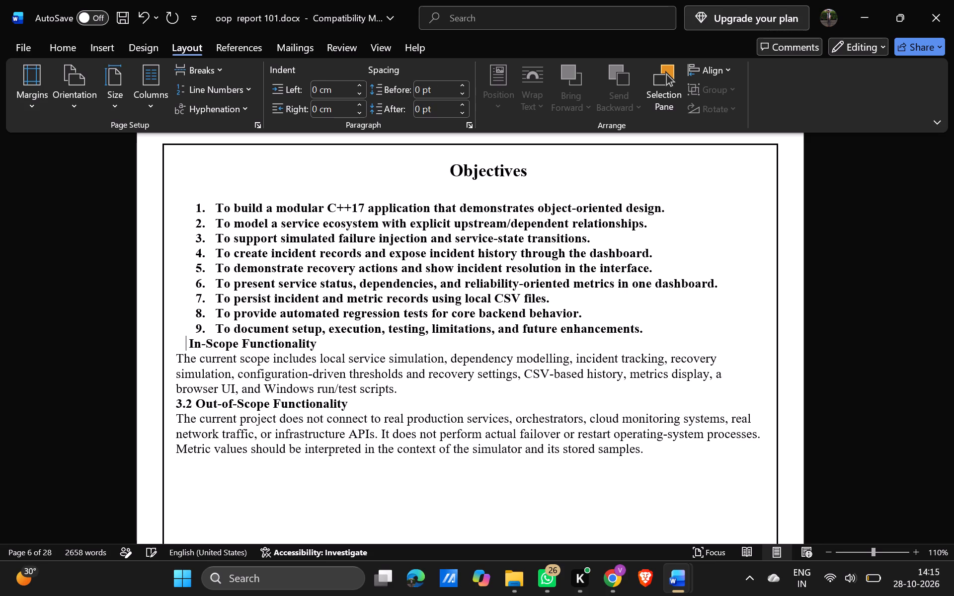
pyautogui.press('space')
pyautogui.press('space')
pyautogui.press('Return')
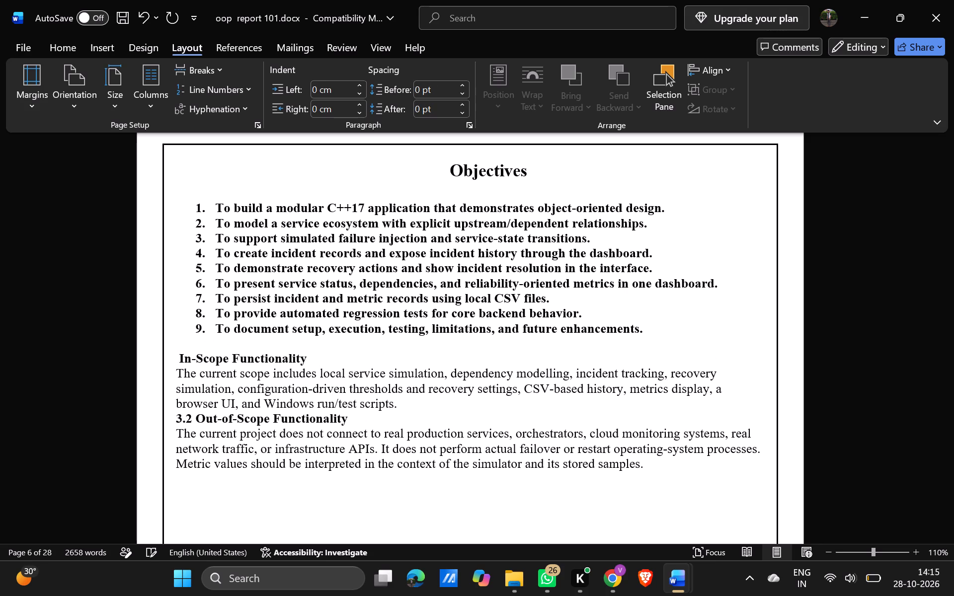
pyautogui.press('space')
pyautogui.press('space')
pyautogui.press('space')
pyautogui.press('space')
pyautogui.press('space')
pyautogui.press('space')
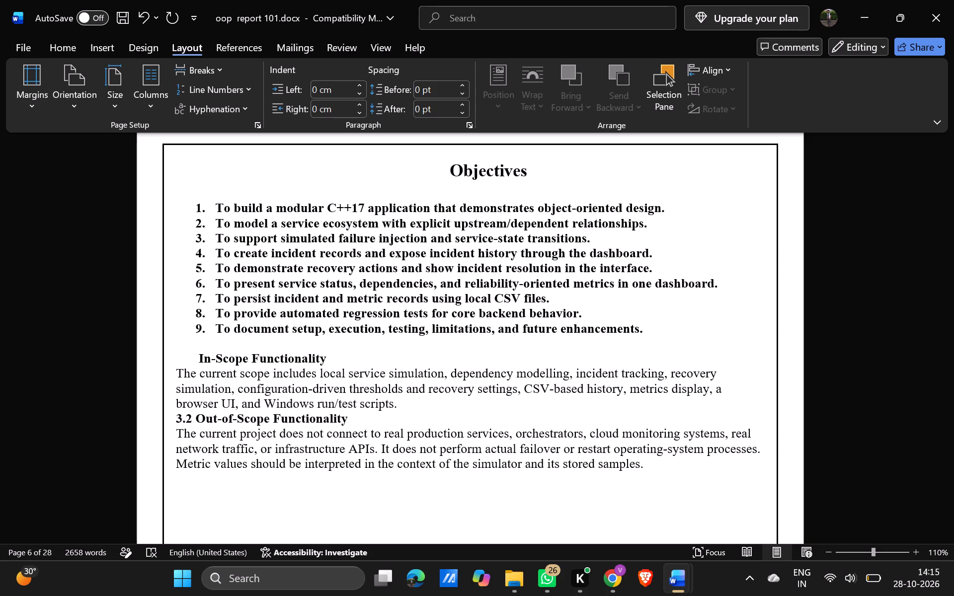
pyautogui.press('BackSpace')
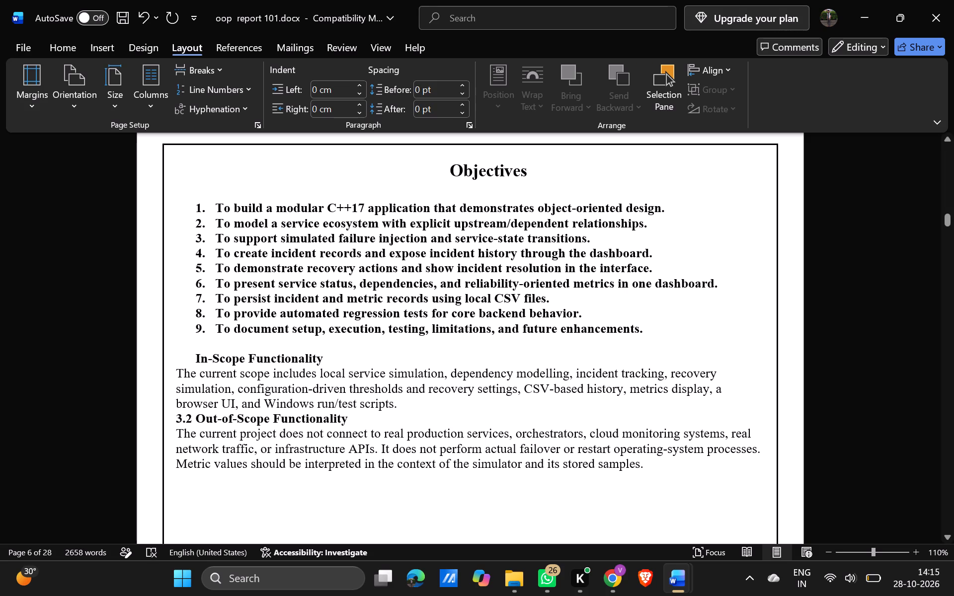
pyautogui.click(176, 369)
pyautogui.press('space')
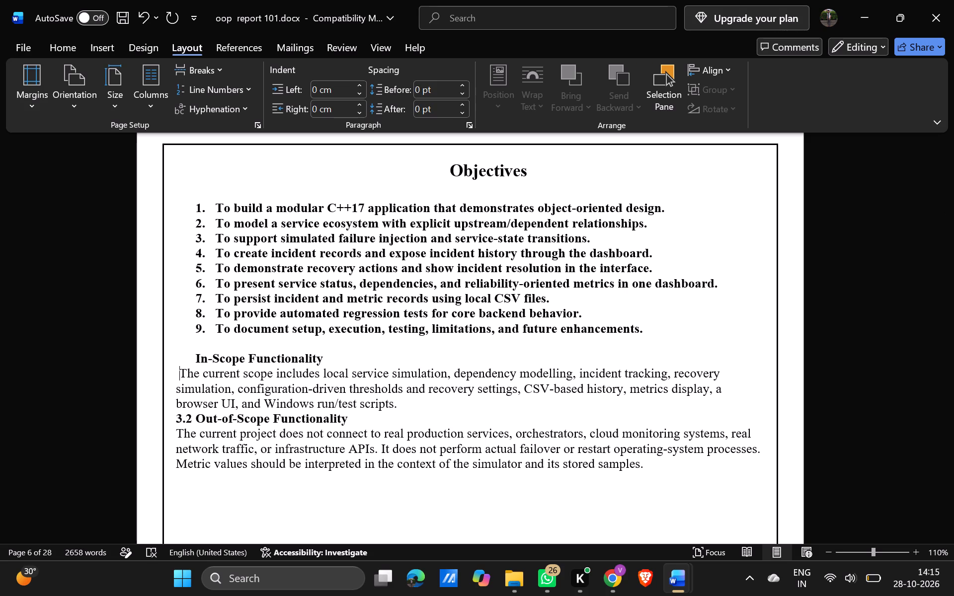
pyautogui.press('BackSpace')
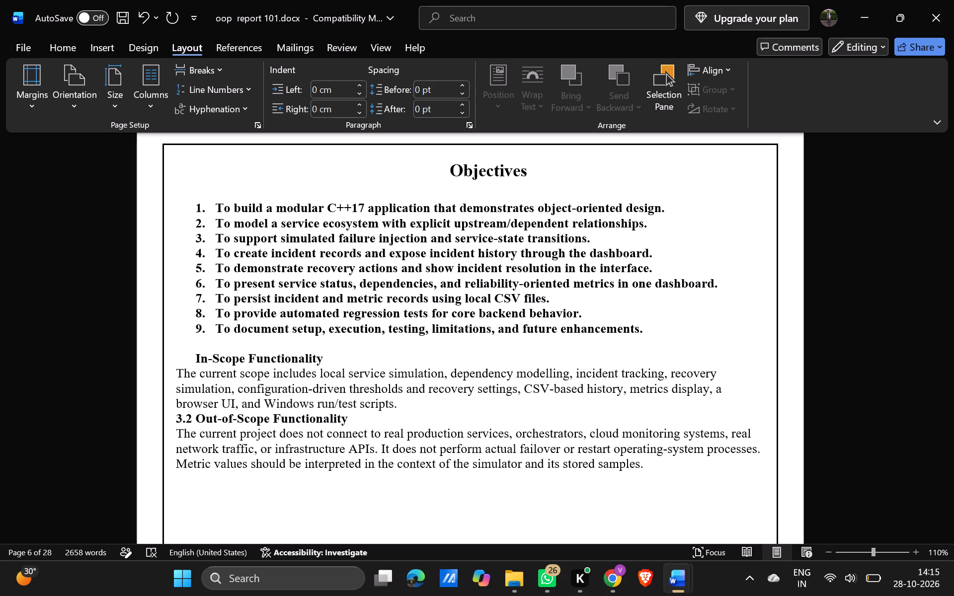
# Add a blank line above the 3.2 Out-of-Scope Functionality heading and indent the heading with six leading spaces.
pyautogui.click(67, 48)
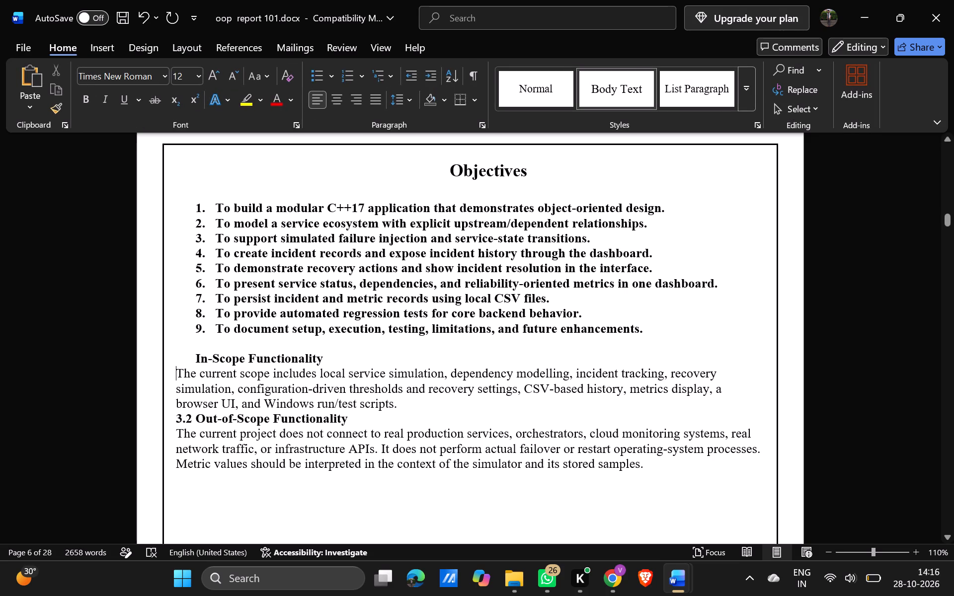
pyautogui.click(174, 414)
pyautogui.press('space')
pyautogui.press('space')
pyautogui.press('space')
pyautogui.press('space')
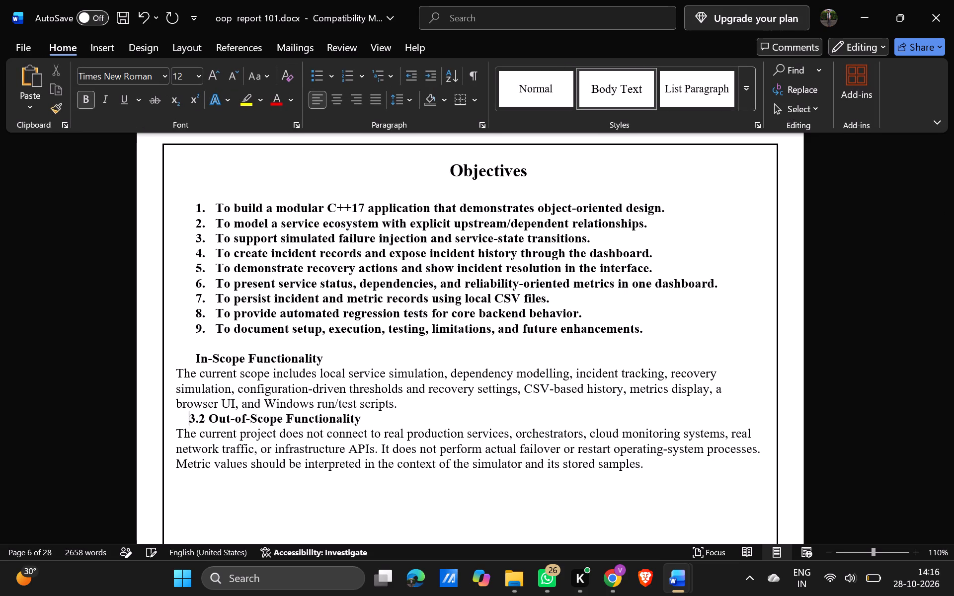
pyautogui.press('space')
pyautogui.press('space')
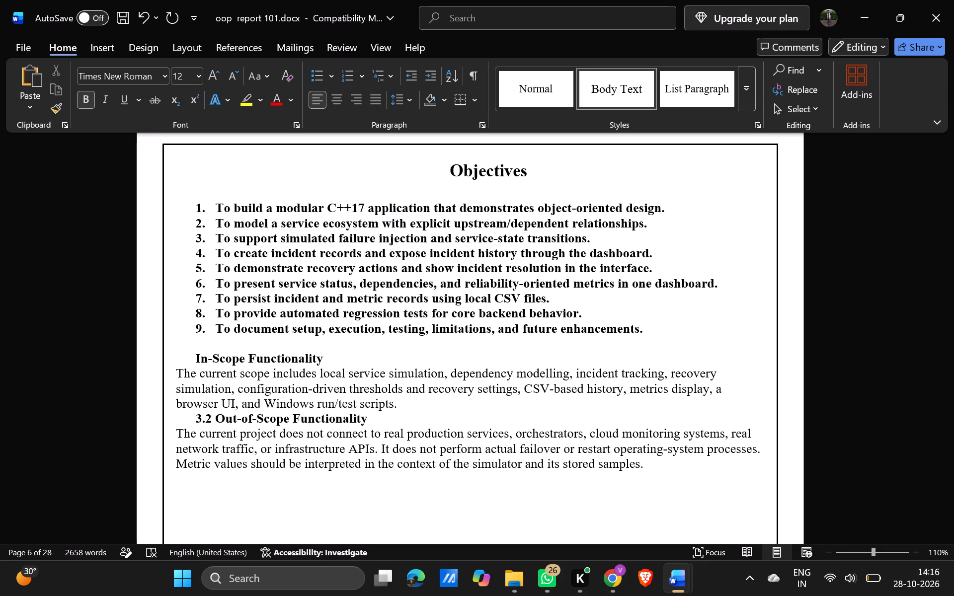
pyautogui.press('BackSpace')
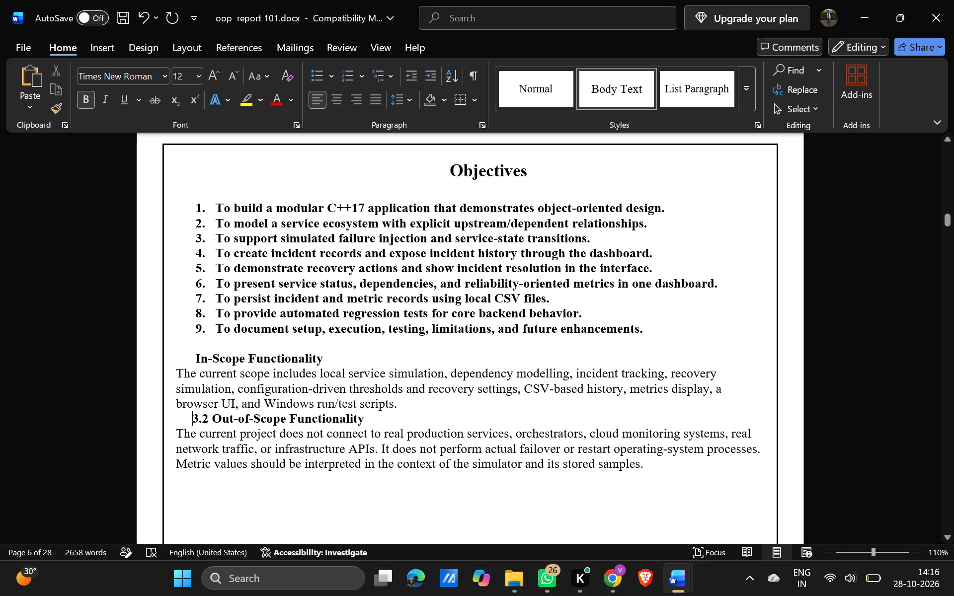
pyautogui.press('Return')
pyautogui.press('space')
pyautogui.press('space')
pyautogui.press('space')
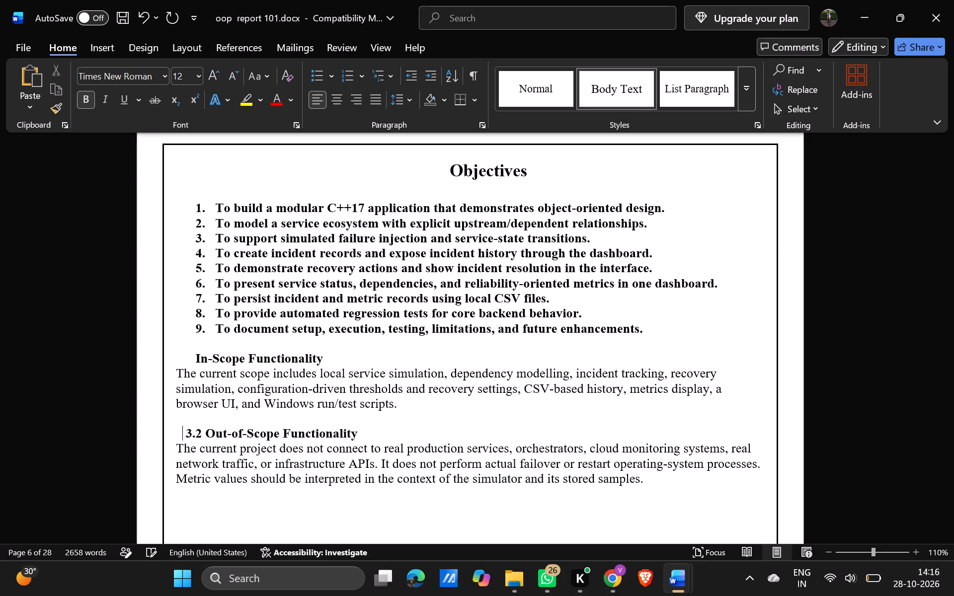
pyautogui.press('space')
pyautogui.press('space')
pyautogui.press('space')
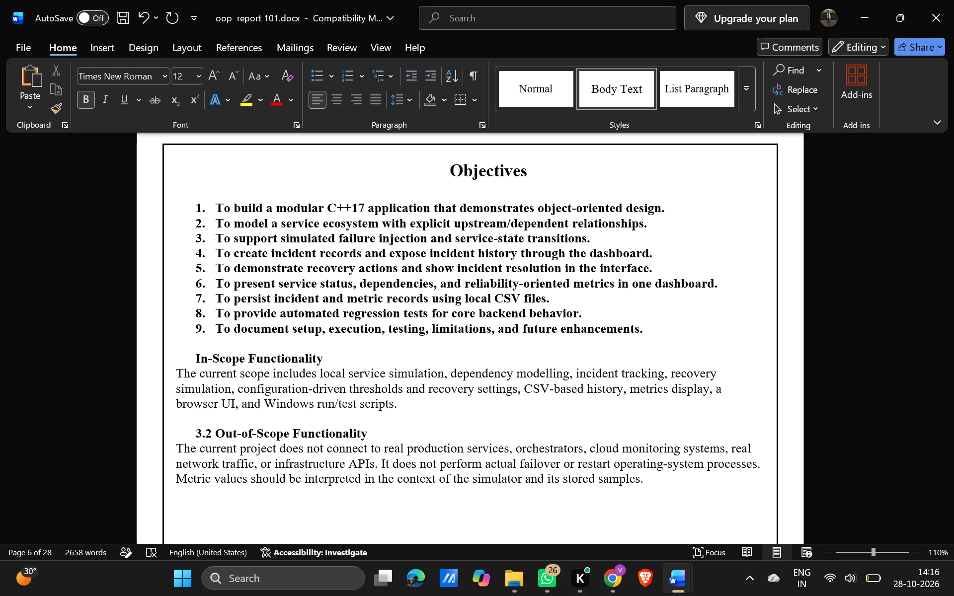
# Delete the "3.2" number from the Out-of-Scope Functionality heading, keeping its indent.
pyautogui.click(204, 430)
pyautogui.press('Right')
pyautogui.press('Right')
pyautogui.press('BackSpace')
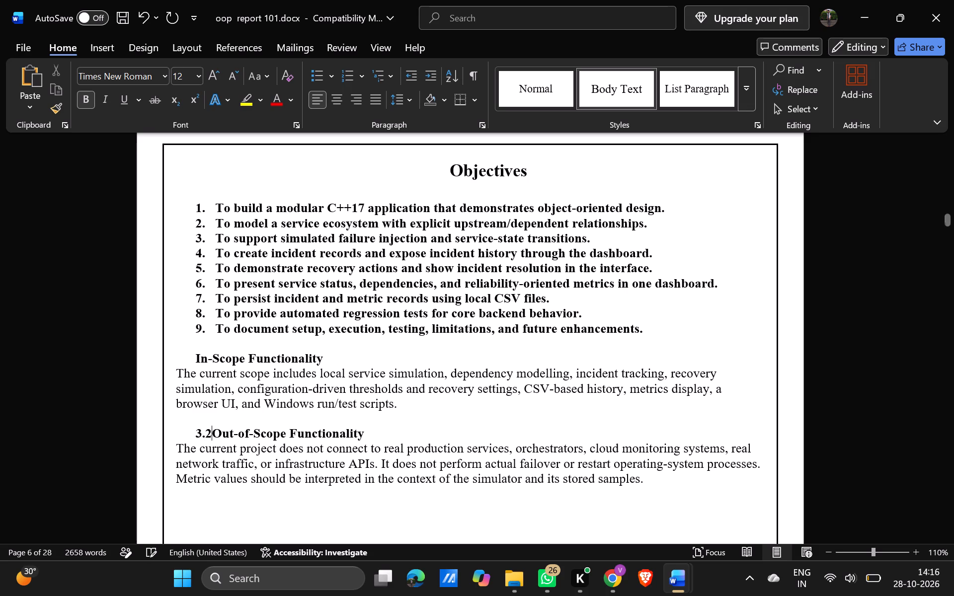
pyautogui.press('BackSpace')
pyautogui.press('BackSpace')
pyautogui.press('BackSpace')
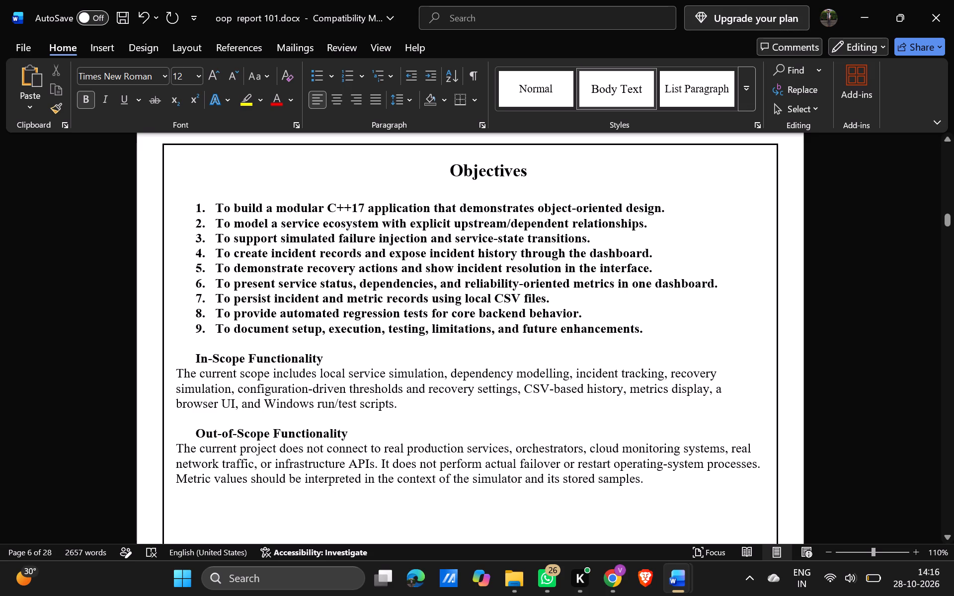
# Justify all text below the Objectives heading, from the first objective through the Out-of-Scope Functionality paragraph.
pyautogui.moveTo(662, 488); pyautogui.dragTo(400, 354)
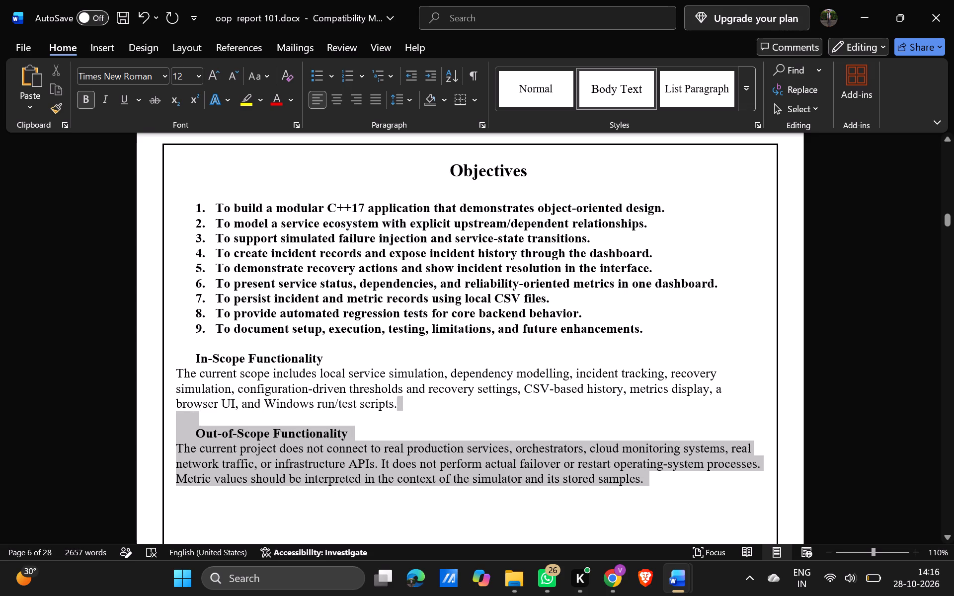
pyautogui.moveTo(400, 354); pyautogui.dragTo(198, 212)
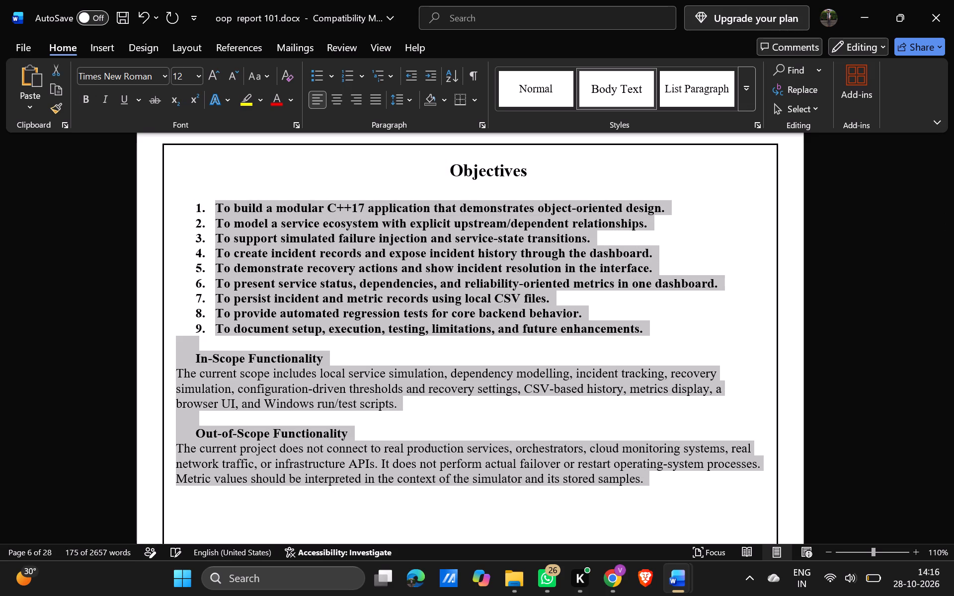
pyautogui.click(373, 97)
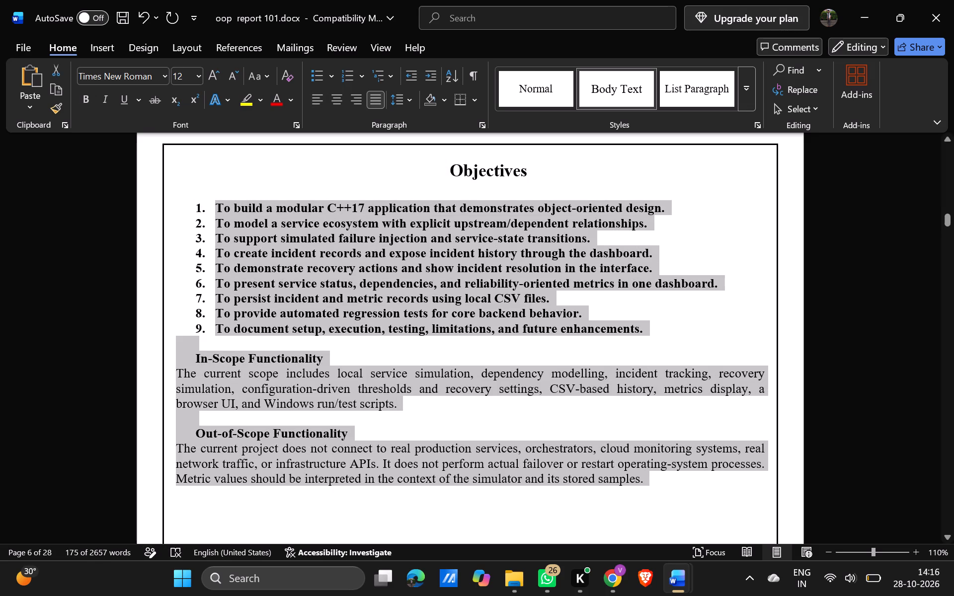
pyautogui.click(853, 376)
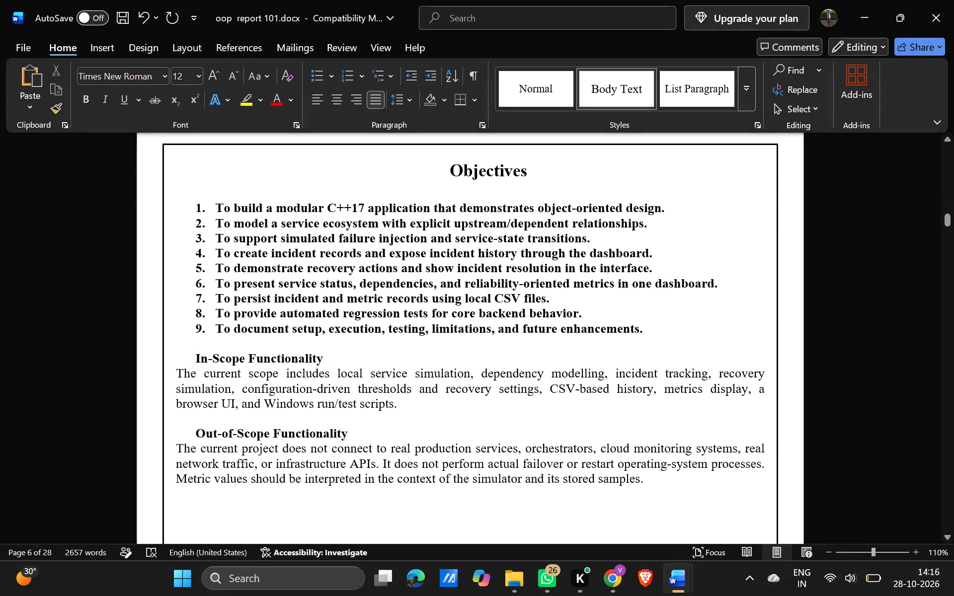
# Add a round bullet to the In-Scope Functionality heading.
pyautogui.scroll(-2, 671, 404)
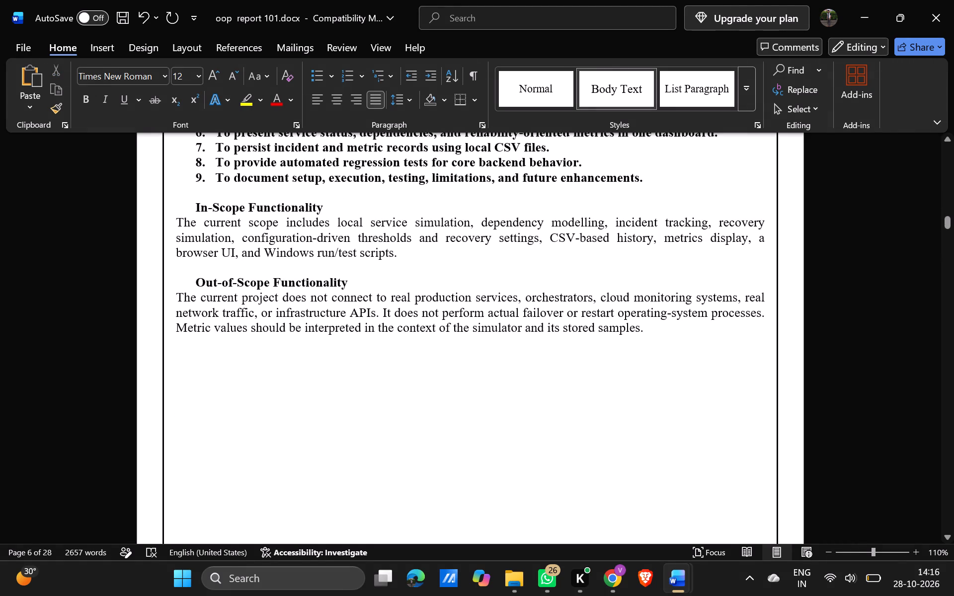
pyautogui.moveTo(328, 207); pyautogui.dragTo(199, 205)
pyautogui.click(329, 181)
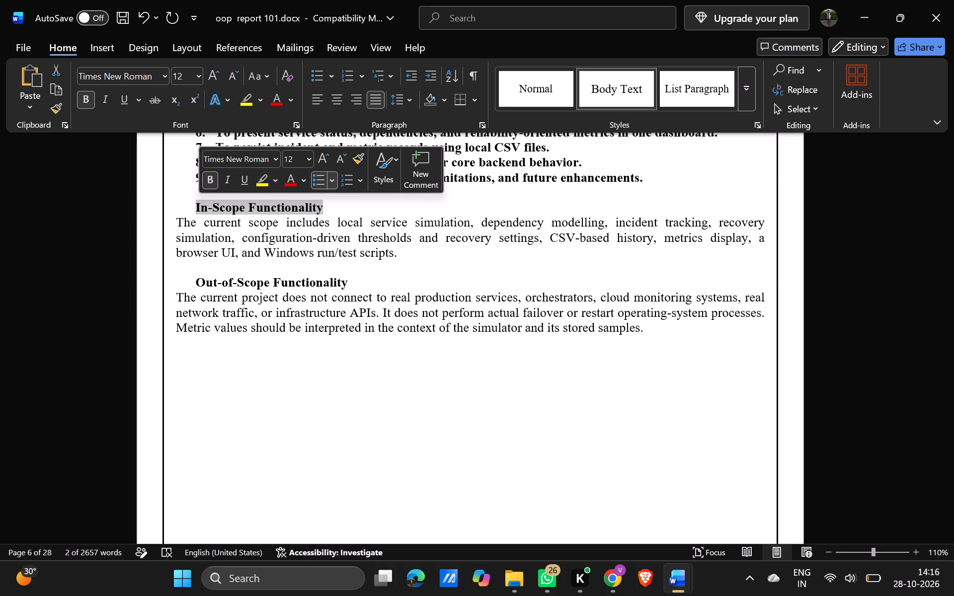
pyautogui.click(317, 182)
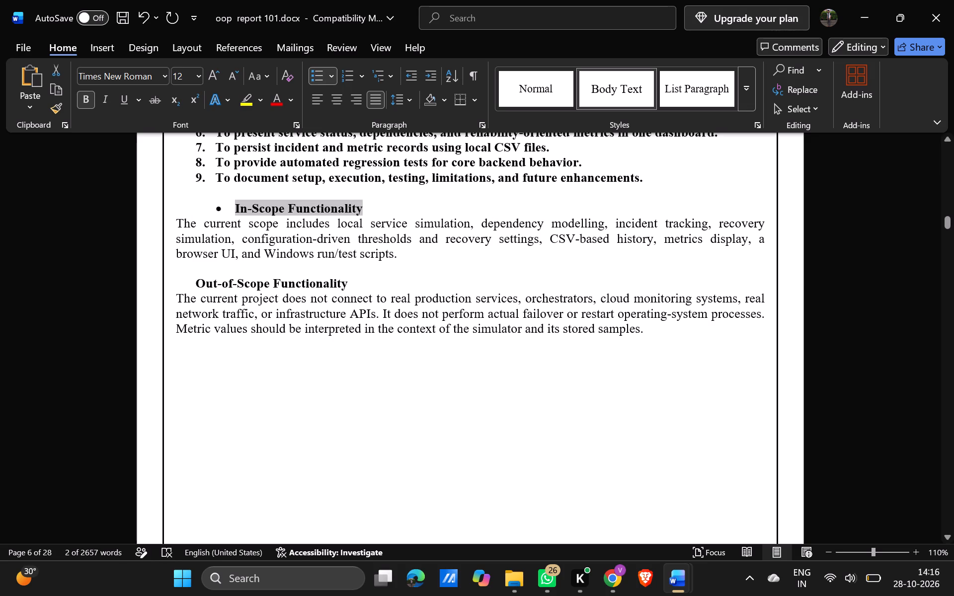
# Undo the bullet added to the In-Scope Functionality heading.
pyautogui.hotkey('ctrl', 'z')
pyautogui.click(320, 449)
# Add a blank line between the Objectives heading and the first numbered objective.
pyautogui.scroll(-1, 320, 449)
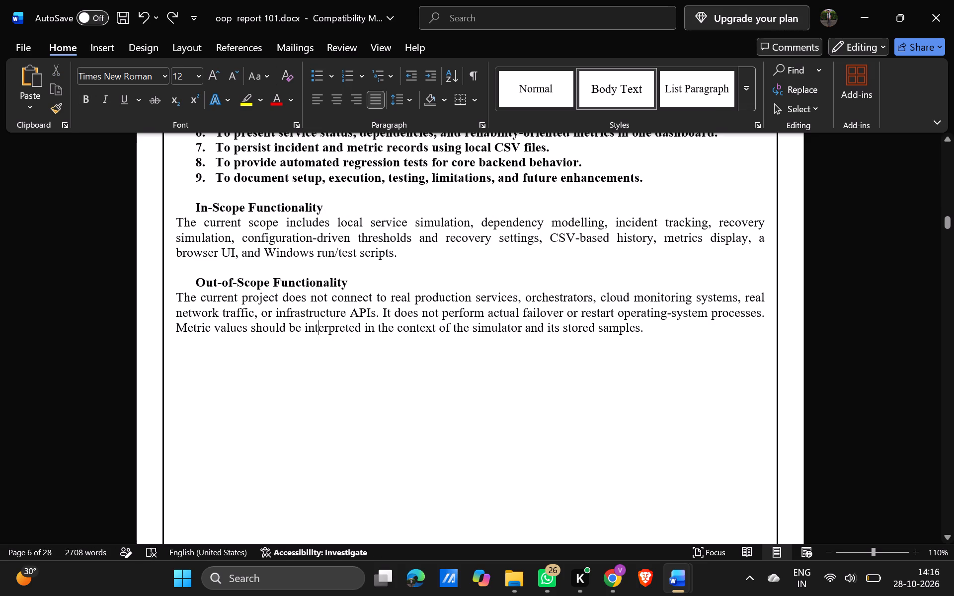
pyautogui.scroll(-2, 320, 449)
pyautogui.scroll(5, 320, 449)
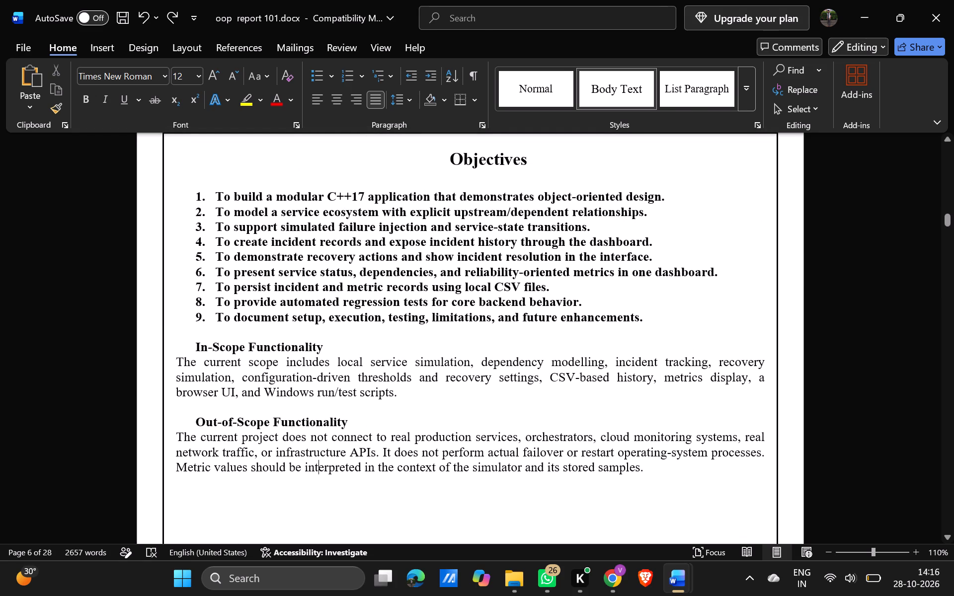
pyautogui.click(224, 183)
pyautogui.press('Return')
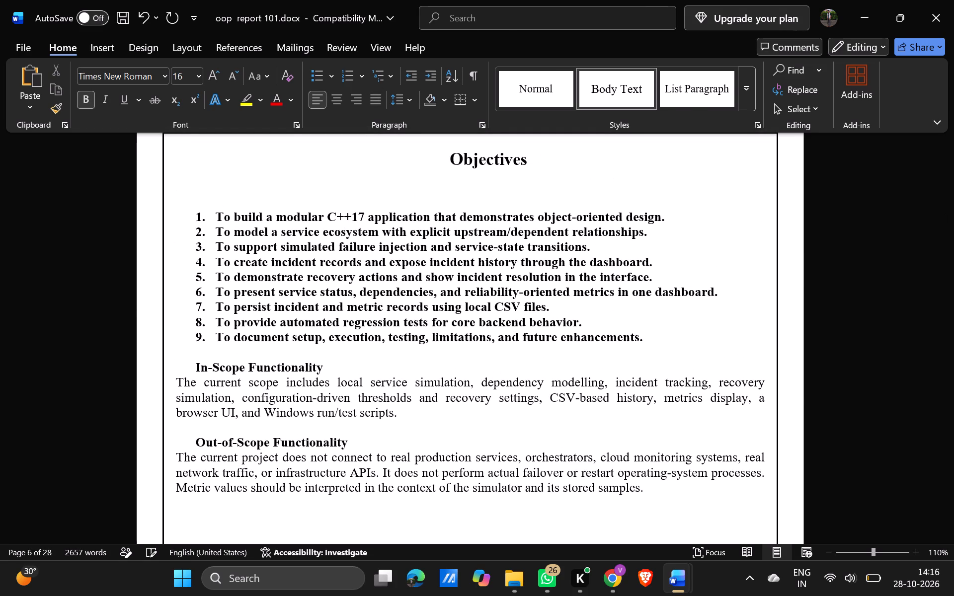
# Review the layout of the Objectives page and the report pages that follow it.
pyautogui.scroll(1, 224, 183)
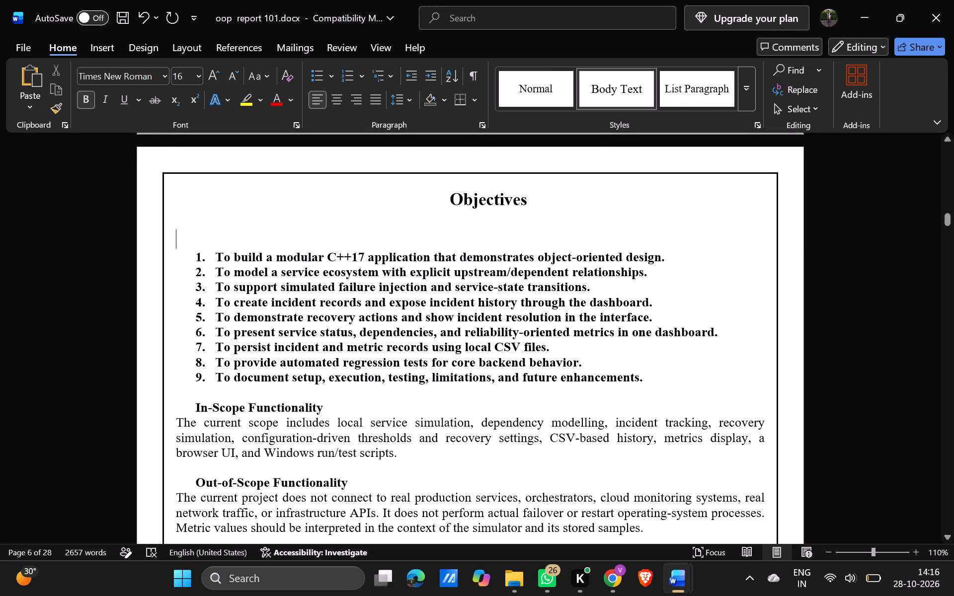
pyautogui.scroll(-3, 224, 183)
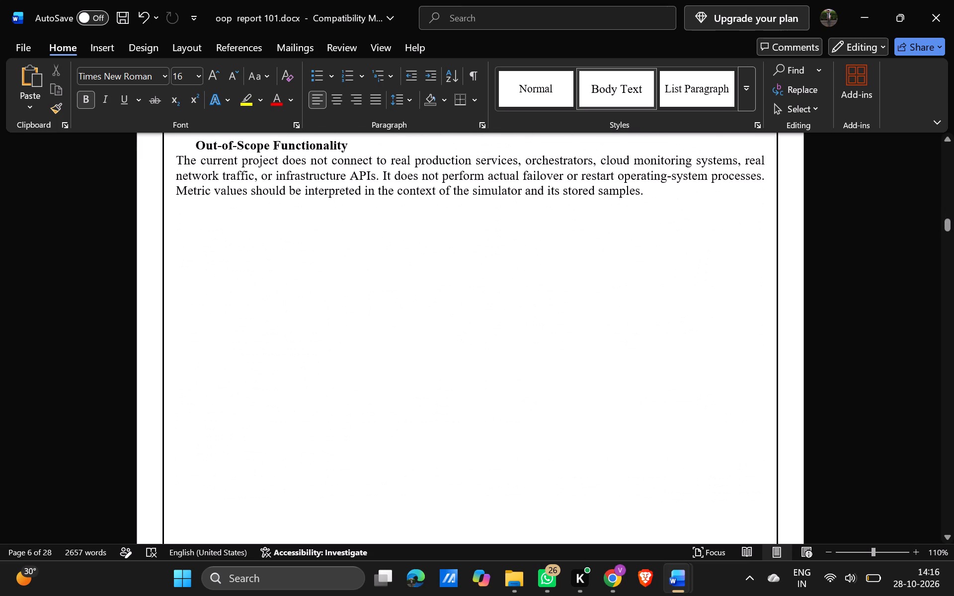
pyautogui.scroll(-2, 229, 178)
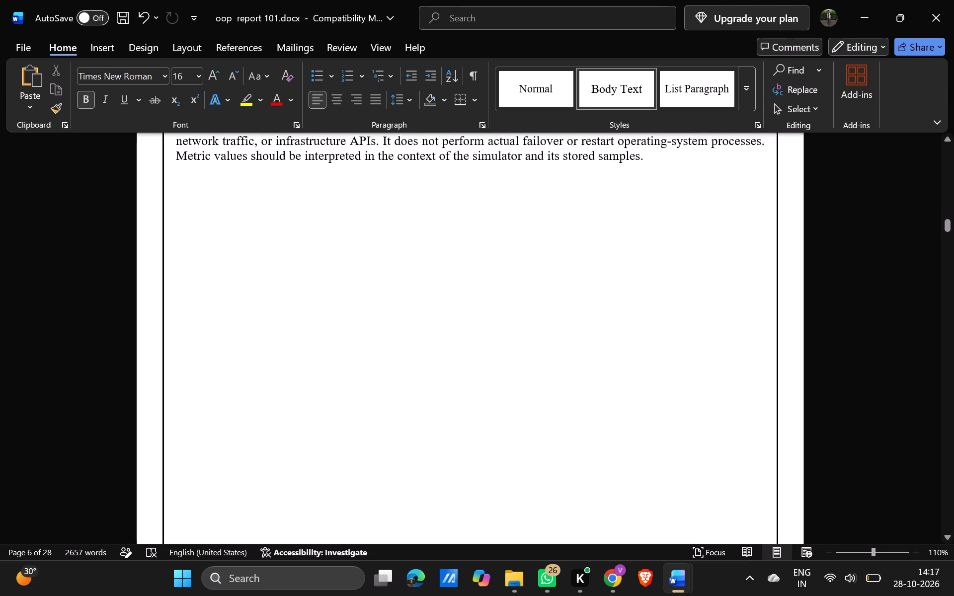
pyautogui.scroll(-1, 229, 178)
pyautogui.scroll(1, 229, 178)
pyautogui.scroll(-1, 229, 178)
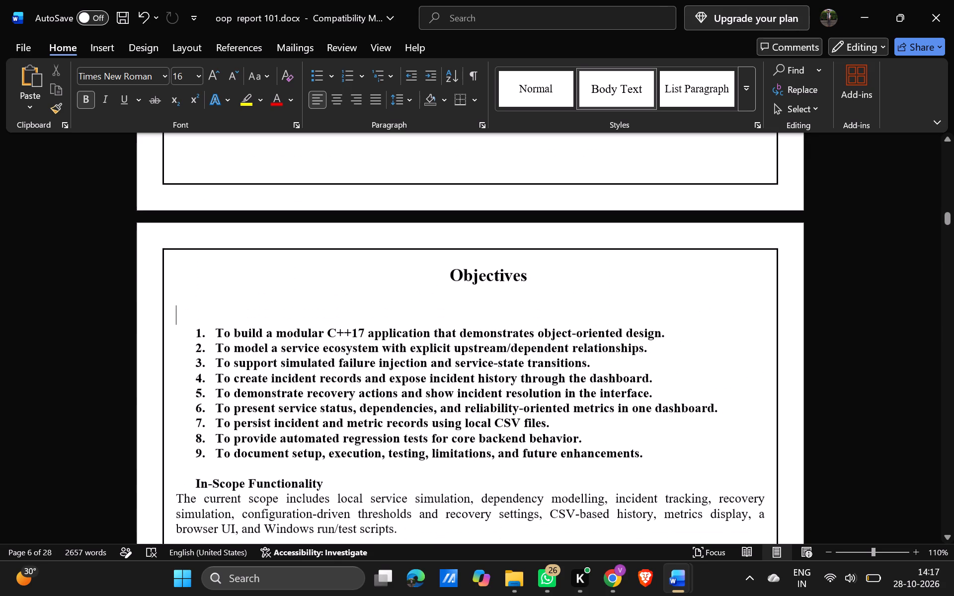
pyautogui.scroll(-1, 343, 337)
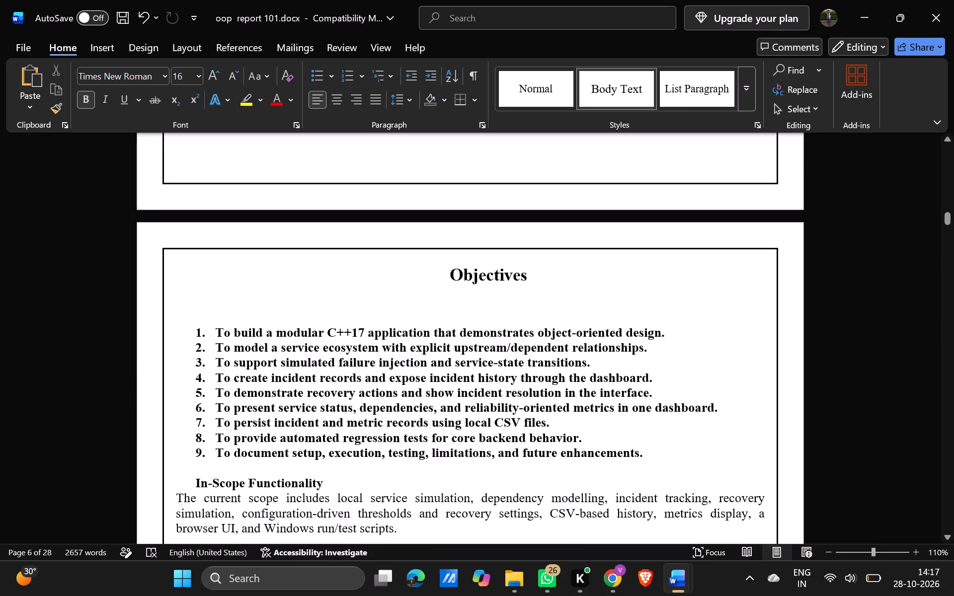
pyautogui.scroll(-1, 343, 337)
pyautogui.scroll(-1, 383, 429)
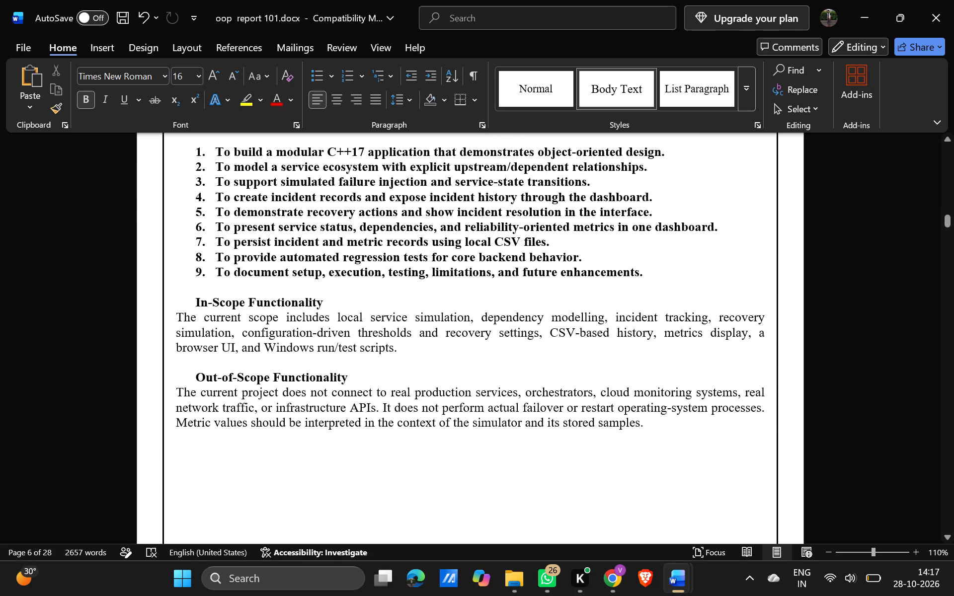
pyautogui.scroll(-6, 383, 429)
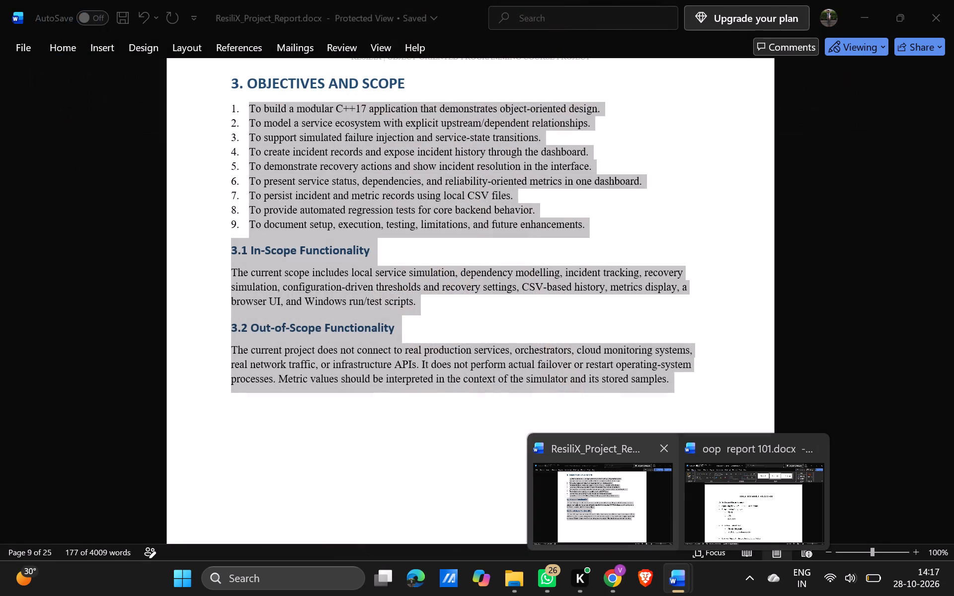
# Switch to ResiliX_Project_Report.docx and select the 4.1 Functional Requirements table, from its header row through FR-10.
pyautogui.click(646, 520)
pyautogui.click(504, 442)
pyautogui.scroll(-2, 504, 442)
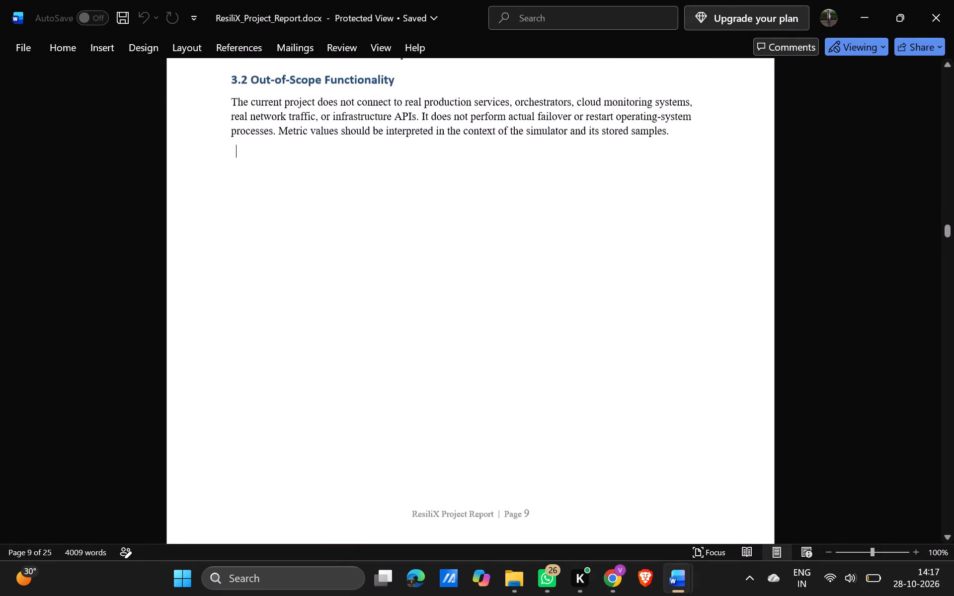
pyautogui.scroll(-2, 504, 442)
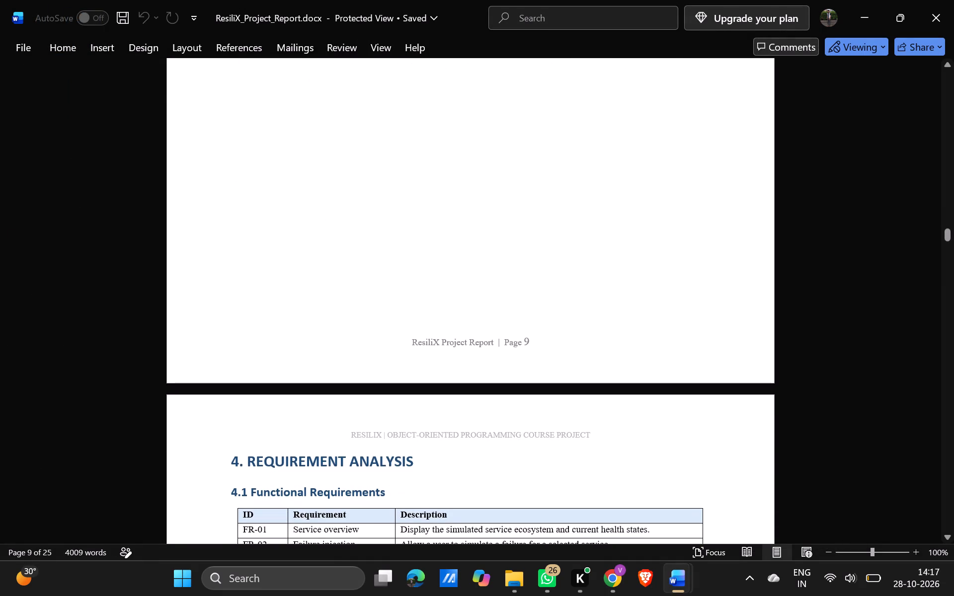
pyautogui.click(413, 340)
pyautogui.scroll(-2, 413, 340)
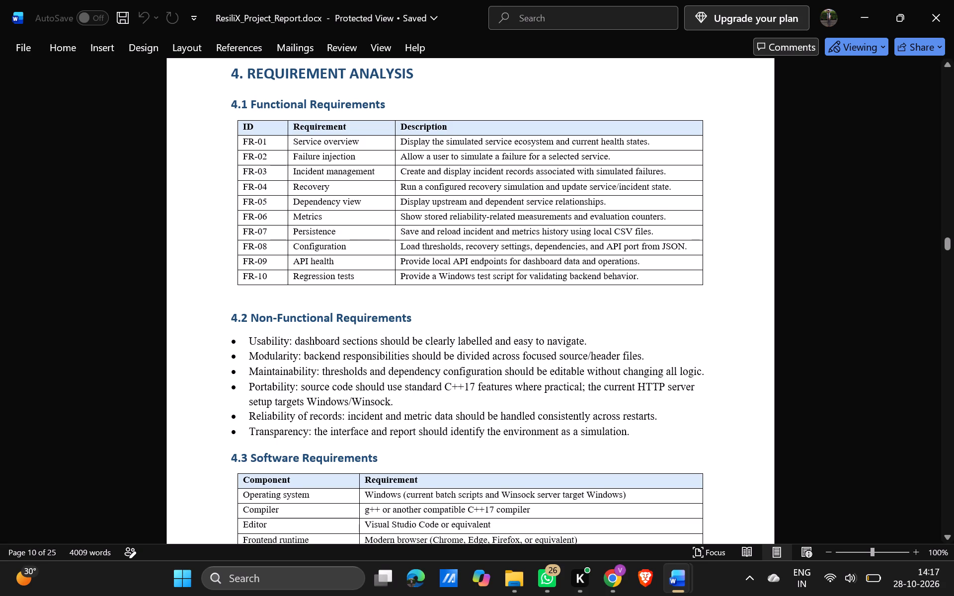
pyautogui.click(256, 132)
pyautogui.moveTo(706, 285); pyautogui.dragTo(371, 129)
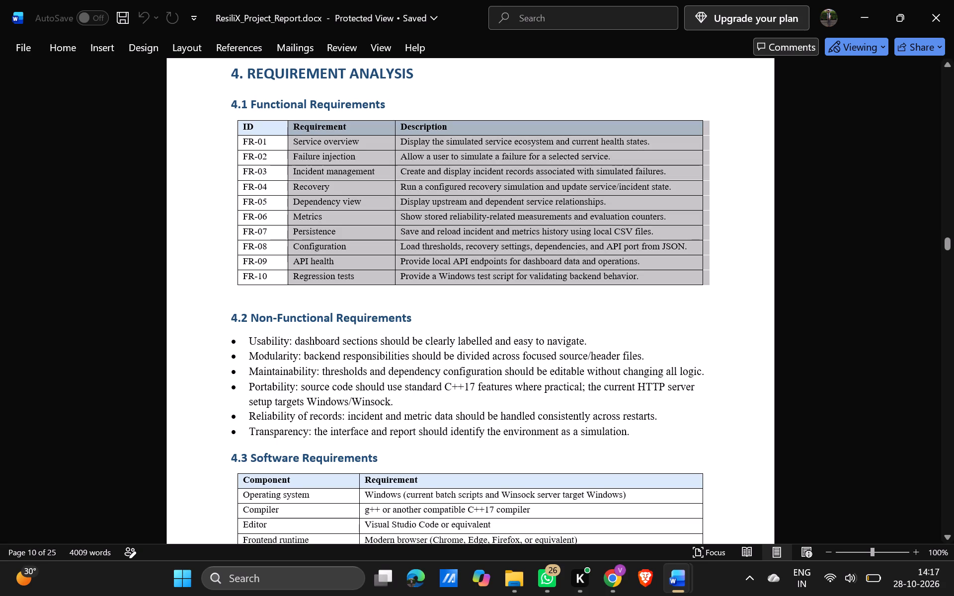
pyautogui.moveTo(371, 129); pyautogui.dragTo(237, 127)
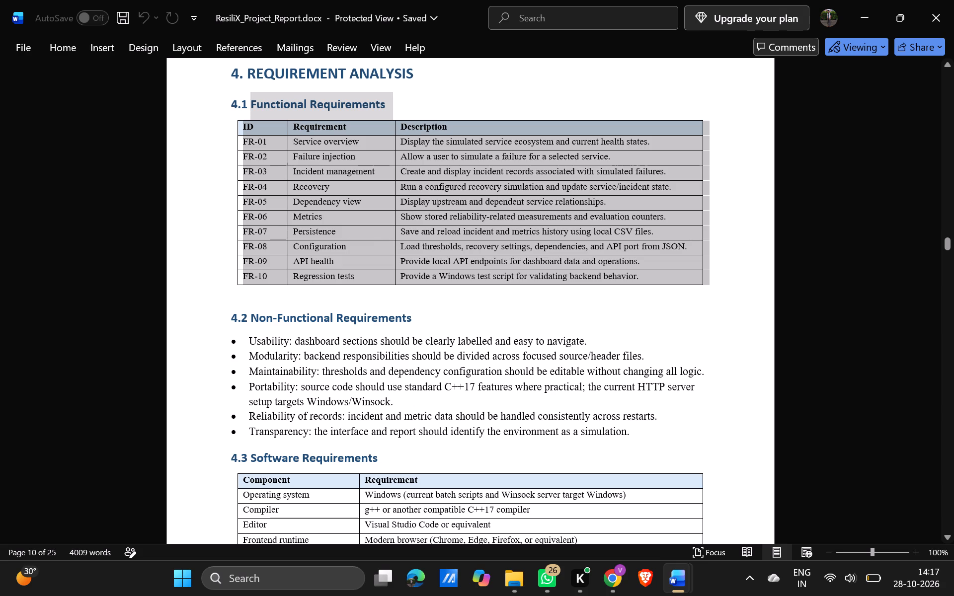
pyautogui.moveTo(237, 127); pyautogui.dragTo(232, 127)
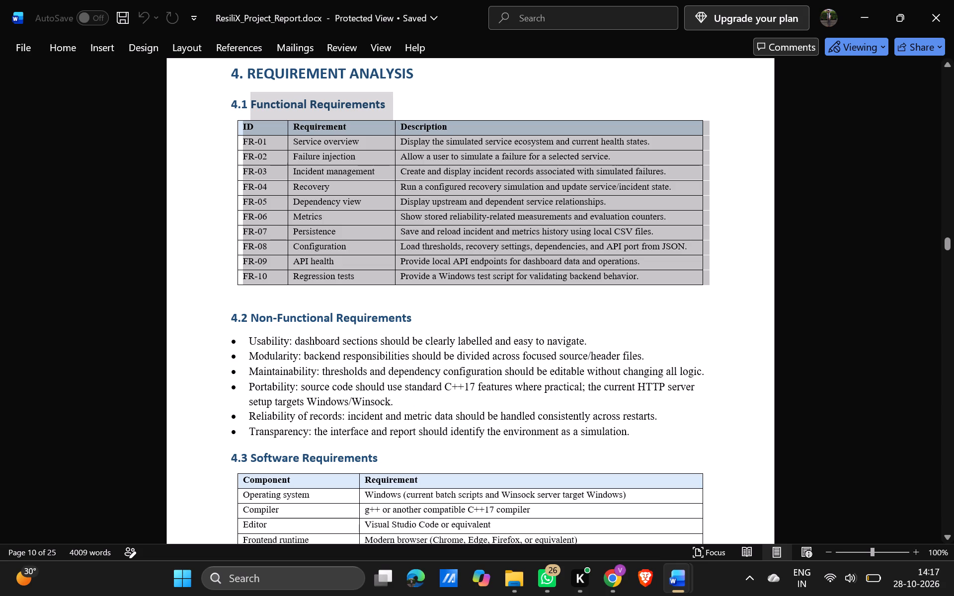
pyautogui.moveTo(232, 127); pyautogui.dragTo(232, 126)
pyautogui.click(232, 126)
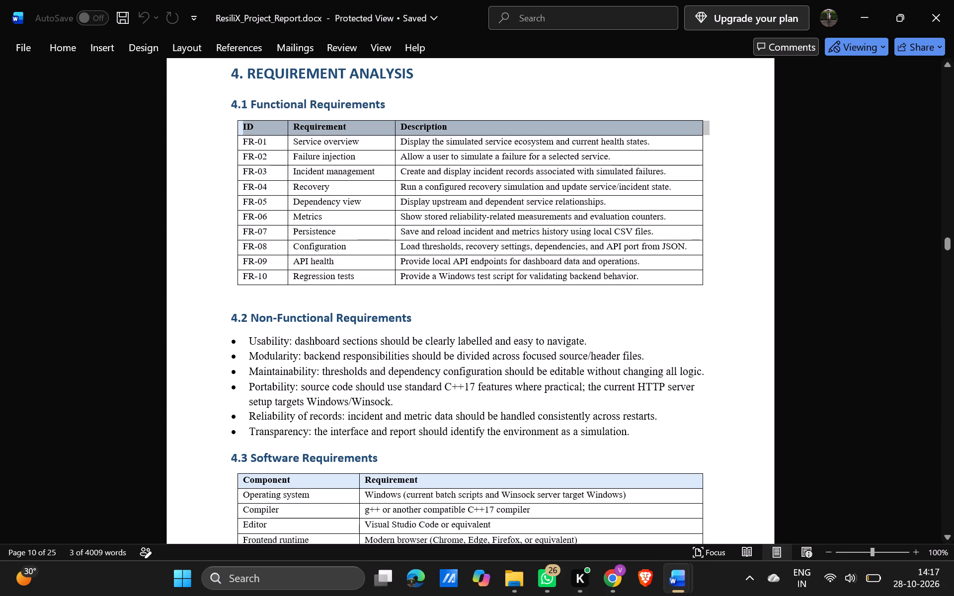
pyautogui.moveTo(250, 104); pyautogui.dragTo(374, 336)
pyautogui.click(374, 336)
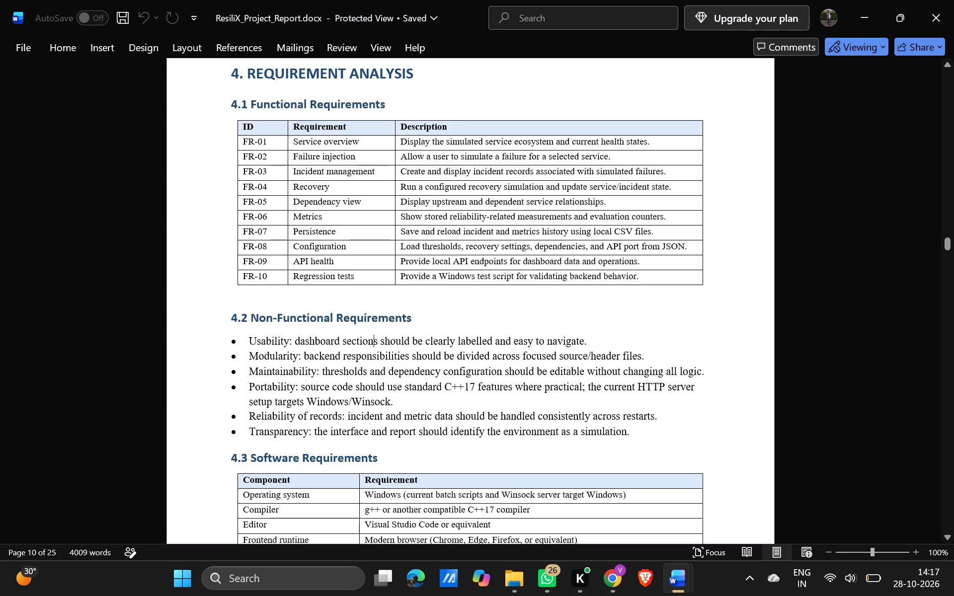
# Examine the extent of the Requirement Analysis chapter, from section 4.1 to the start of chapter 5.
pyautogui.scroll(-6, 305, 285)
pyautogui.scroll(1, 305, 285)
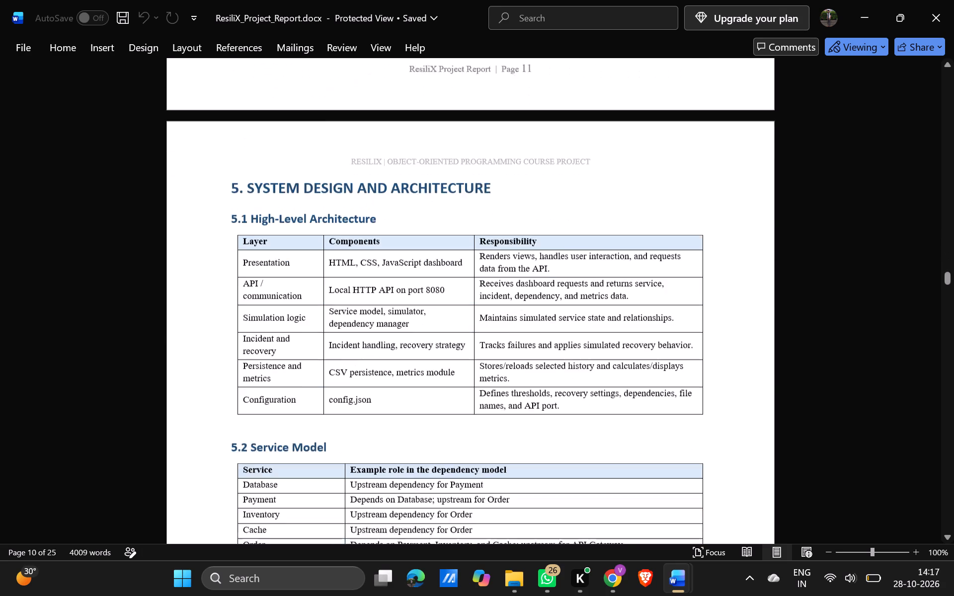
pyautogui.scroll(1, 305, 285)
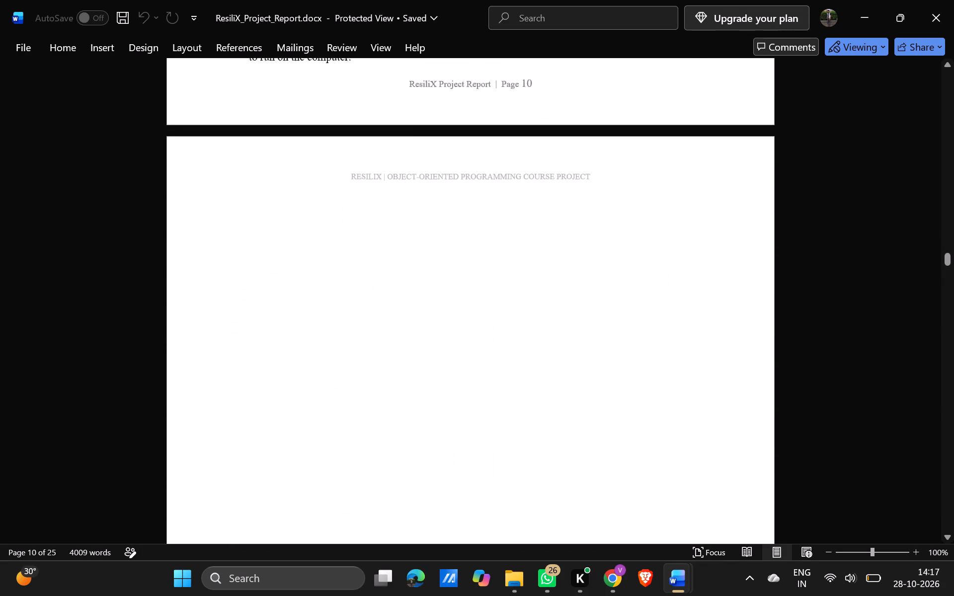
pyautogui.scroll(2, 305, 285)
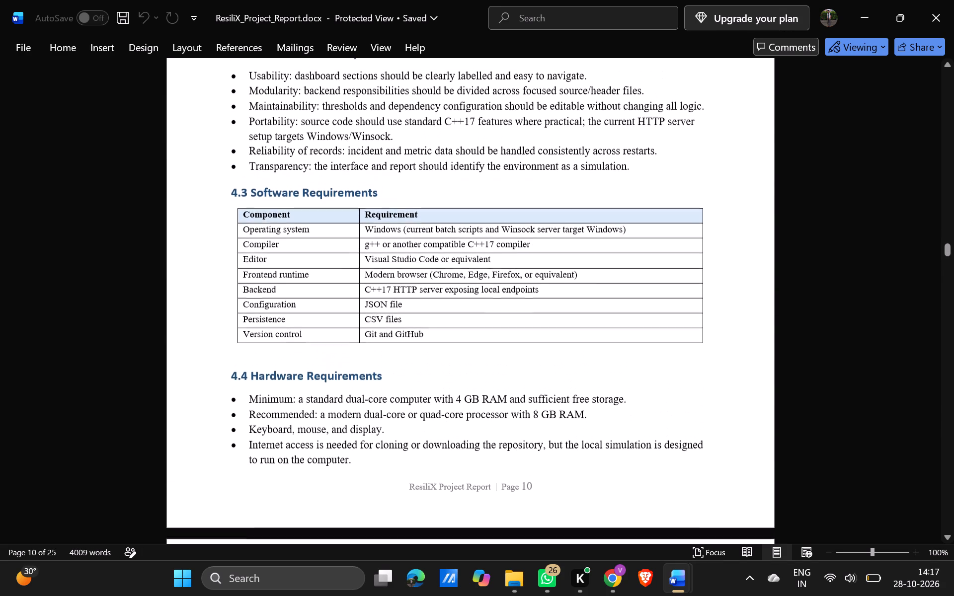
pyautogui.scroll(1, 305, 285)
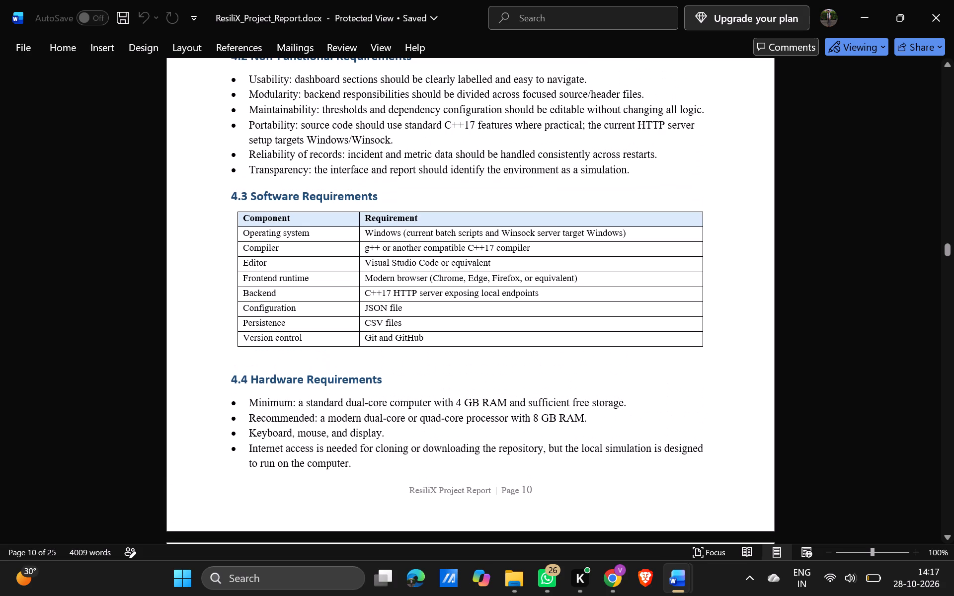
pyautogui.scroll(5, 390, 354)
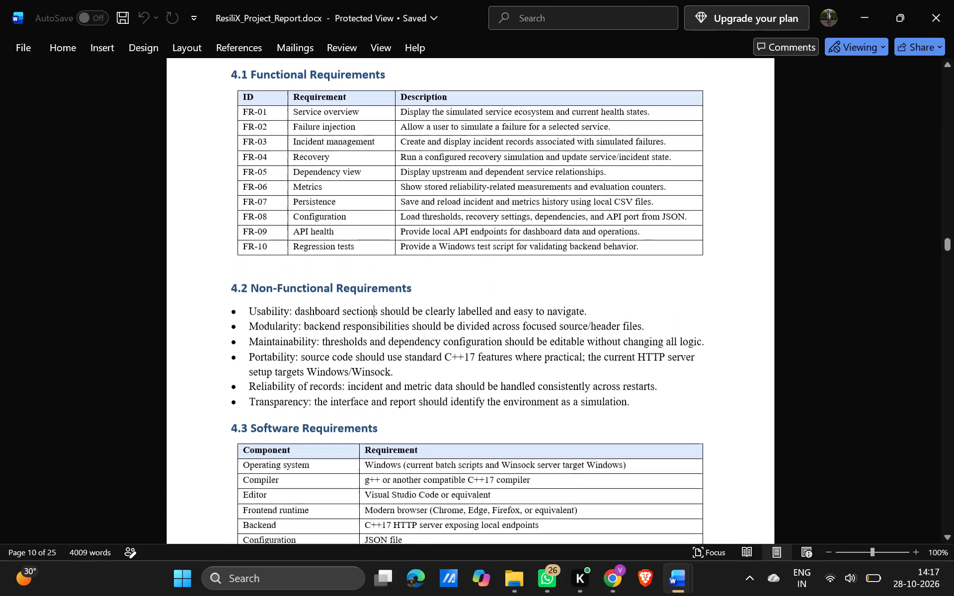
pyautogui.scroll(1, 390, 354)
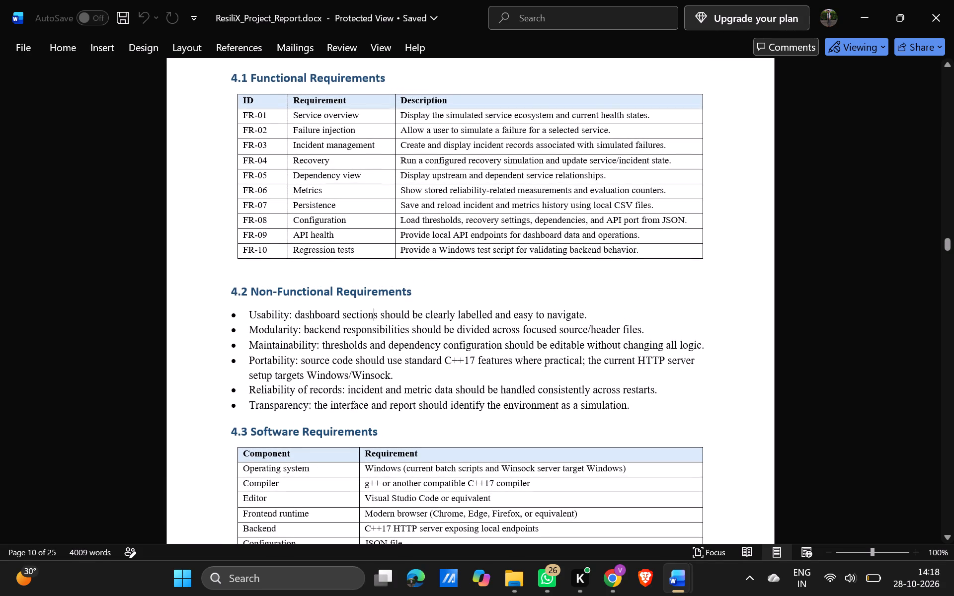
# Copy sections 4.1 Functional Requirements through 4.4 Hardware Requirements, including their headings, tables and bullet lists.
pyautogui.moveTo(234, 75); pyautogui.dragTo(510, 538)
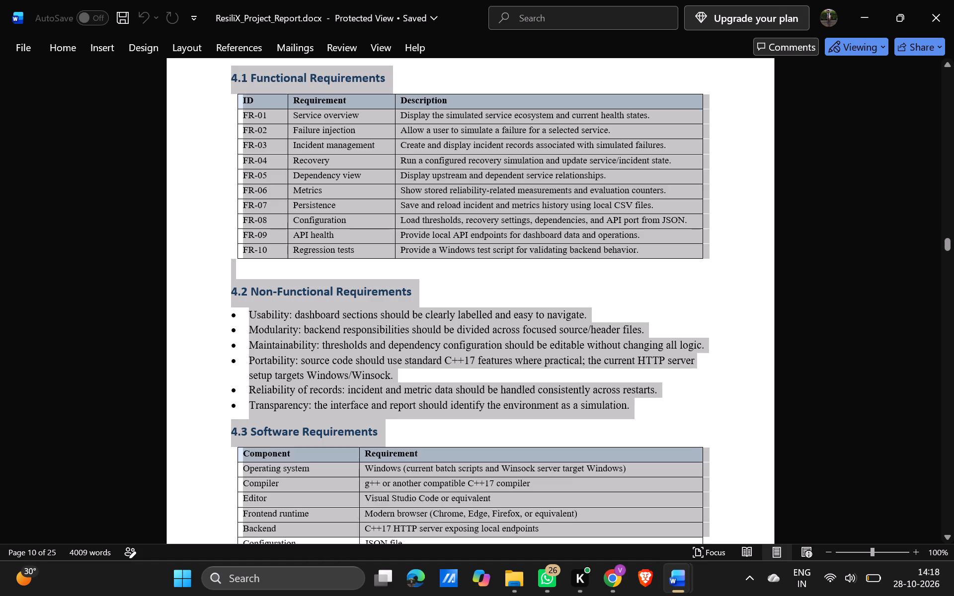
pyautogui.moveTo(510, 538); pyautogui.dragTo(479, 433)
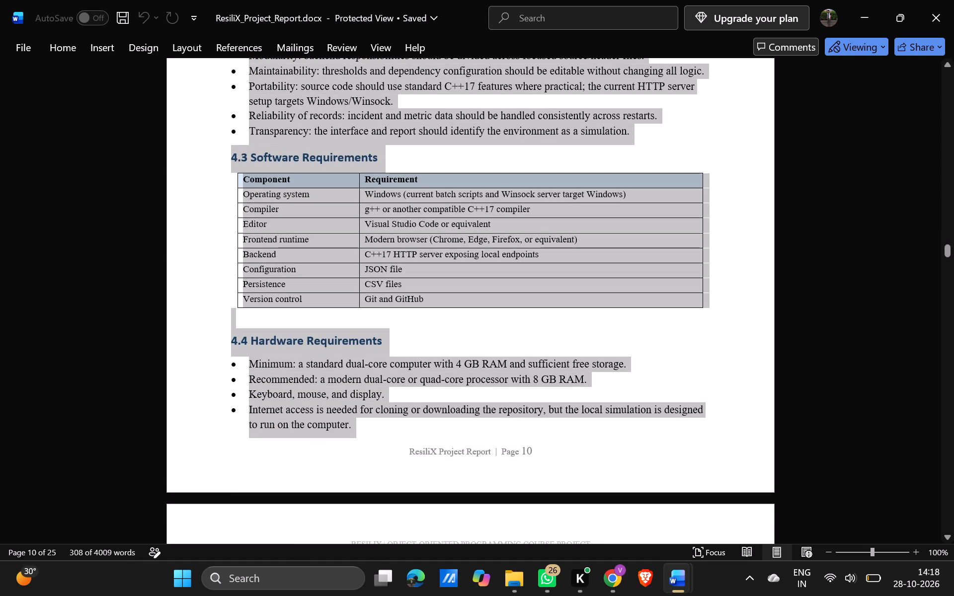
pyautogui.hotkey('ctrl', 'c')
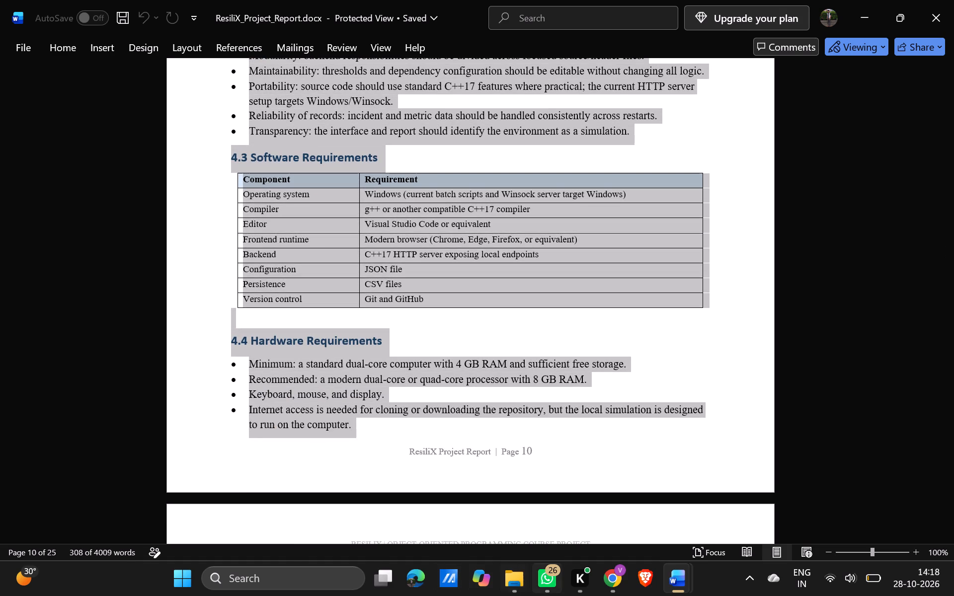
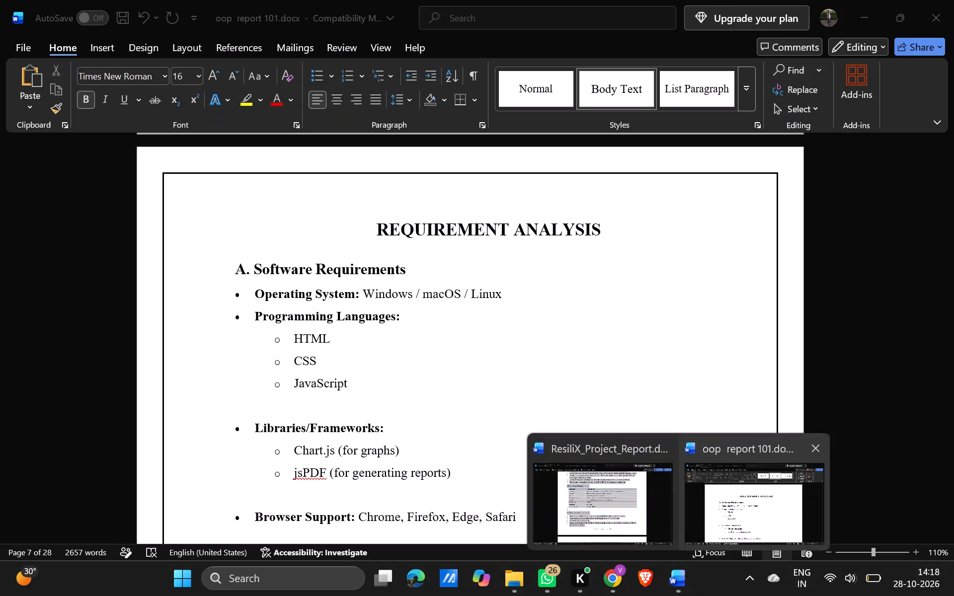
# Switch to oop report 101.docx and try to select the Requirement Analysis content starting from the A. Software Requirements heading.
pyautogui.click(712, 520)
pyautogui.moveTo(236, 269); pyautogui.dragTo(176, 399)
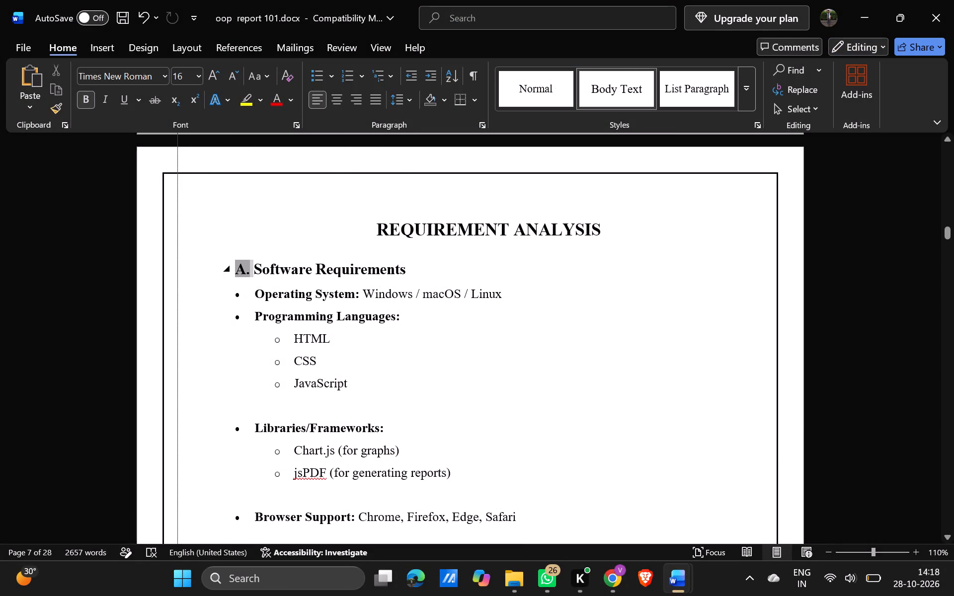
pyautogui.moveTo(176, 399); pyautogui.dragTo(224, 393)
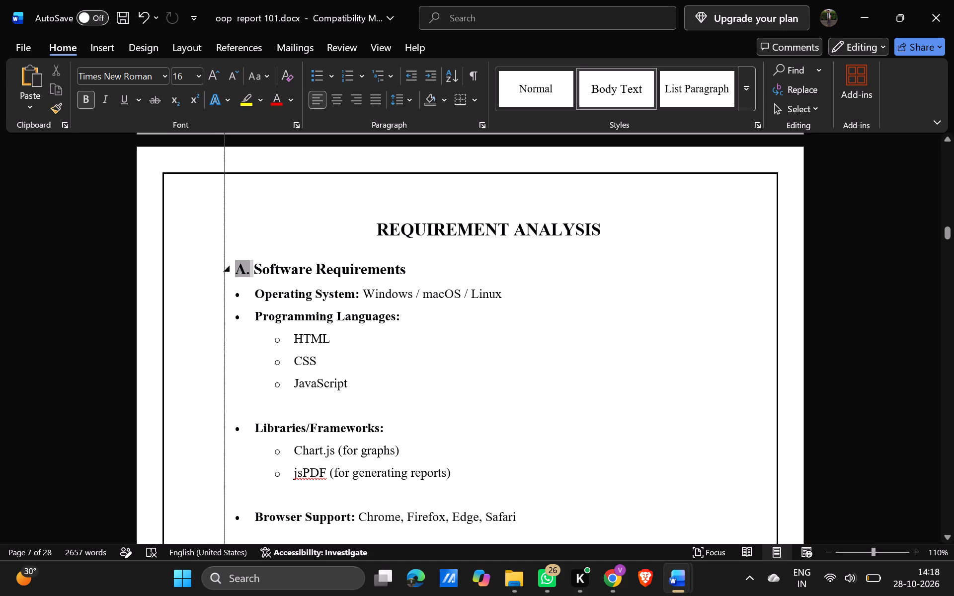
pyautogui.moveTo(224, 393); pyautogui.dragTo(224, 394)
pyautogui.click(224, 394)
pyautogui.scroll(-1, 224, 394)
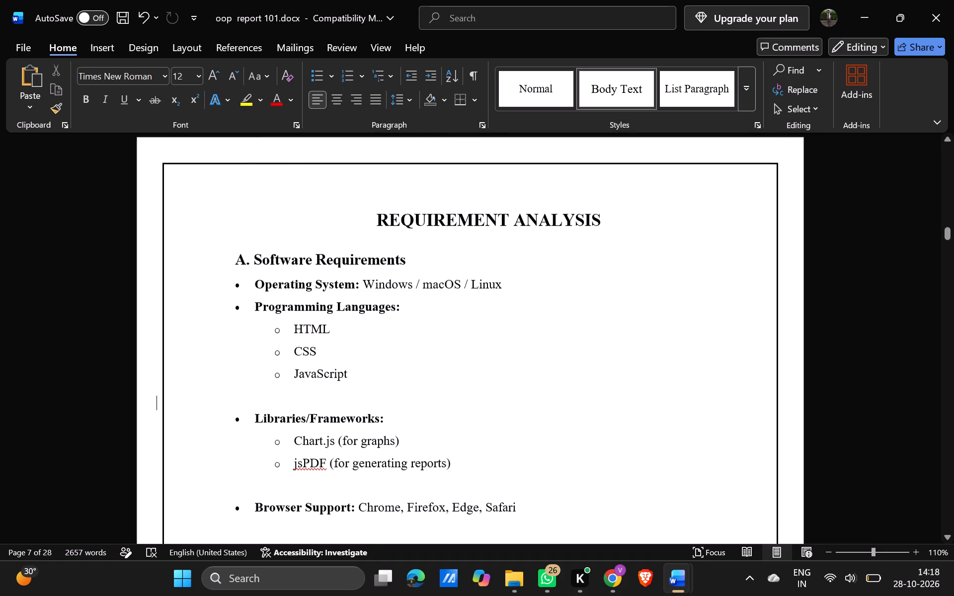
# Delete the old Software Requirements and Hardware Requirements lists beneath the REQUIREMENT ANALYSIS heading, keeping the heading.
pyautogui.scroll(-2, 224, 394)
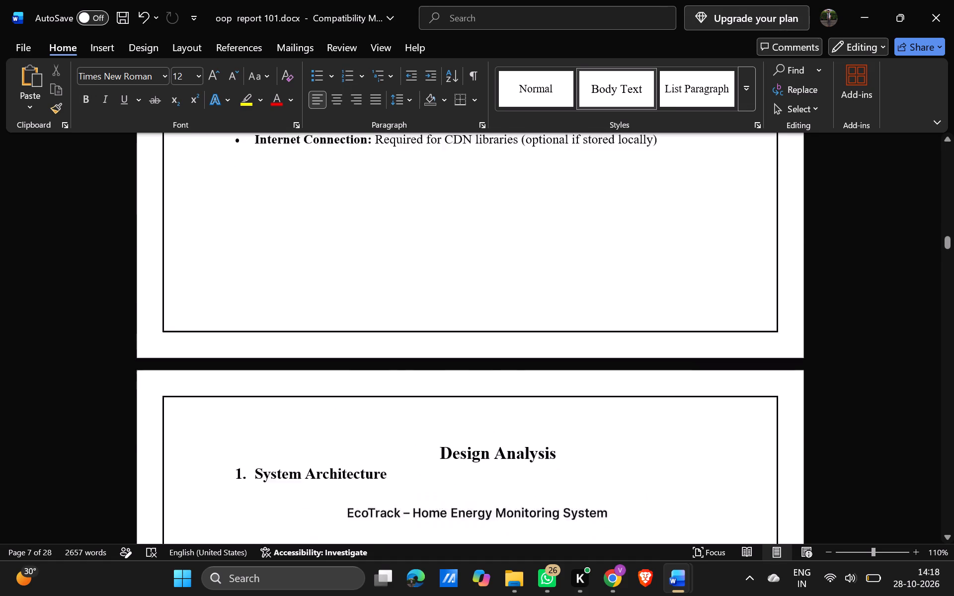
pyautogui.scroll(1, 224, 394)
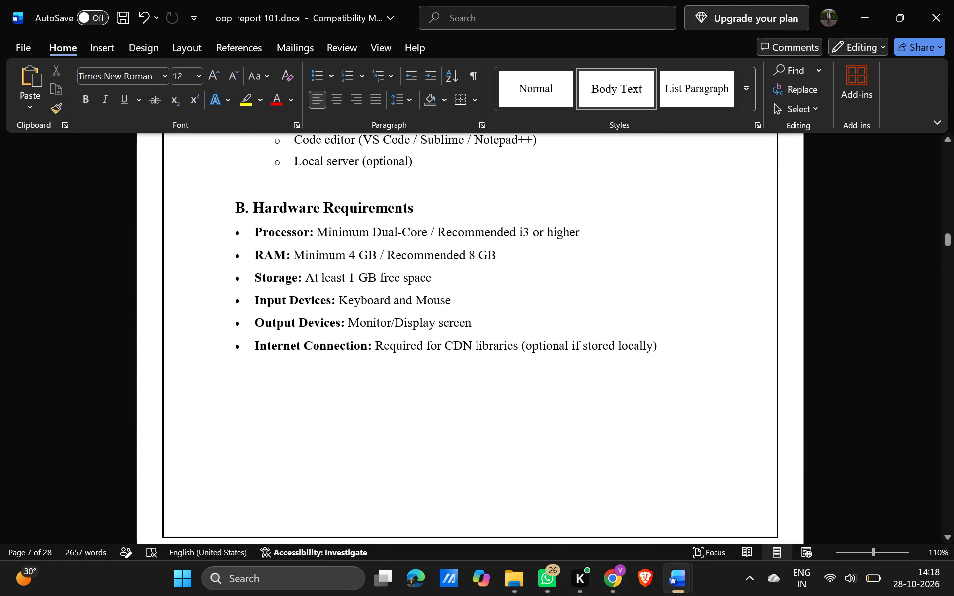
pyautogui.moveTo(661, 350); pyautogui.dragTo(192, 137)
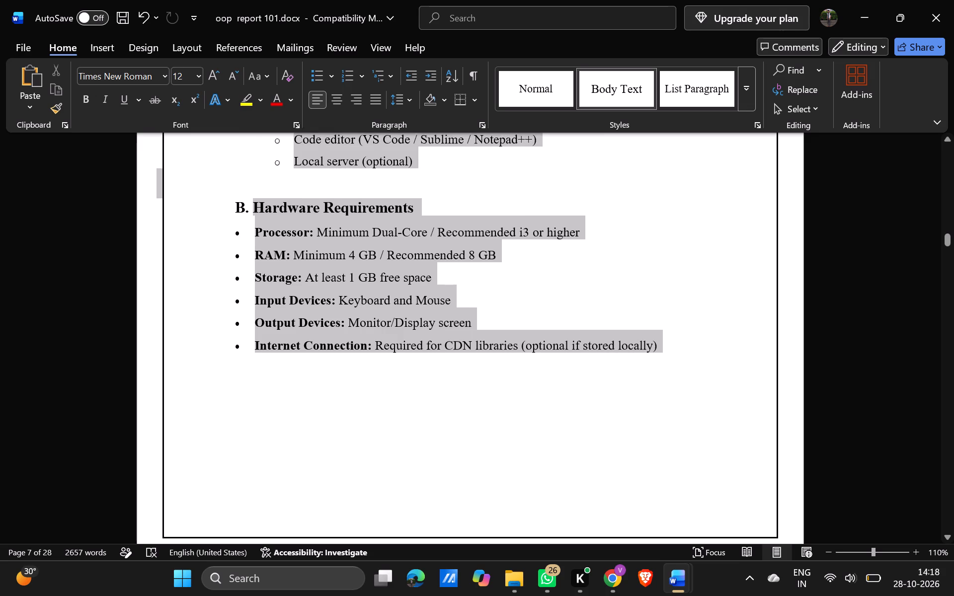
pyautogui.moveTo(192, 137); pyautogui.dragTo(196, 130)
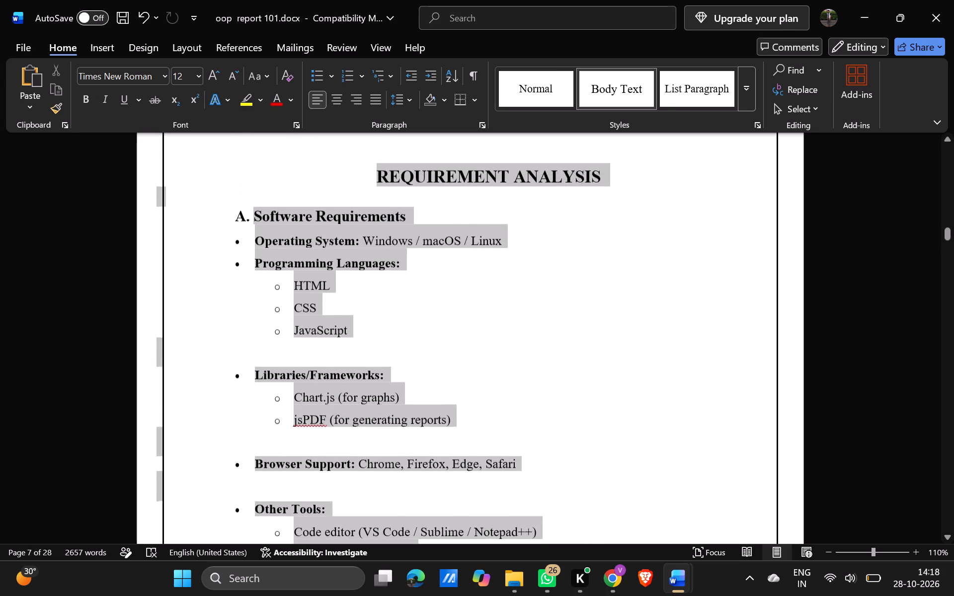
pyautogui.moveTo(196, 130); pyautogui.dragTo(239, 267)
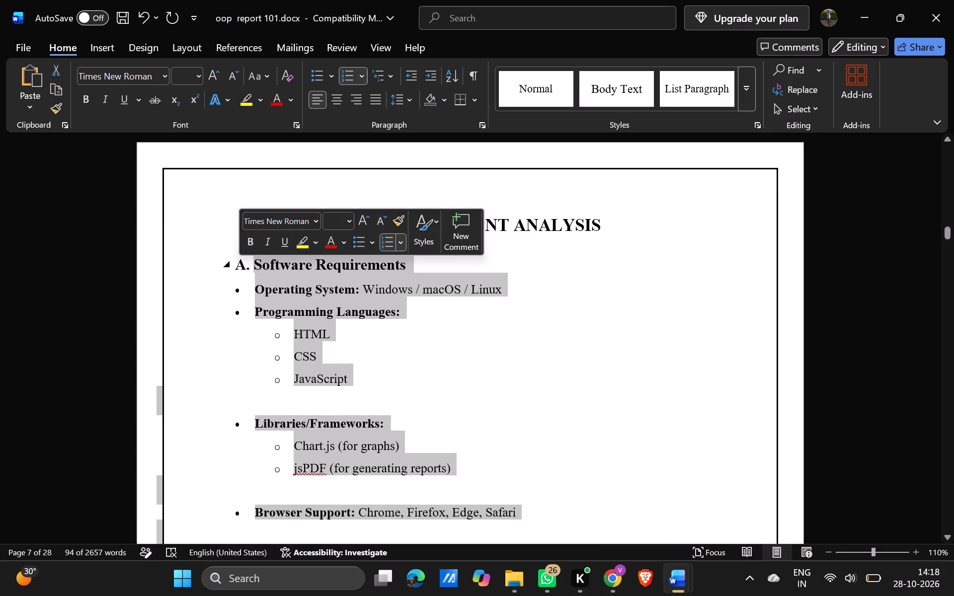
pyautogui.press('Delete')
# Paste the copied requirements content, sections 4.1 to 4.4 with their tables, on an indented line beneath the REQUIREMENT ANALYSIS heading.
pyautogui.press('Tab')
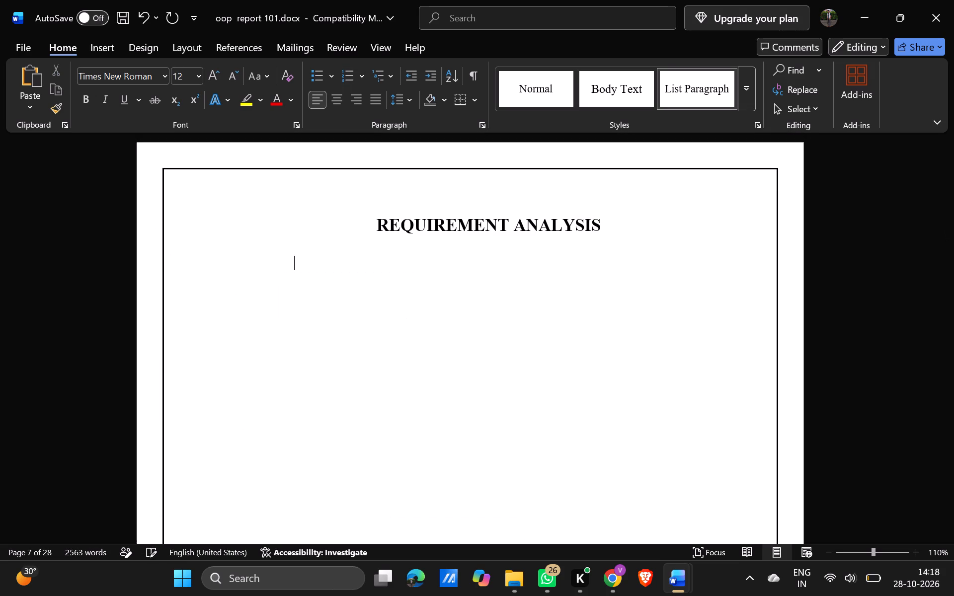
pyautogui.hotkey('ctrl', 'v')
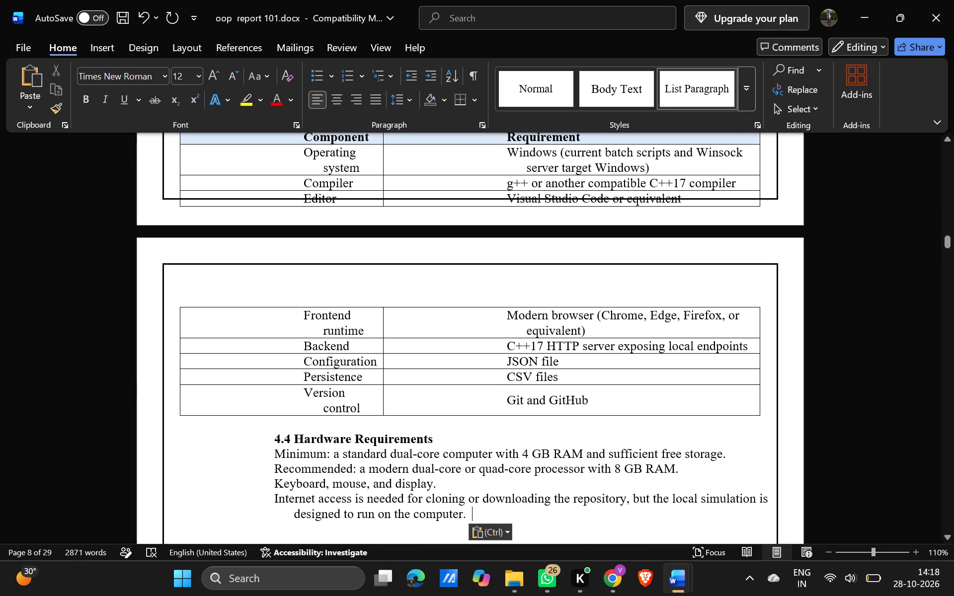
# Review the layout of the pasted requirements sections and tables against the page border, back up to the REQUIREMENT ANALYSIS heading.
pyautogui.scroll(7, 294, 270)
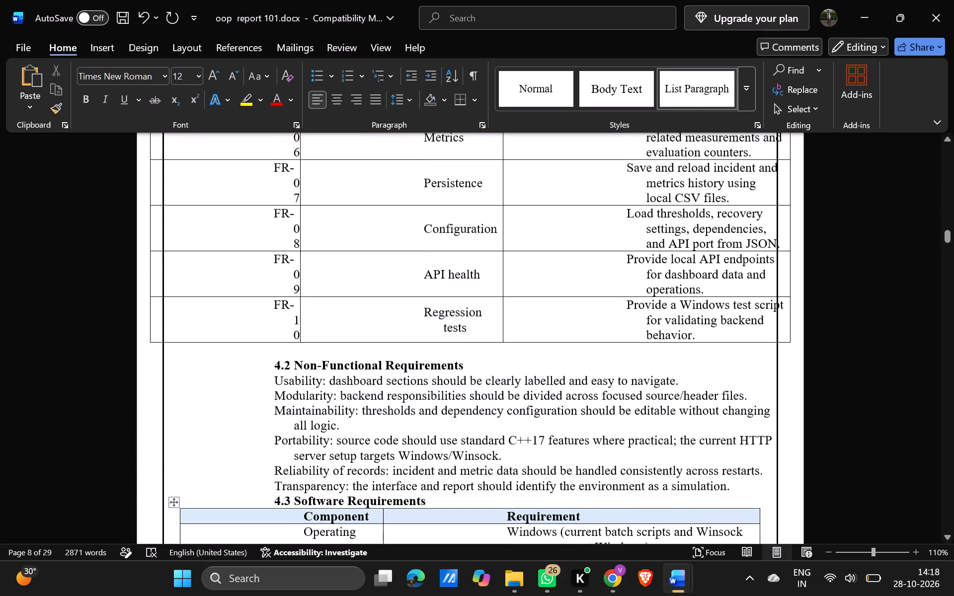
pyautogui.scroll(3, 294, 270)
pyautogui.scroll(1, 364, 275)
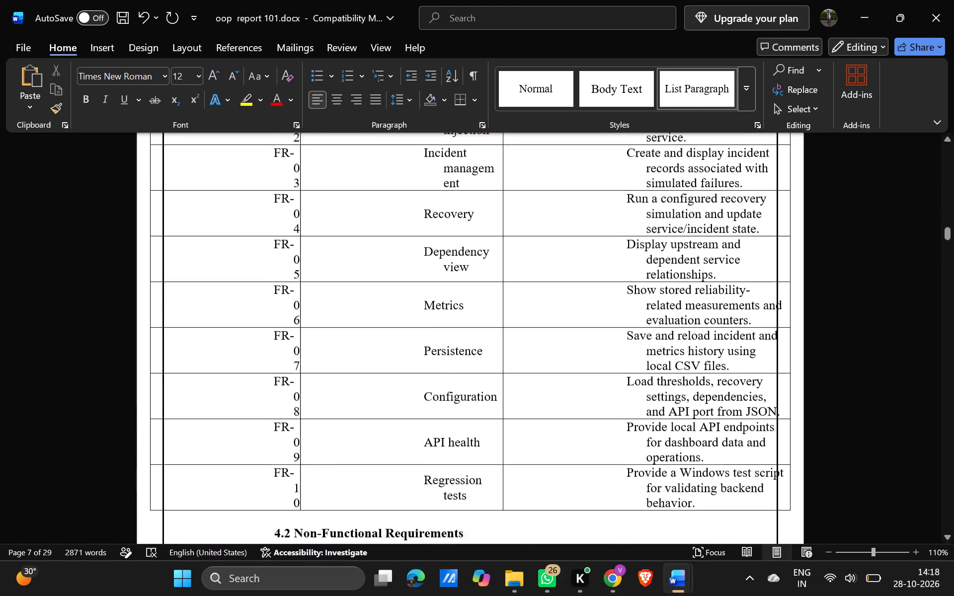
pyautogui.scroll(4, 364, 275)
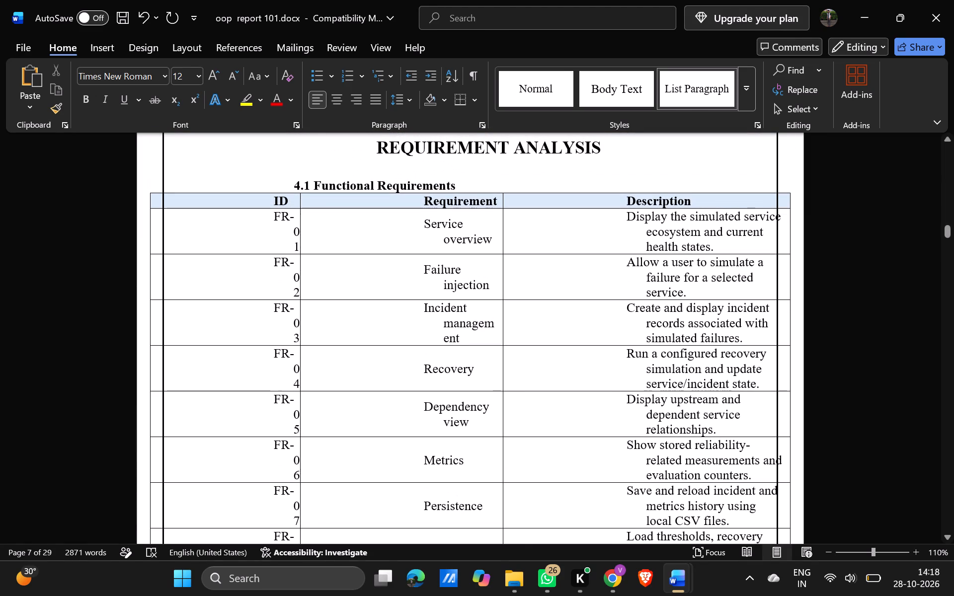
pyautogui.scroll(1, 364, 275)
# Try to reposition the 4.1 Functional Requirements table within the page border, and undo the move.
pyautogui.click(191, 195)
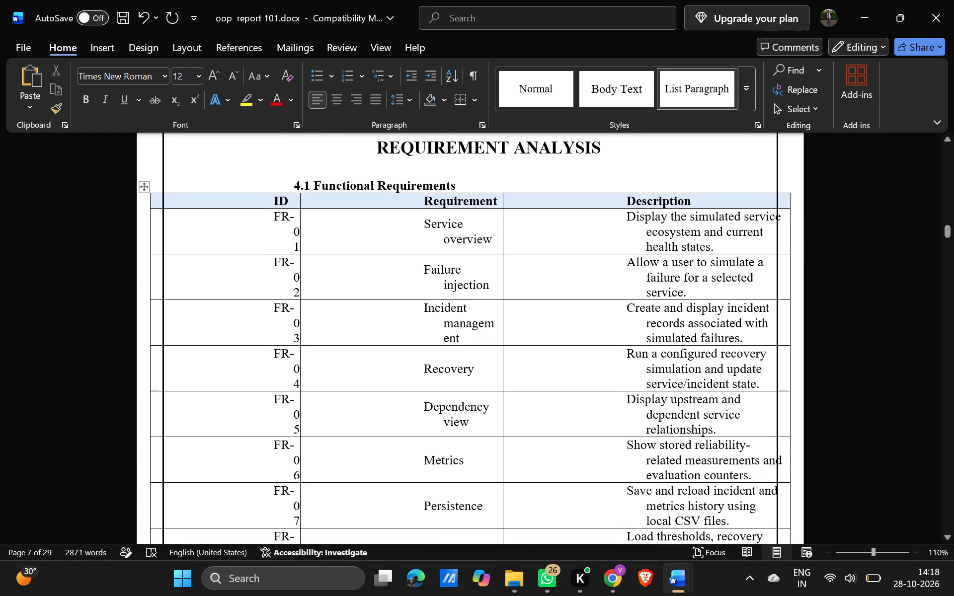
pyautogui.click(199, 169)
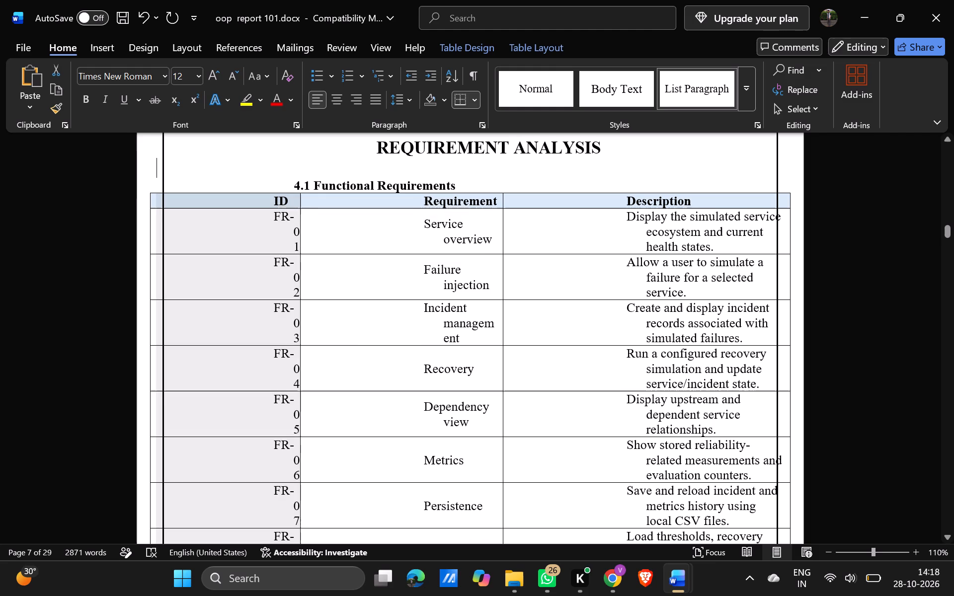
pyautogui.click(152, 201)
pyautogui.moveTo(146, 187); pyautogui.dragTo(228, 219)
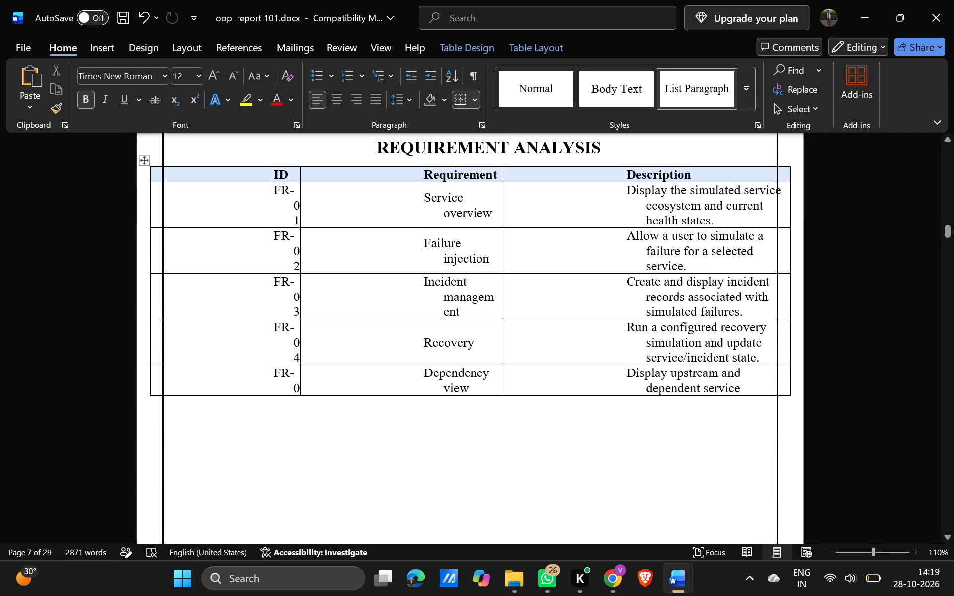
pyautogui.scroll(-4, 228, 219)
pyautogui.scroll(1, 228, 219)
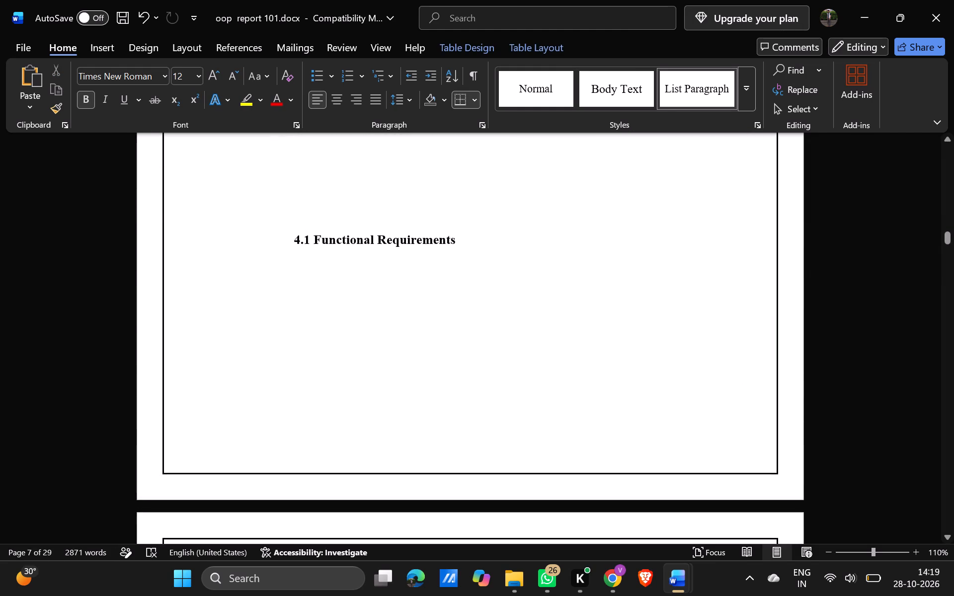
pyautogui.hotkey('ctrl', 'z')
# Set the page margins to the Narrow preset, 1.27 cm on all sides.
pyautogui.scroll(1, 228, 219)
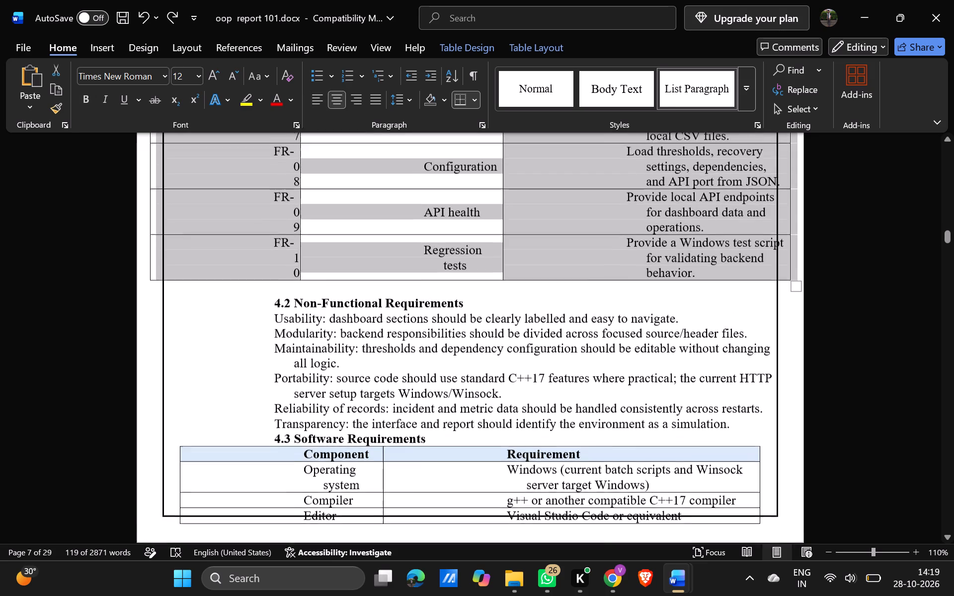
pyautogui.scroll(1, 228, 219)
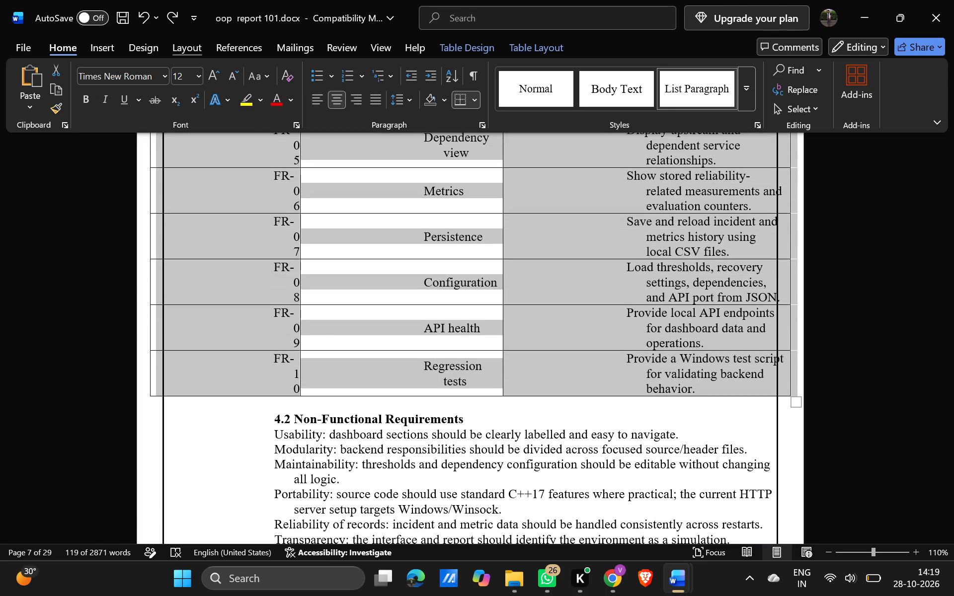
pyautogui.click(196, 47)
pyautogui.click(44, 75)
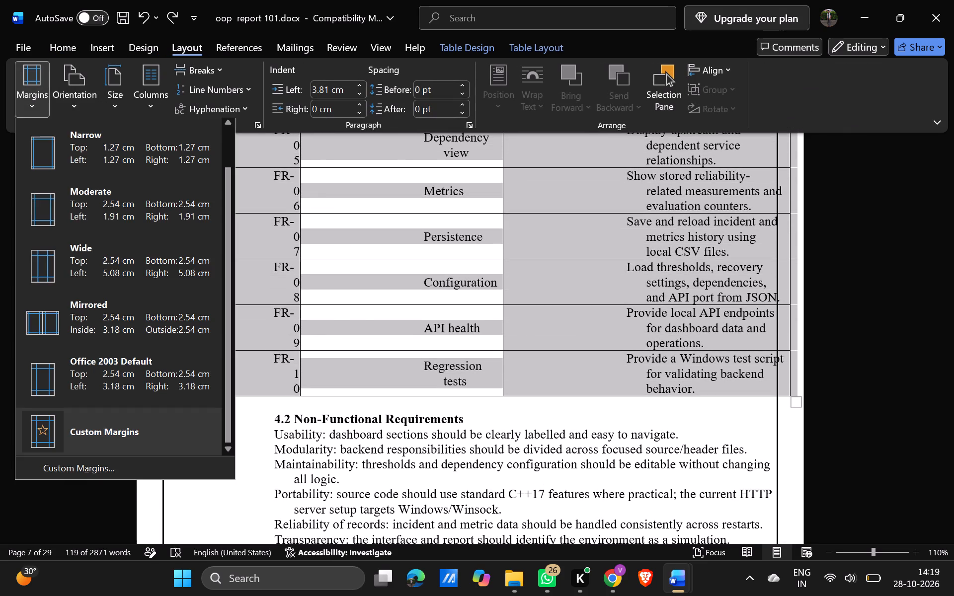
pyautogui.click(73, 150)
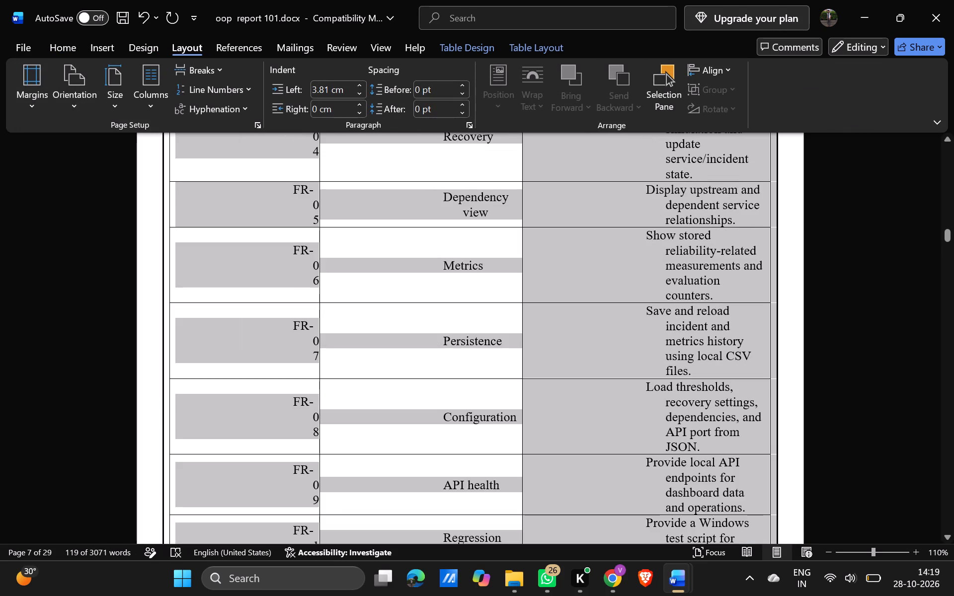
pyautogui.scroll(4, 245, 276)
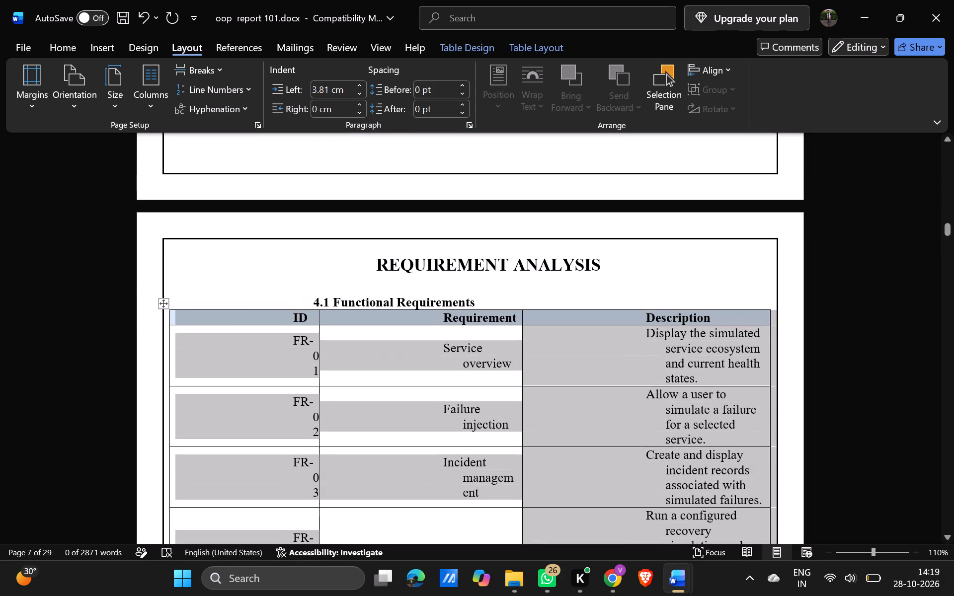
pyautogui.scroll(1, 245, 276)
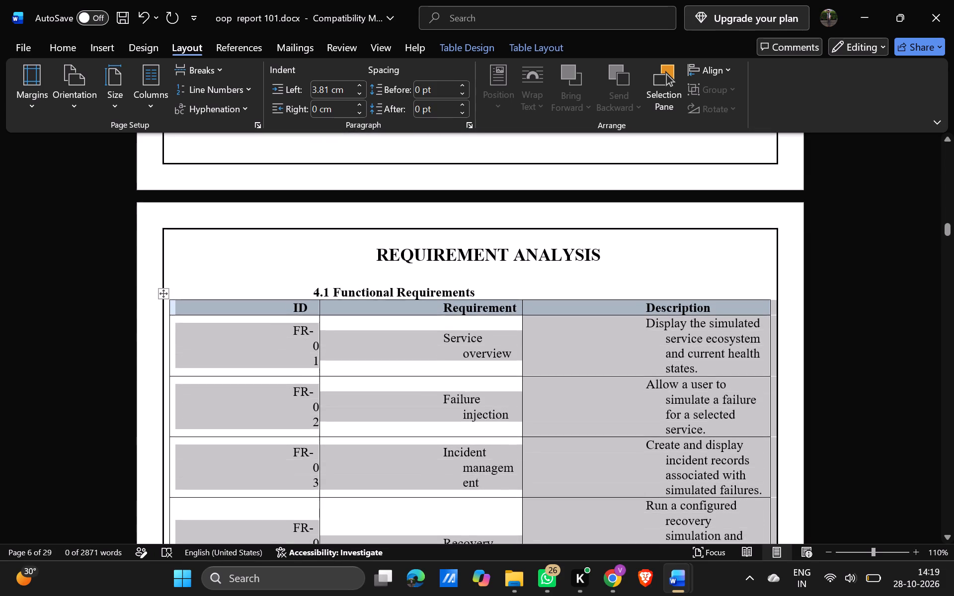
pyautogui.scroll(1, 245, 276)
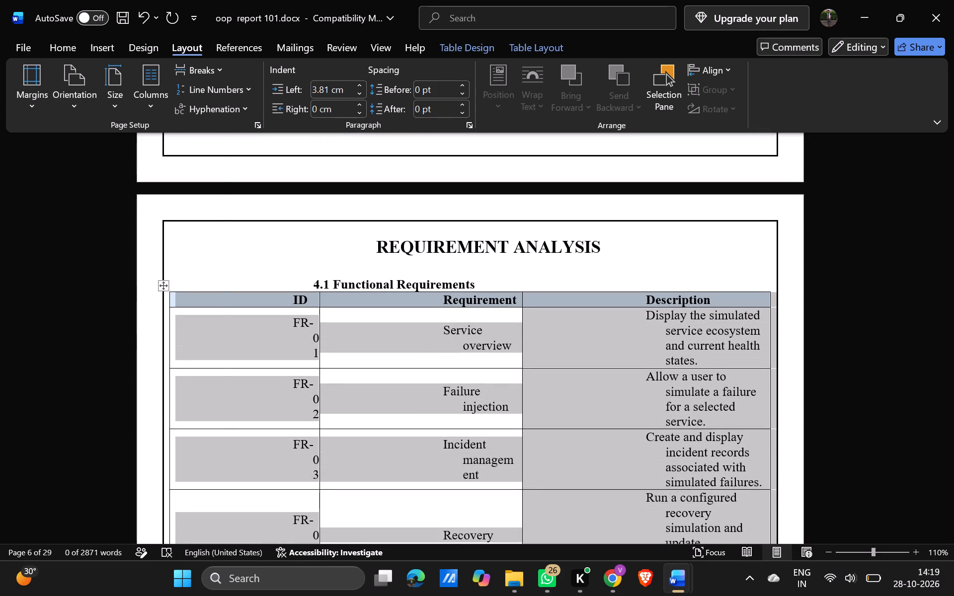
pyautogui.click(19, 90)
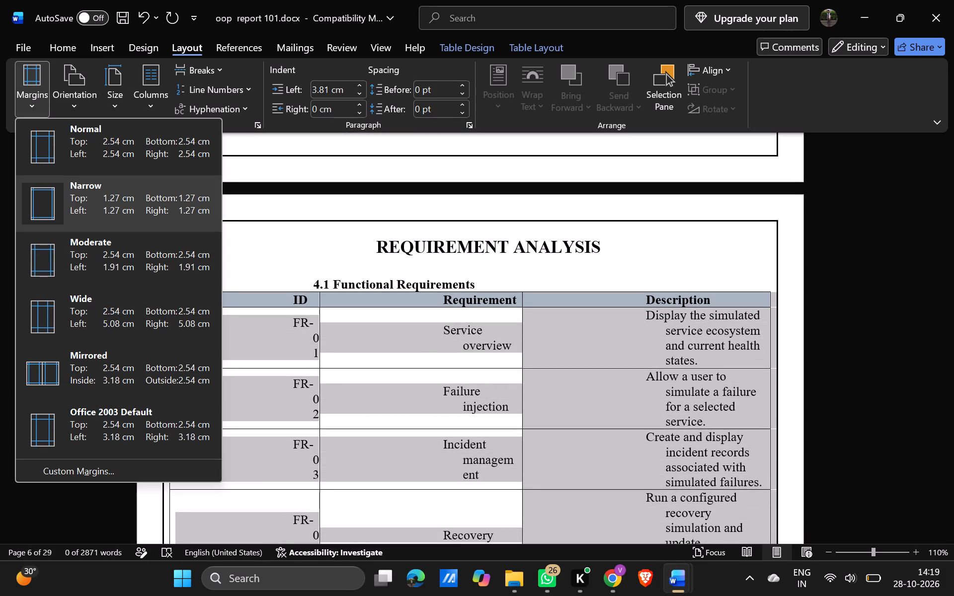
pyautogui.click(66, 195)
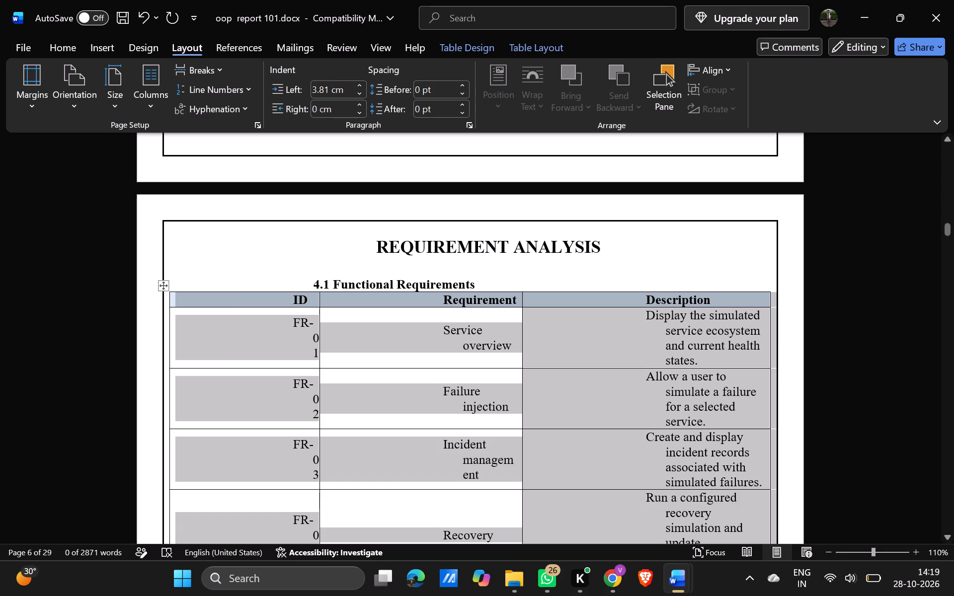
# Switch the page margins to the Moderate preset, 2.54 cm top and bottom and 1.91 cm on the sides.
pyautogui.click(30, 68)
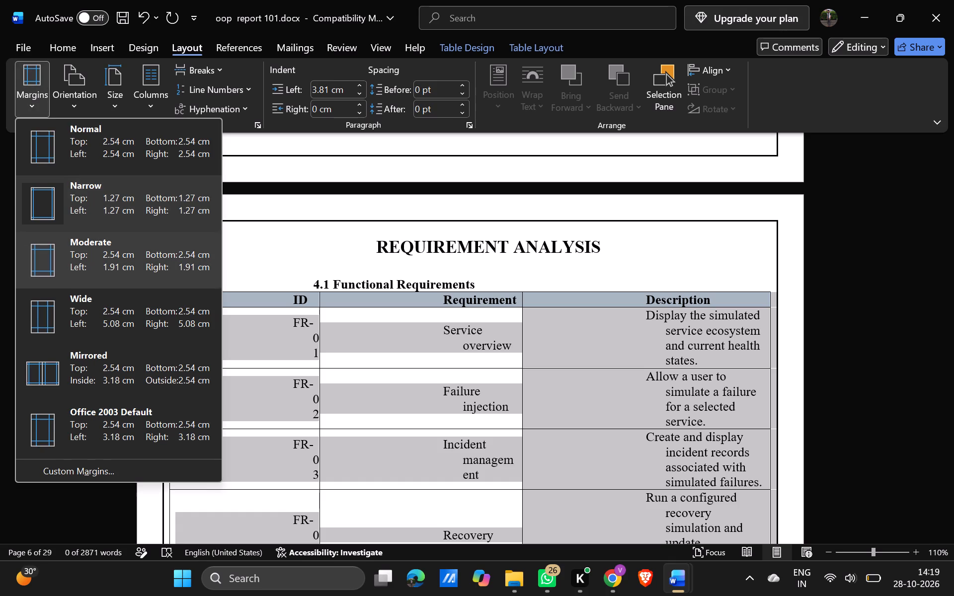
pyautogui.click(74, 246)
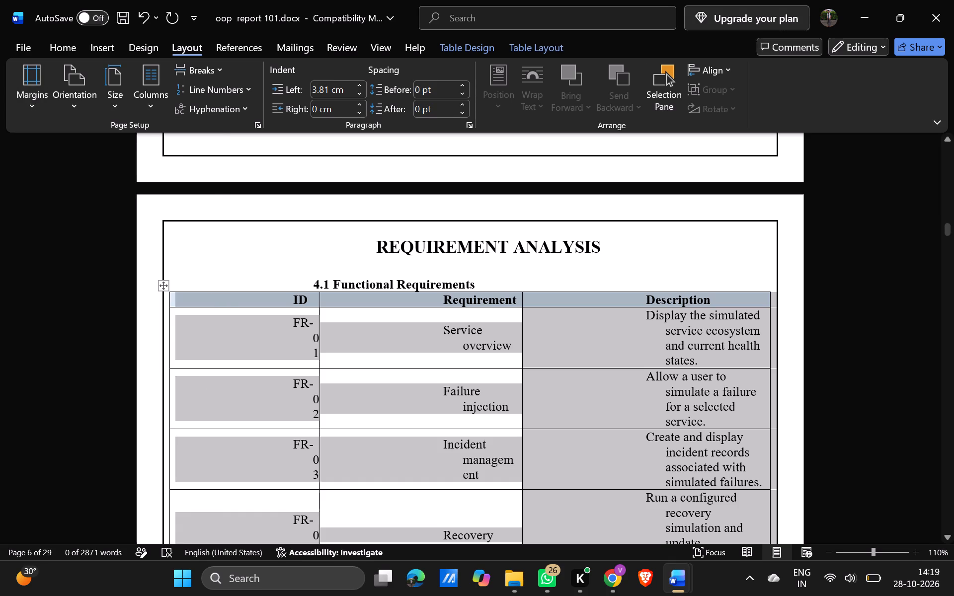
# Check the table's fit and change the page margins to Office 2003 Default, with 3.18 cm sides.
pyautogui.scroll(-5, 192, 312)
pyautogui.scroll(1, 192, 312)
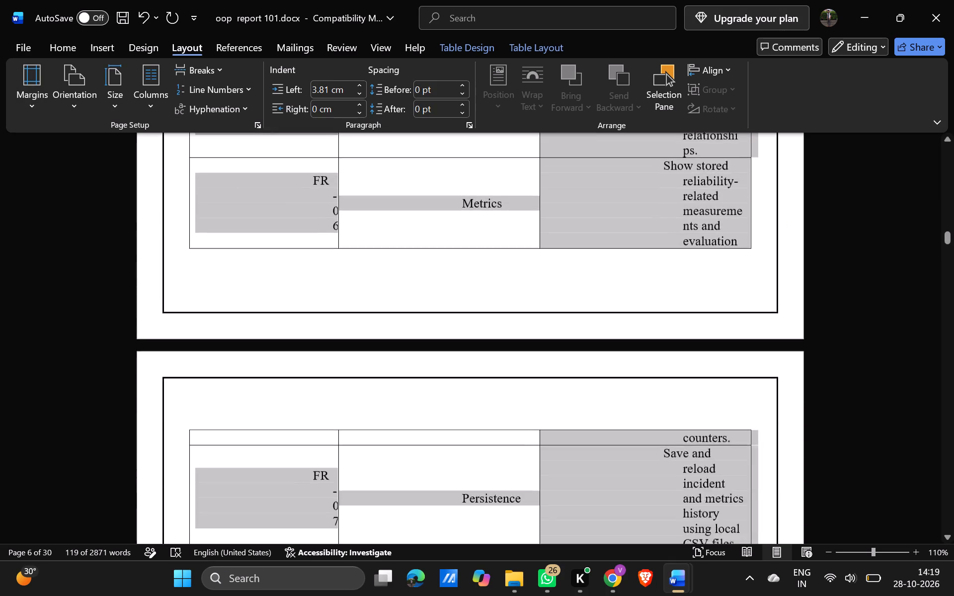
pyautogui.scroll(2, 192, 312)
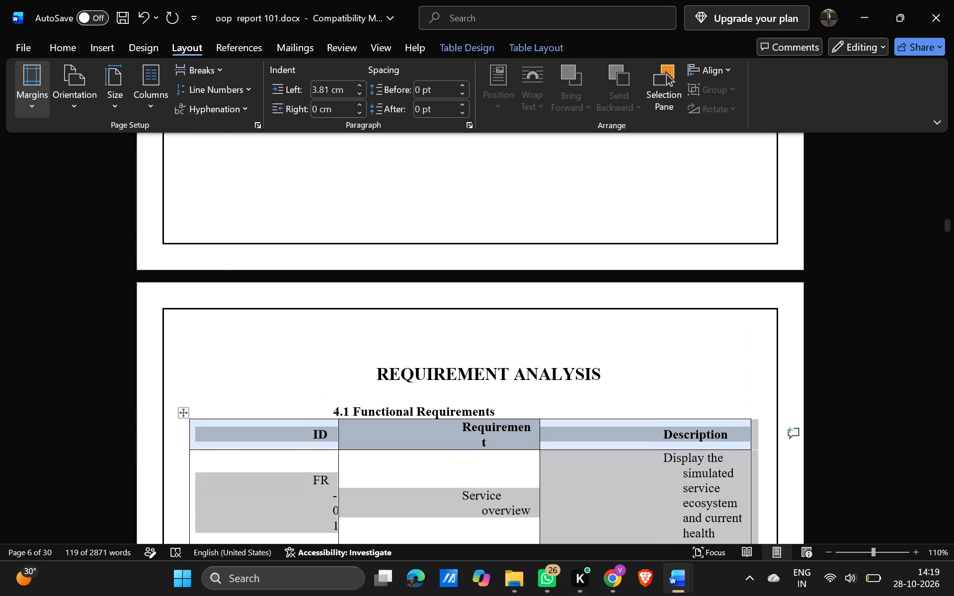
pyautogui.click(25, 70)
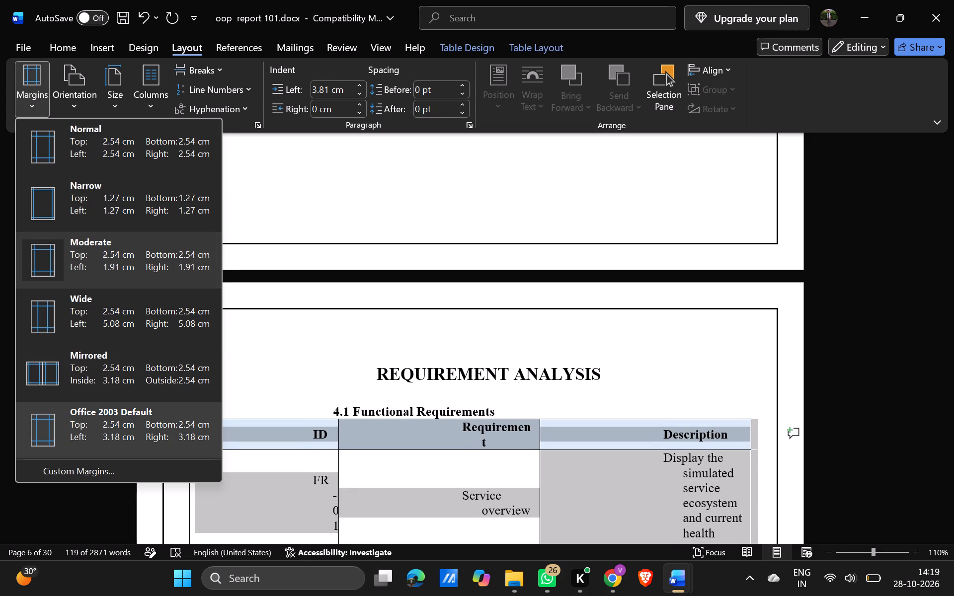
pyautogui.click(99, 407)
# Set the page margins to the Normal preset, 2.54 cm on all sides.
pyautogui.scroll(-4, 274, 436)
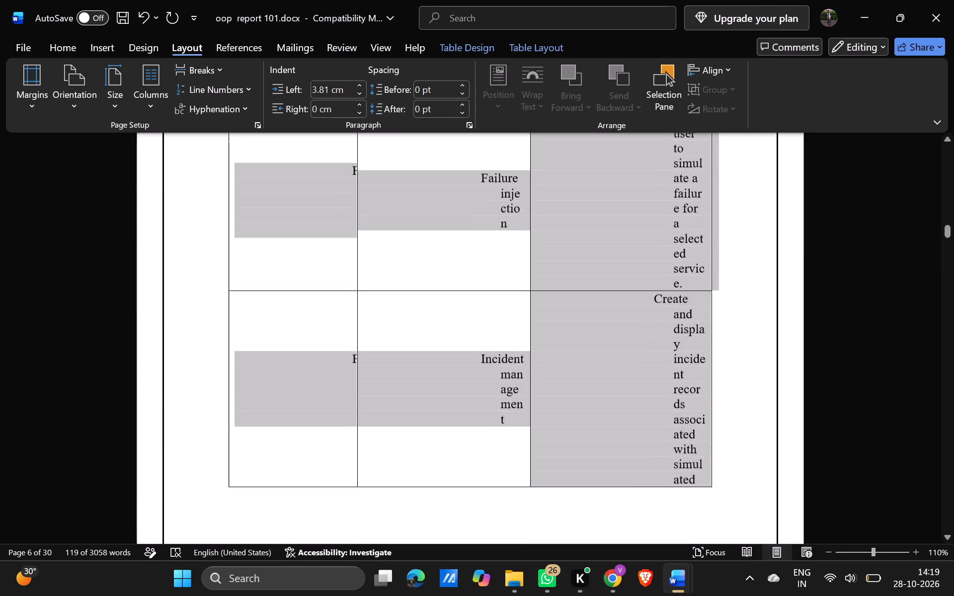
pyautogui.scroll(2, 274, 436)
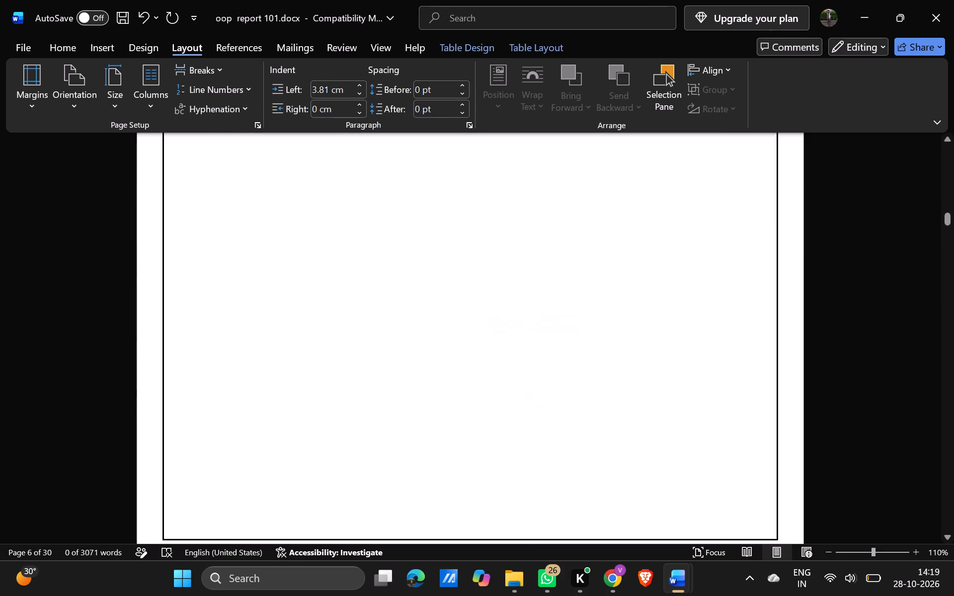
pyautogui.scroll(1, 274, 436)
pyautogui.click(42, 94)
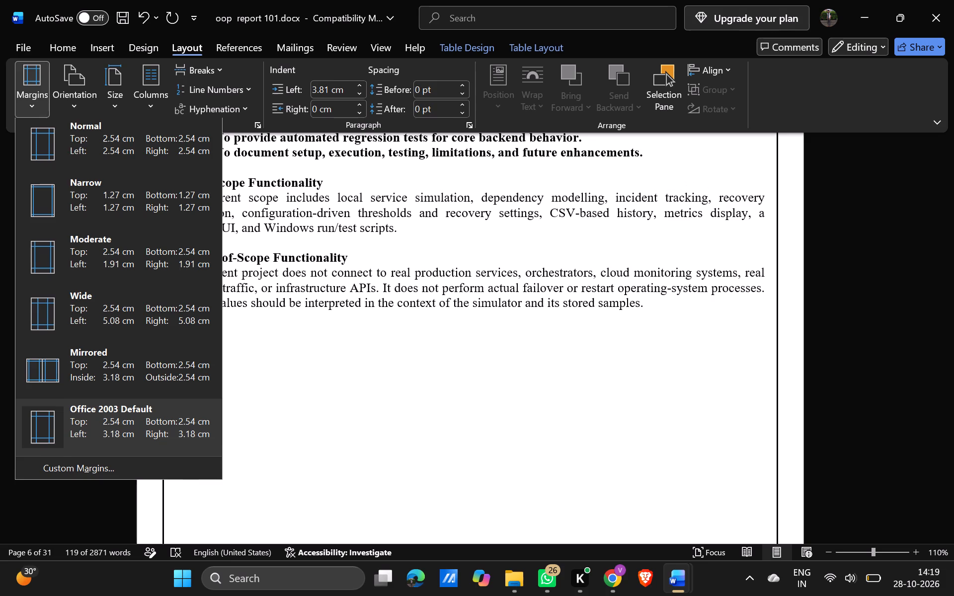
pyautogui.click(99, 159)
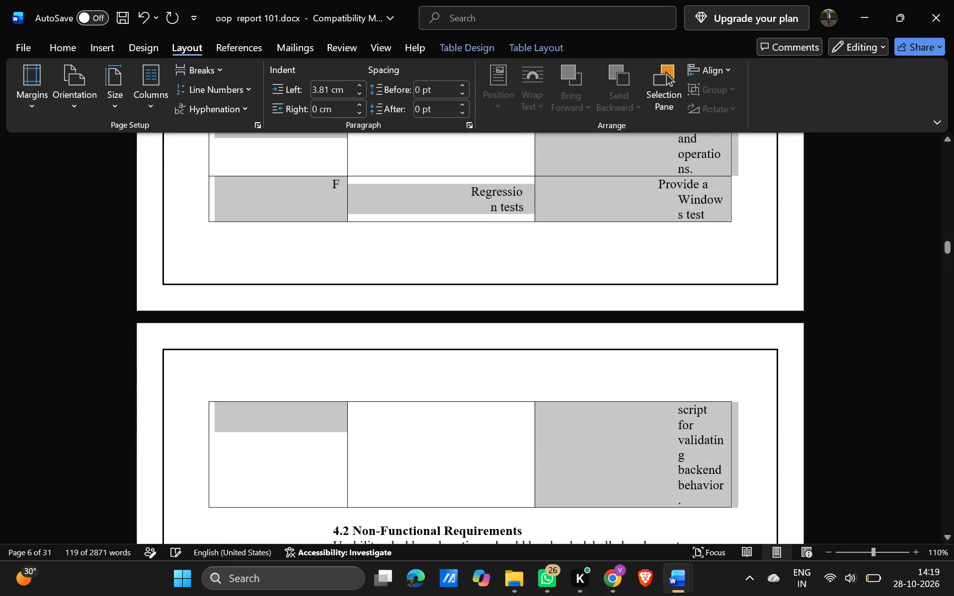
# Deselect the 4.1 Functional Requirements table and check how its columns and text fit the page.
pyautogui.scroll(4, 256, 288)
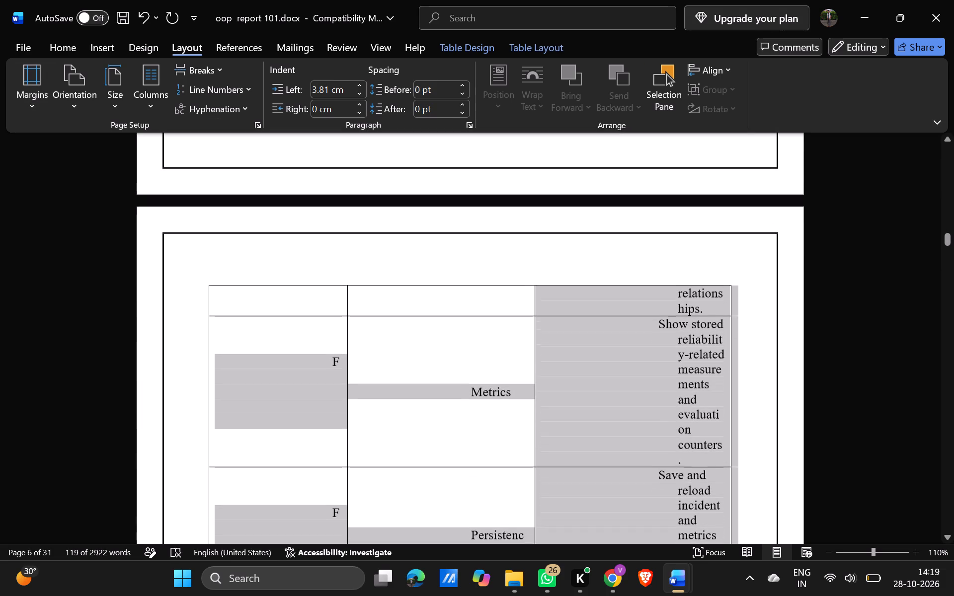
pyautogui.click(568, 319)
pyautogui.scroll(4, 568, 319)
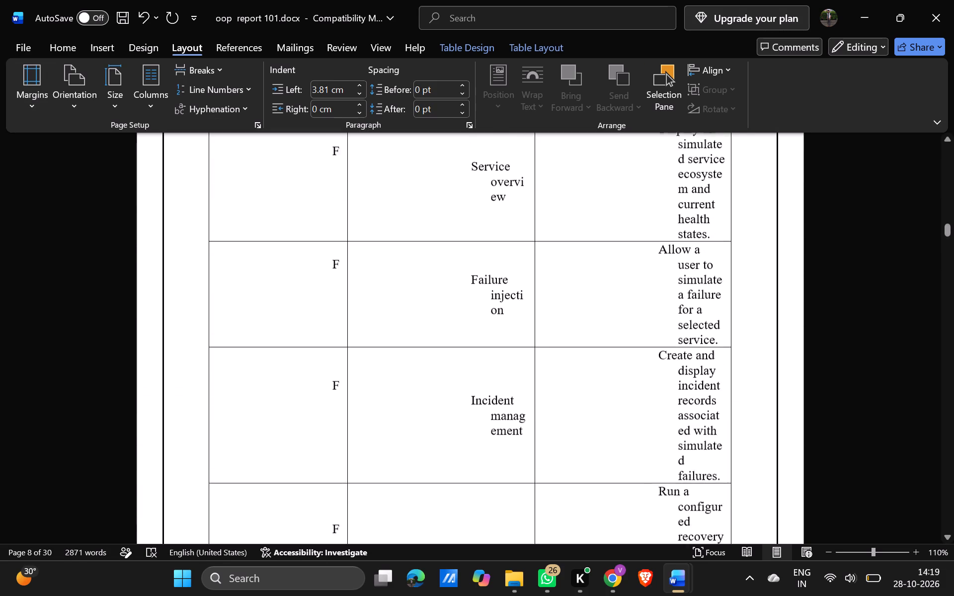
pyautogui.scroll(1, 568, 319)
pyautogui.scroll(-2, 568, 319)
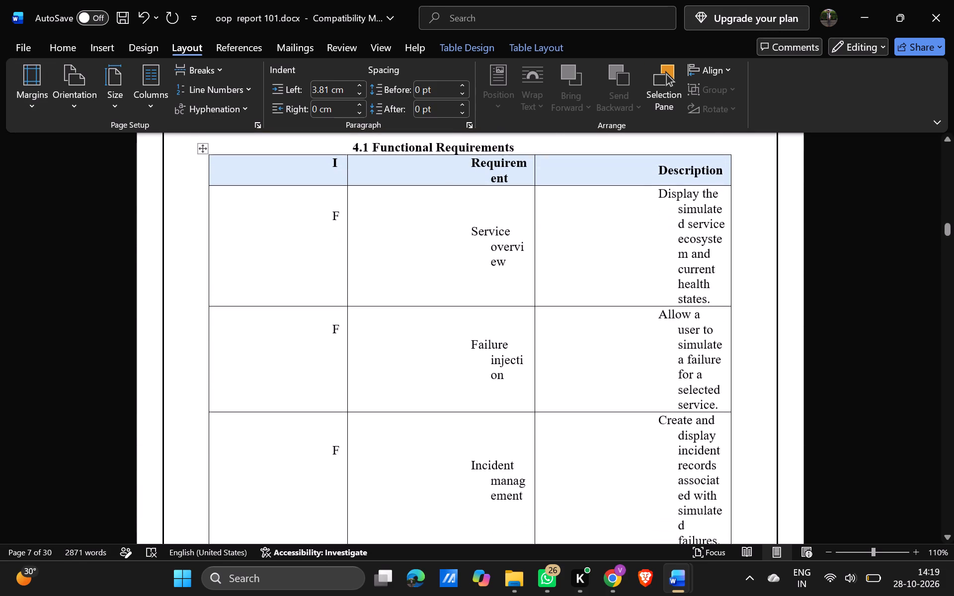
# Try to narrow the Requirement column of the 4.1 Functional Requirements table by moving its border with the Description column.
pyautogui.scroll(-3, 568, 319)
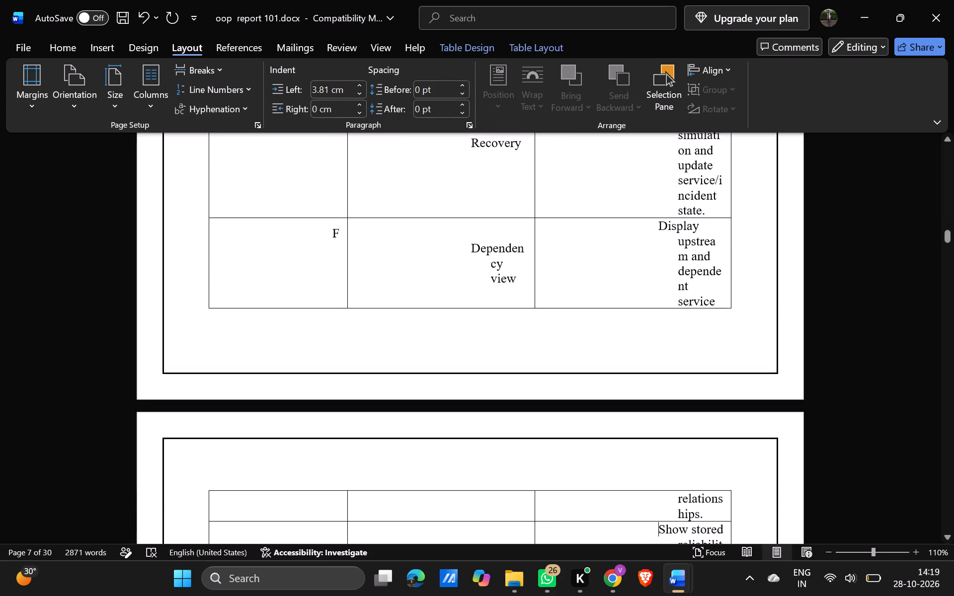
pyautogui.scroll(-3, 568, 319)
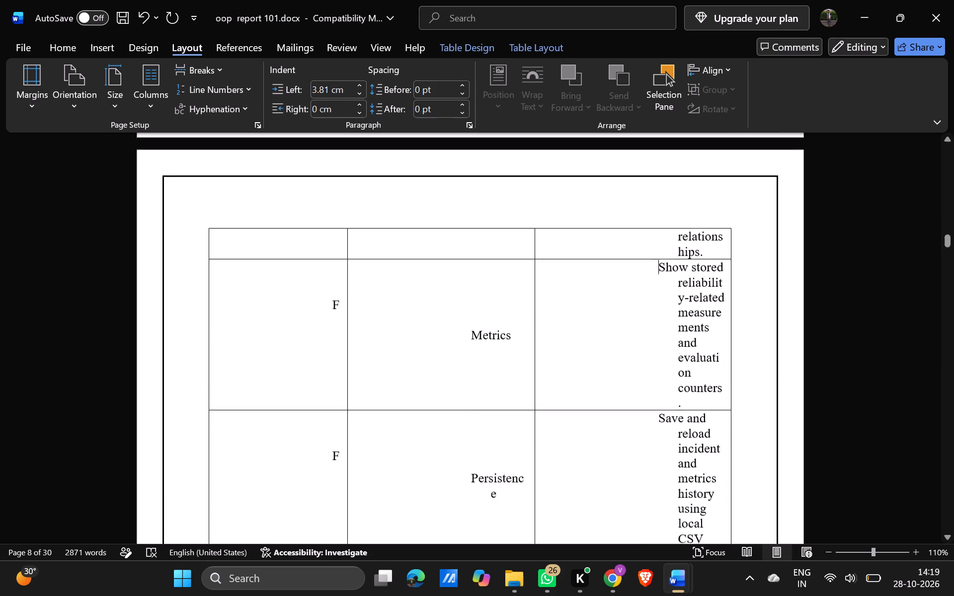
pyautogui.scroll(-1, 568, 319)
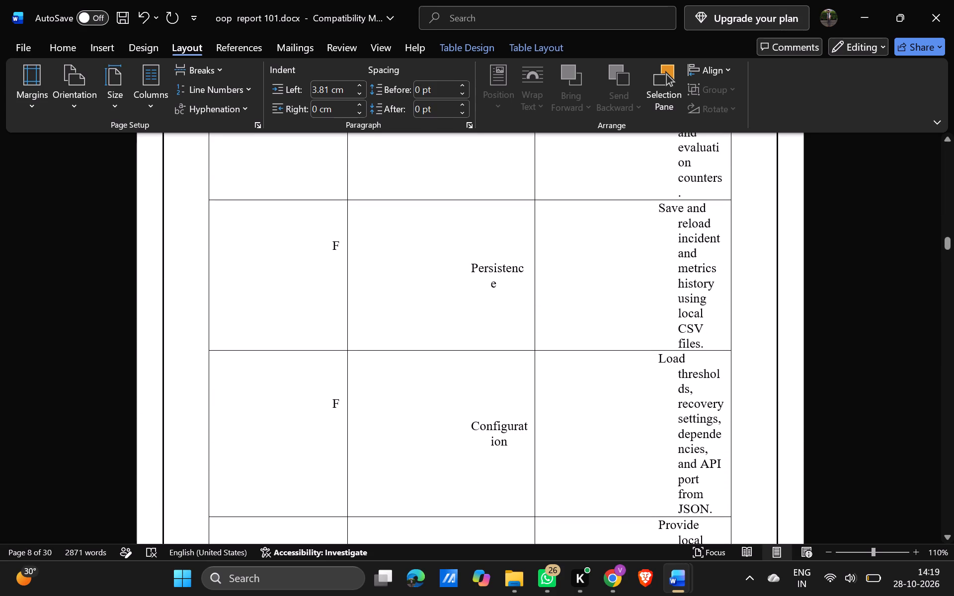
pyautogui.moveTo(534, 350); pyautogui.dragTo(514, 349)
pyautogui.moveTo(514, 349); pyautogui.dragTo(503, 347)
# Select the last Description cell of the 4.1 table and set the object alignment reference to Align to Page.
pyautogui.scroll(-2, 632, 387)
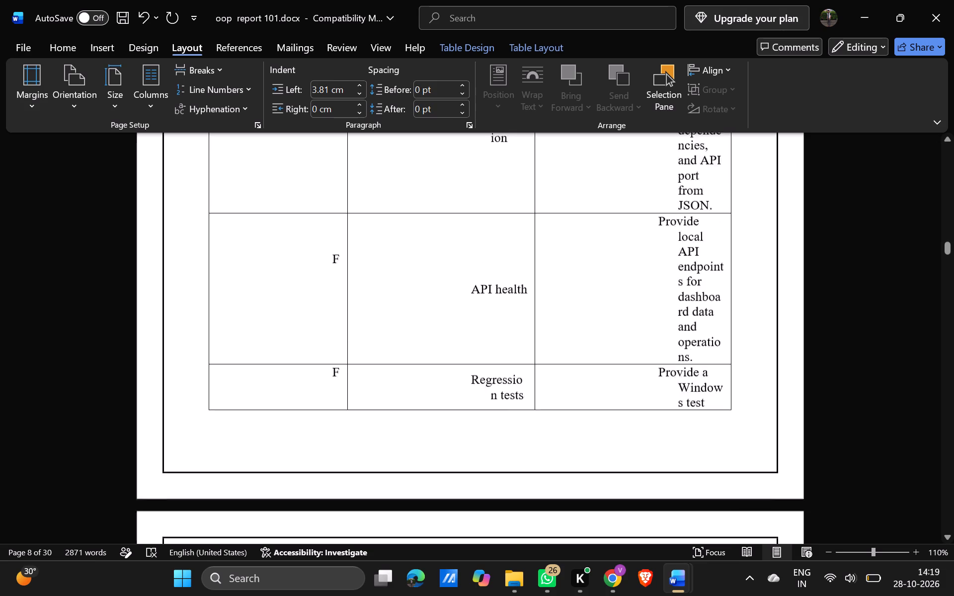
pyautogui.scroll(-2, 632, 387)
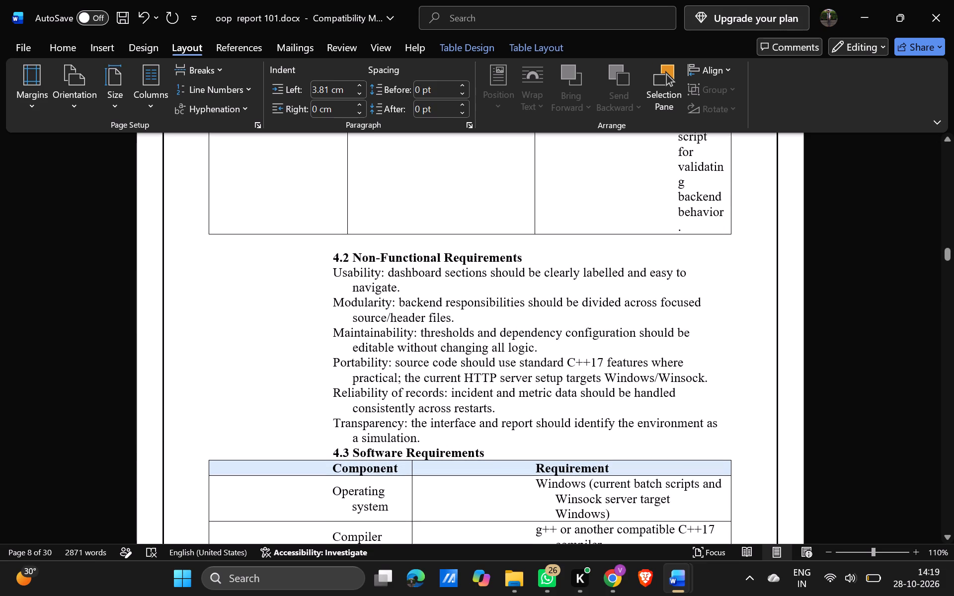
pyautogui.click(721, 231)
pyautogui.click(732, 231)
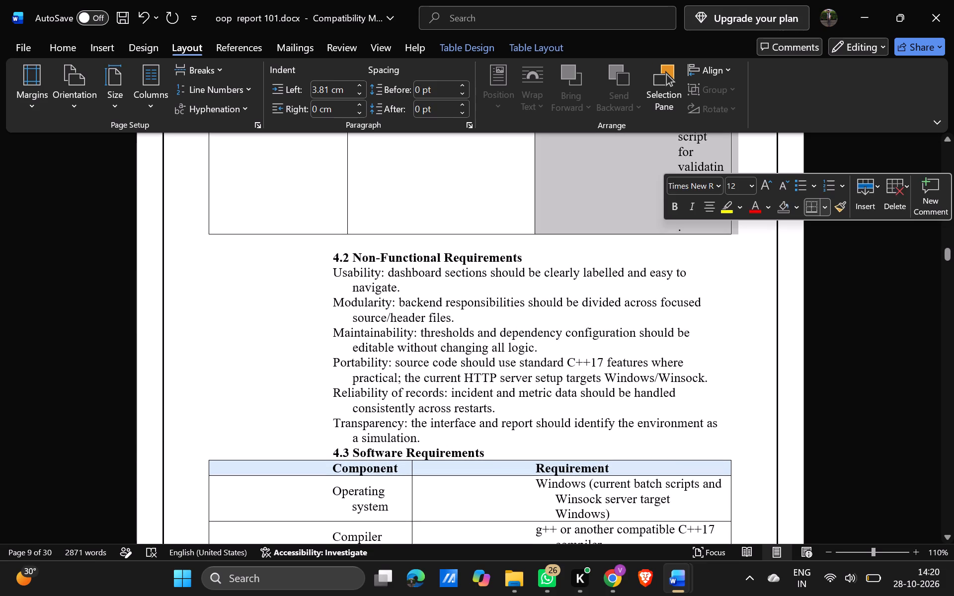
pyautogui.click(730, 232)
pyautogui.scroll(-1, 730, 232)
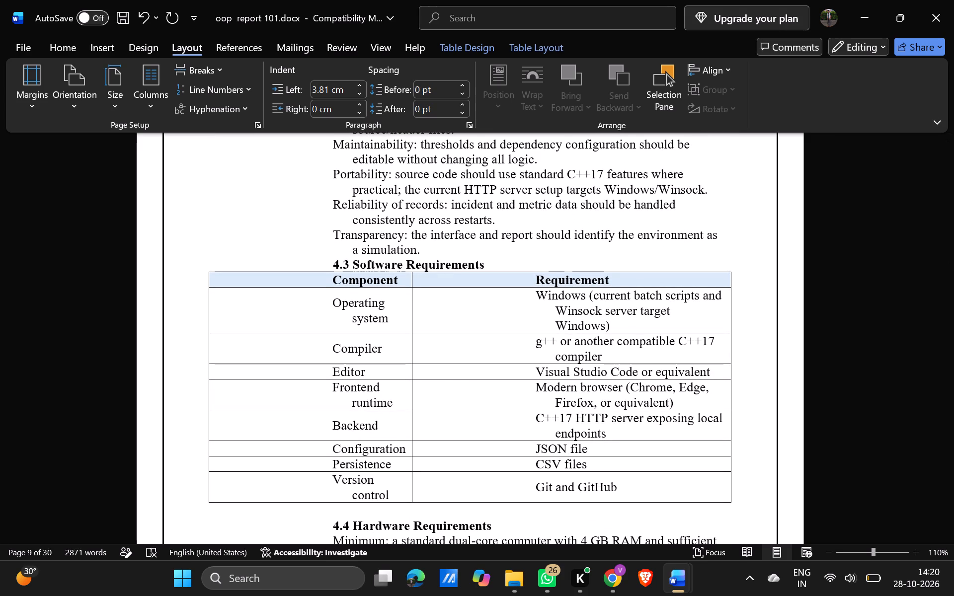
pyautogui.click(733, 68)
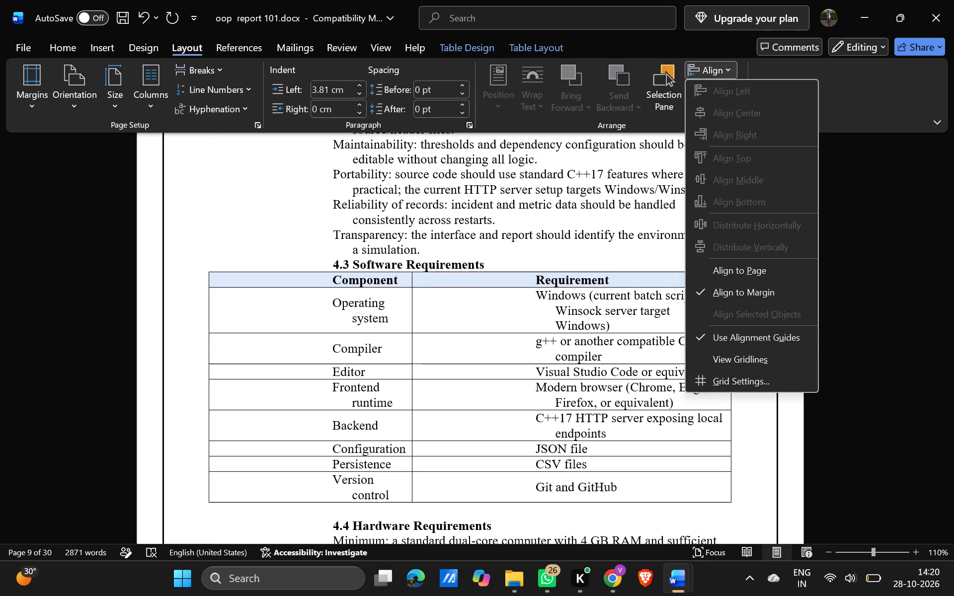
pyautogui.click(741, 278)
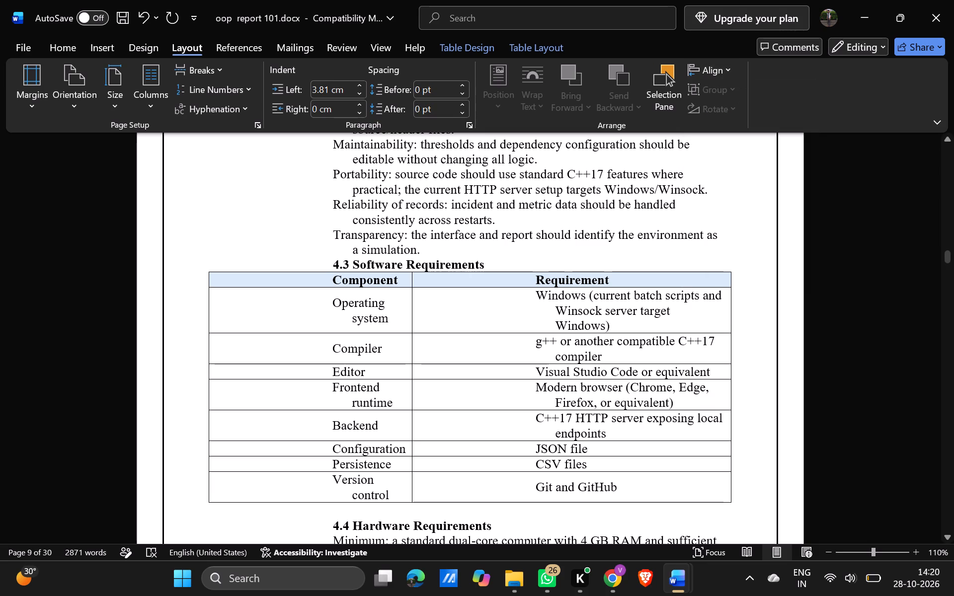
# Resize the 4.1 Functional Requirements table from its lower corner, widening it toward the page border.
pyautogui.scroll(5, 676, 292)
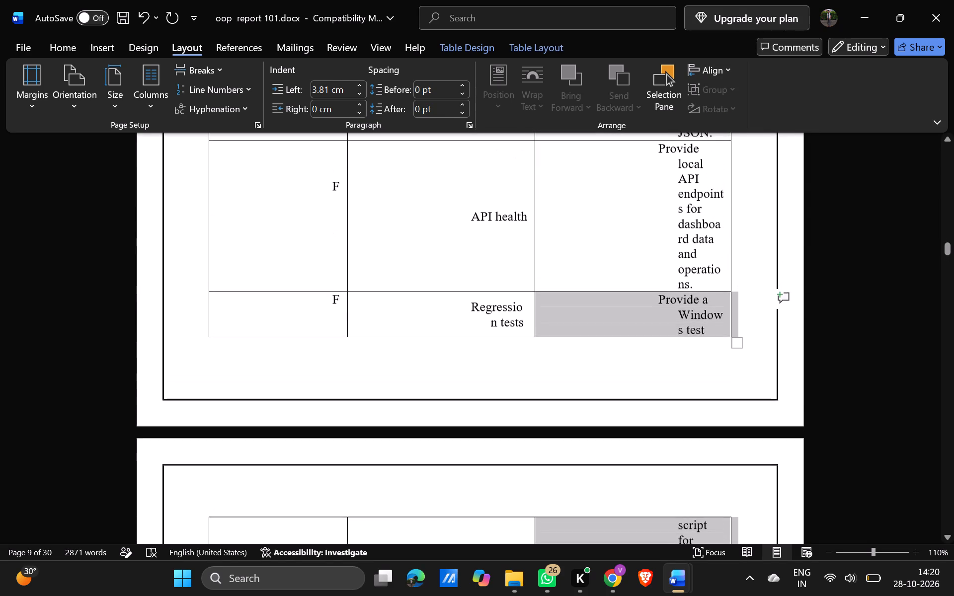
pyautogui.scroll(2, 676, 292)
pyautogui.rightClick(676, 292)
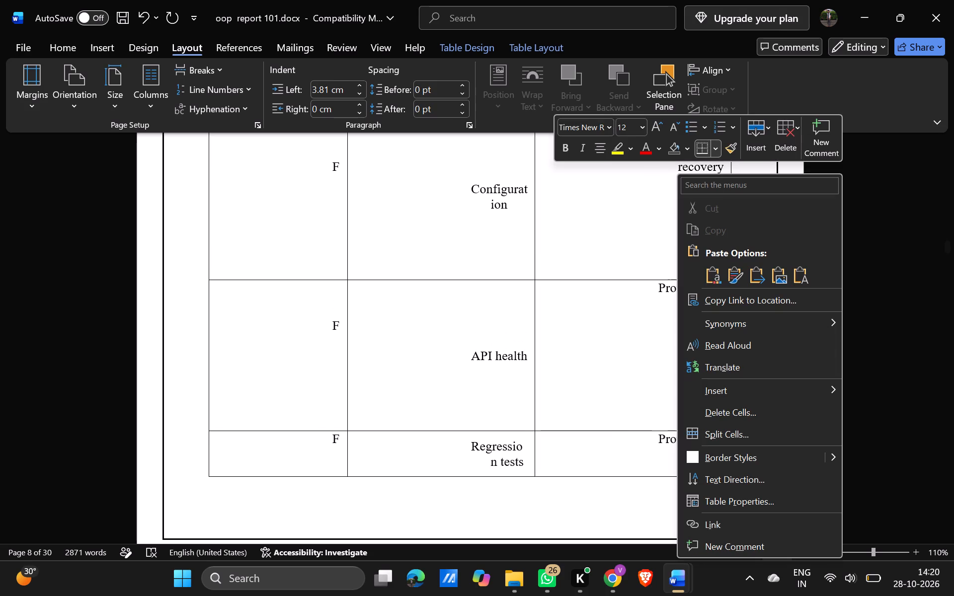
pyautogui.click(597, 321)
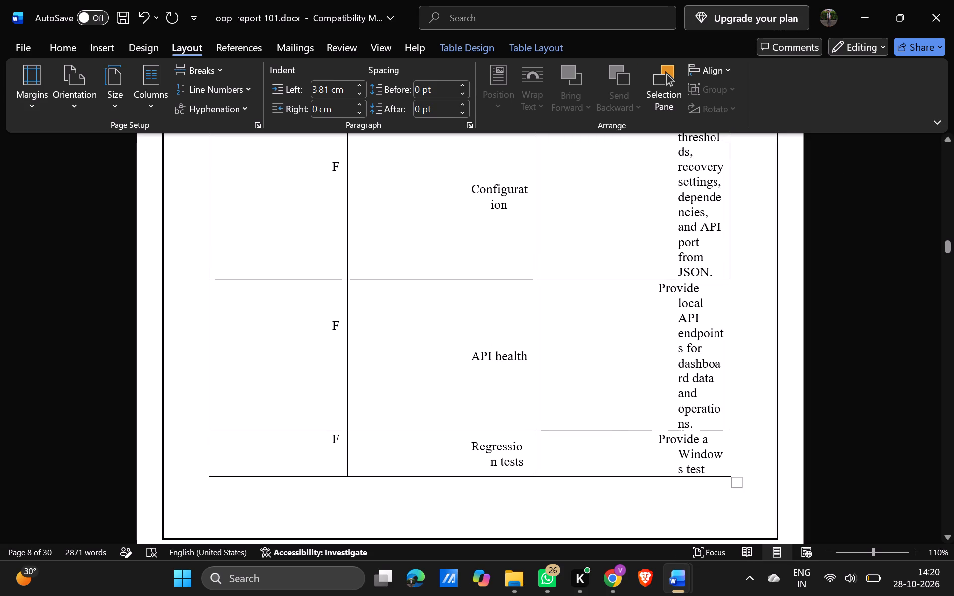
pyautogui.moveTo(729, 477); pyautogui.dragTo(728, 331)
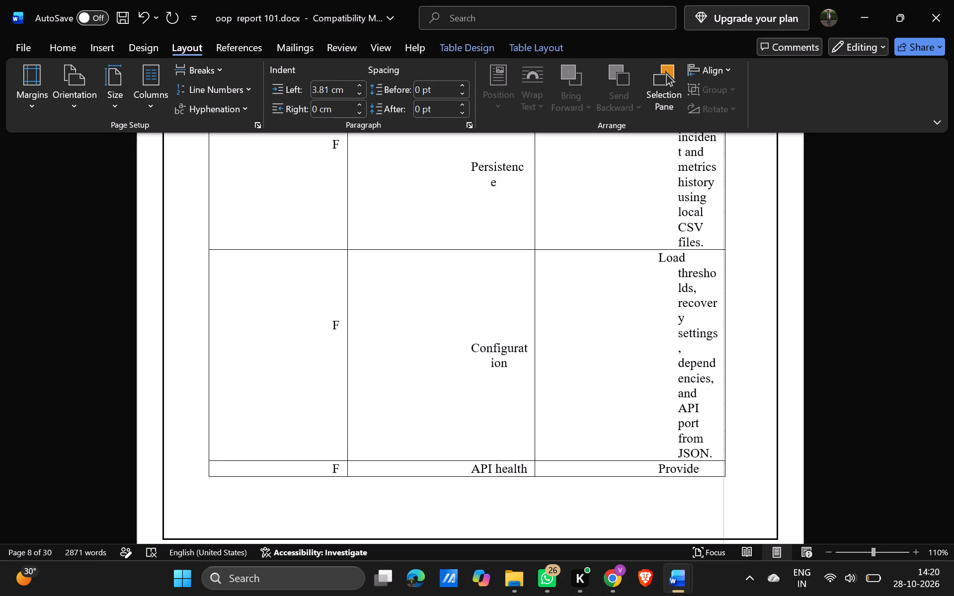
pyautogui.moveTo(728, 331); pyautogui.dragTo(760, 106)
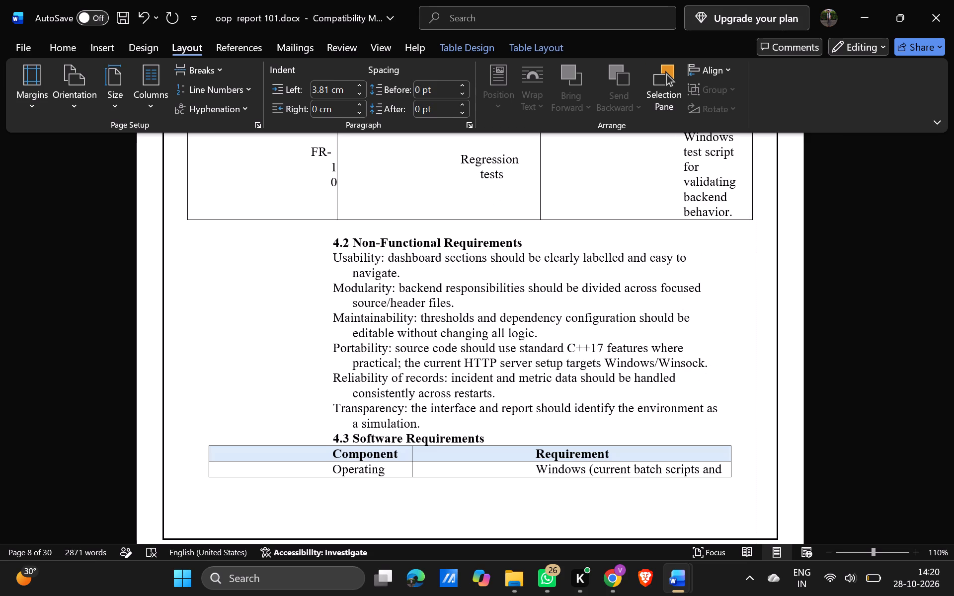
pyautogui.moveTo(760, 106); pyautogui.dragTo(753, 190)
# Undo the table resize, the margin changes and the pasted Requirement Analysis content, back to the original Software Requirements list.
pyautogui.scroll(4, 588, 319)
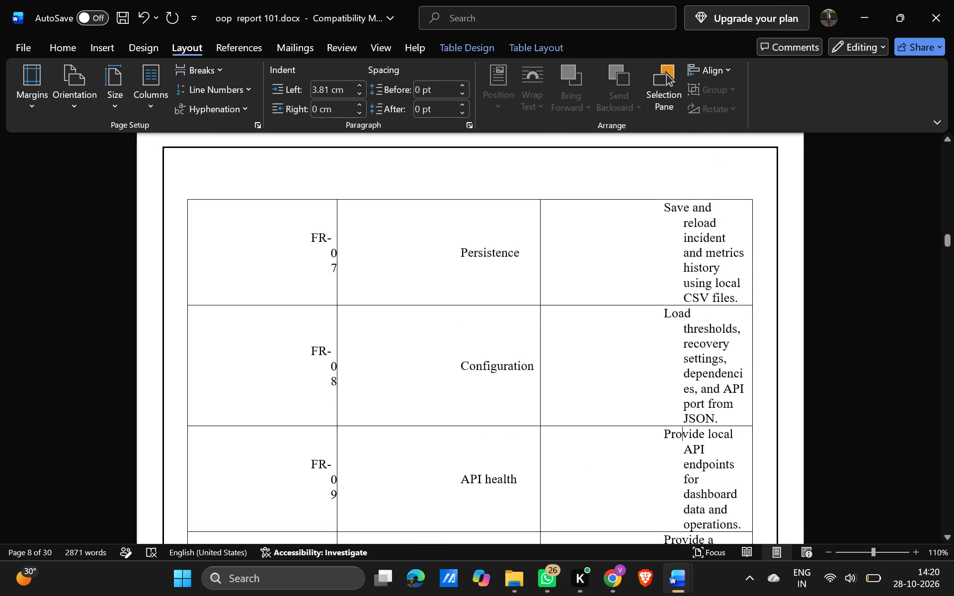
pyautogui.scroll(4, 588, 319)
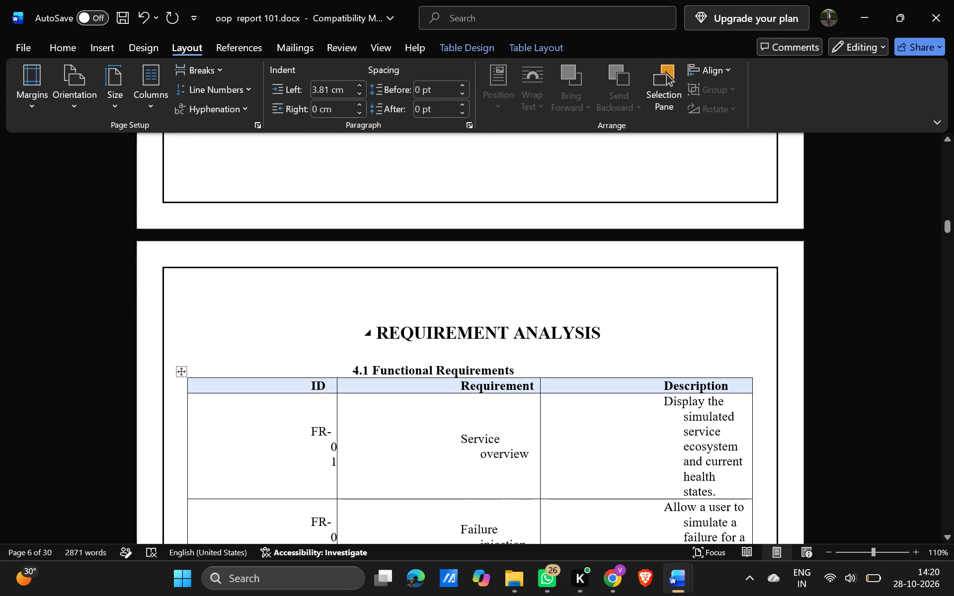
pyautogui.scroll(-1, 588, 319)
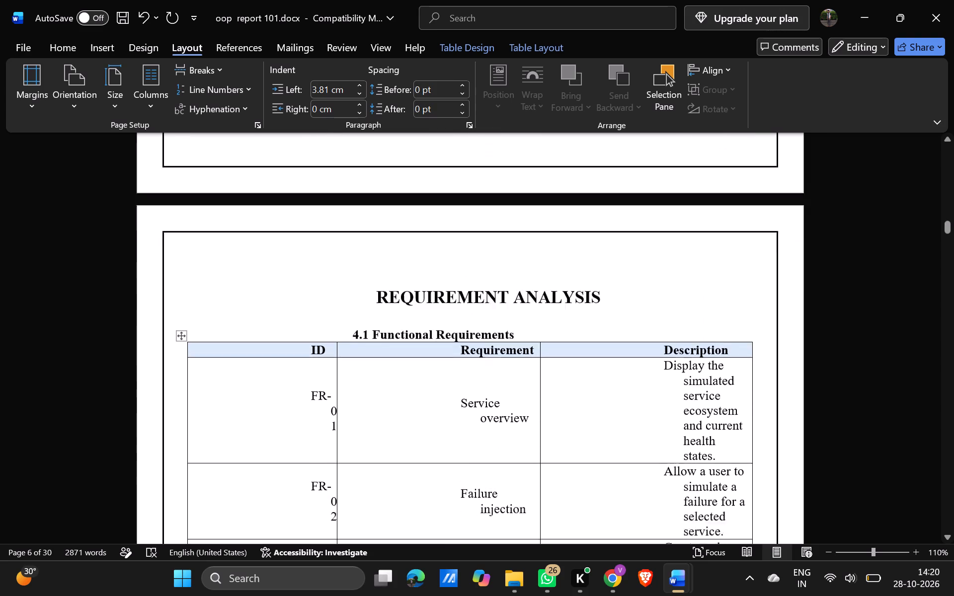
pyautogui.scroll(-1, 588, 319)
pyautogui.hotkey('ctrl', 'z')
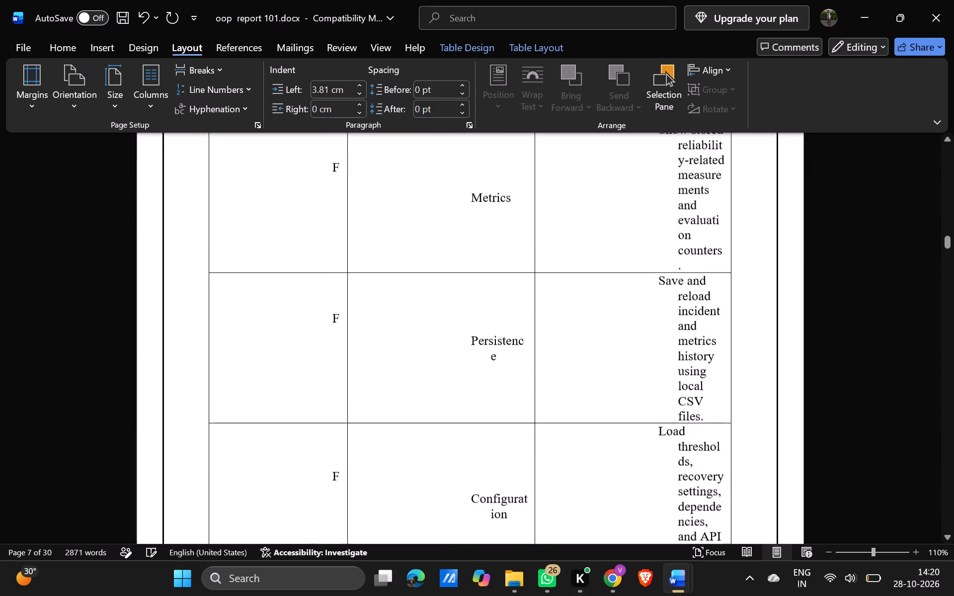
pyautogui.hotkey('ctrl', 'z')
pyautogui.hotkey('ctrl', 'z')
pyautogui.hotkey('ctrl', 'z')
pyautogui.hotkey('ctrl', 'z')
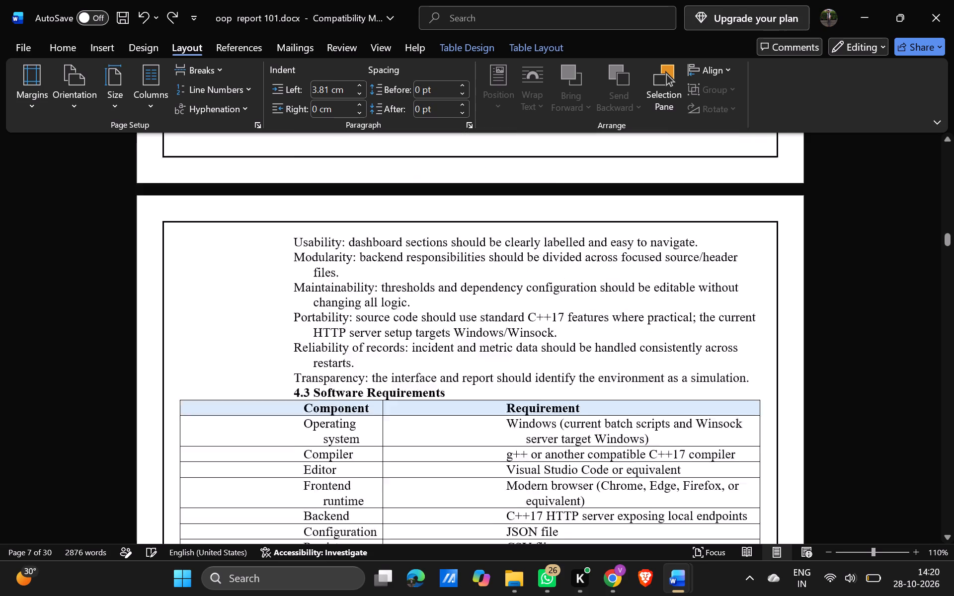
pyautogui.press('z')
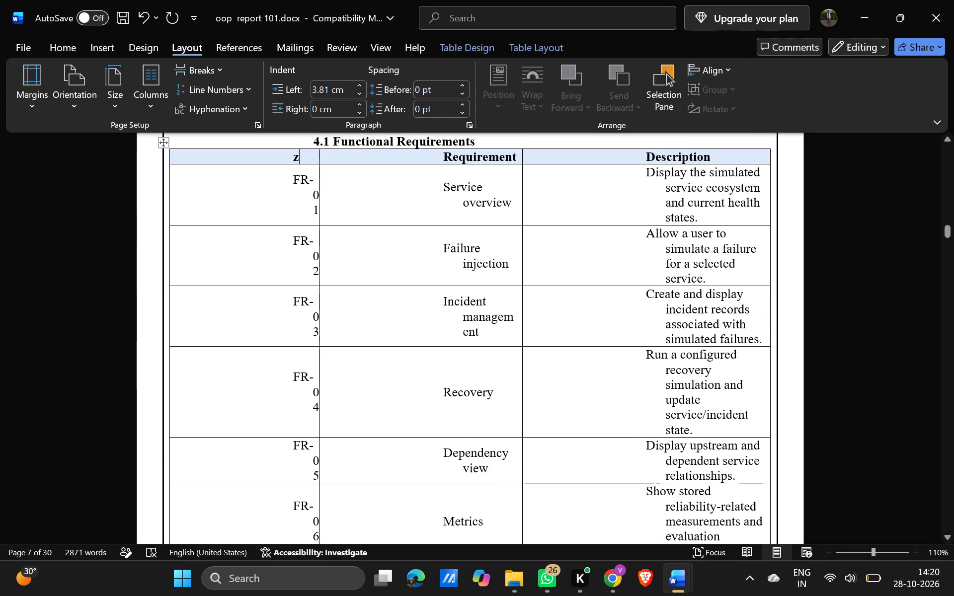
pyautogui.press('z')
pyautogui.hotkey('ctrl', 'z')
pyautogui.hotkey('ctrl', 'z')
pyautogui.write('zz')
pyautogui.press('z')
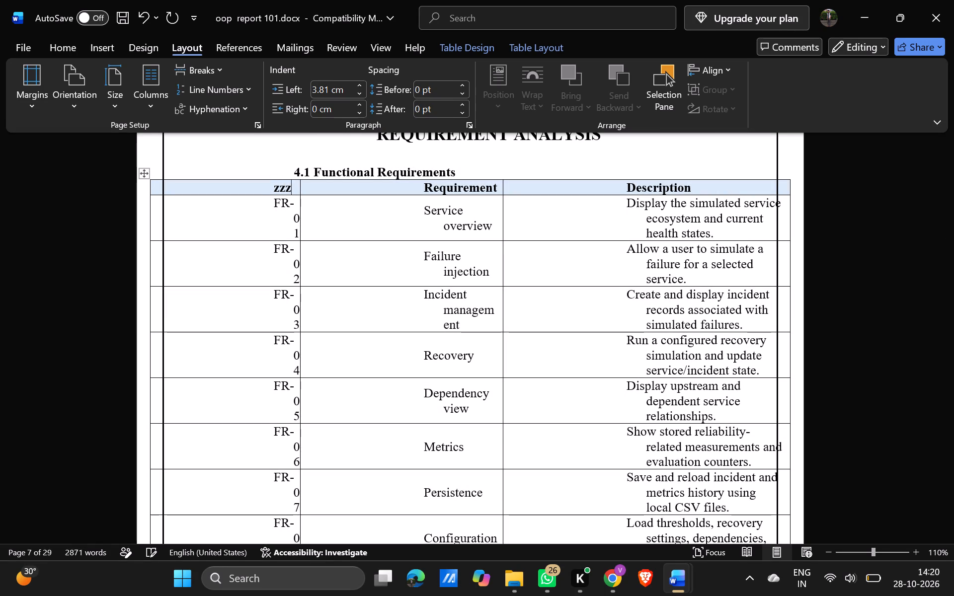
pyautogui.hotkey('ctrl', 'z')
pyautogui.hotkey('ctrl', 'z')
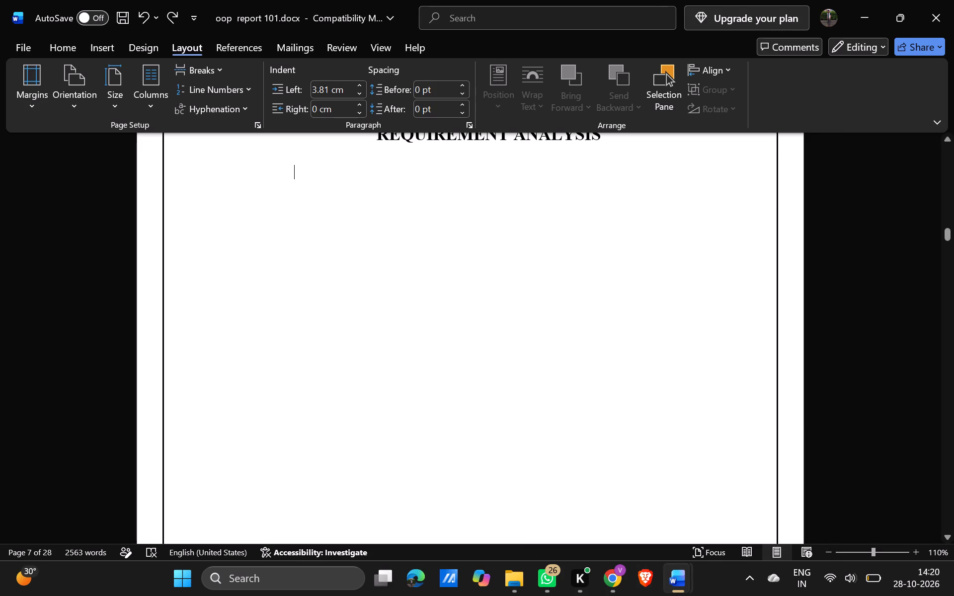
pyautogui.hotkey('ctrl', 'z')
pyautogui.hotkey('ctrl', 'z')
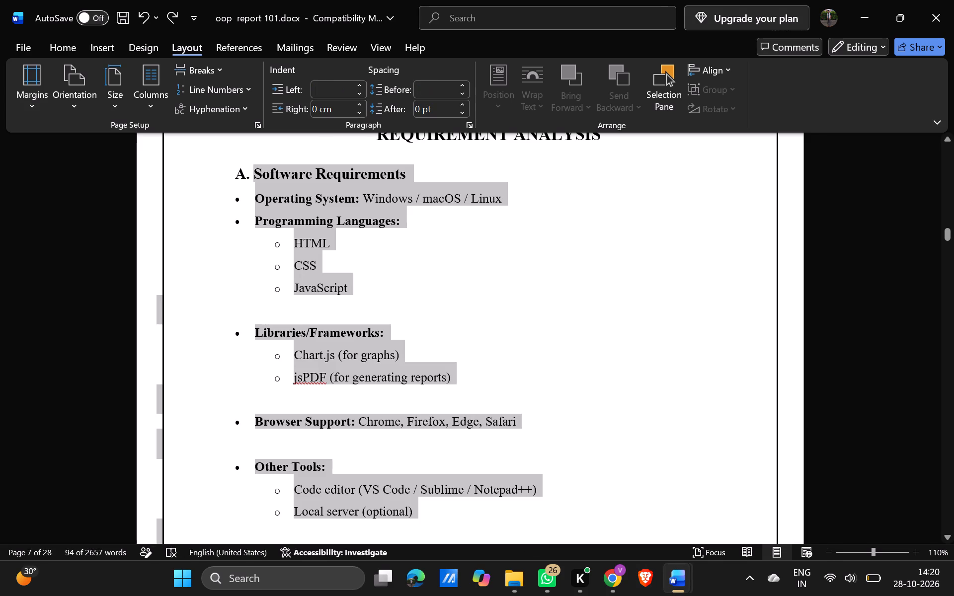
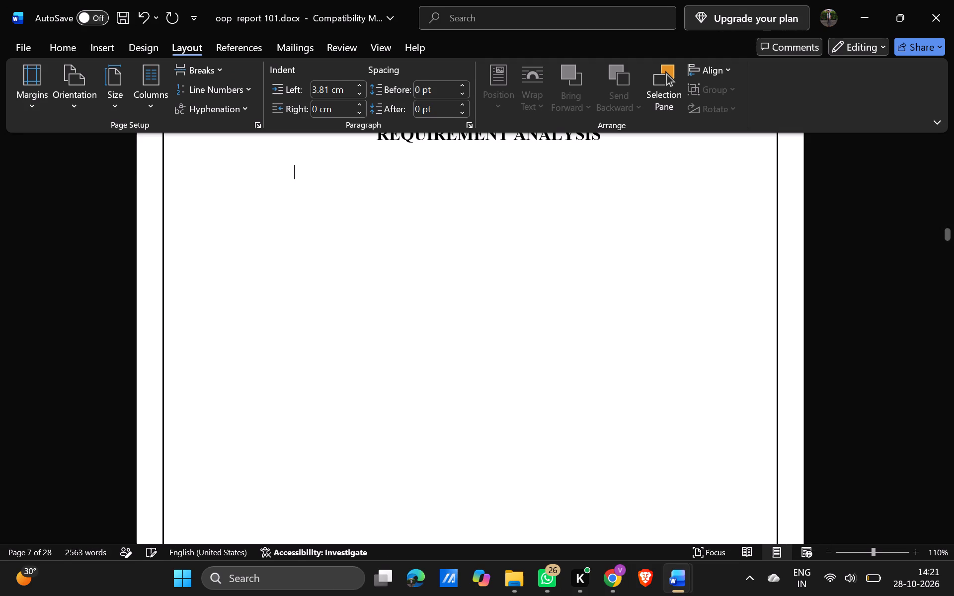
pyautogui.hotkey('ctrl', 'v')
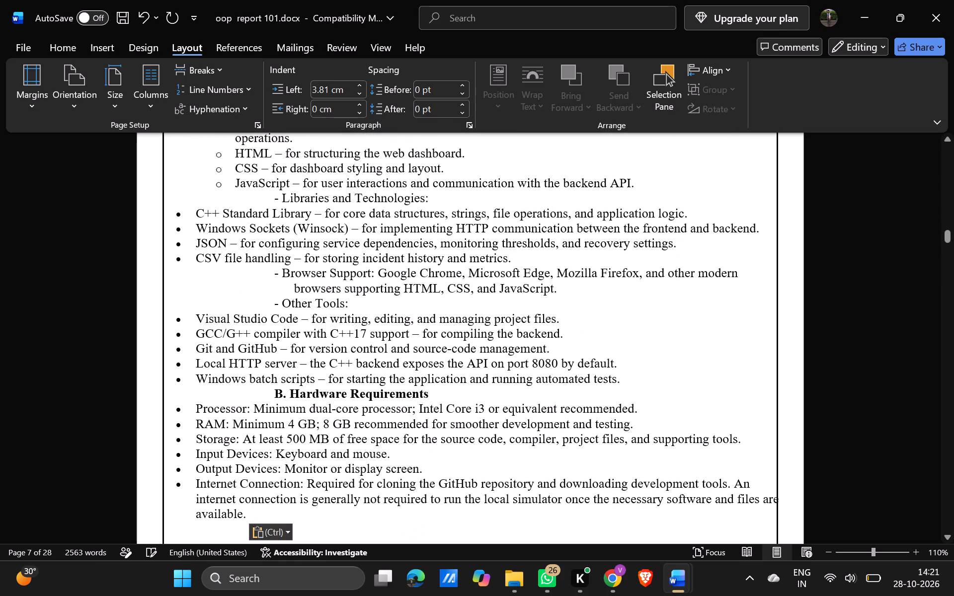
# Reduce the indent of the pasted A. Software Requirements heading by one level.
pyautogui.scroll(2, 455, 448)
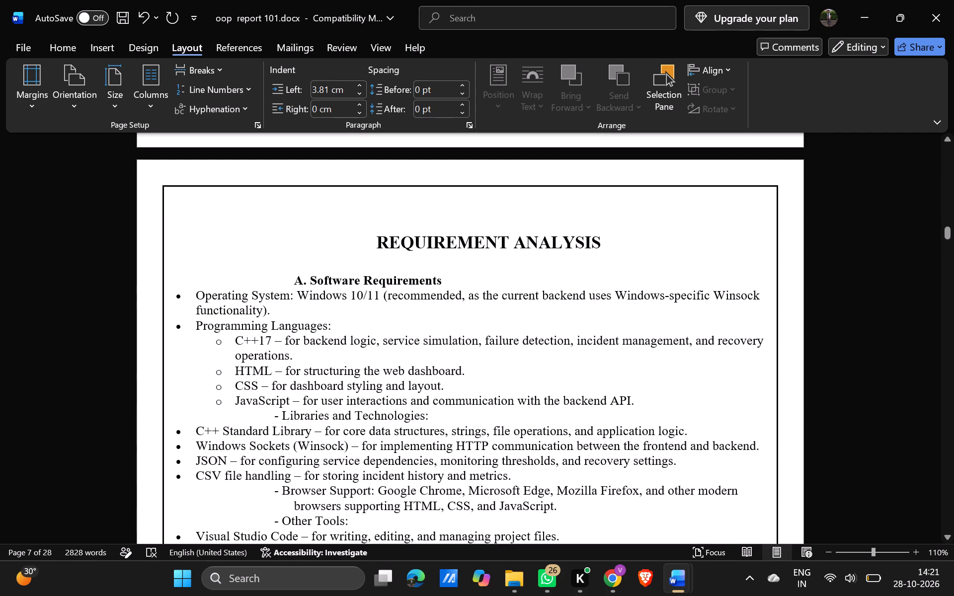
pyautogui.click(295, 284)
pyautogui.press('BackSpace')
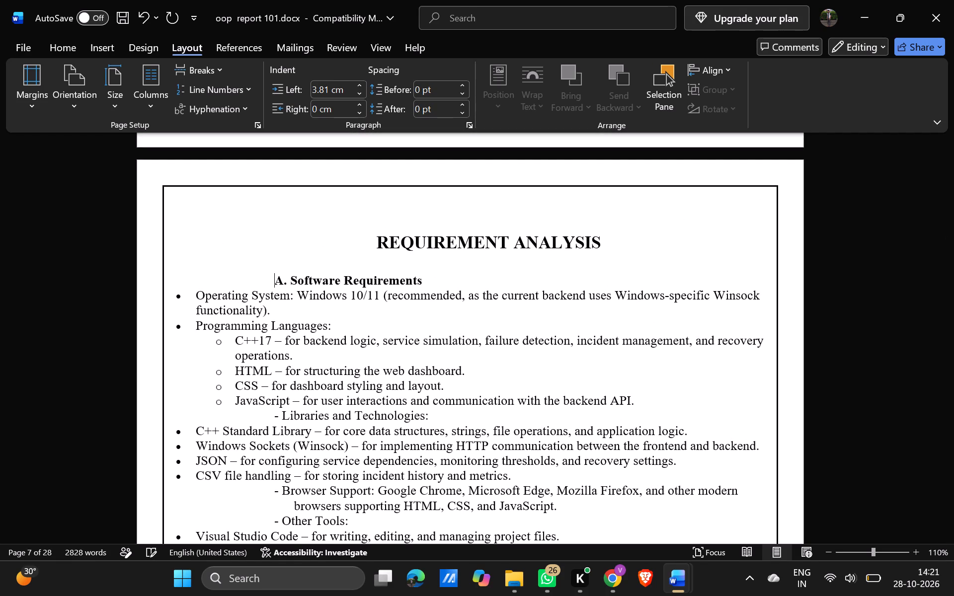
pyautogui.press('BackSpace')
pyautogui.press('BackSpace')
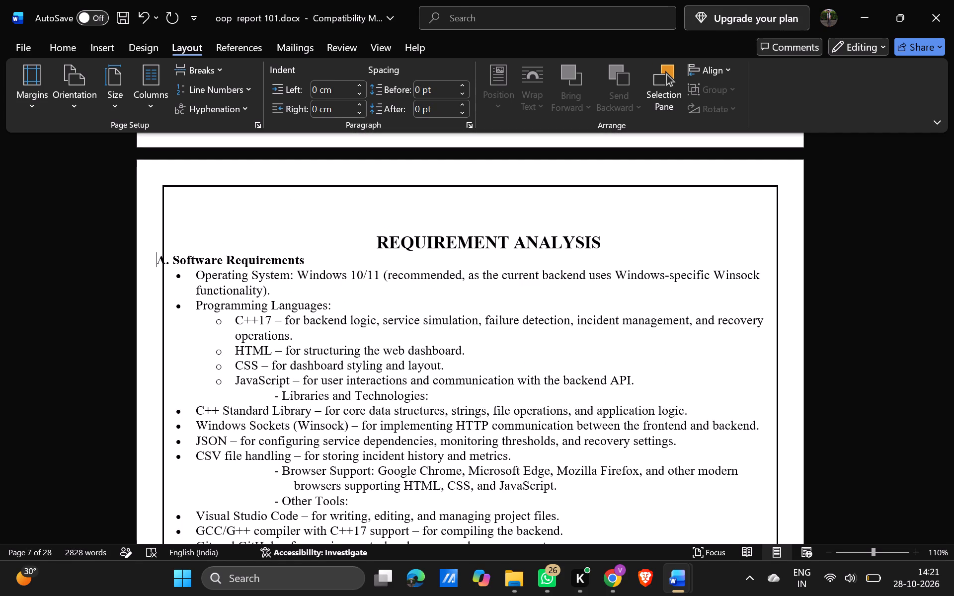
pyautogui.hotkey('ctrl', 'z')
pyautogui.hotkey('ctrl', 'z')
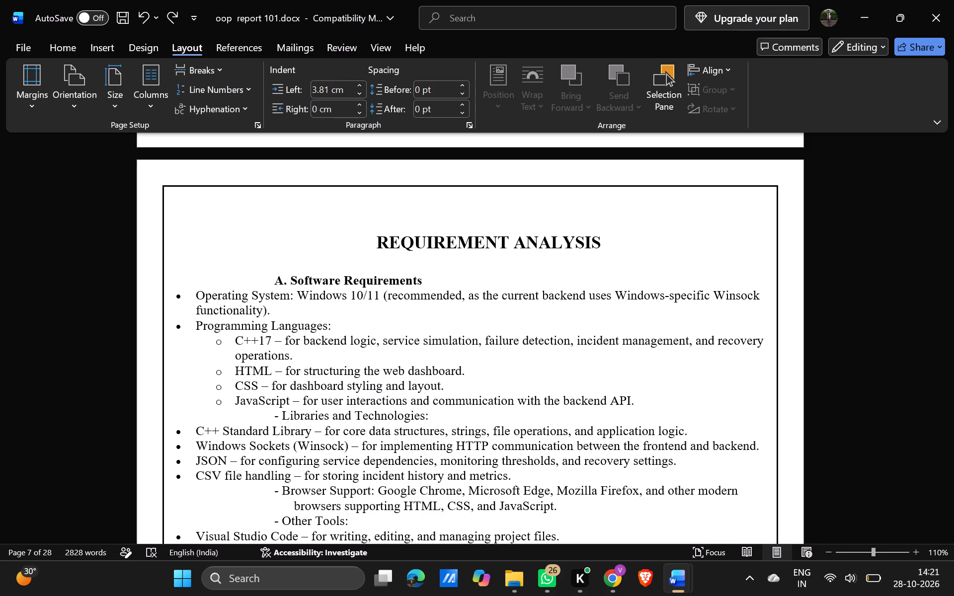
# Reset the A. Software Requirements heading's left indent to 0 cm and inset it with ten leading spaces.
pyautogui.press('BackSpace')
pyautogui.press('Return')
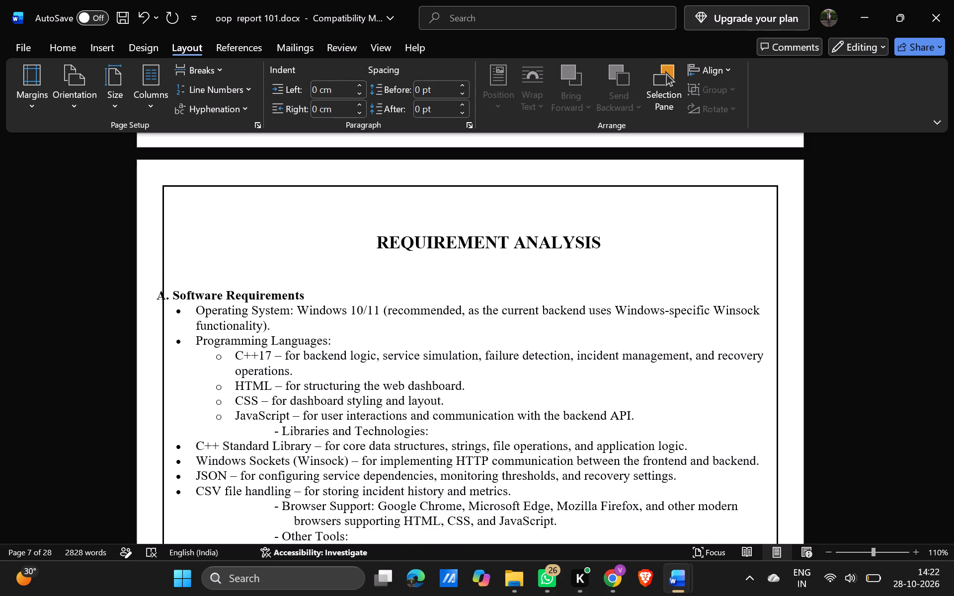
pyautogui.press('BackSpace')
pyautogui.press('space')
pyautogui.press('space')
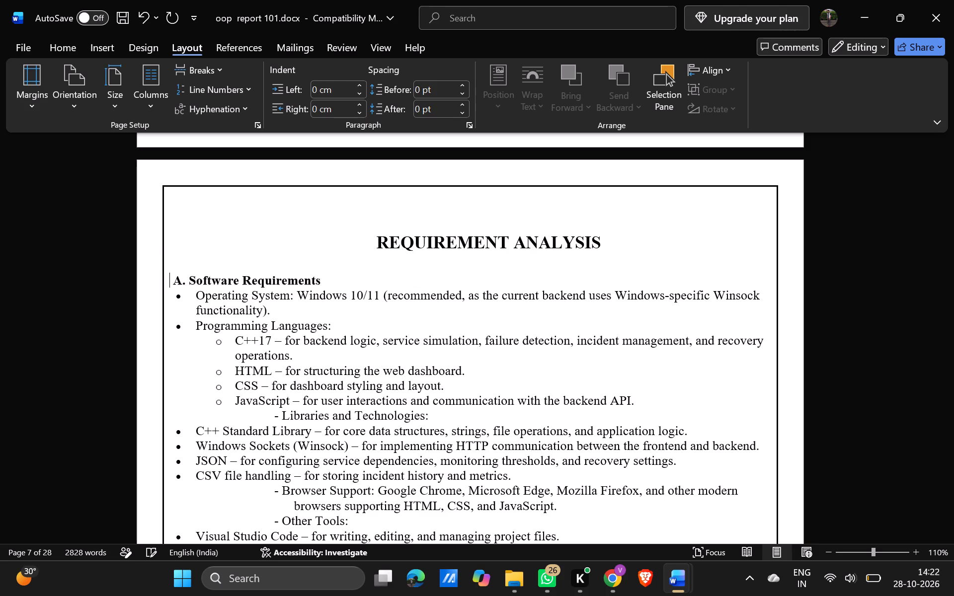
pyautogui.press('space')
pyautogui.press('space')
pyautogui.press('space')
pyautogui.press('space')
pyautogui.press('space')
pyautogui.press('space')
pyautogui.press('space')
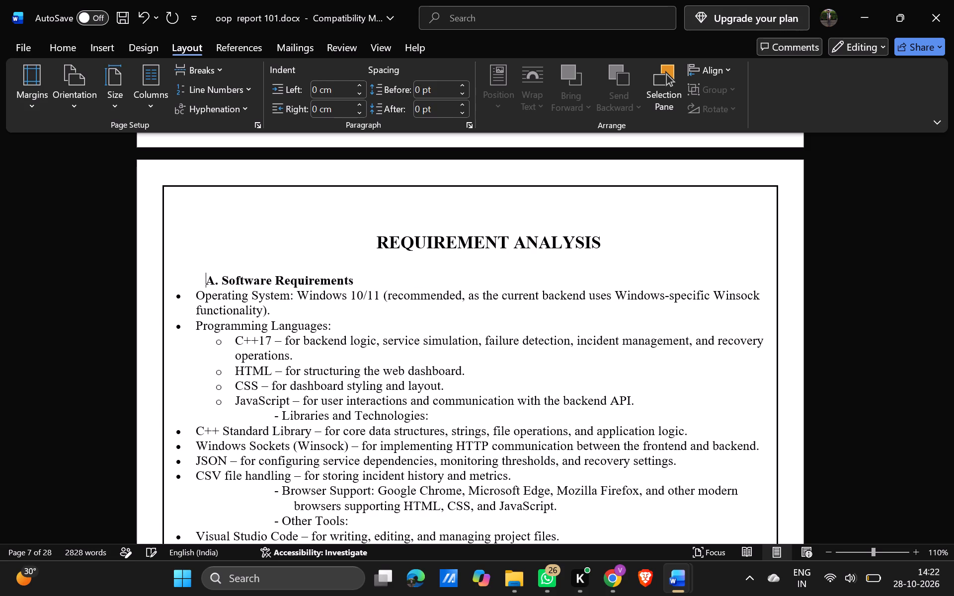
pyautogui.press('space')
# Remove the hollow circle bullets from the JavaScript, CSS, HTML and C++17 lines under Programming Languages, keeping each line's text.
pyautogui.scroll(-1, 295, 284)
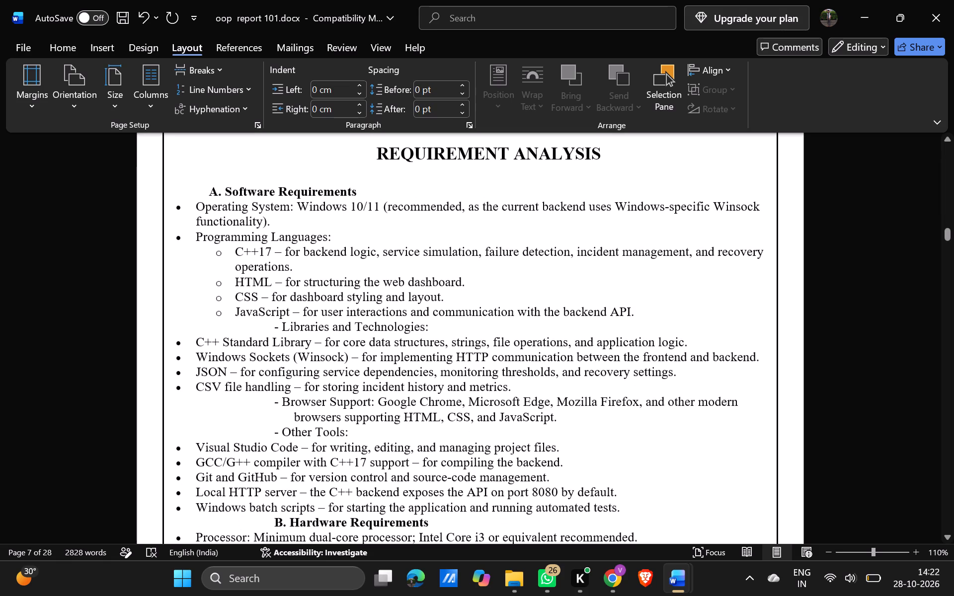
pyautogui.click(228, 314)
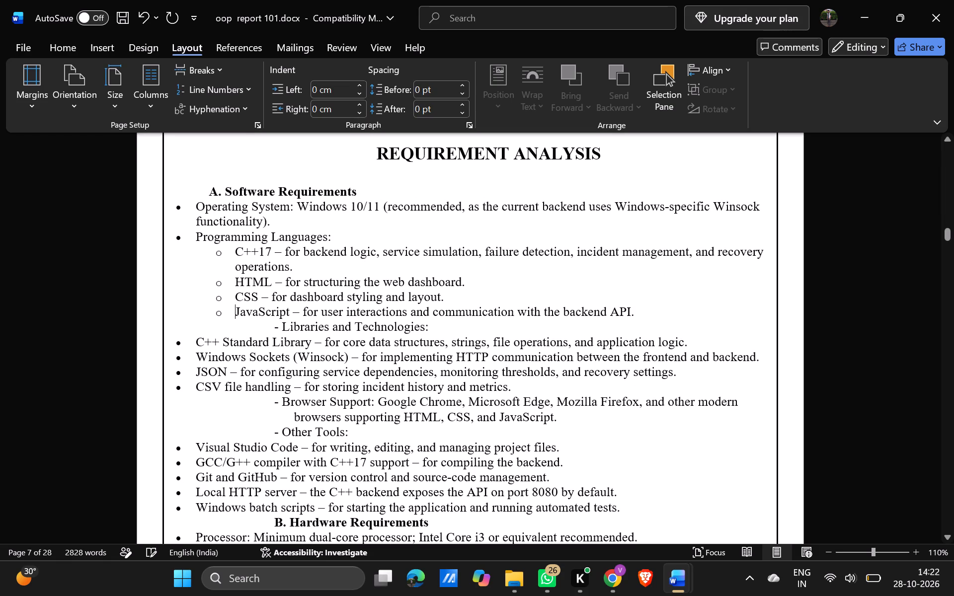
pyautogui.press('BackSpace')
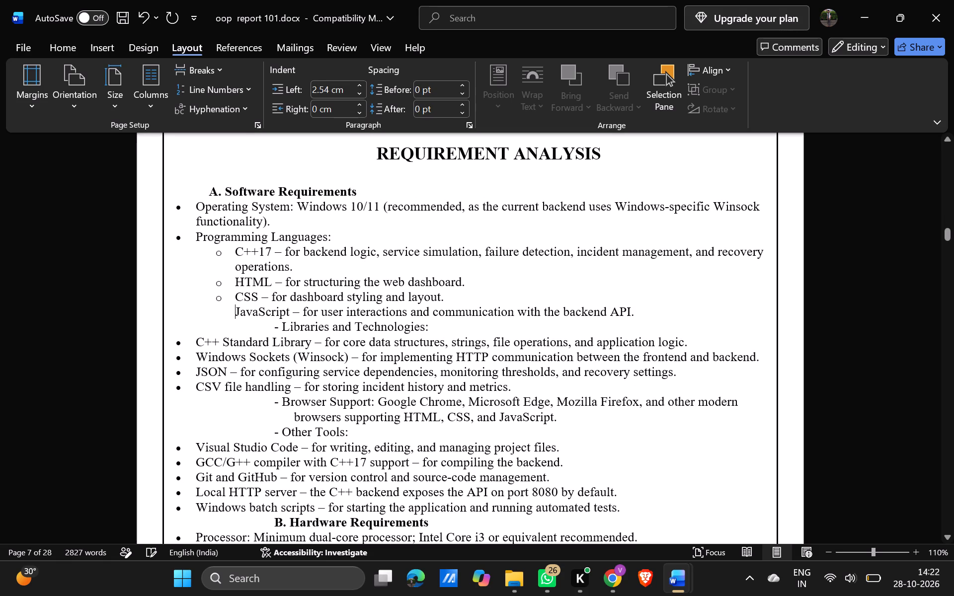
pyautogui.press('Up')
pyautogui.press('BackSpace')
pyautogui.press('Up')
pyautogui.press('BackSpace')
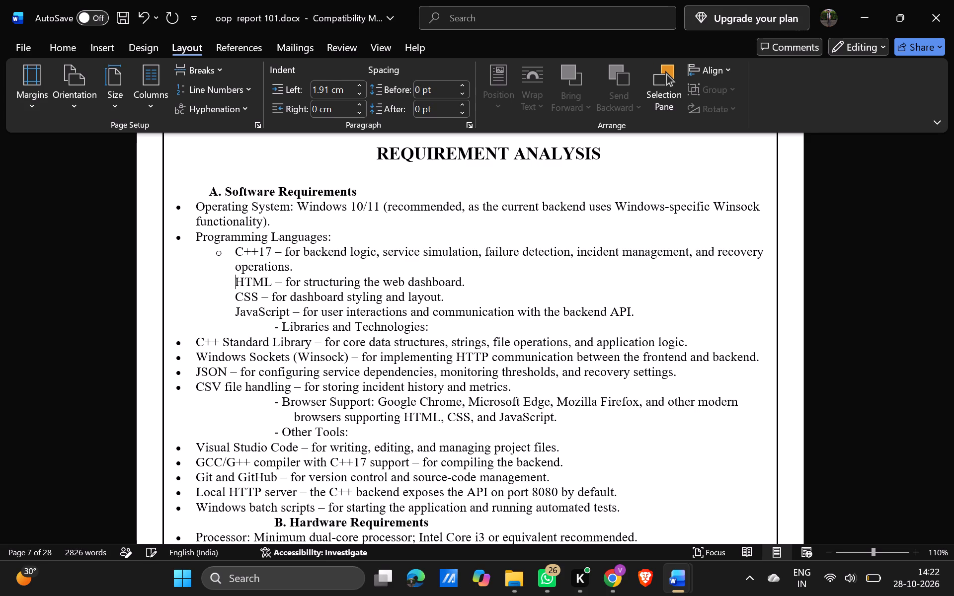
pyautogui.press('Up')
pyautogui.press('Up')
pyautogui.press('BackSpace')
# Make the "- Libraries and Technologies:" line bold.
pyautogui.moveTo(429, 327); pyautogui.dragTo(298, 313)
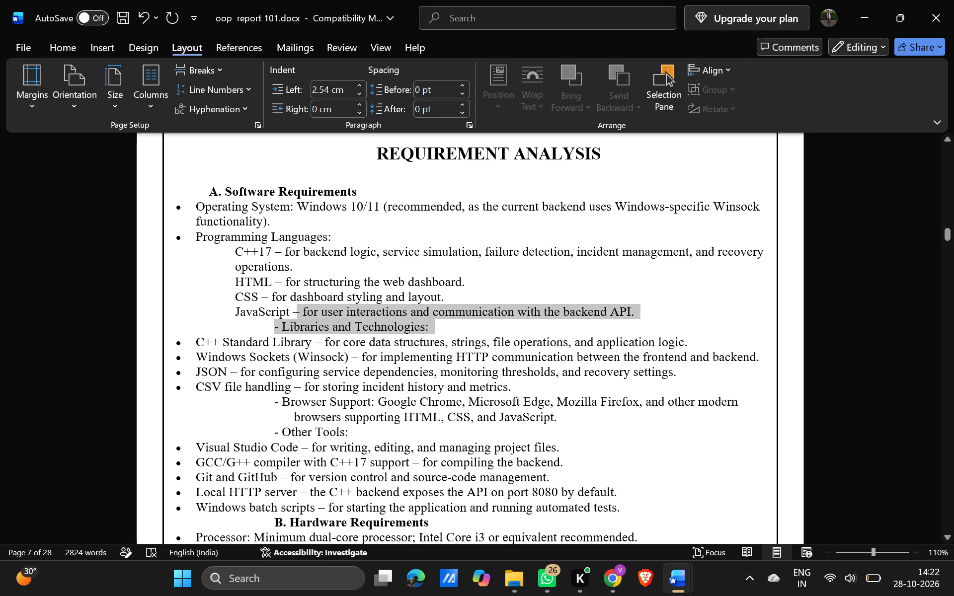
pyautogui.moveTo(298, 313); pyautogui.dragTo(275, 325)
pyautogui.click(283, 296)
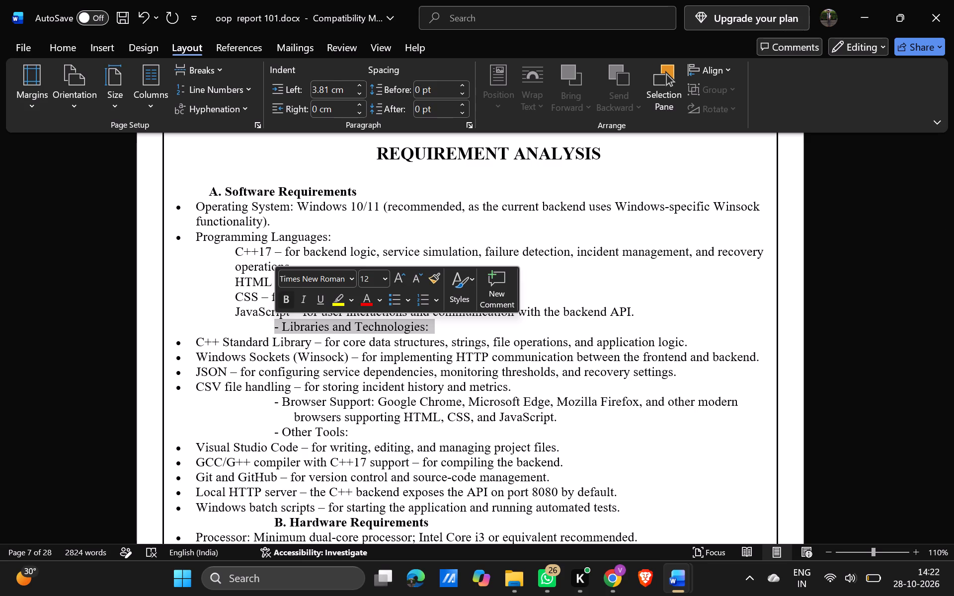
# Reset the "- Libraries and Technologies:" line's indent to 0 cm and add twelve leading spaces, aligning it with the Programming Languages text.
pyautogui.click(274, 334)
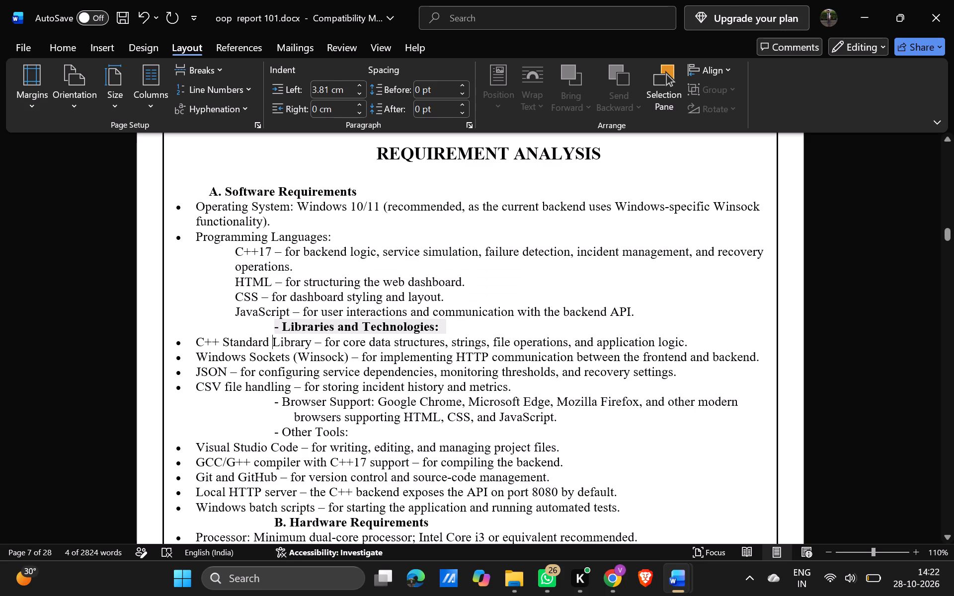
pyautogui.click(274, 334)
pyautogui.click(273, 327)
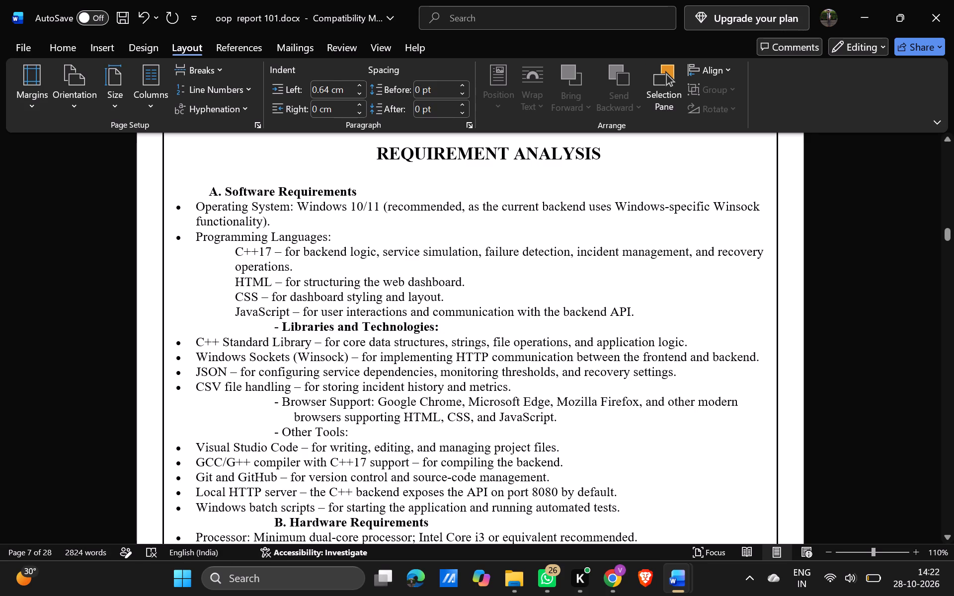
pyautogui.press('BackSpace')
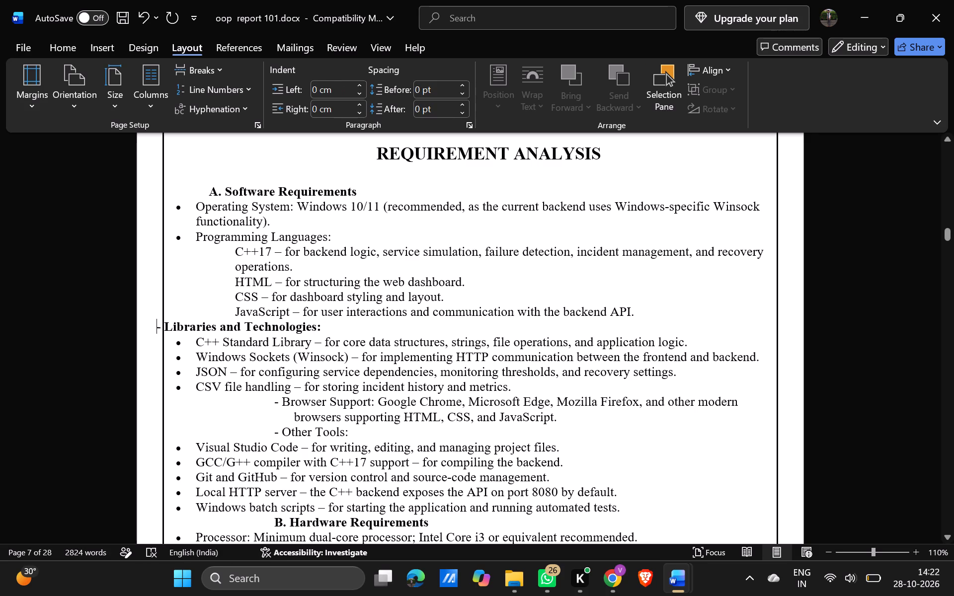
pyautogui.press('space')
pyautogui.press('space')
pyautogui.press('space')
pyautogui.press('space')
pyautogui.press('space')
pyautogui.press('space')
pyautogui.press('space')
pyautogui.press('space')
pyautogui.press('space')
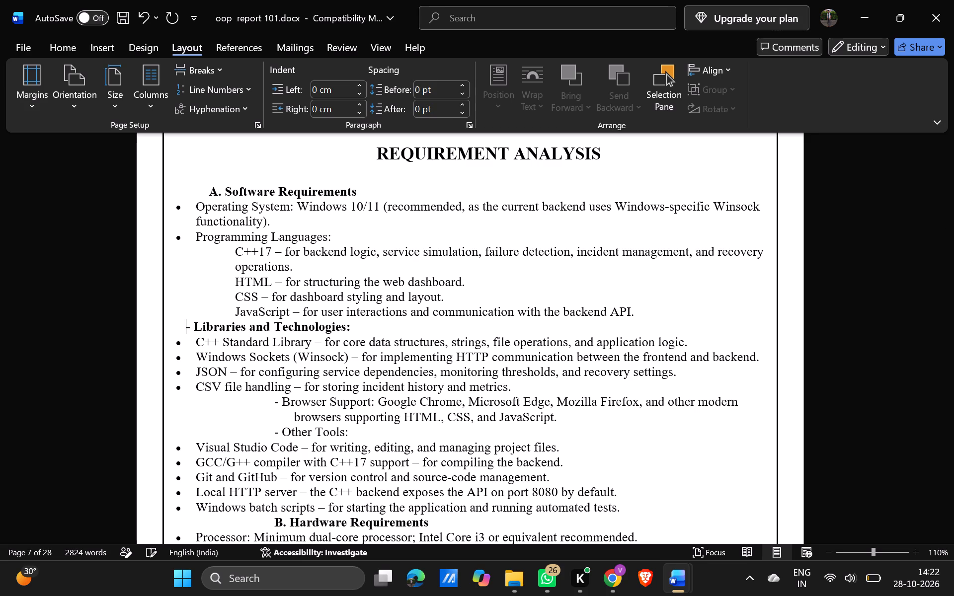
pyautogui.press('space')
pyautogui.press('space')
pyautogui.press('space')
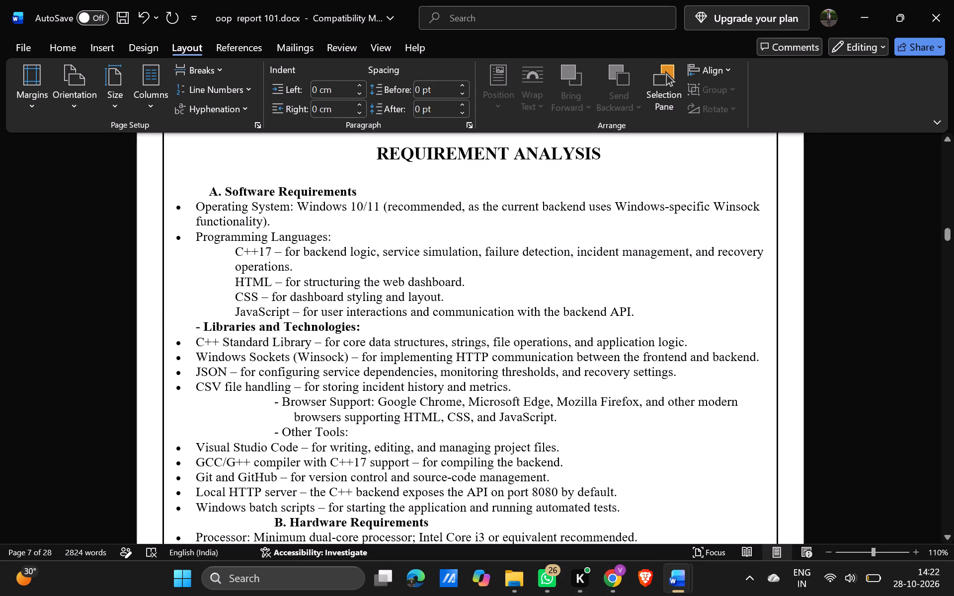
# Make the "Programming Languages:" bullet text bold.
pyautogui.scroll(1, 251, 279)
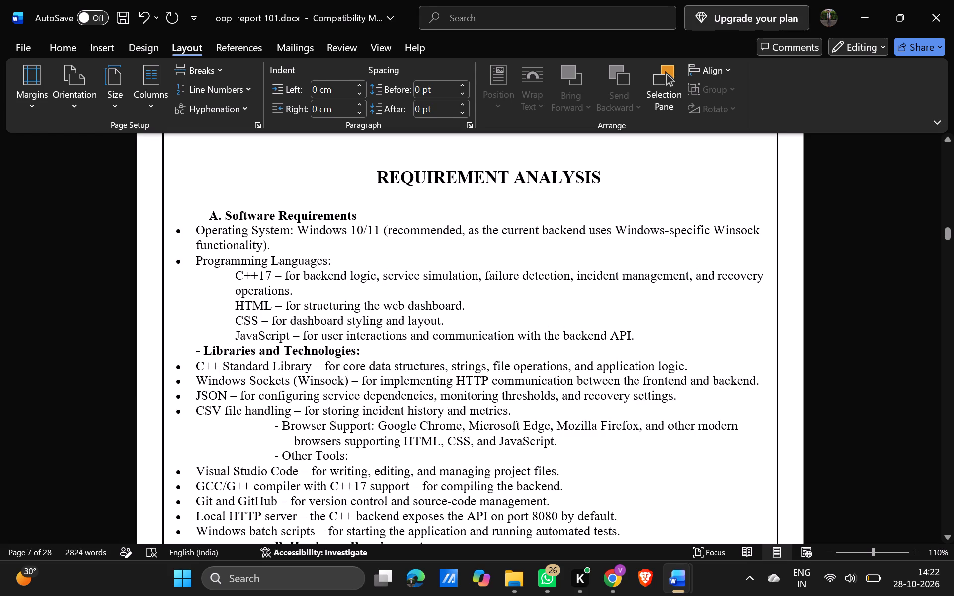
pyautogui.moveTo(196, 261); pyautogui.dragTo(340, 265)
pyautogui.click(349, 245)
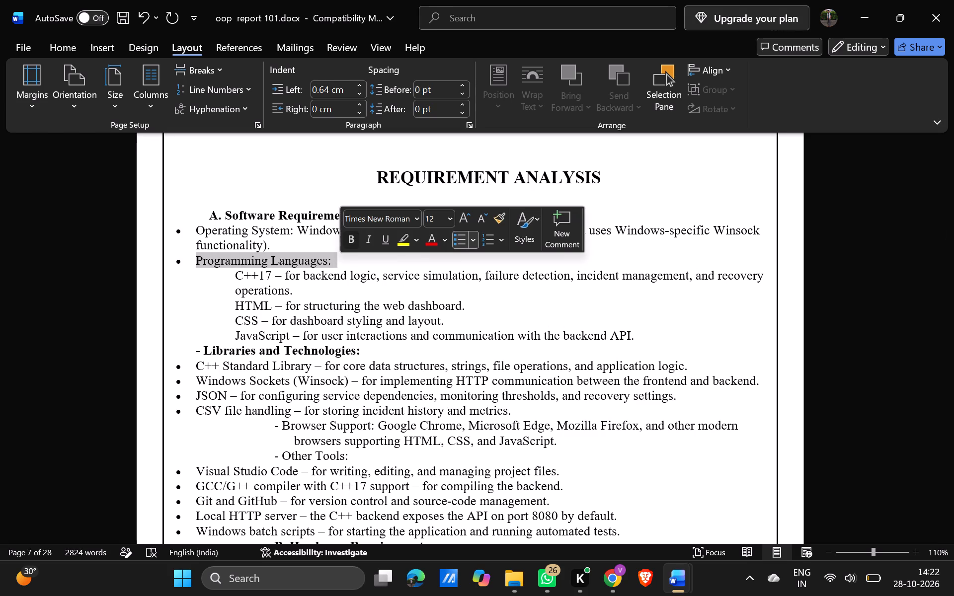
# Apply square bullets to the C++17, HTML, CSS and JavaScript lines under Programming Languages.
pyautogui.moveTo(230, 273); pyautogui.dragTo(414, 339)
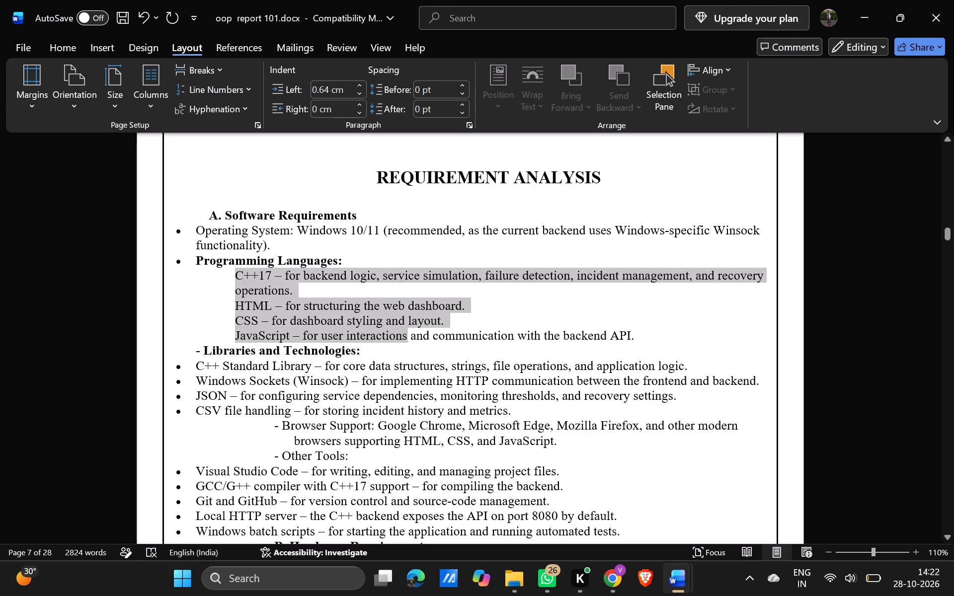
pyautogui.moveTo(414, 339); pyautogui.dragTo(649, 335)
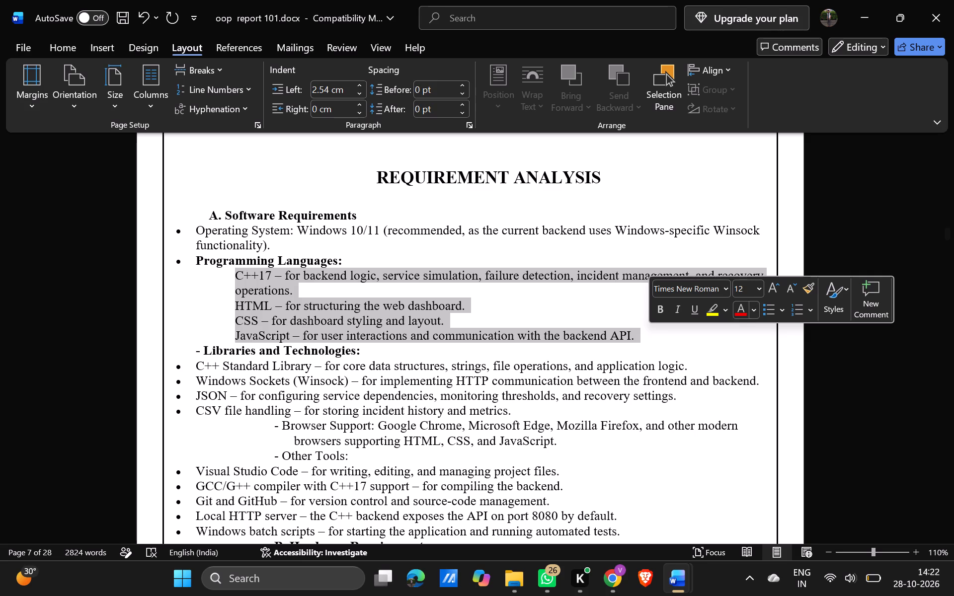
pyautogui.click(765, 303)
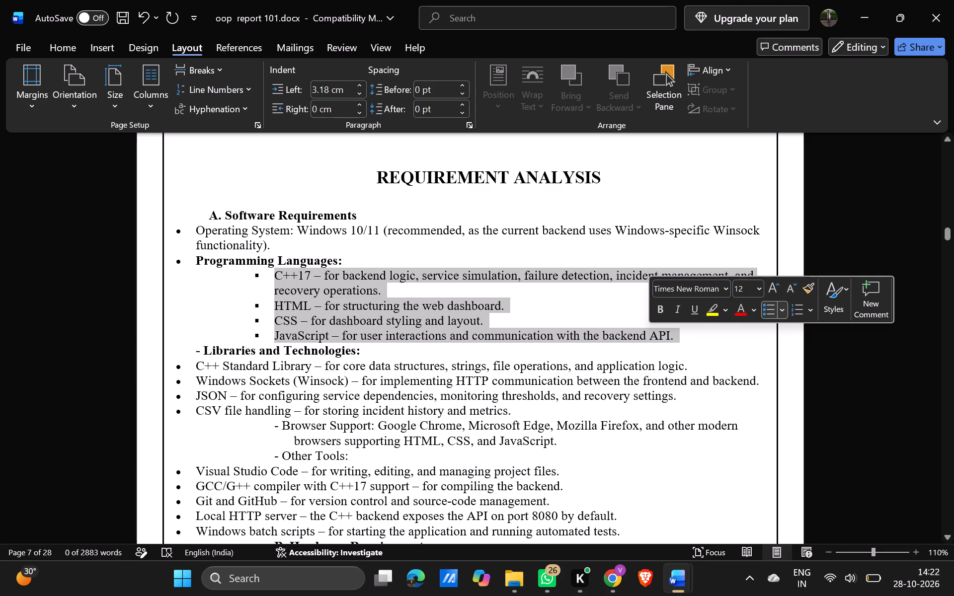
pyautogui.click(718, 428)
# Remove four leading spaces from the "A. Software Requirements" heading so it lines up with the bullet text below it.
pyautogui.scroll(-1, 324, 413)
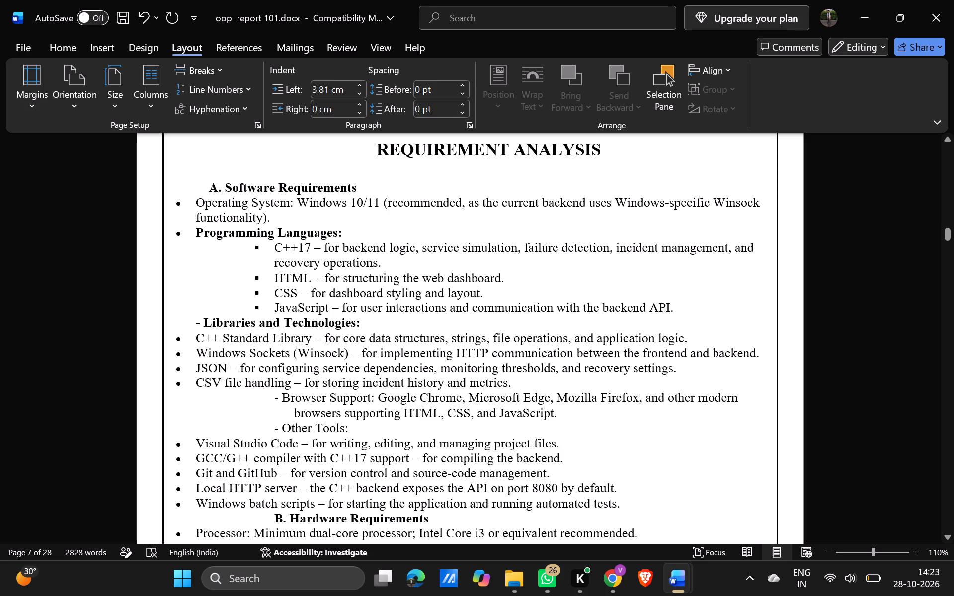
pyautogui.click(208, 188)
pyautogui.press('BackSpace')
pyautogui.press('BackSpace')
pyautogui.press('BackSpace')
pyautogui.press('BackSpace')
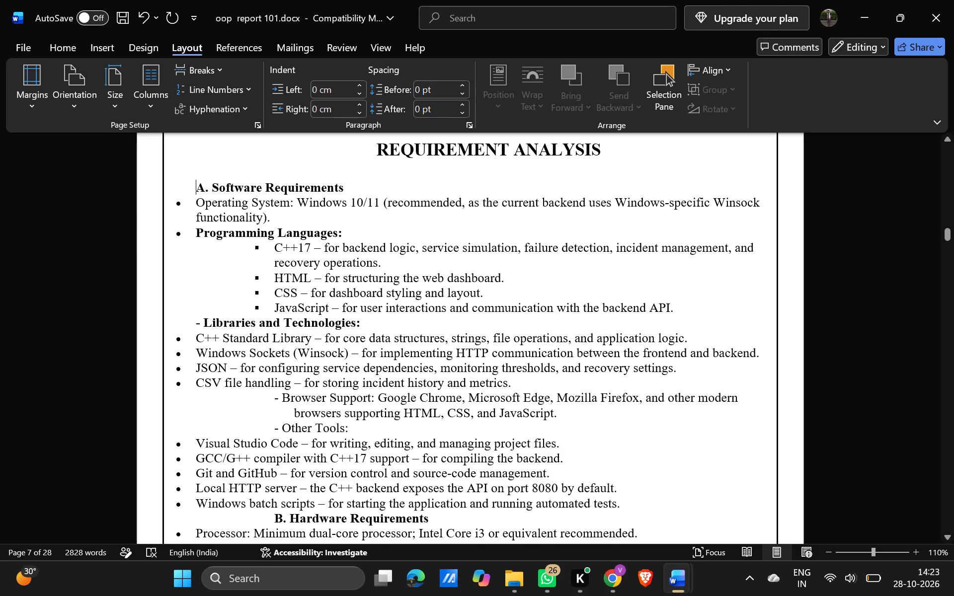
# Make the "- Other Tools:" line bold.
pyautogui.scroll(-3, 251, 226)
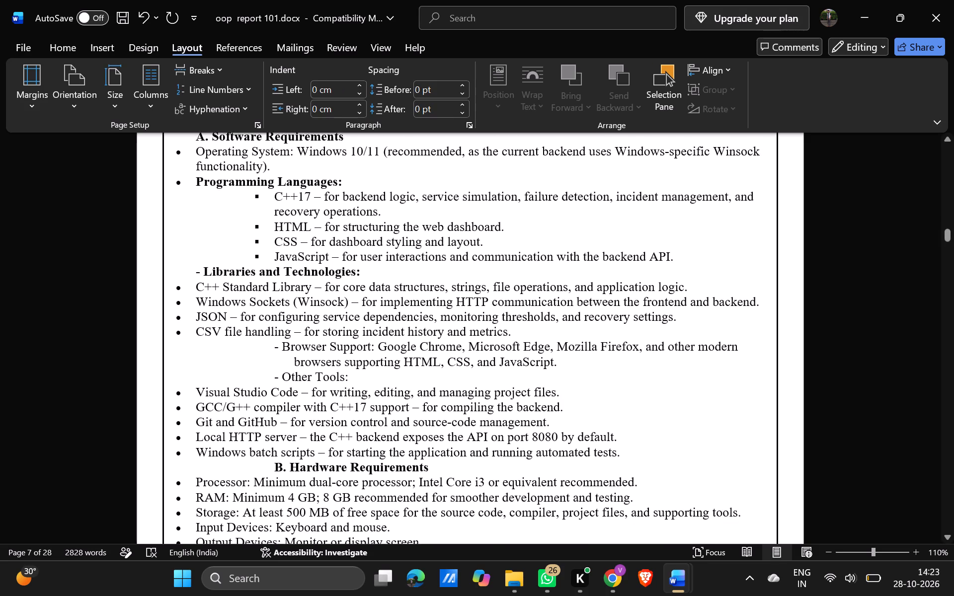
pyautogui.scroll(-1, 251, 226)
pyautogui.moveTo(351, 372); pyautogui.dragTo(277, 365)
pyautogui.click(287, 343)
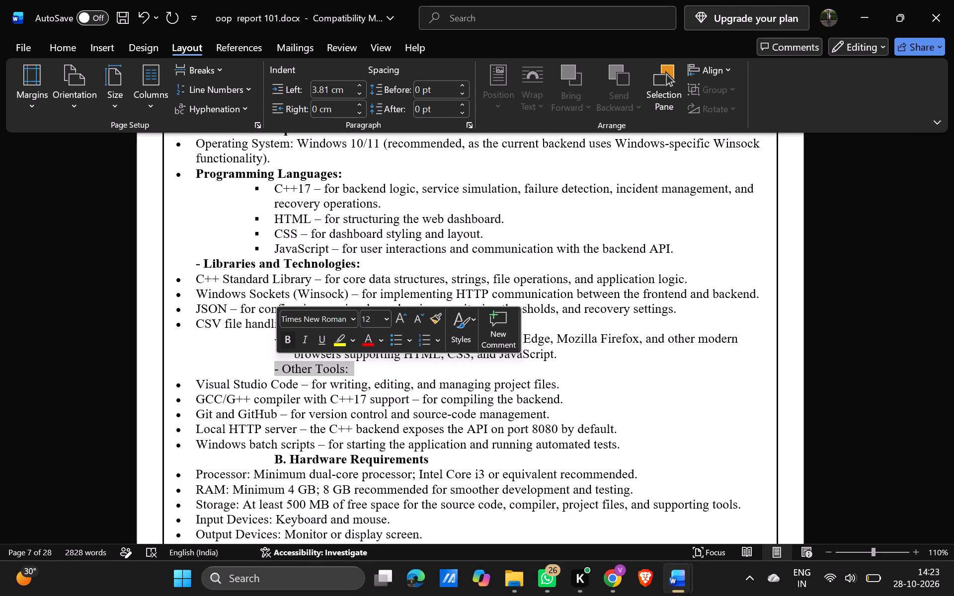
# Reset the "- Other Tools:" line's indent to 0 cm and add twelve leading spaces, aligning it with the bullet text.
pyautogui.click(272, 364)
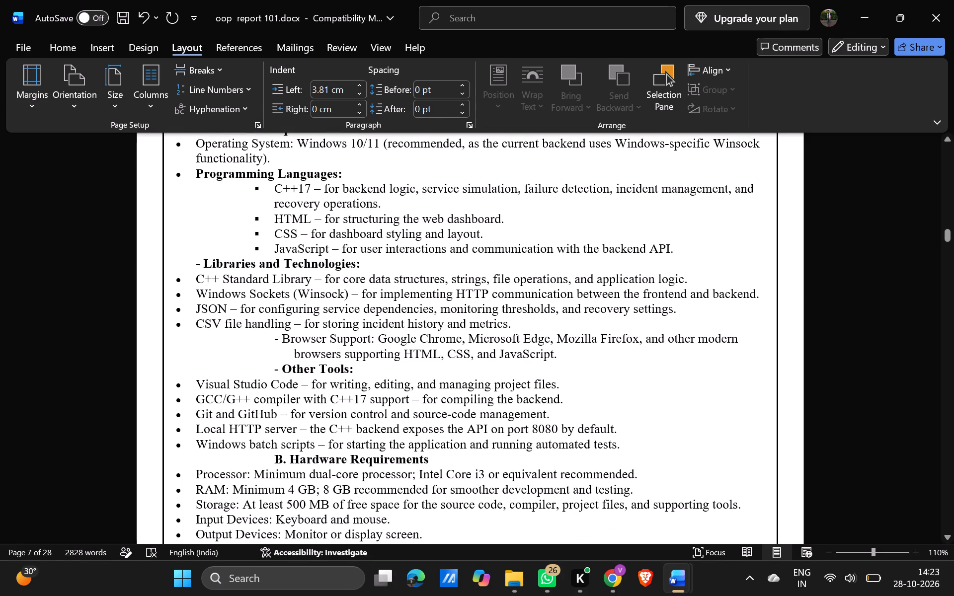
pyautogui.press('BackSpace')
pyautogui.press('BackSpace')
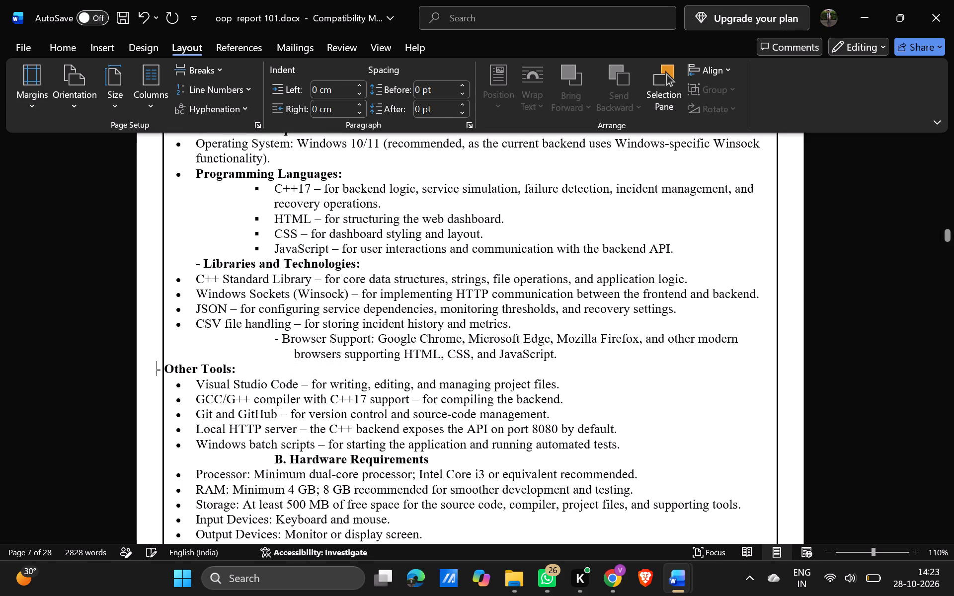
pyautogui.hotkey('ctrl', 'z')
pyautogui.press('Return')
pyautogui.press('BackSpace')
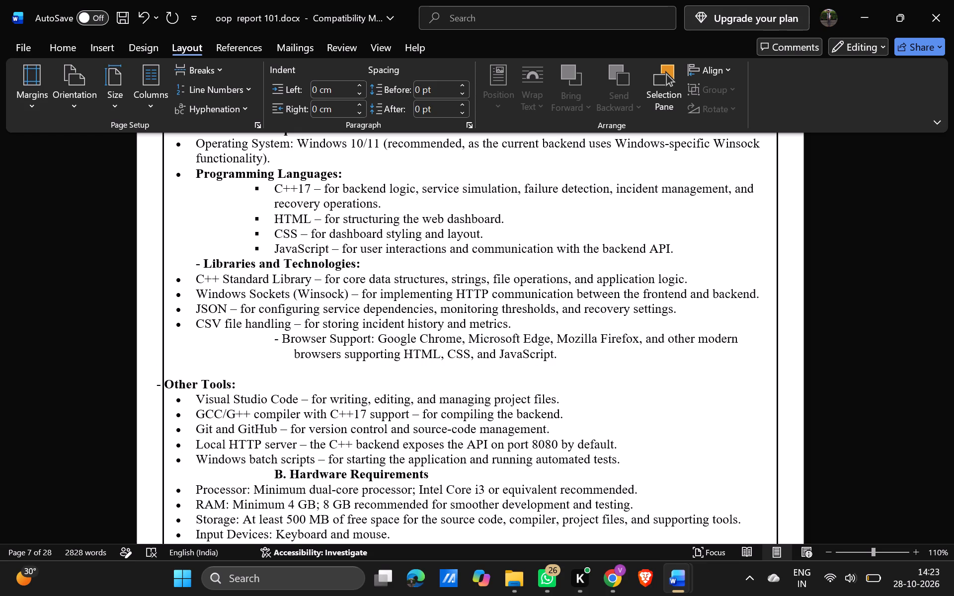
pyautogui.press('space')
pyautogui.press('space')
pyautogui.press('space')
pyautogui.press('space')
pyautogui.press('space')
pyautogui.press('space')
pyautogui.press('space')
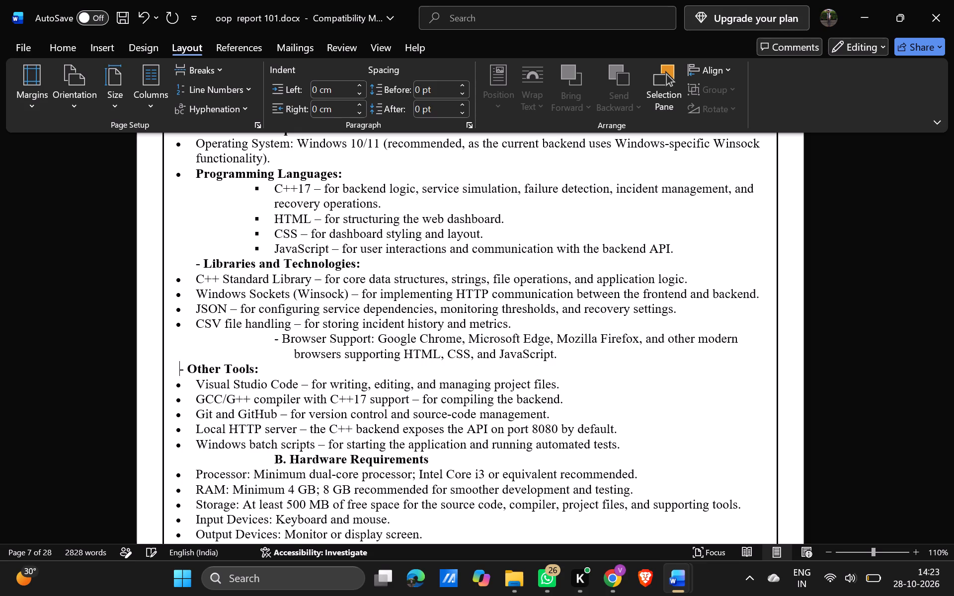
pyautogui.press('space')
pyautogui.press('space')
pyautogui.press('space')
pyautogui.press('space')
pyautogui.press('space')
pyautogui.press('space')
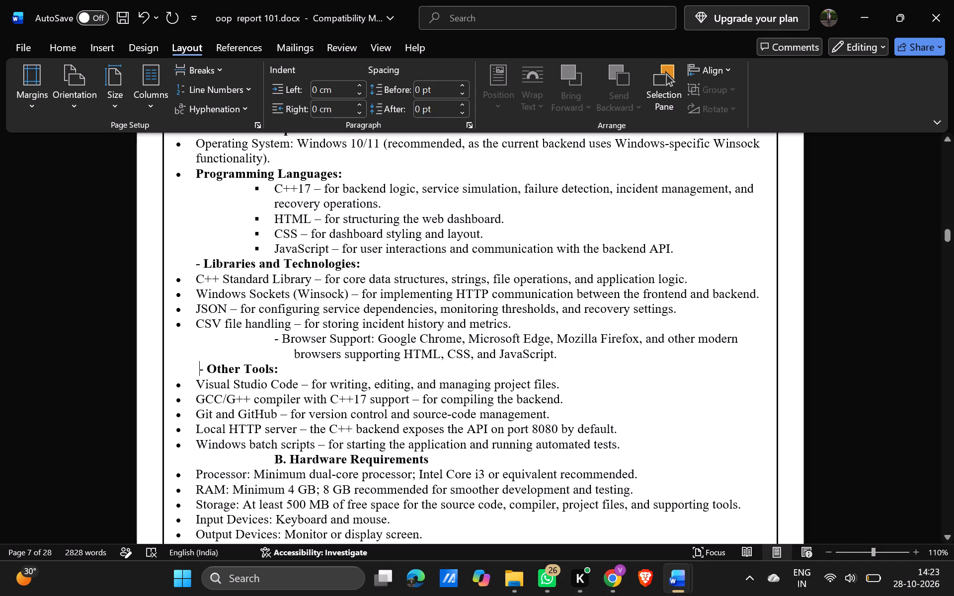
pyautogui.press('BackSpace')
# Replace the bullet in front of "Programming Languages:" with a hyphen.
pyautogui.scroll(-1, 681, 437)
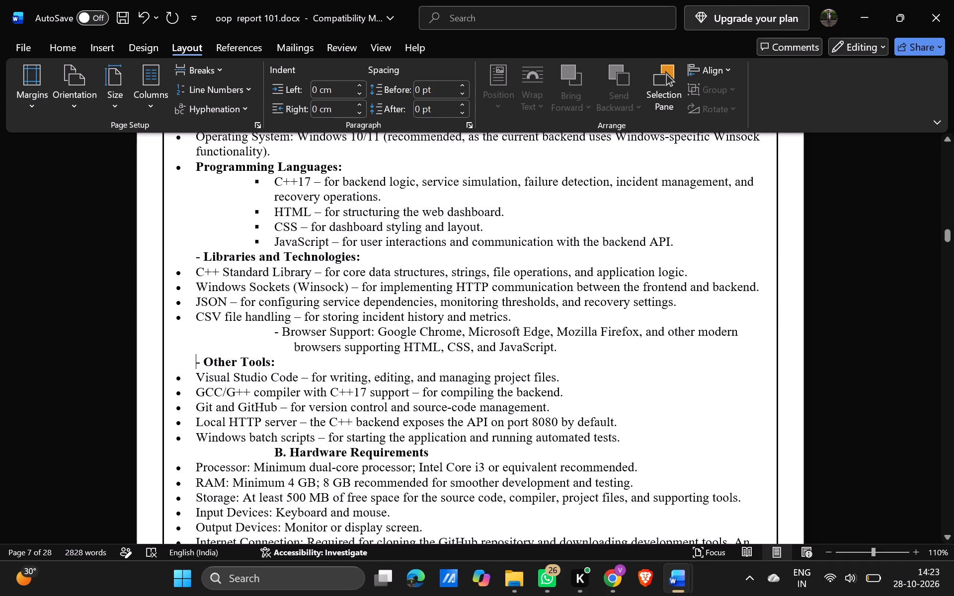
pyautogui.scroll(-1, 681, 437)
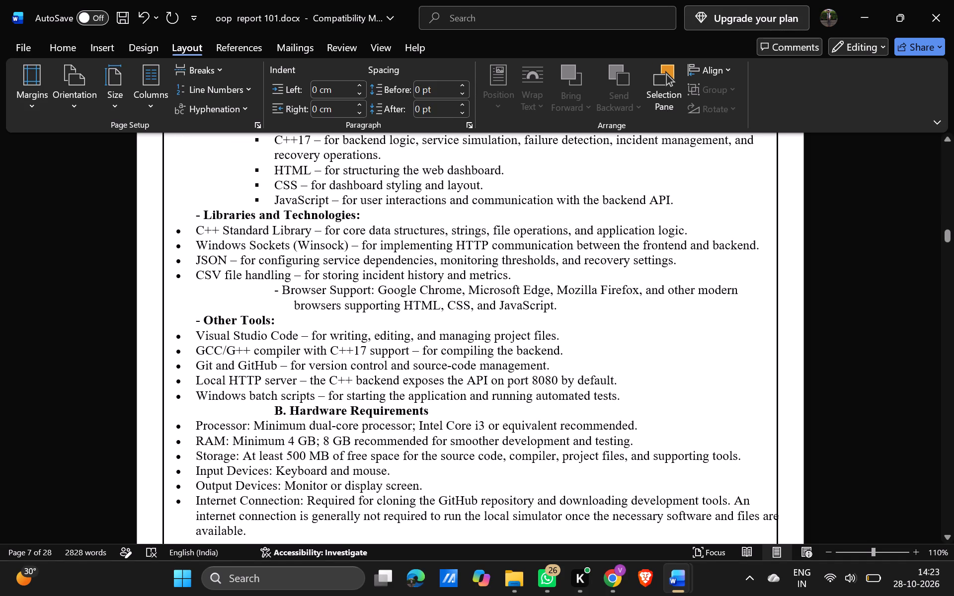
pyautogui.scroll(1, 271, 382)
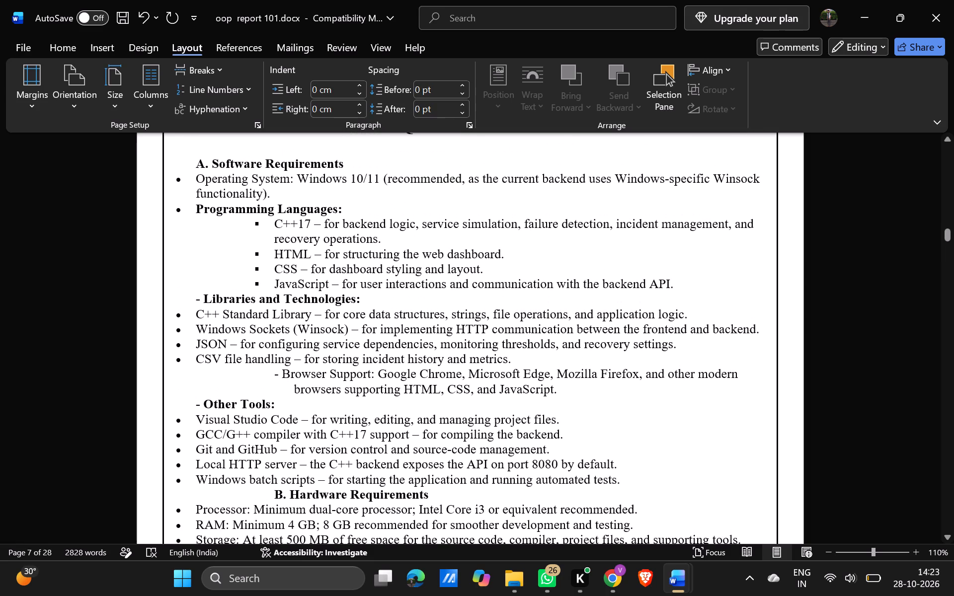
pyautogui.click(190, 209)
pyautogui.press('BackSpace')
pyautogui.press('-')
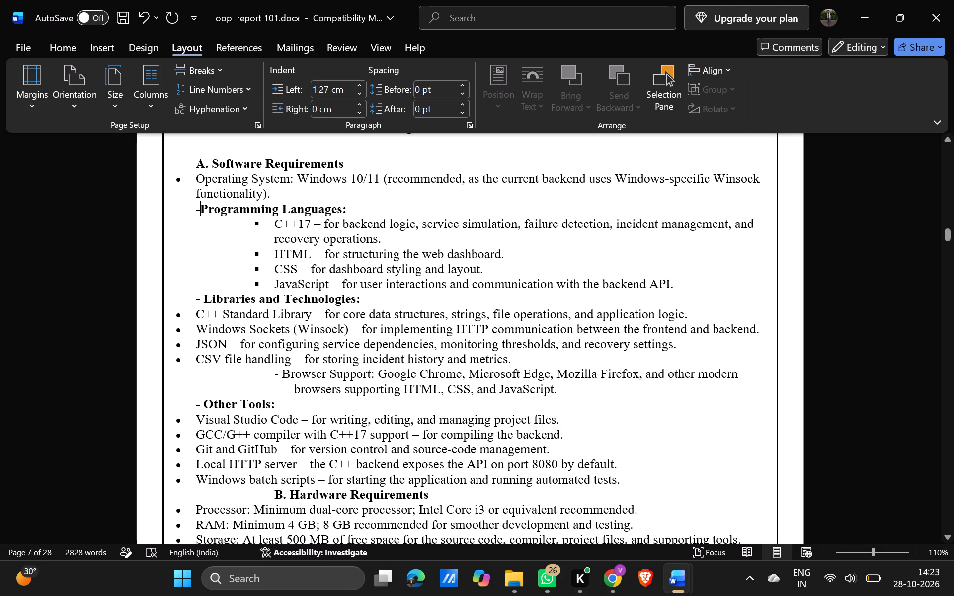
# Insert an unbulleted blank line between the Operating System bullet and the "-Programming Languages:" line.
pyautogui.click(276, 190)
pyautogui.press('Return')
pyautogui.press('BackSpace')
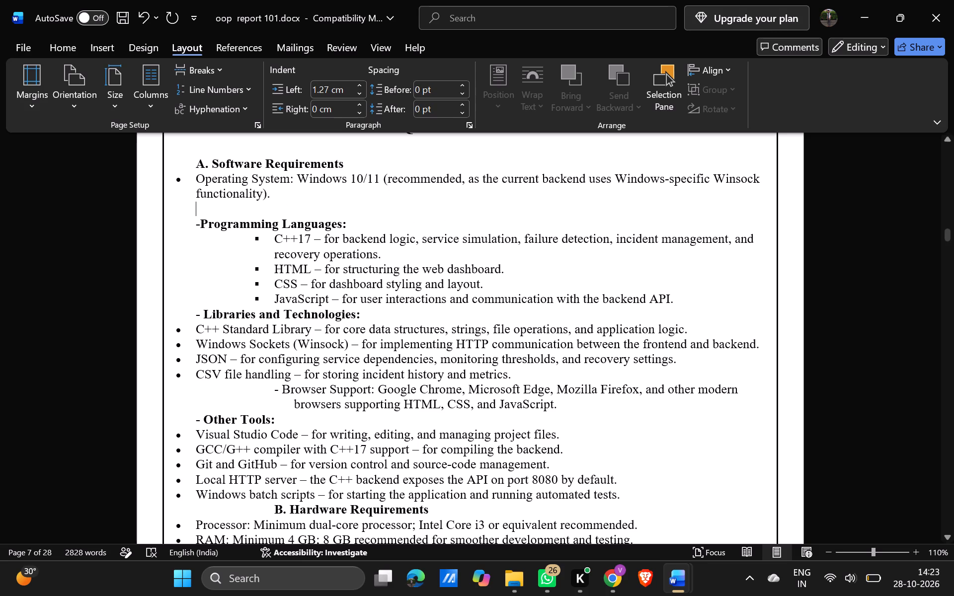
# Insert a blank line above "- Libraries and Technologies:" and realign that line with twelve leading spaces.
pyautogui.click(194, 315)
pyautogui.press('Return')
pyautogui.press('space')
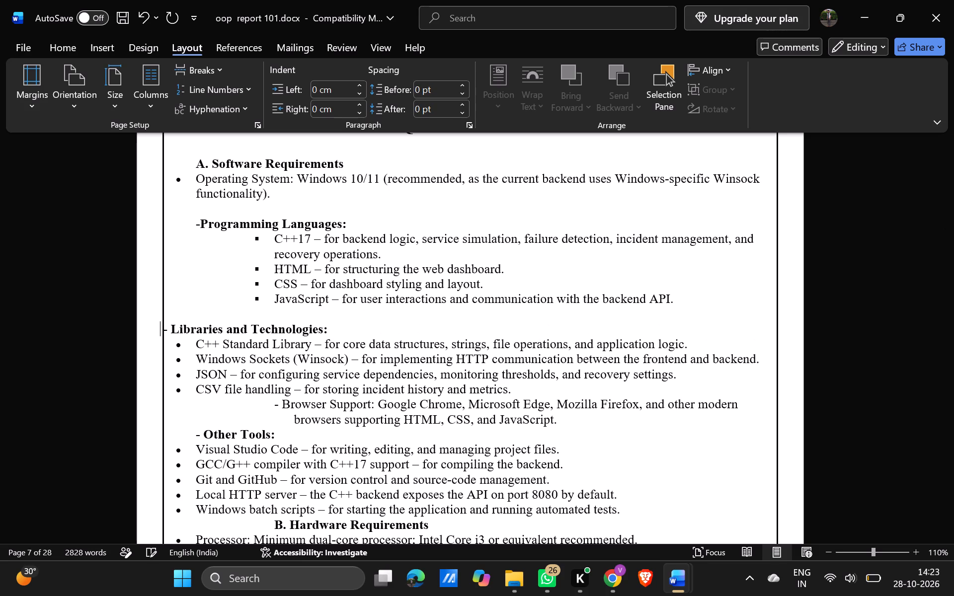
pyautogui.press('space')
pyautogui.press('space')
pyautogui.press('space')
pyautogui.press('space')
pyautogui.press('space')
pyautogui.press('space')
pyautogui.press('space')
pyautogui.press('space')
pyautogui.press('space')
pyautogui.press('space')
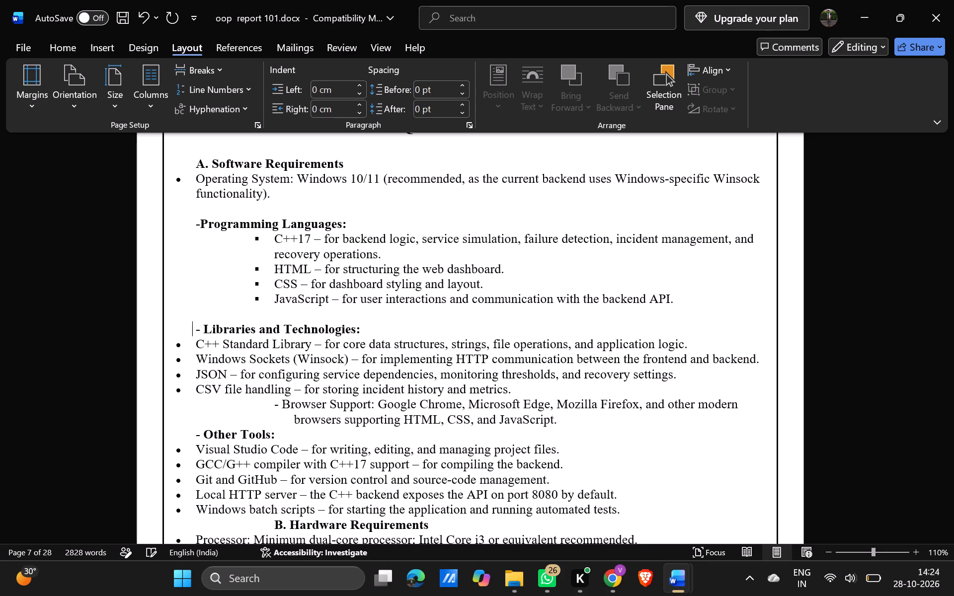
pyautogui.press('space')
# Insert a blank line above "- Other Tools:" and realign that line with twelve leading spaces.
pyautogui.scroll(-1, 194, 315)
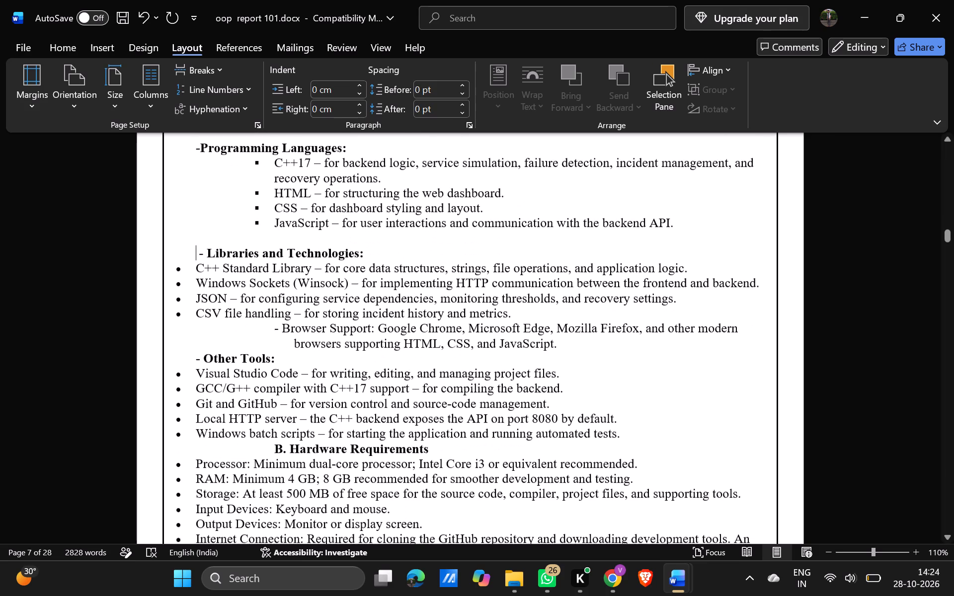
pyautogui.scroll(-1, 194, 315)
pyautogui.click(195, 351)
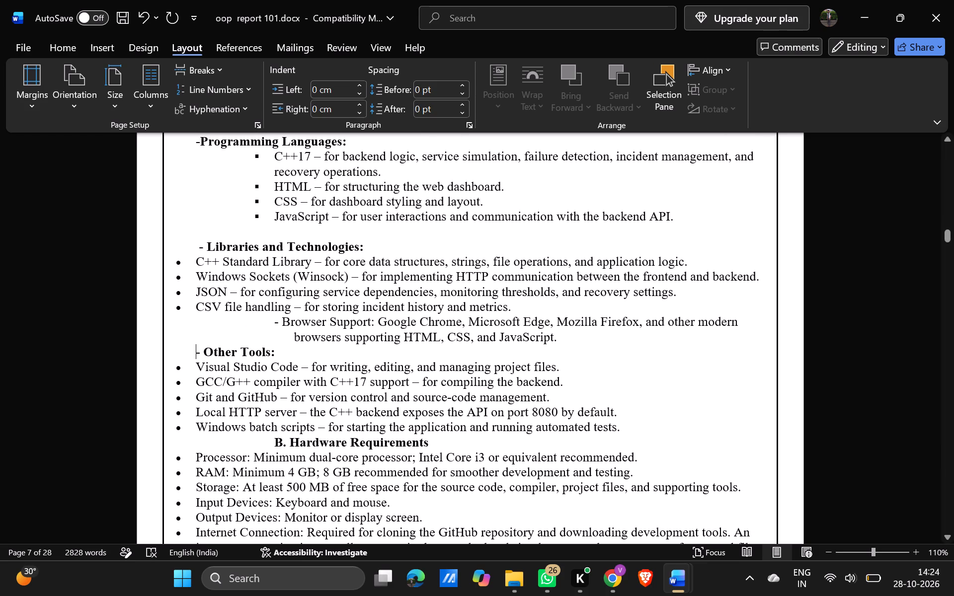
pyautogui.press('Return')
pyautogui.press('space')
pyautogui.press('space')
pyautogui.press('space')
pyautogui.press('space')
pyautogui.press('space')
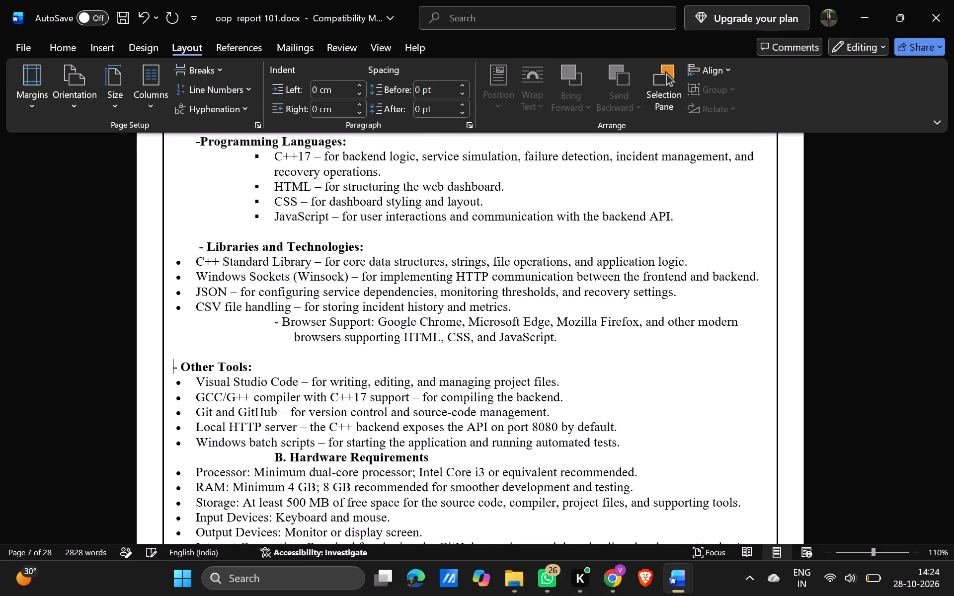
pyautogui.press('space')
pyautogui.press('space')
pyautogui.press('space')
pyautogui.press('space')
pyautogui.press('space')
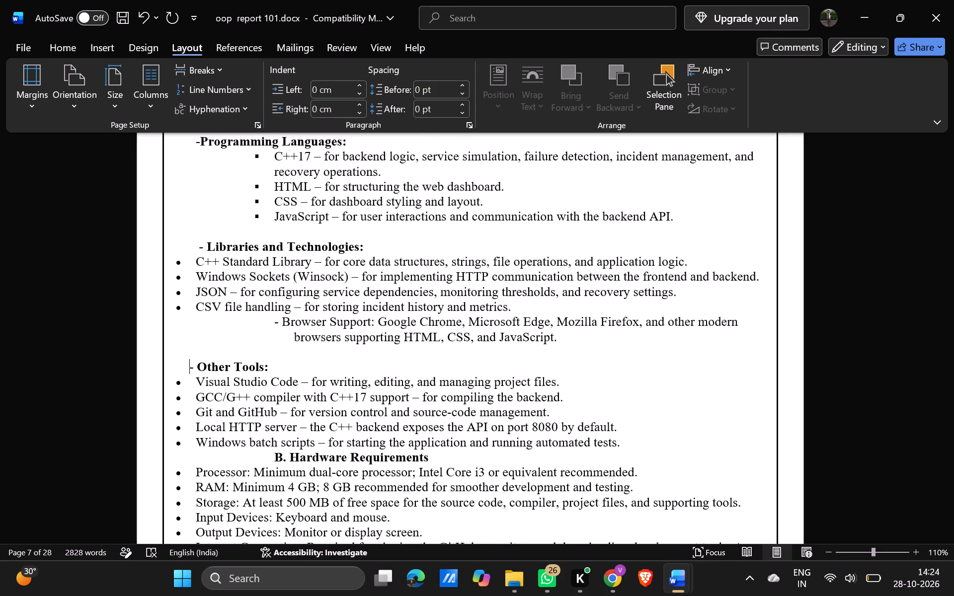
pyautogui.press('space')
pyautogui.press('space')
pyautogui.press('space')
pyautogui.press('BackSpace')
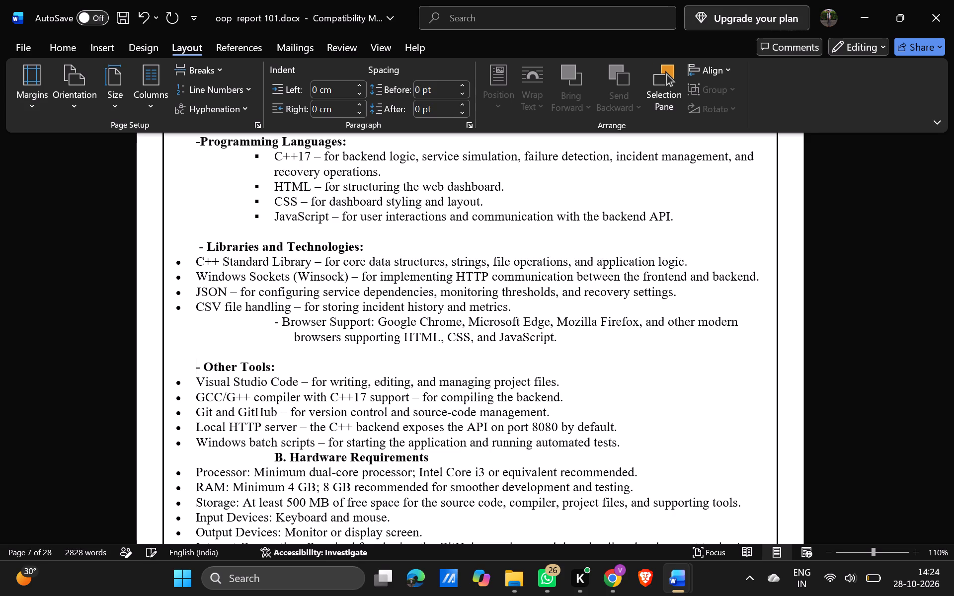
# Reset the "B. Hardware Requirements" heading's indent to 0 cm and add twelve leading spaces, aligning it with the bullet text.
pyautogui.scroll(-1, 195, 351)
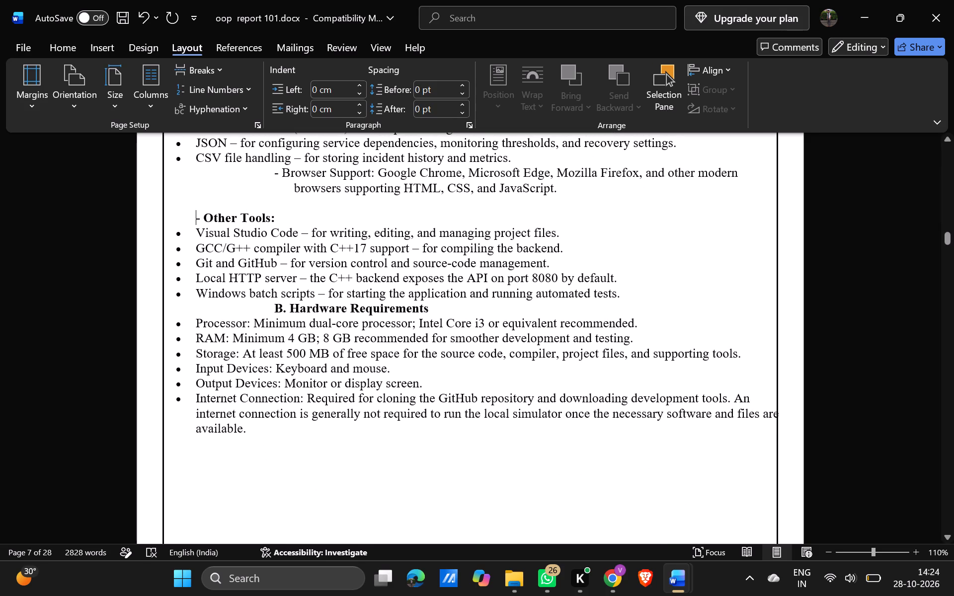
pyautogui.click(269, 311)
pyautogui.press('Return')
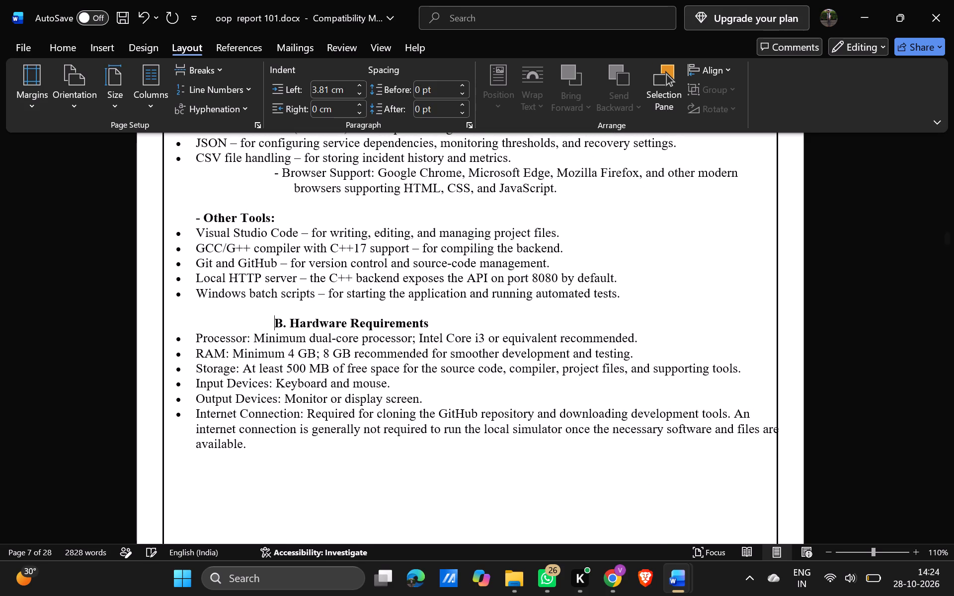
pyautogui.press('BackSpace')
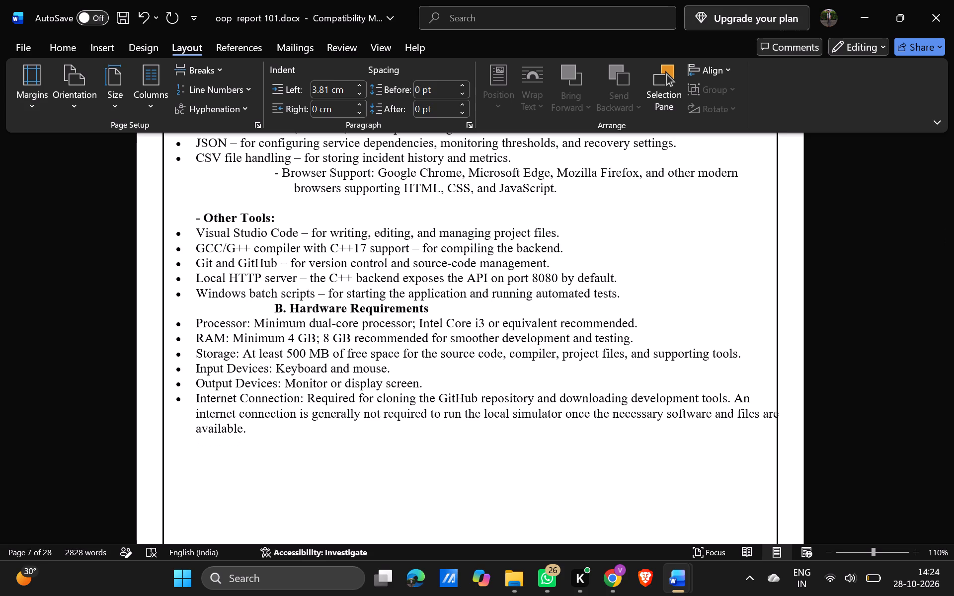
pyautogui.press('Return')
pyautogui.press('BackSpace')
pyautogui.press('BackSpace')
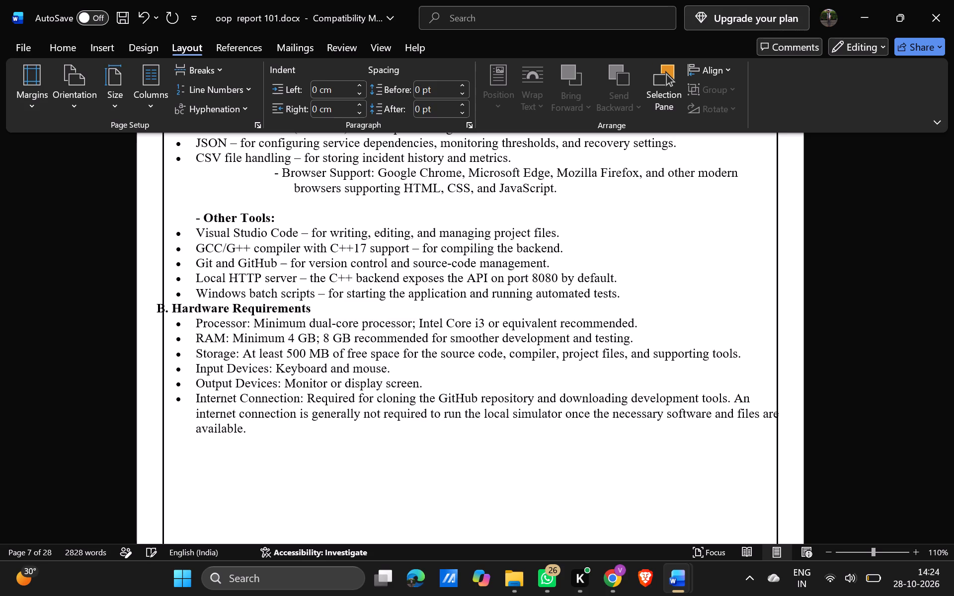
pyautogui.press('space')
pyautogui.press('space')
pyautogui.press('space')
pyautogui.press('space')
pyautogui.press('space')
pyautogui.press('space')
pyautogui.press('space')
pyautogui.press('space')
pyautogui.press('space')
pyautogui.press('space')
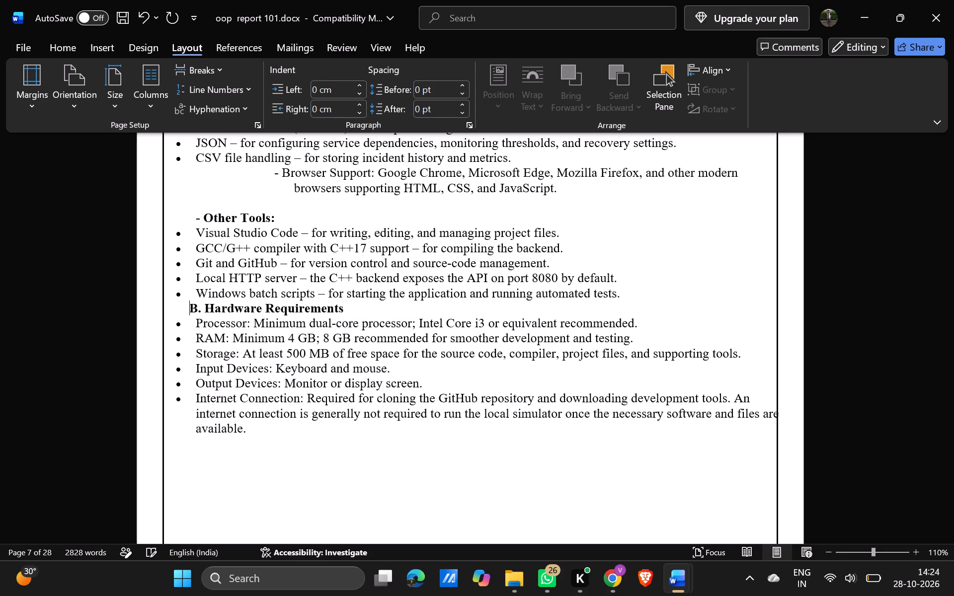
pyautogui.press('space')
pyautogui.press('space')
# Insert a blank line above "B. Hardware Requirements" and realign that heading with twelve leading spaces.
pyautogui.press('Return')
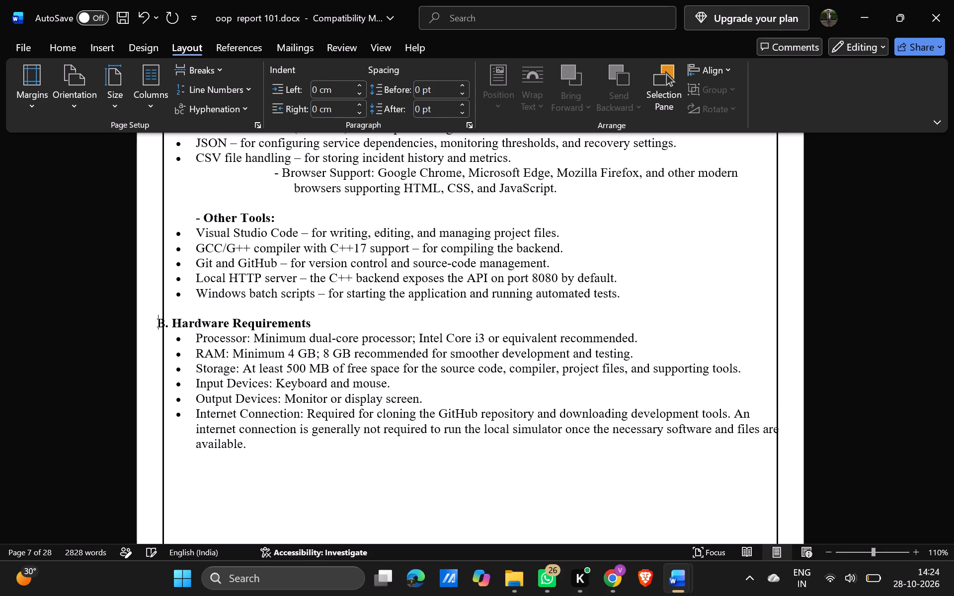
pyautogui.press('Return')
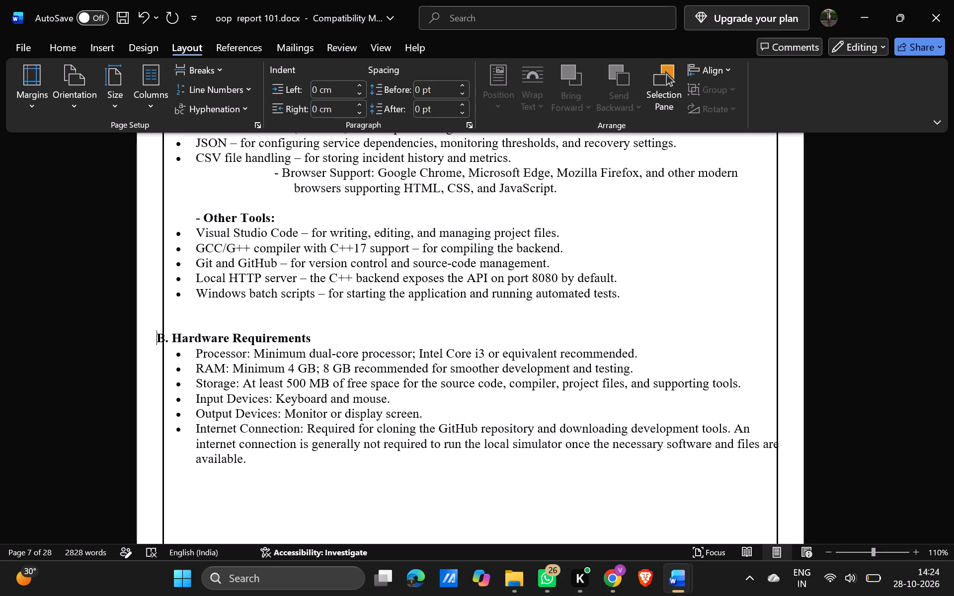
pyautogui.press('BackSpace')
pyautogui.press('space')
pyautogui.press('space')
pyautogui.press('space')
pyautogui.press('space')
pyautogui.press('space')
pyautogui.press('space')
pyautogui.press('space')
pyautogui.press('space')
pyautogui.press('space')
pyautogui.press('space')
pyautogui.press('space')
pyautogui.press('space')
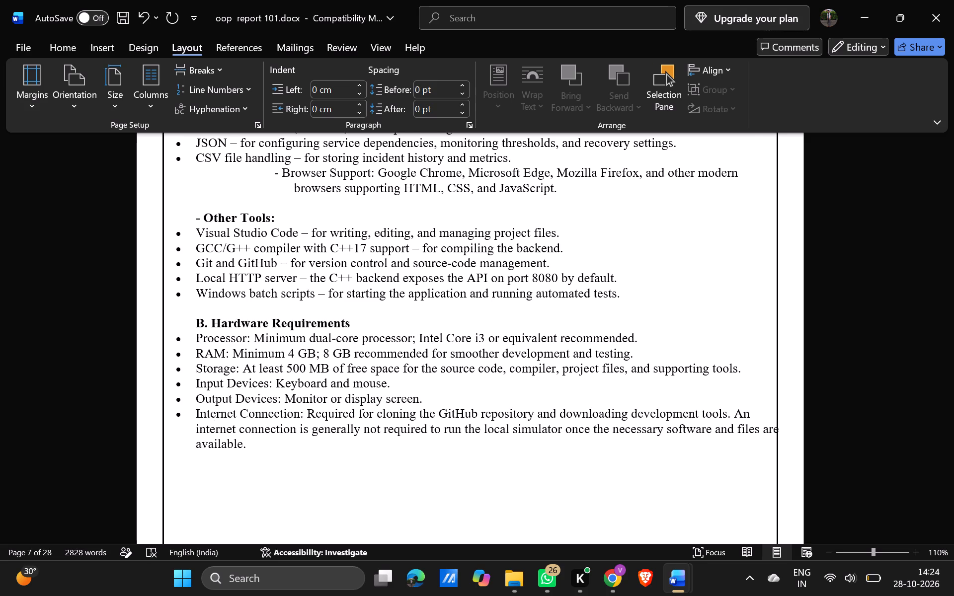
# Review the alignment and spacing of the headings and bullets throughout the Requirement Analysis section.
pyautogui.scroll(2, 269, 311)
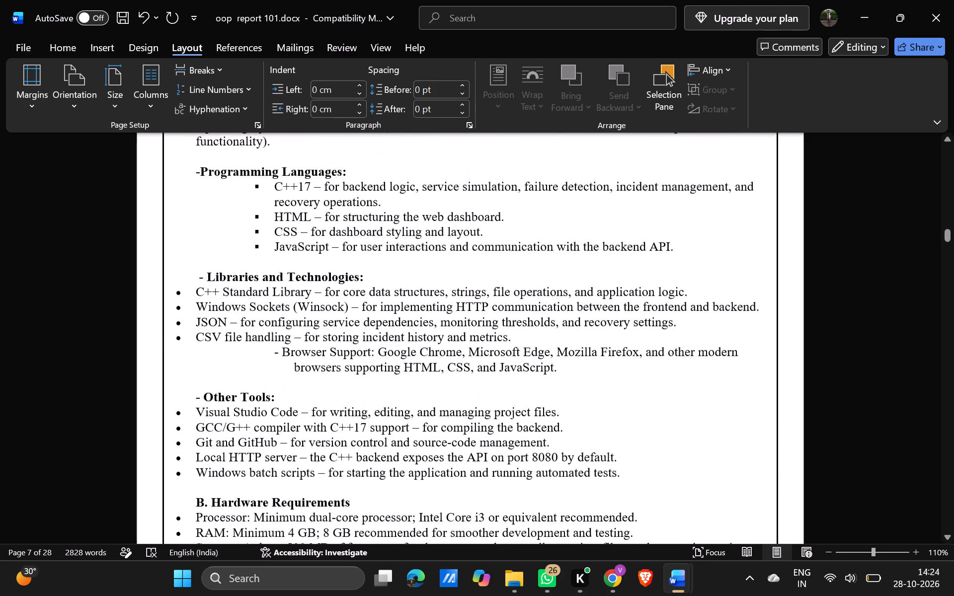
pyautogui.scroll(2, 269, 311)
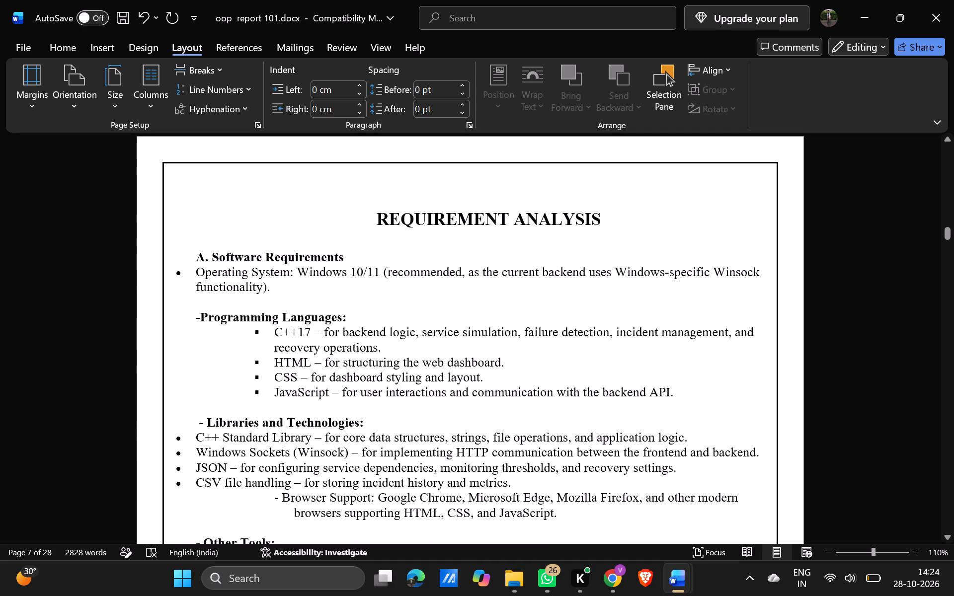
pyautogui.scroll(-2, 255, 344)
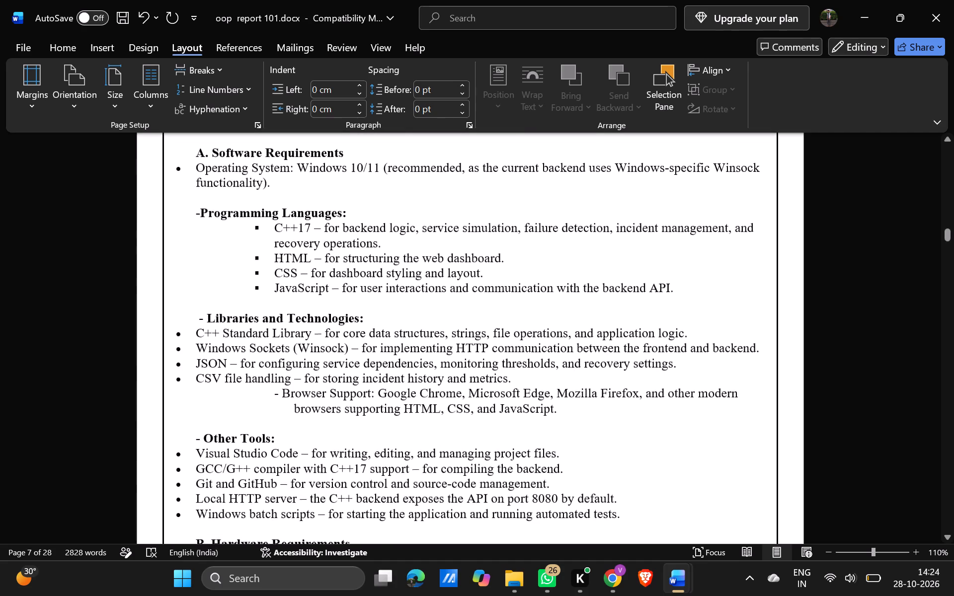
pyautogui.scroll(-3, 255, 344)
# Delete the old EcoTrack System Architecture diagram and the Flowchart image in the Design Analysis section.
pyautogui.scroll(-1, 255, 344)
pyautogui.scroll(1, 255, 344)
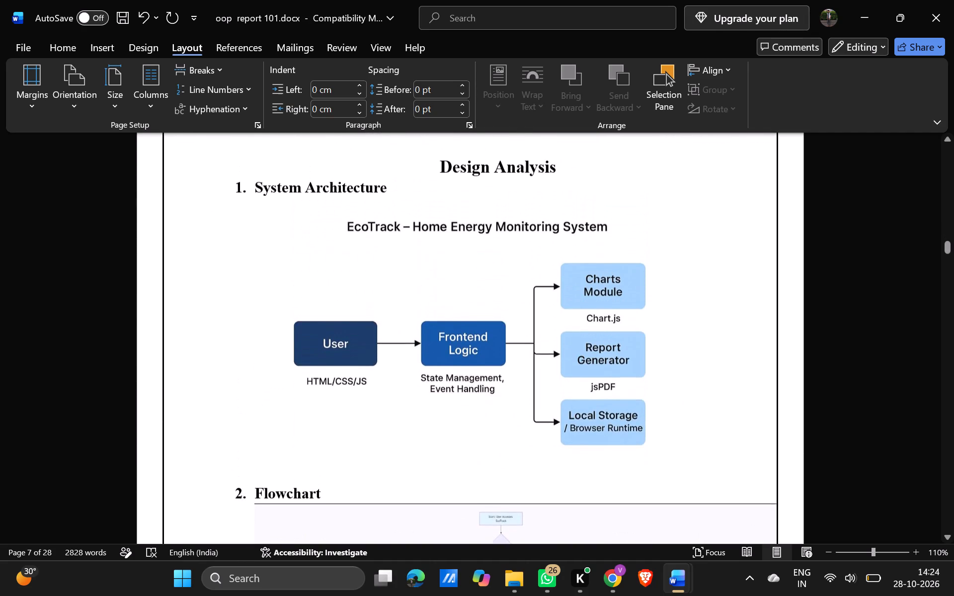
pyautogui.scroll(1, 255, 344)
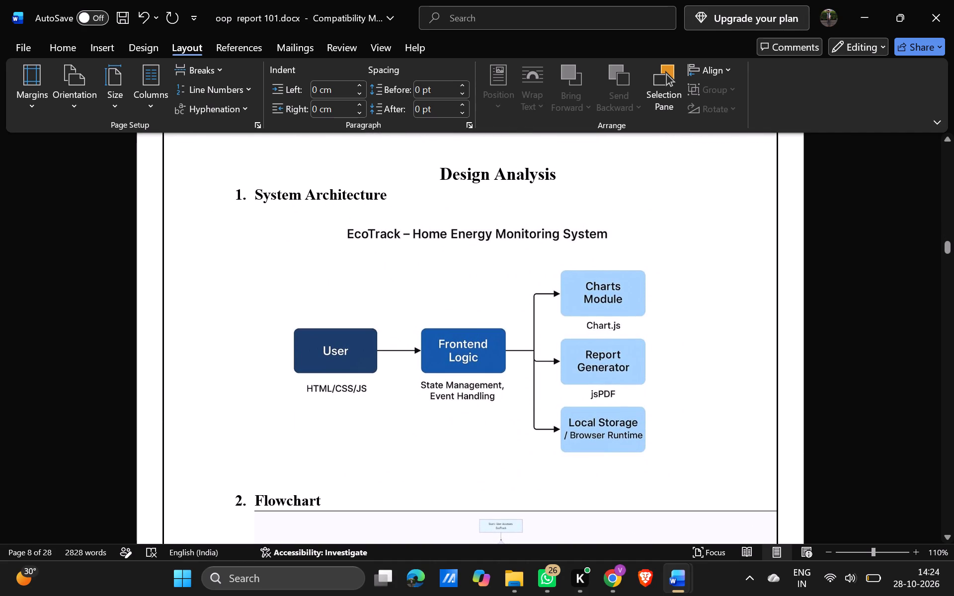
pyautogui.click(379, 241)
pyautogui.scroll(-2, 379, 241)
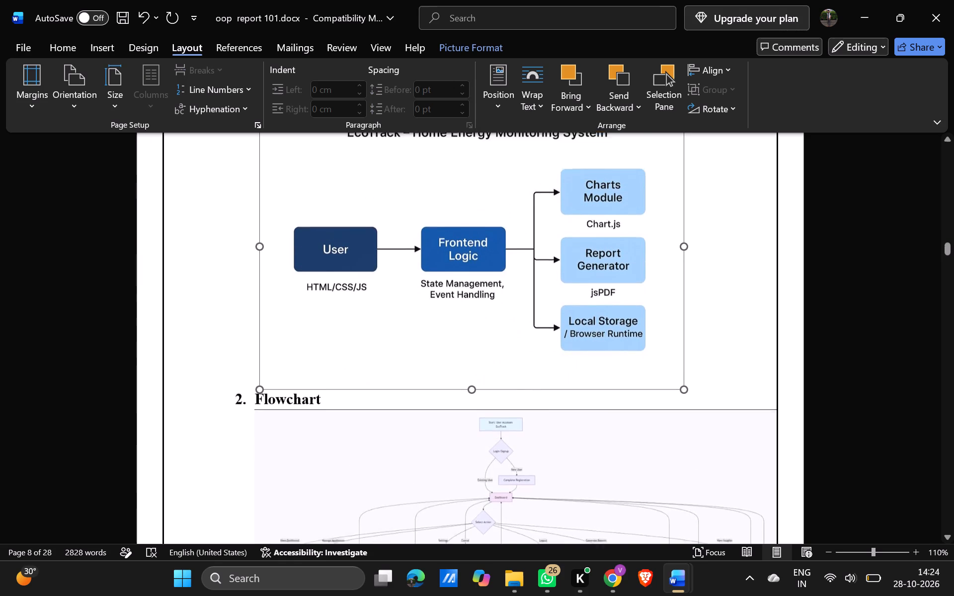
pyautogui.scroll(-3, 379, 241)
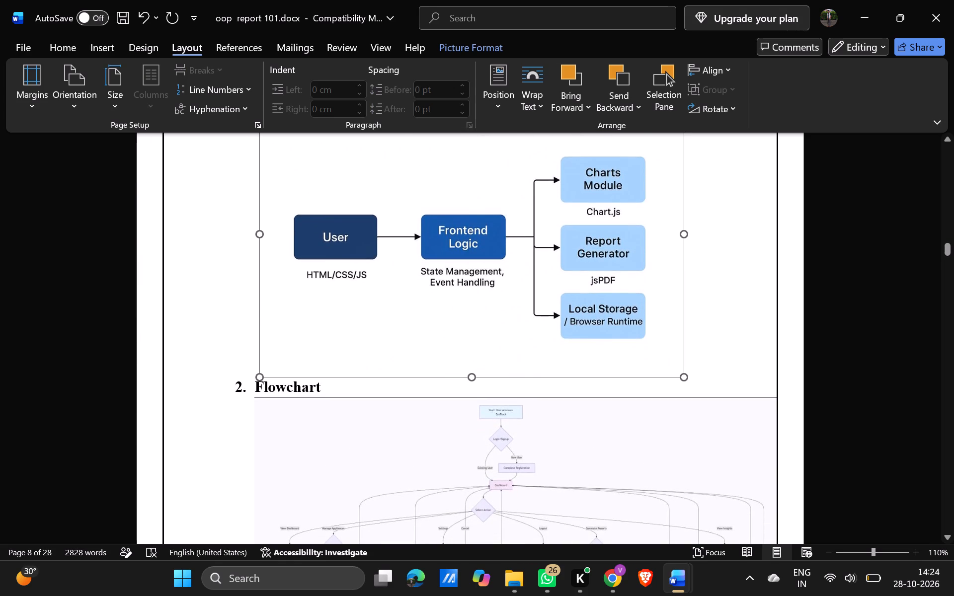
pyautogui.press('Delete')
pyautogui.click(379, 241)
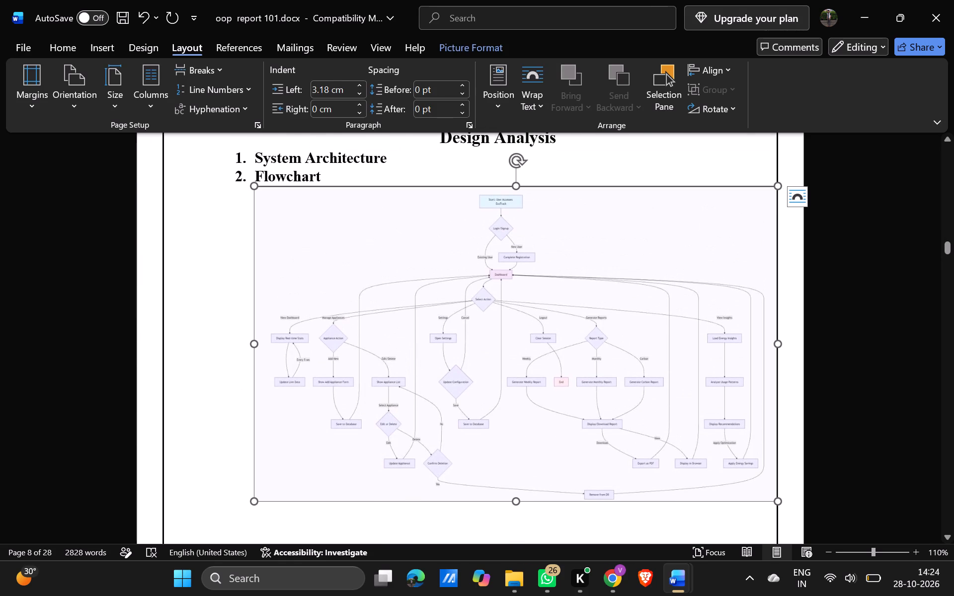
pyautogui.press('Delete')
# Delete the old diagrams beneath the Use Case and DFD Level 0 headings.
pyautogui.scroll(-2, 412, 288)
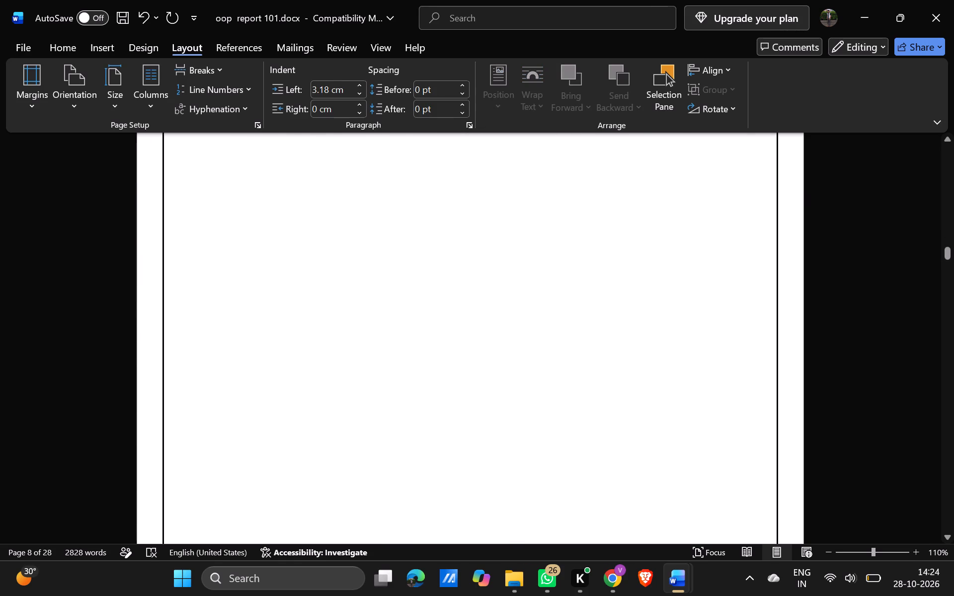
pyautogui.scroll(-1, 412, 288)
pyautogui.click(397, 382)
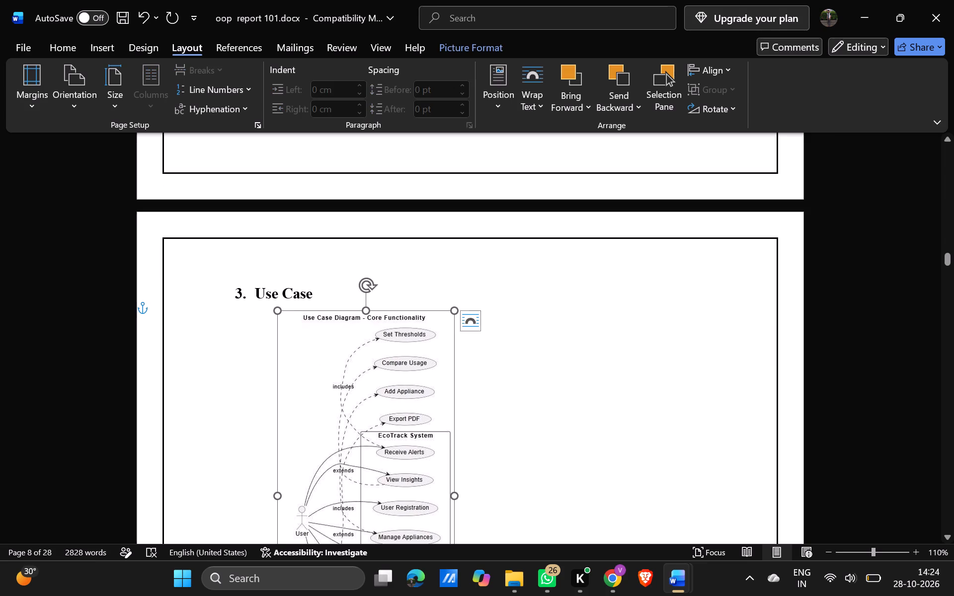
pyautogui.press('Delete')
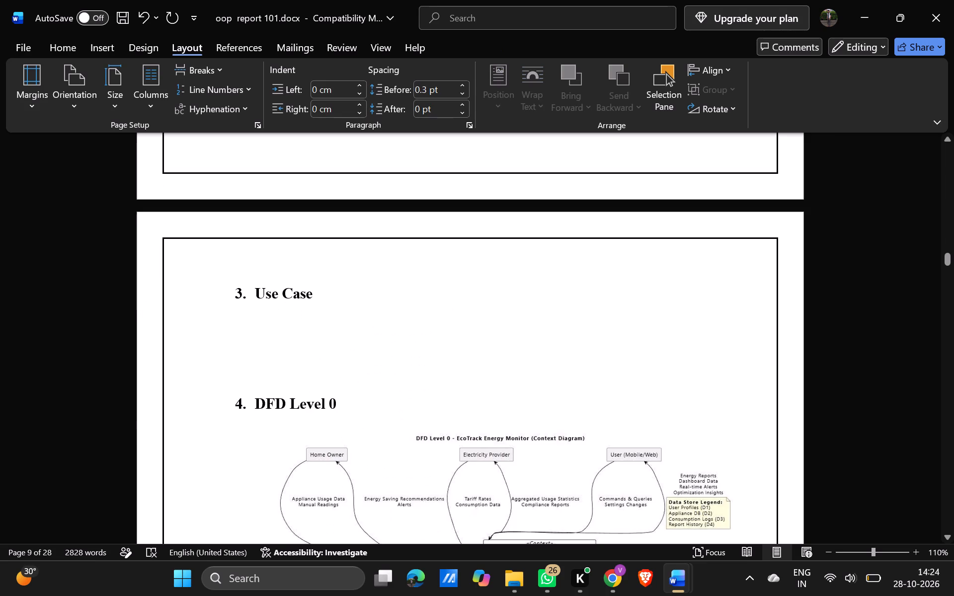
pyautogui.click(395, 452)
pyautogui.press('Delete')
# Delete the old diagrams beneath the DFD Level 1 and Class Diagram headings.
pyautogui.scroll(-4, 395, 452)
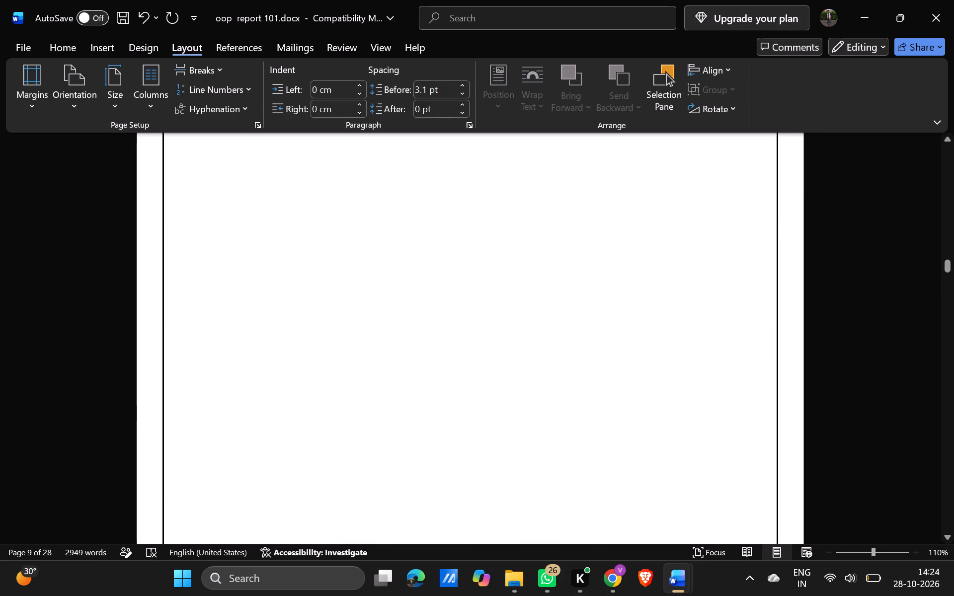
pyautogui.scroll(-1, 395, 452)
pyautogui.click(395, 452)
pyautogui.press('Delete')
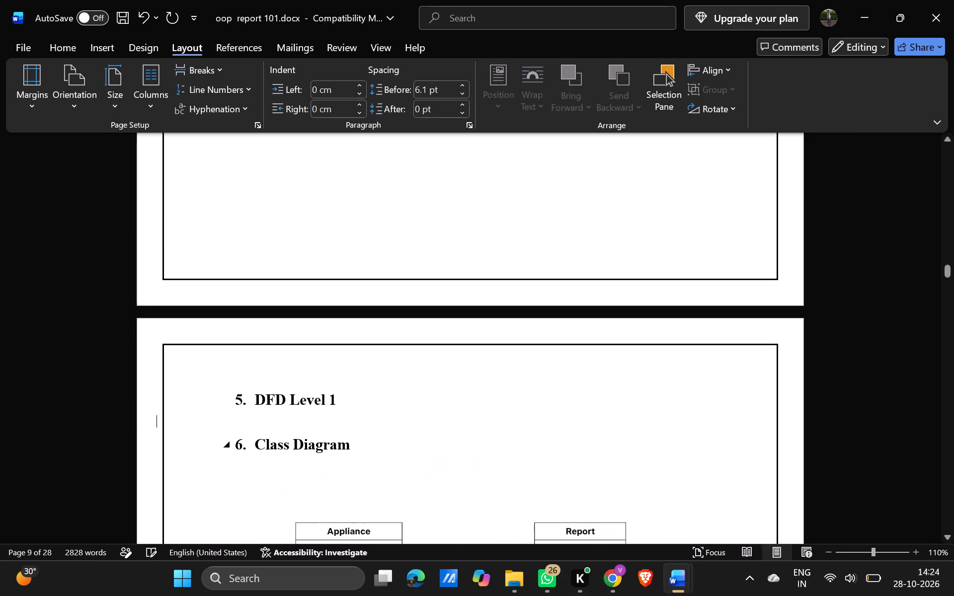
pyautogui.scroll(-1, 395, 452)
pyautogui.click(395, 452)
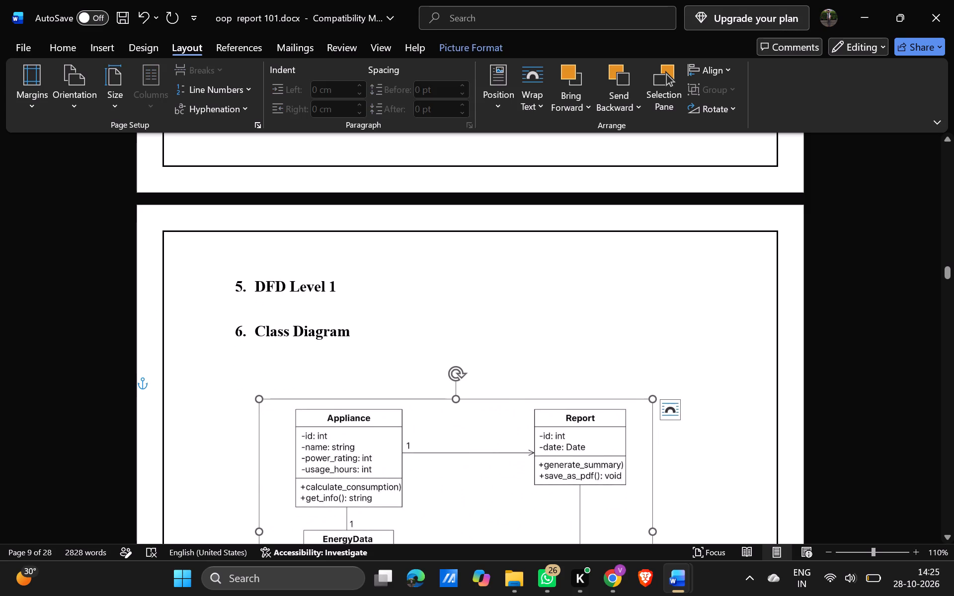
pyautogui.press('Delete')
# Delete the EcoTrack overall workflow image beneath the Flow Diagram heading.
pyautogui.scroll(-5, 395, 452)
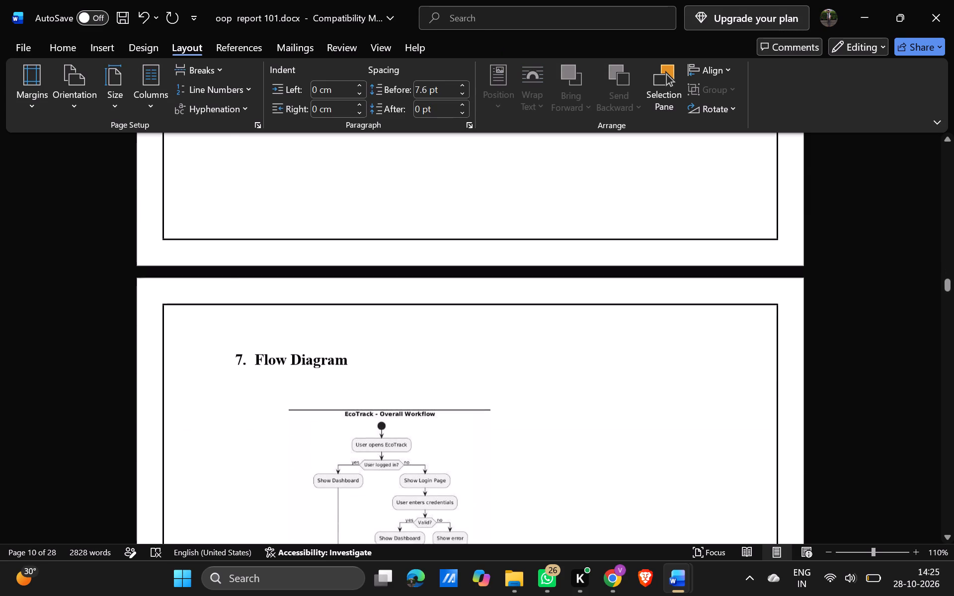
pyautogui.scroll(-1, 395, 452)
pyautogui.click(395, 452)
pyautogui.press('Delete')
# Delete the "7. Flow Diagram" heading that precedes the Implementation section.
pyautogui.scroll(-3, 395, 452)
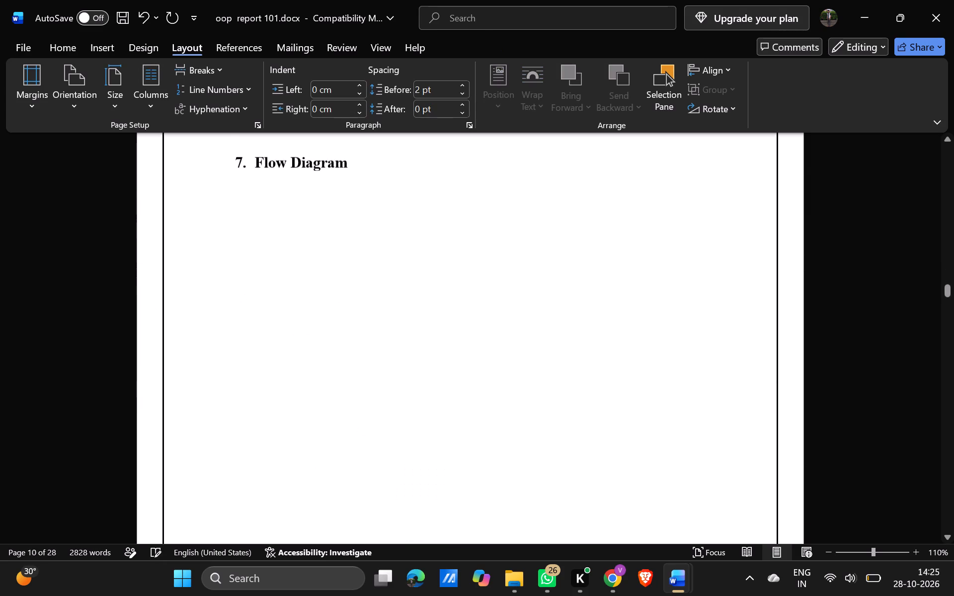
pyautogui.scroll(-3, 395, 452)
pyautogui.scroll(3, 395, 452)
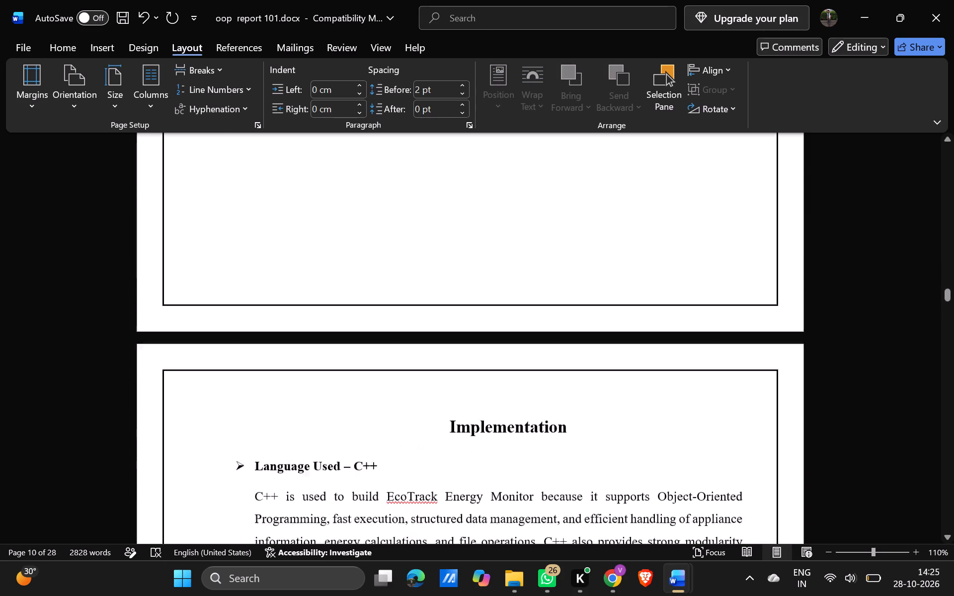
pyautogui.scroll(4, 395, 452)
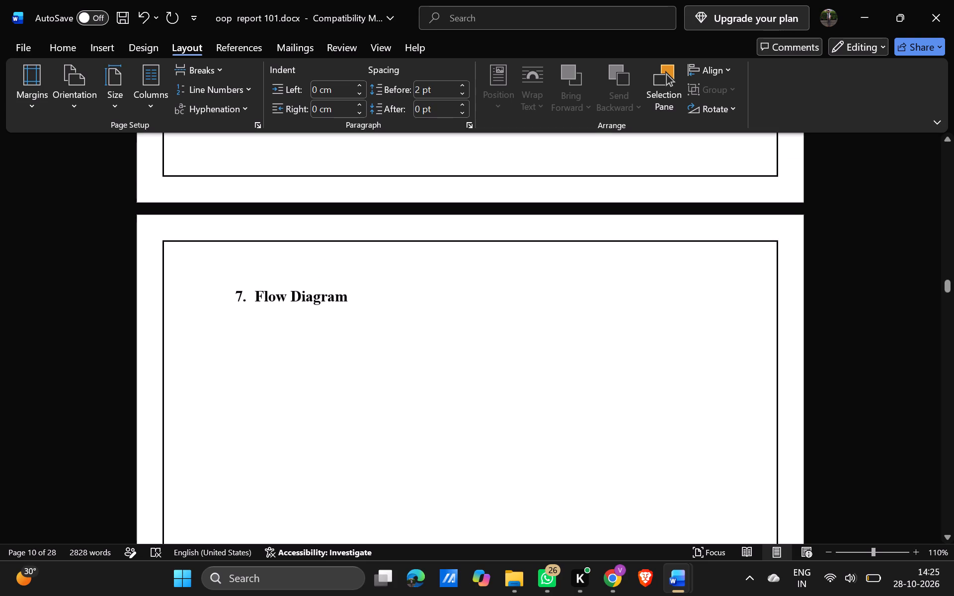
pyautogui.scroll(1, 395, 452)
pyautogui.moveTo(378, 309); pyautogui.dragTo(263, 302)
pyautogui.press('Delete')
# Delete the "5. DFD Level 1" and "6. Class Diagram" headings.
pyautogui.scroll(3, 263, 302)
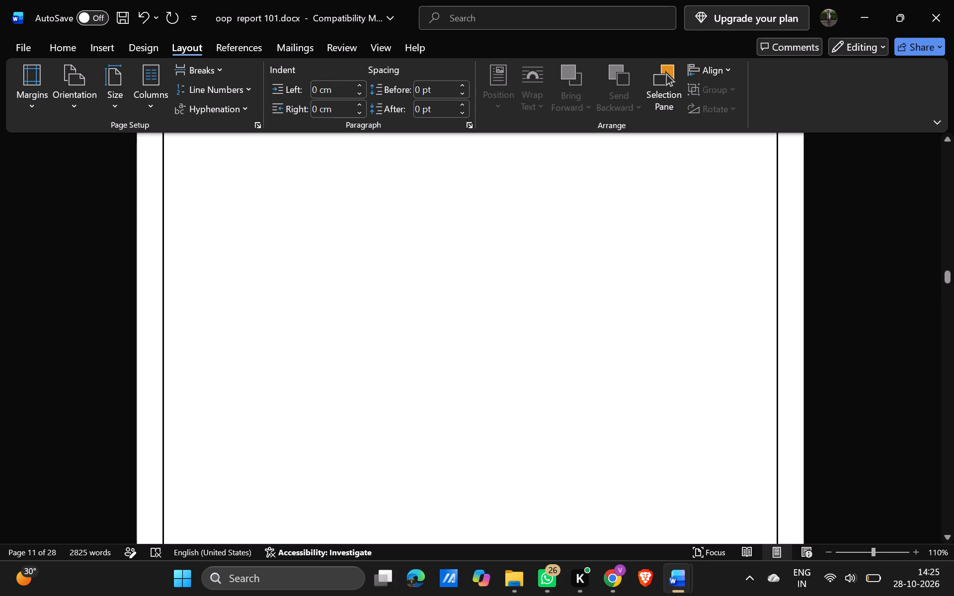
pyautogui.scroll(2, 263, 302)
pyautogui.moveTo(358, 326); pyautogui.dragTo(234, 279)
pyautogui.press('Delete')
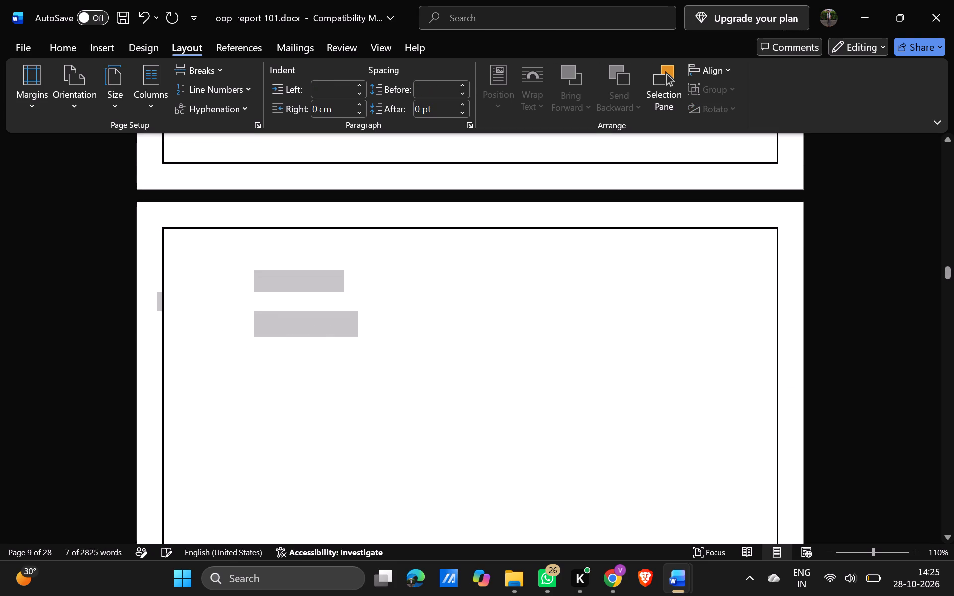
# Delete the "4. DFD Level 0" and "3. Use Case" headings.
pyautogui.scroll(5, 234, 279)
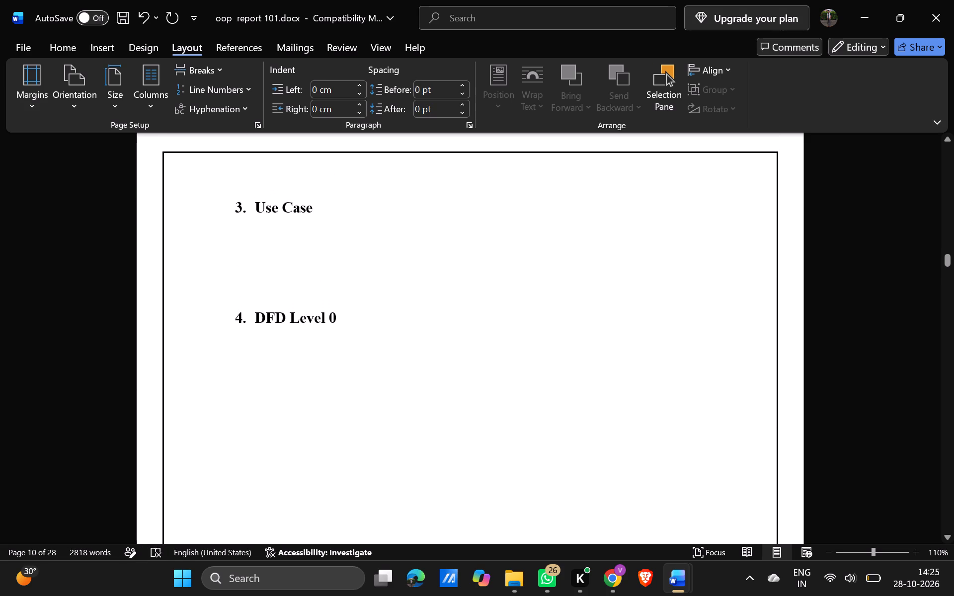
pyautogui.moveTo(337, 317); pyautogui.dragTo(232, 323)
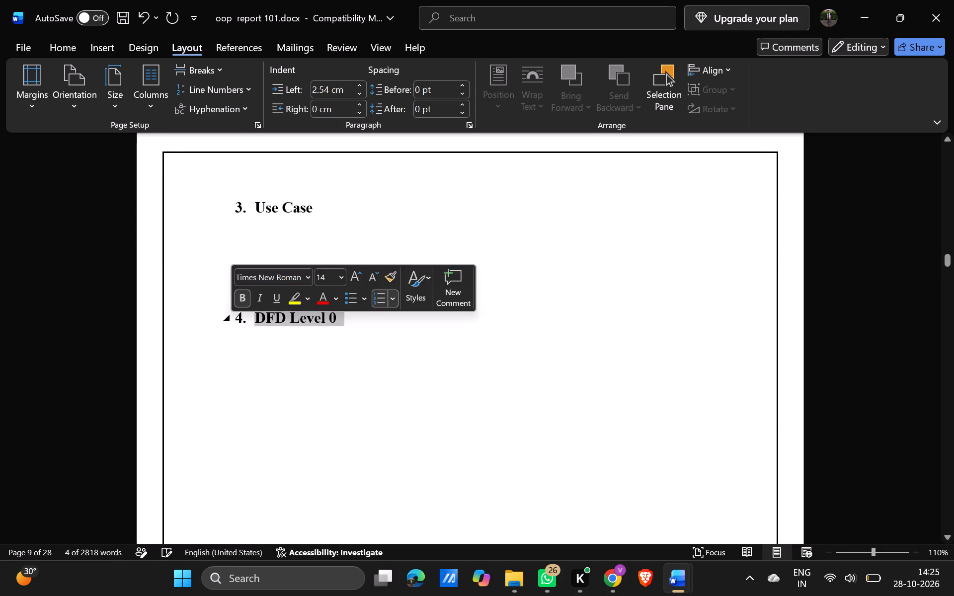
pyautogui.press('Delete')
pyautogui.moveTo(321, 208); pyautogui.dragTo(256, 196)
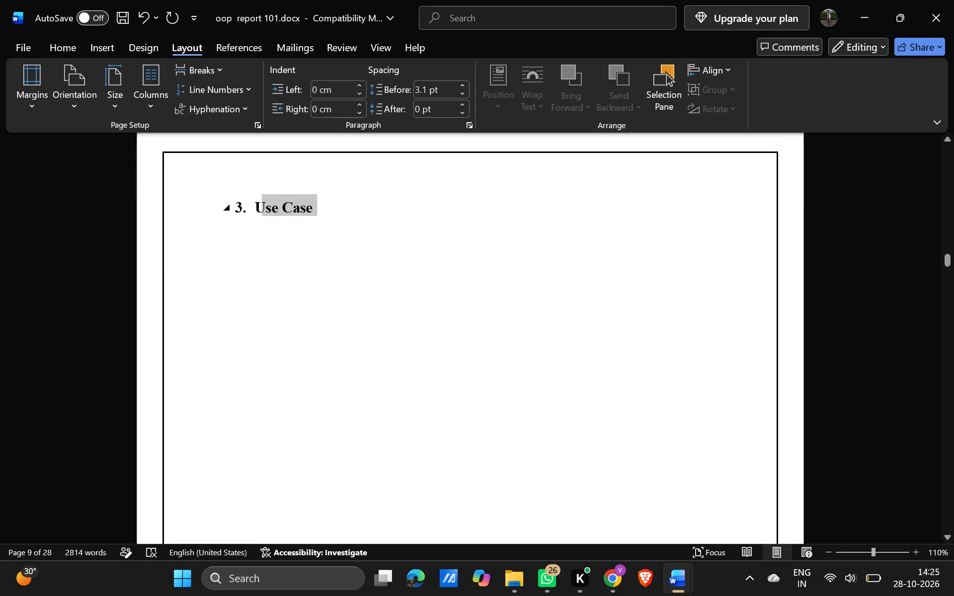
pyautogui.moveTo(256, 196); pyautogui.dragTo(235, 200)
pyautogui.press('Delete')
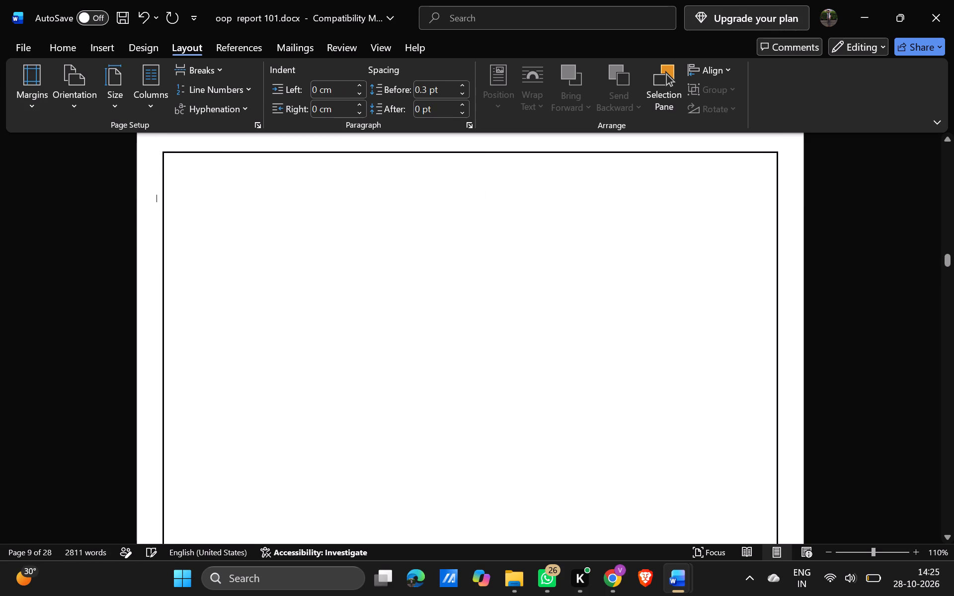
# Delete the "2. Flowchart" heading below "1. System Architecture" in the Design Analysis section.
pyautogui.scroll(6, 235, 200)
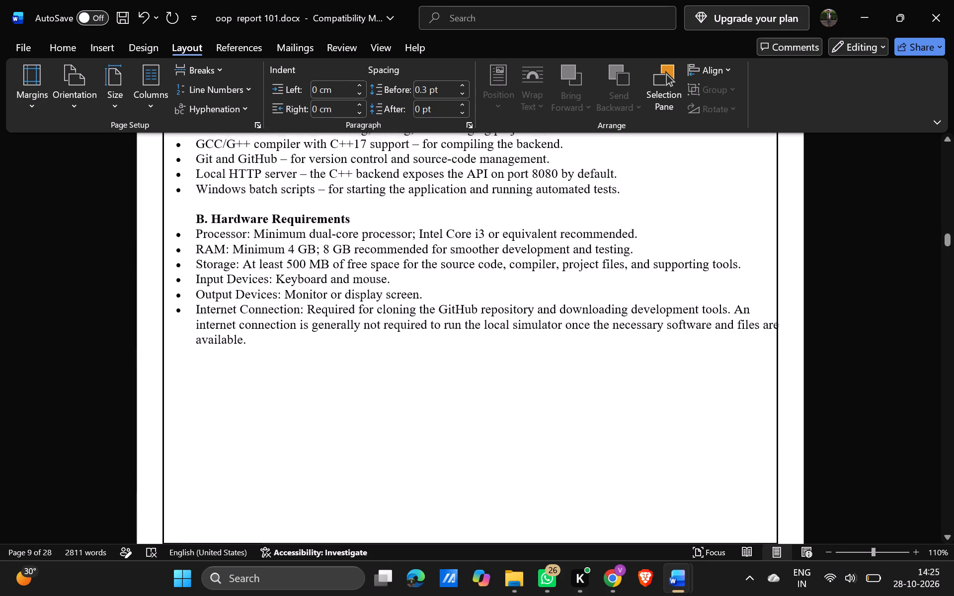
pyautogui.scroll(2, 235, 200)
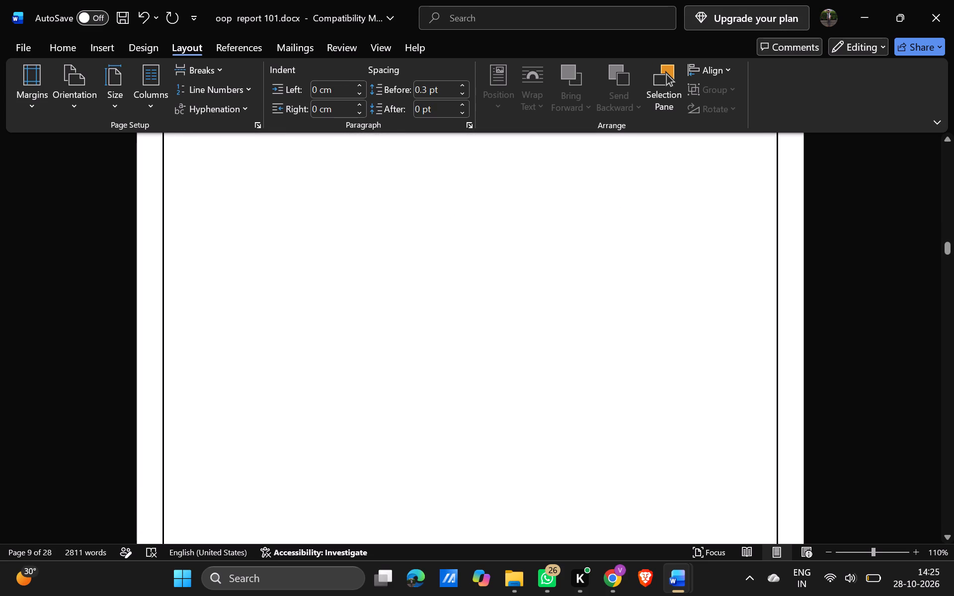
pyautogui.scroll(1, 235, 200)
pyautogui.moveTo(329, 226); pyautogui.dragTo(285, 228)
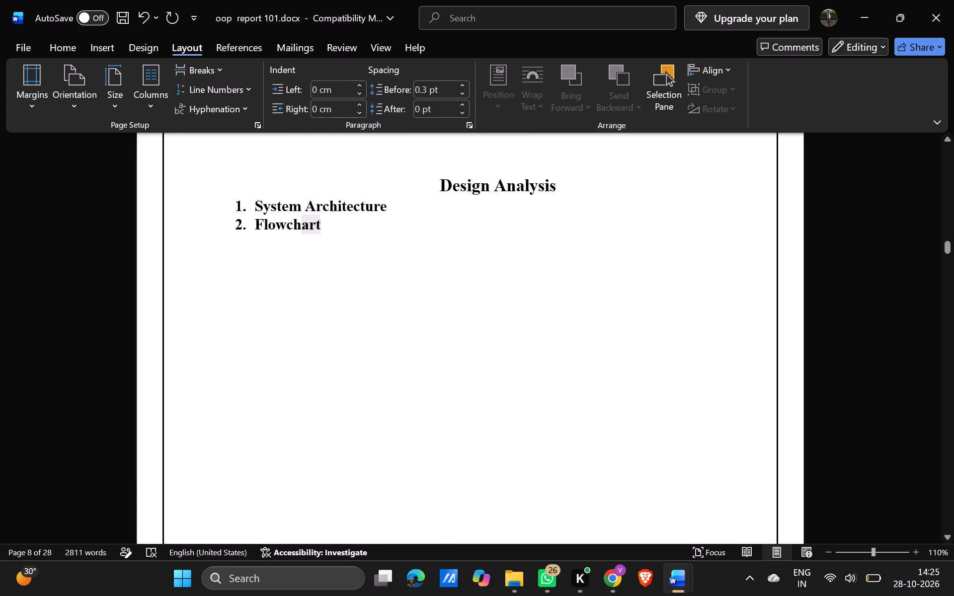
pyautogui.moveTo(285, 228); pyautogui.dragTo(238, 227)
pyautogui.press('Delete')
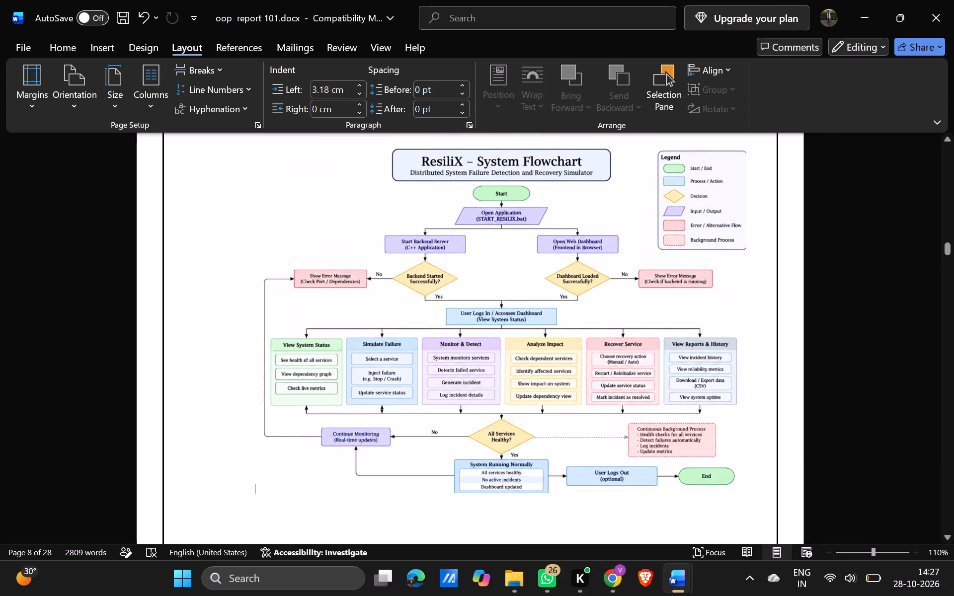
pyautogui.scroll(-2, 274, 365)
pyautogui.press('Return')
pyautogui.press('Return')
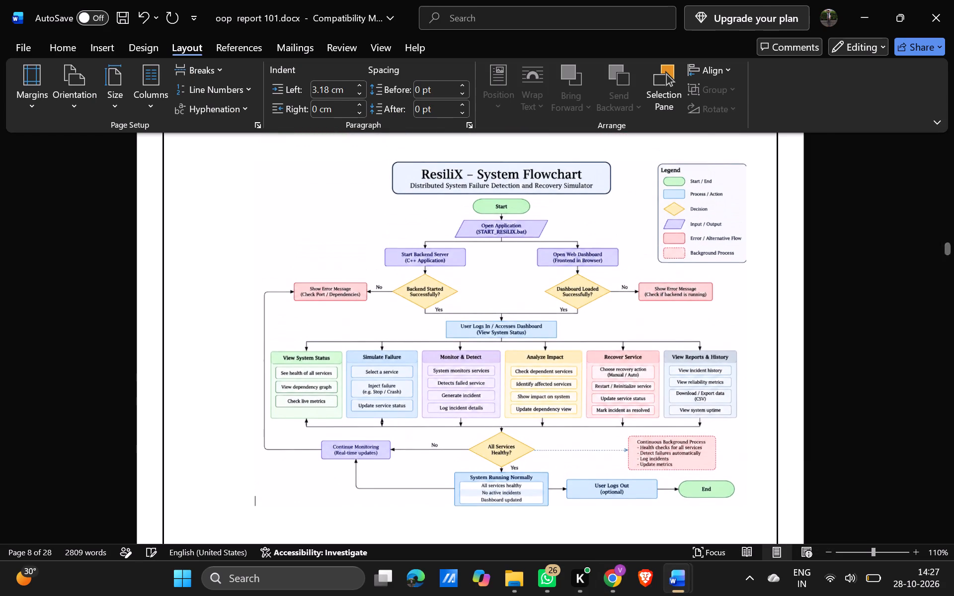
pyautogui.press('Return')
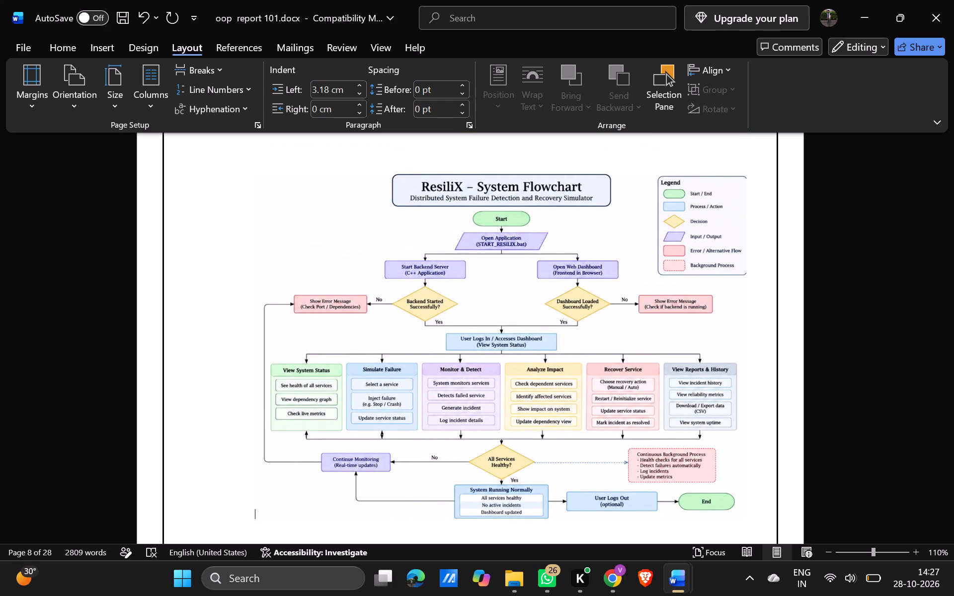
pyautogui.scroll(-3, 274, 365)
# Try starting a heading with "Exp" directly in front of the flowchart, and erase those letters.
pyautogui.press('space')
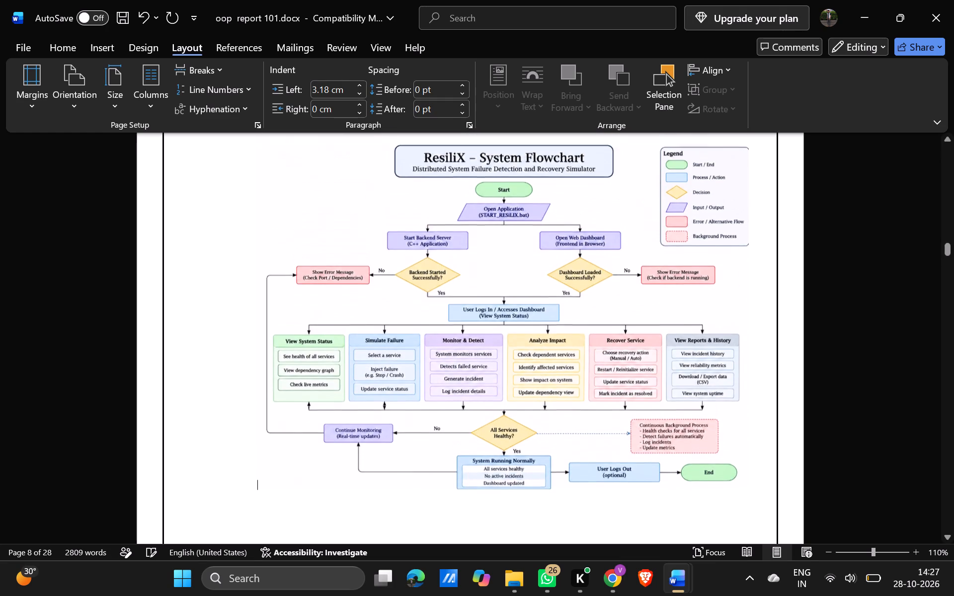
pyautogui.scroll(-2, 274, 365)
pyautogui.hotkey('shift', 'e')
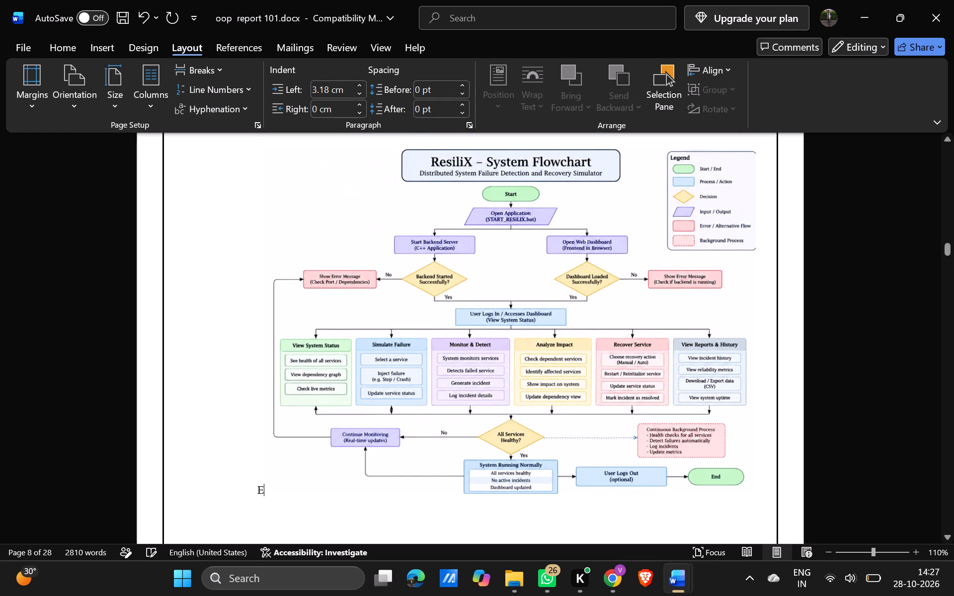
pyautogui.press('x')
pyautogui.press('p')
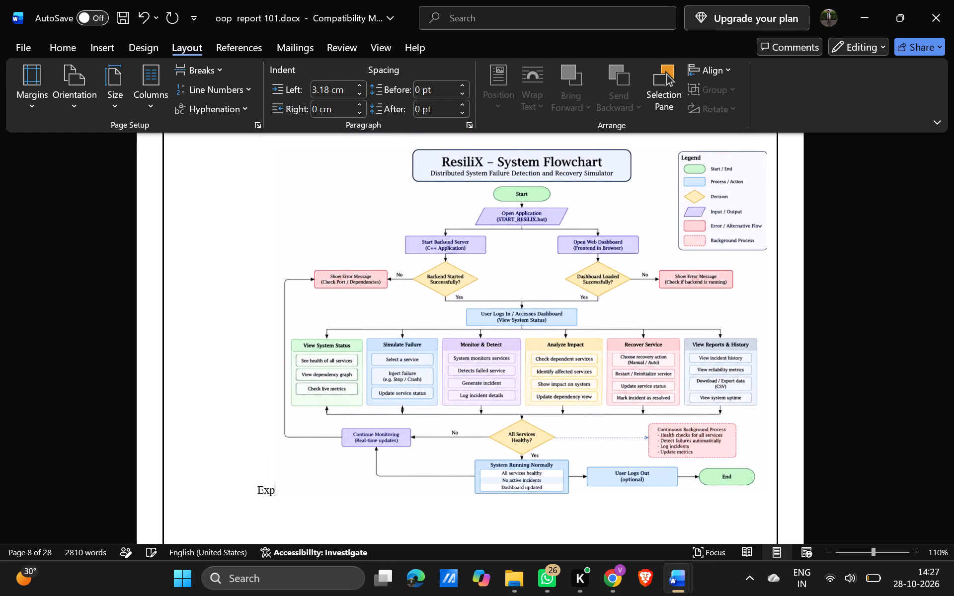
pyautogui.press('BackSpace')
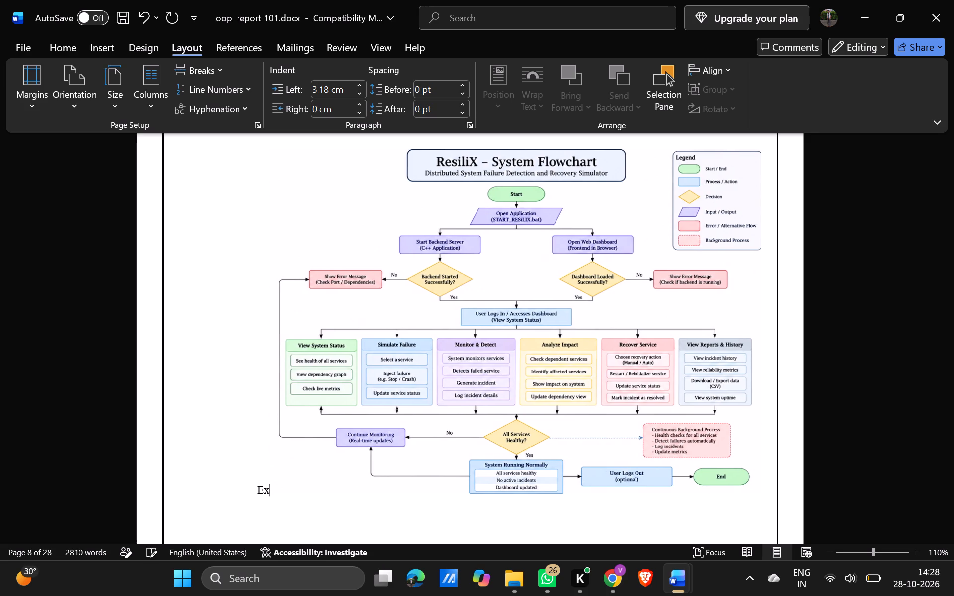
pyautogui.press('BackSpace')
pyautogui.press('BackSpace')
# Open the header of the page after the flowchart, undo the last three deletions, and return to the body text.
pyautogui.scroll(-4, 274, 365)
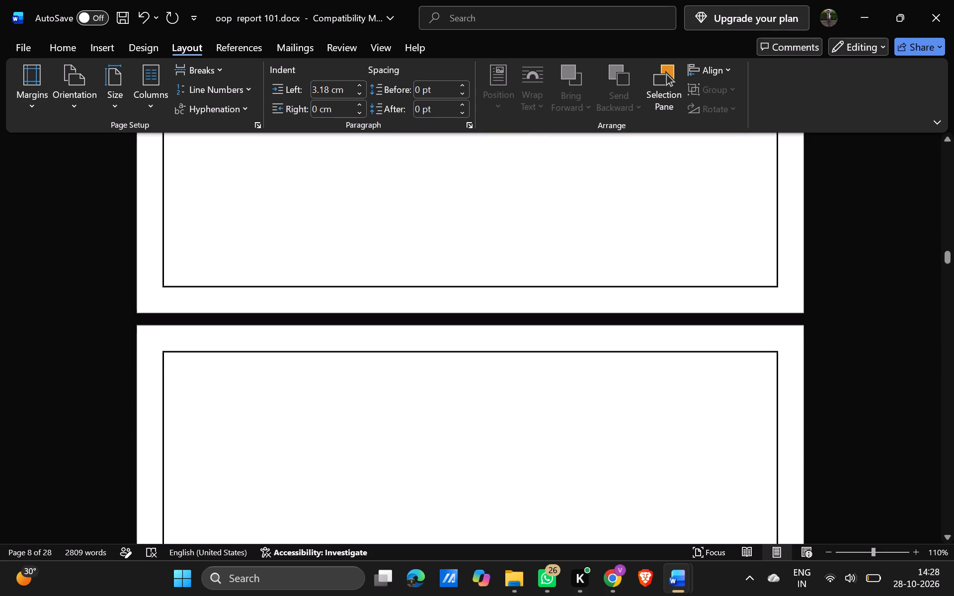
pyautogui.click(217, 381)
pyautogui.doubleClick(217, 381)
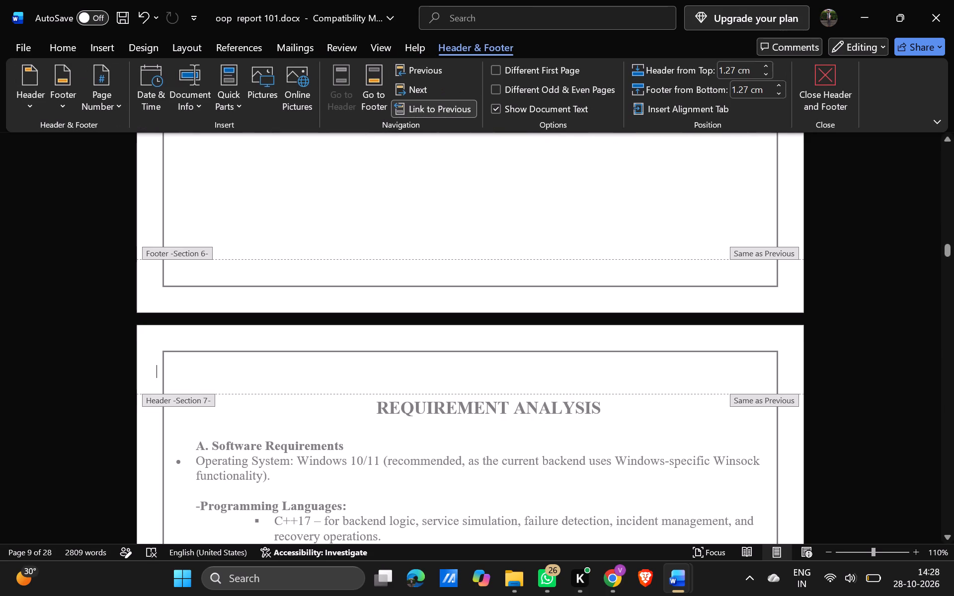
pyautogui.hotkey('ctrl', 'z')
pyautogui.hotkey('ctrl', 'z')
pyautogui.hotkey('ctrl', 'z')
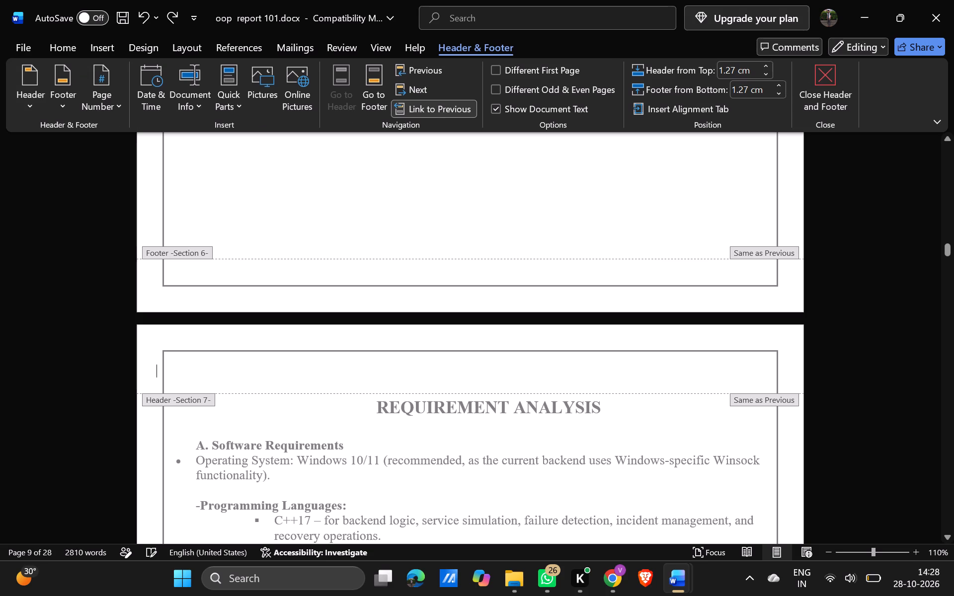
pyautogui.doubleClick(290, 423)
# Indent the blank lines at the start of the page after the flowchart with tabs.
pyautogui.scroll(1, 290, 423)
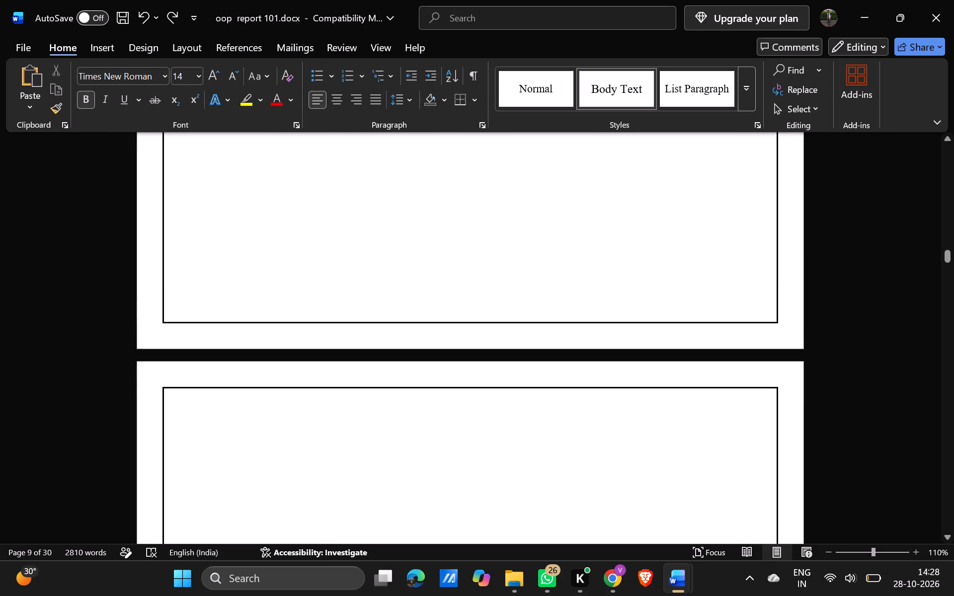
pyautogui.scroll(1, 290, 423)
pyautogui.press('Tab')
pyautogui.press('Tab')
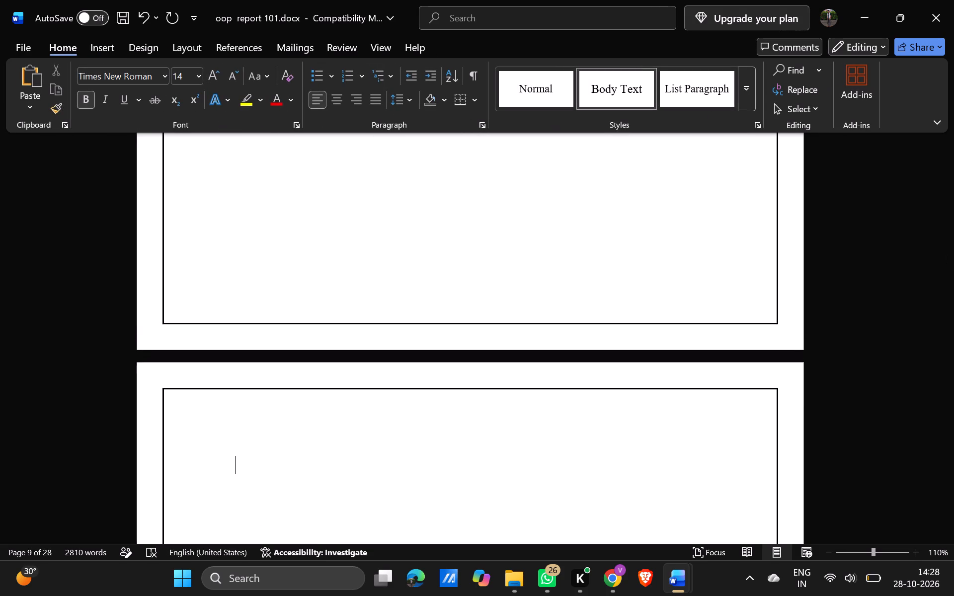
pyautogui.press('BackSpace')
pyautogui.press('Up')
pyautogui.press('Tab')
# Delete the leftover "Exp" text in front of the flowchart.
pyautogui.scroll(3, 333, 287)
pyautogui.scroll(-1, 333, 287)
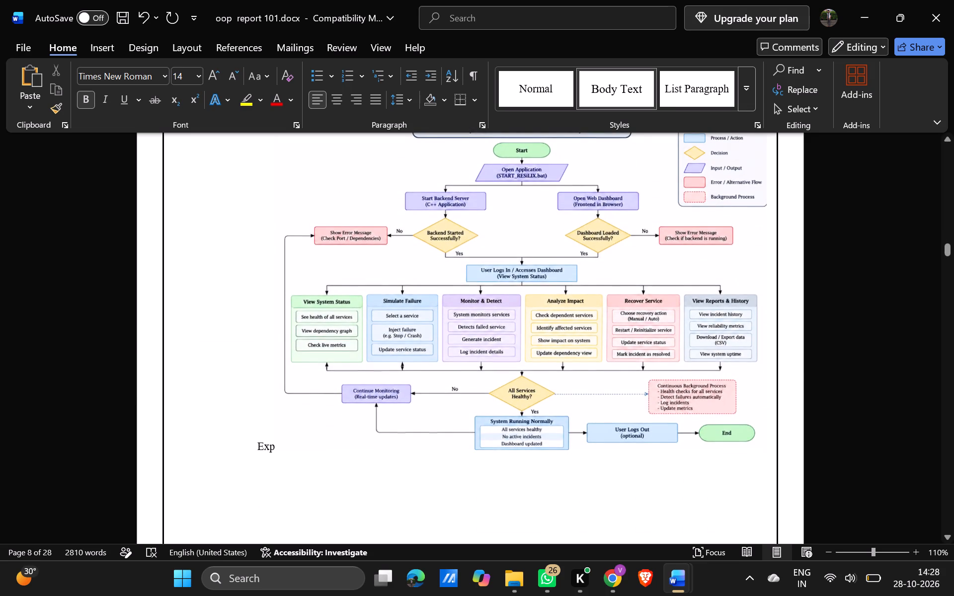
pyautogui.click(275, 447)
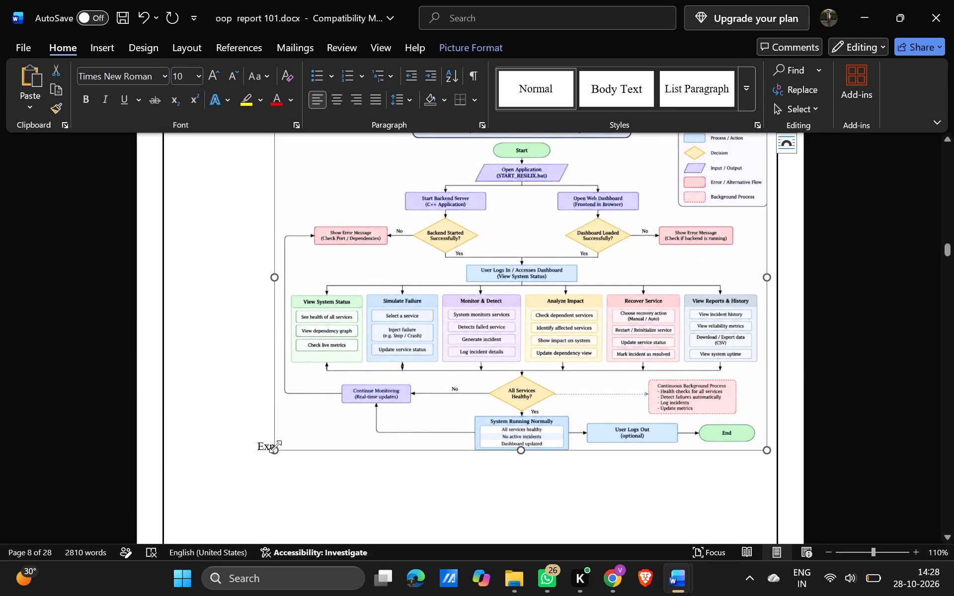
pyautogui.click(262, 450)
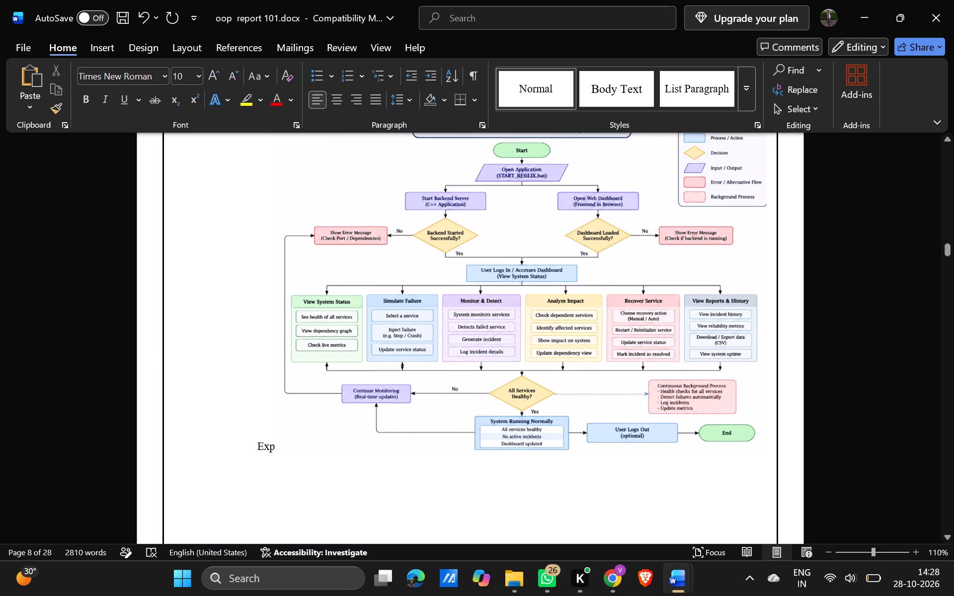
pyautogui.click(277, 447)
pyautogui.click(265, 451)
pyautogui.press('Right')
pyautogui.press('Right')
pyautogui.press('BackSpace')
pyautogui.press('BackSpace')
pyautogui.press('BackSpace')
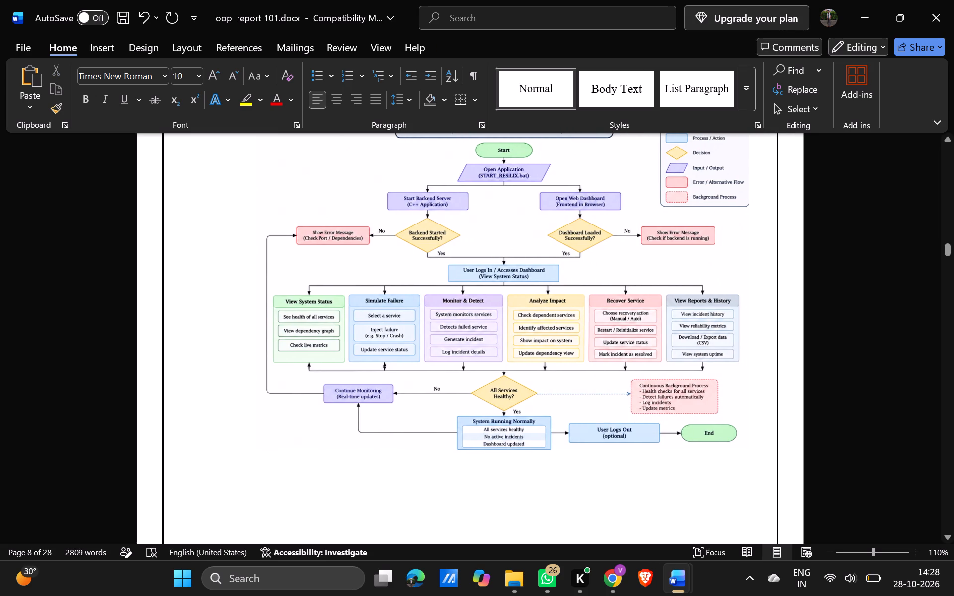
# Add a bold heading "Explanation:" on the indented blank line below the ResiliX flowchart.
pyautogui.click(317, 382)
pyautogui.doubleClick(277, 518)
pyautogui.scroll(-1, 277, 518)
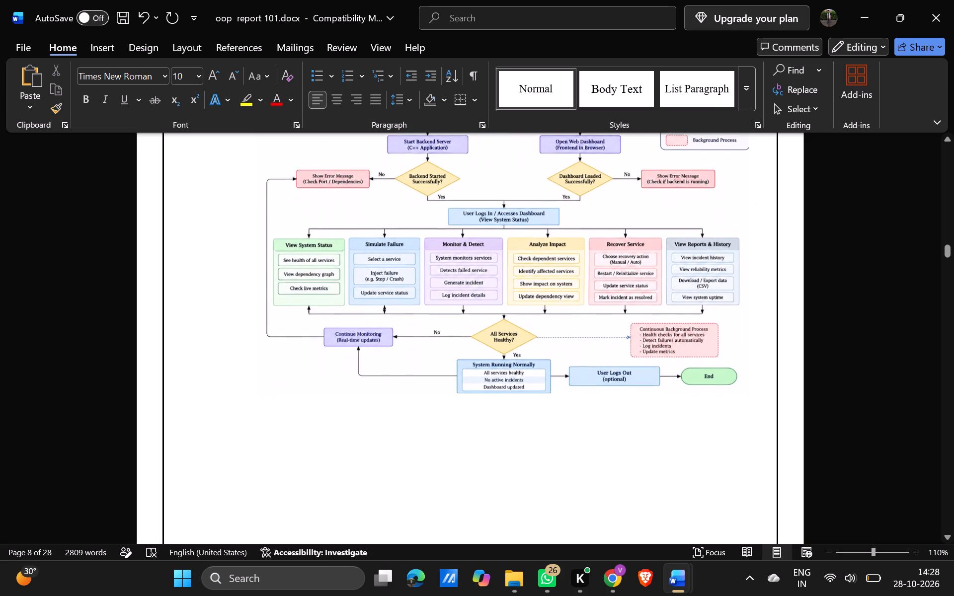
pyautogui.scroll(-1, 277, 518)
pyautogui.hotkey('shift', 'e')
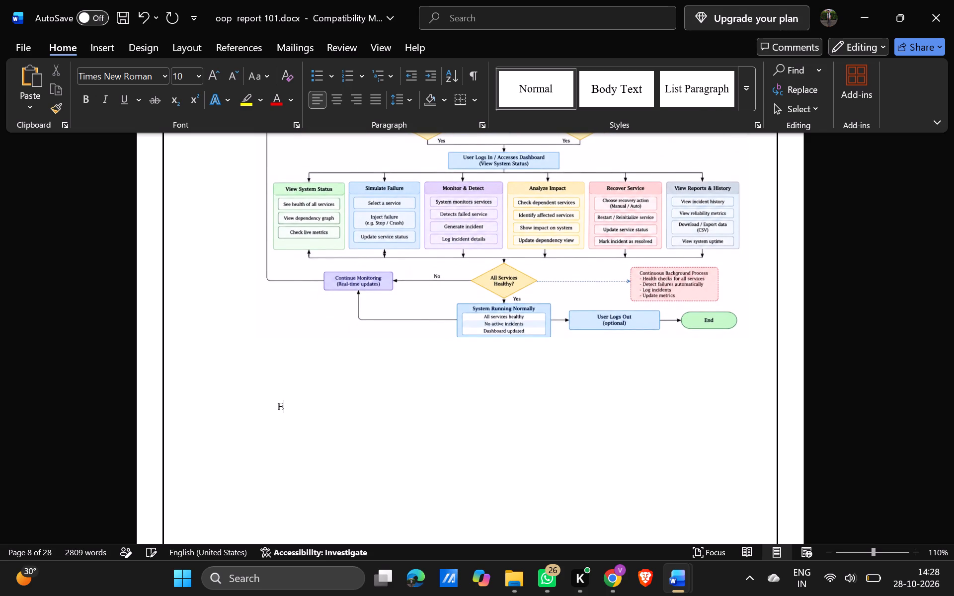
pyautogui.press('x')
pyautogui.write('planation')
pyautogui.hotkey('shift', ':')
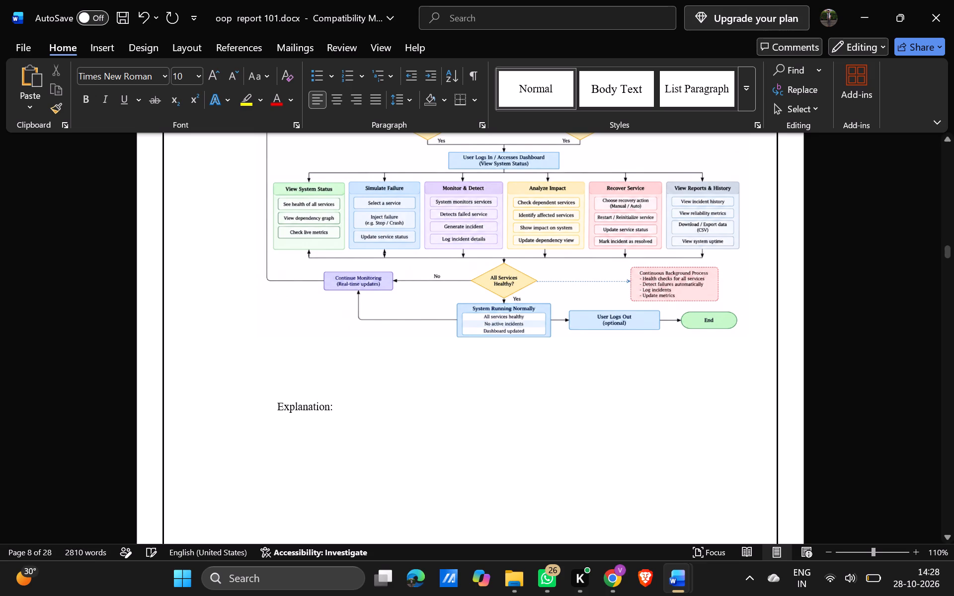
pyautogui.moveTo(331, 409); pyautogui.dragTo(278, 405)
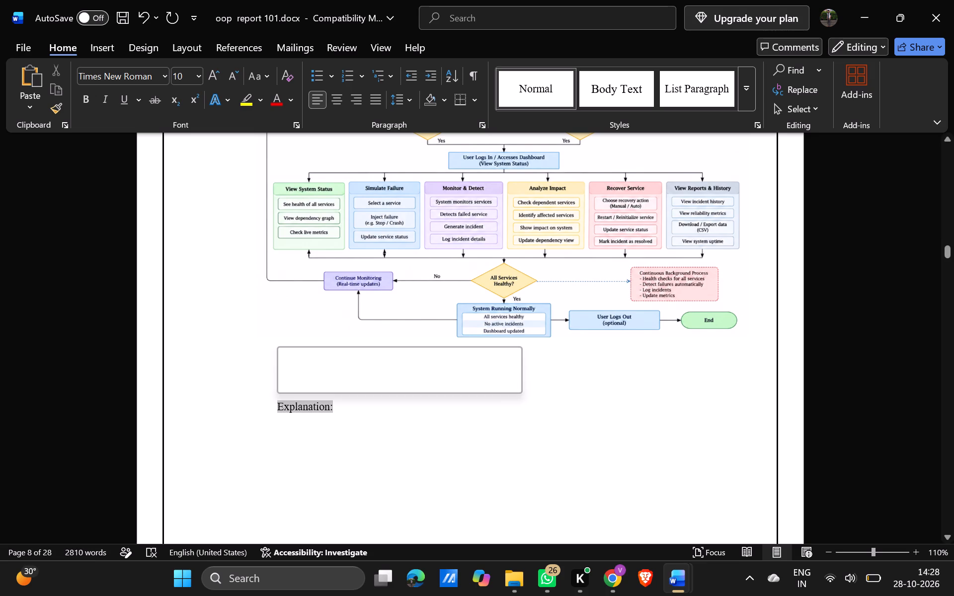
pyautogui.click(287, 382)
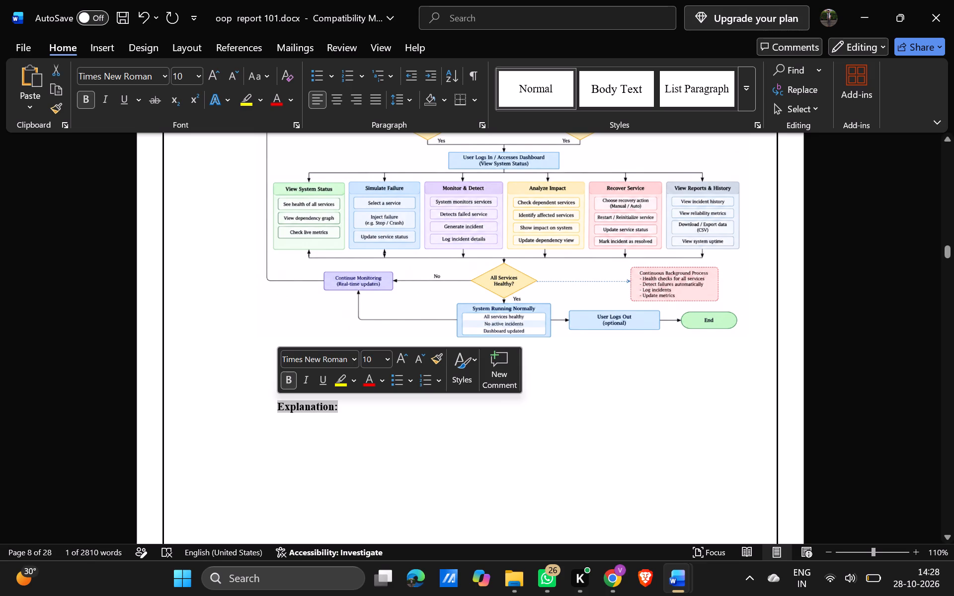
pyautogui.click(345, 410)
# Move the "Explanation:" heading closer to the flowchart by removing two blank lines above it, keeping it indented by one tab.
pyautogui.scroll(-4, 345, 410)
pyautogui.scroll(1, 345, 410)
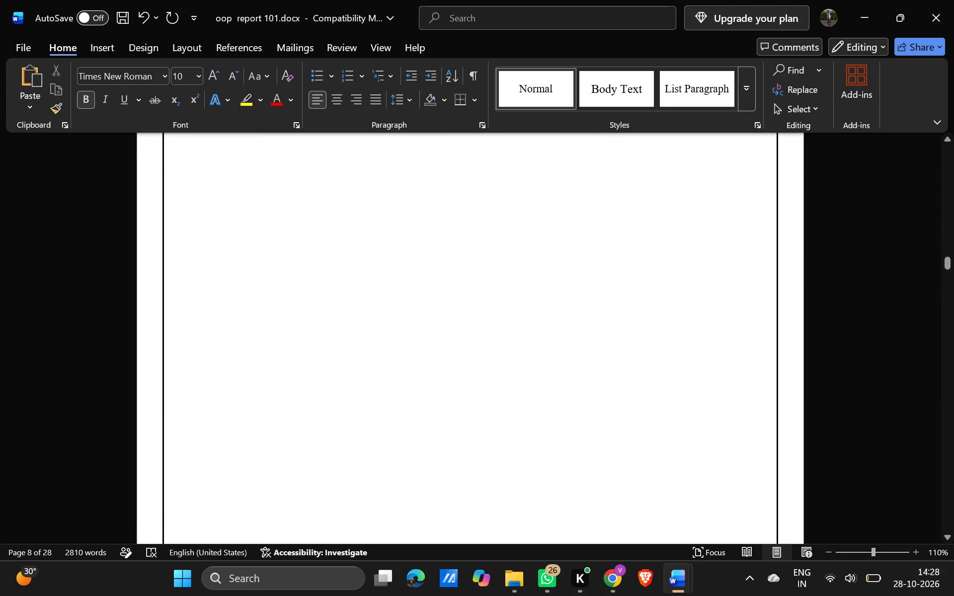
pyautogui.scroll(2, 345, 410)
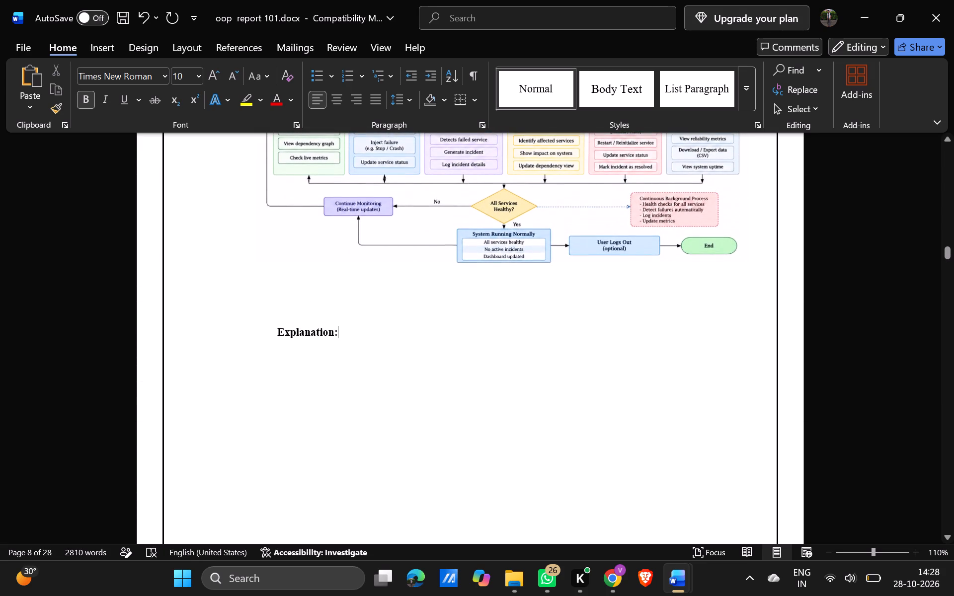
pyautogui.click(274, 332)
pyautogui.press('BackSpace')
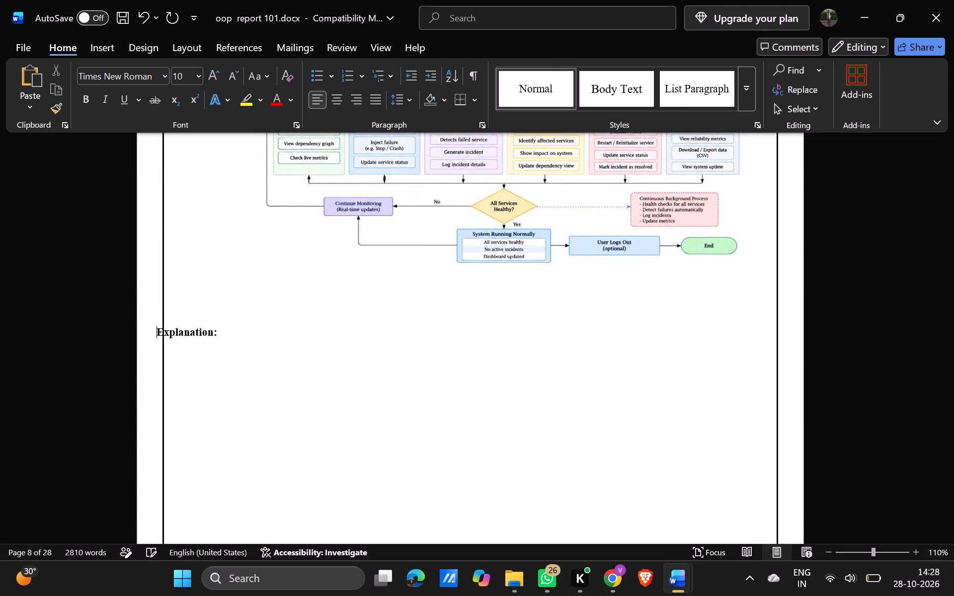
pyautogui.press('BackSpace')
pyautogui.press('BackSpace')
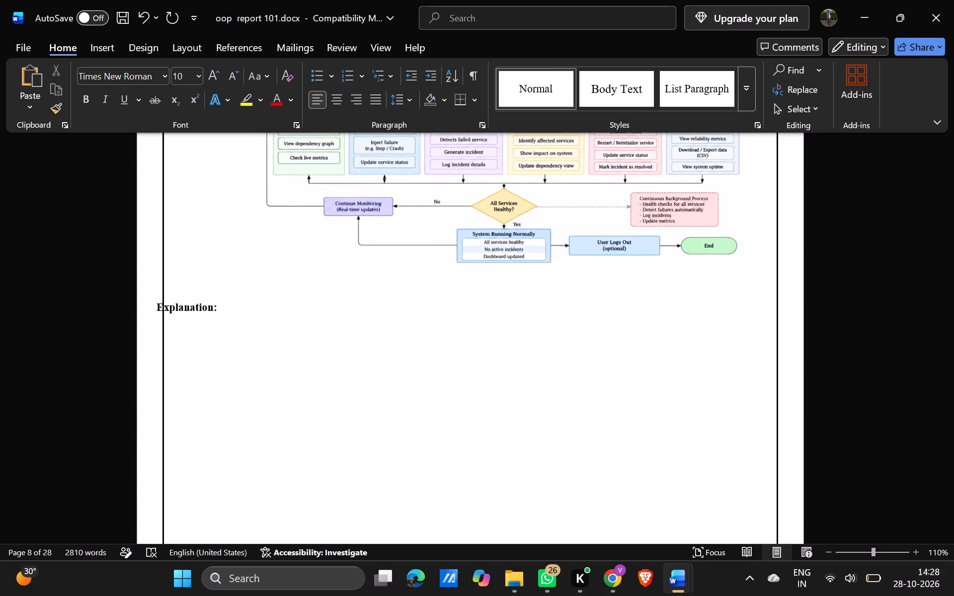
pyautogui.press('Tab')
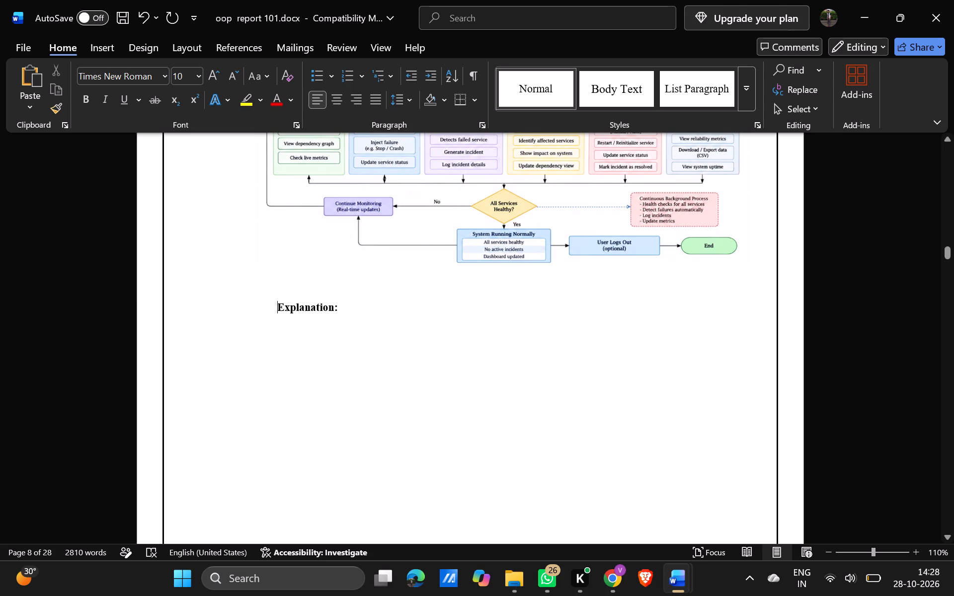
# Paste the copied flowchart explanation on the line below the "Explanation:" heading.
pyautogui.click(314, 339)
pyautogui.click(314, 339)
pyautogui.hotkey('ctrl', 'v')
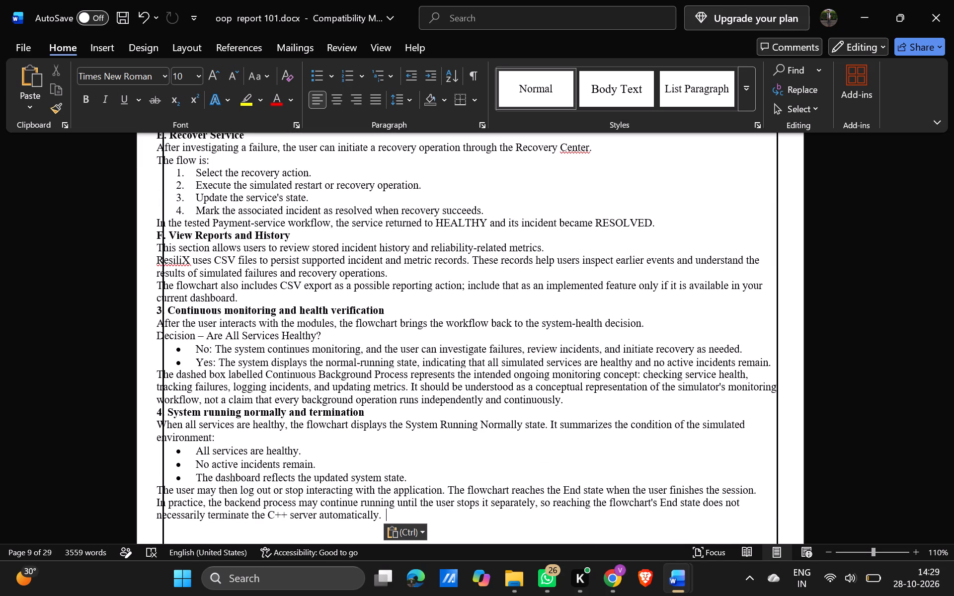
# Apply a preset page margin so the pasted explanation fits inside the page border.
pyautogui.click(235, 40)
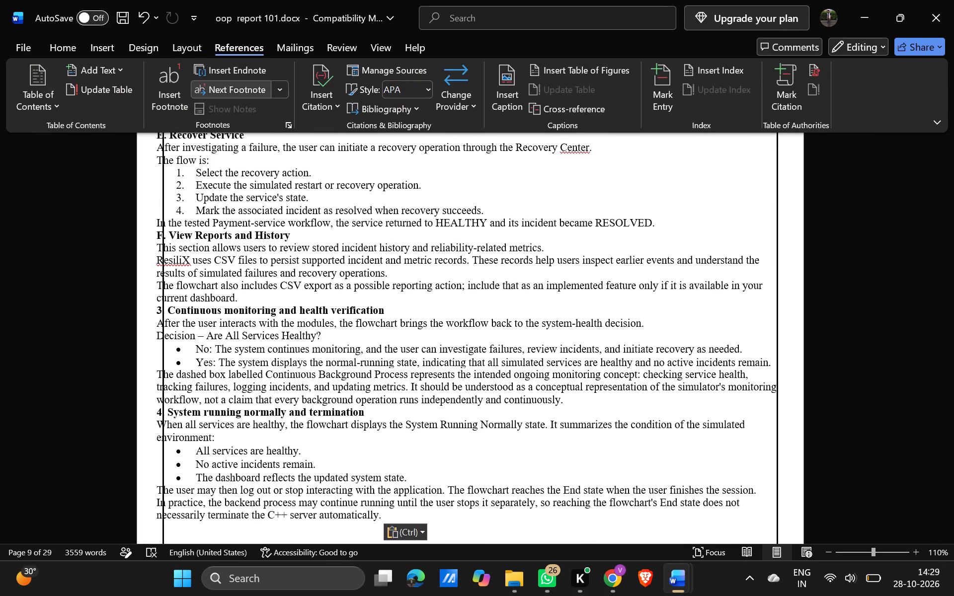
pyautogui.click(195, 49)
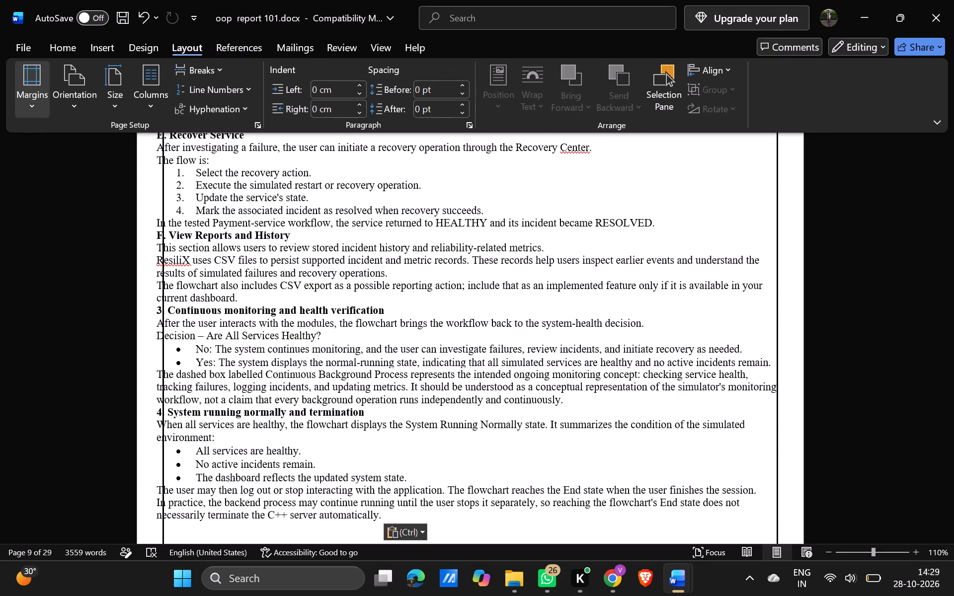
pyautogui.click(38, 91)
pyautogui.click(64, 144)
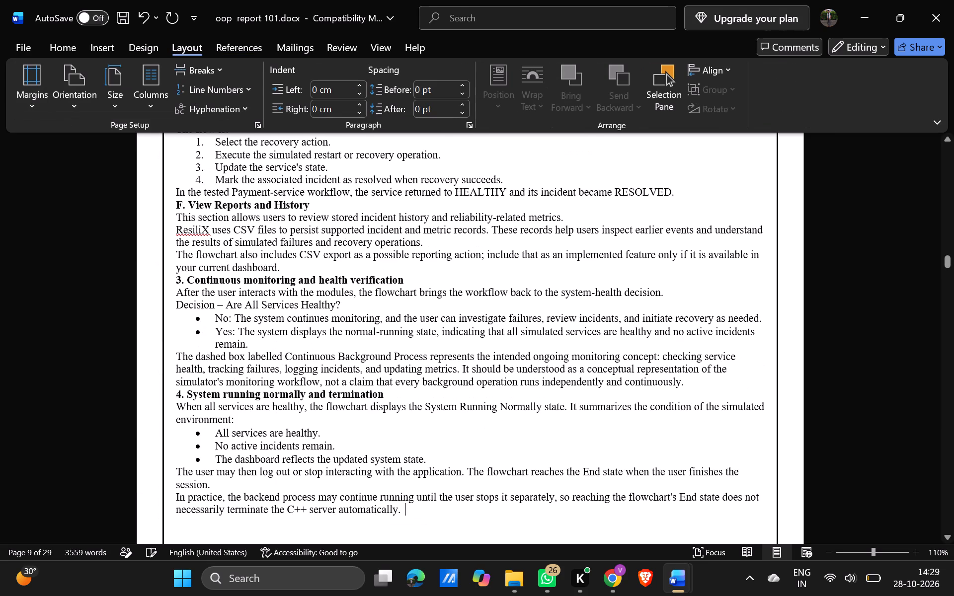
# Remove the tab indents before the "Explanation:" heading and the first explanation paragraph so both start at the margin.
pyautogui.scroll(1, 223, 246)
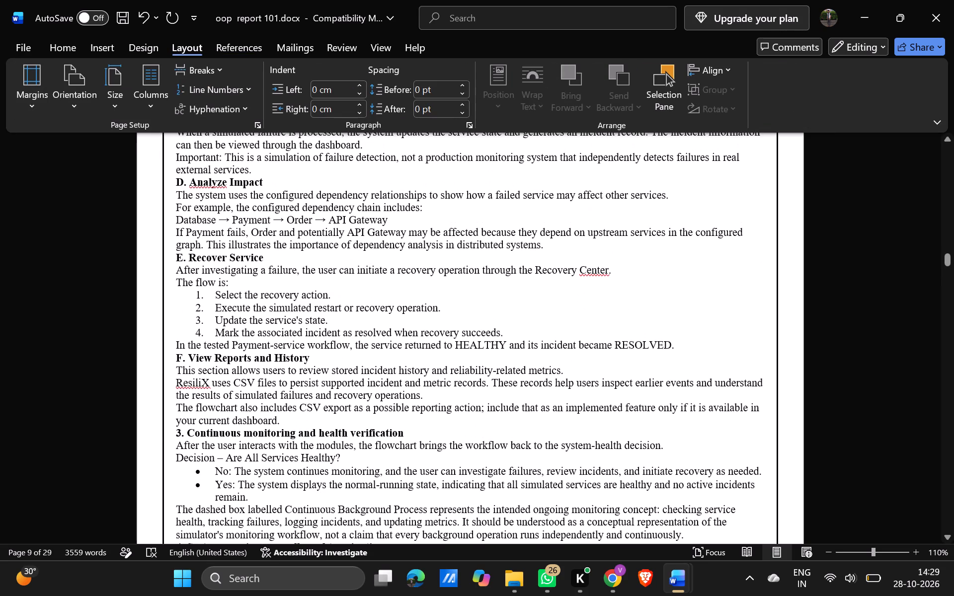
pyautogui.click(67, 42)
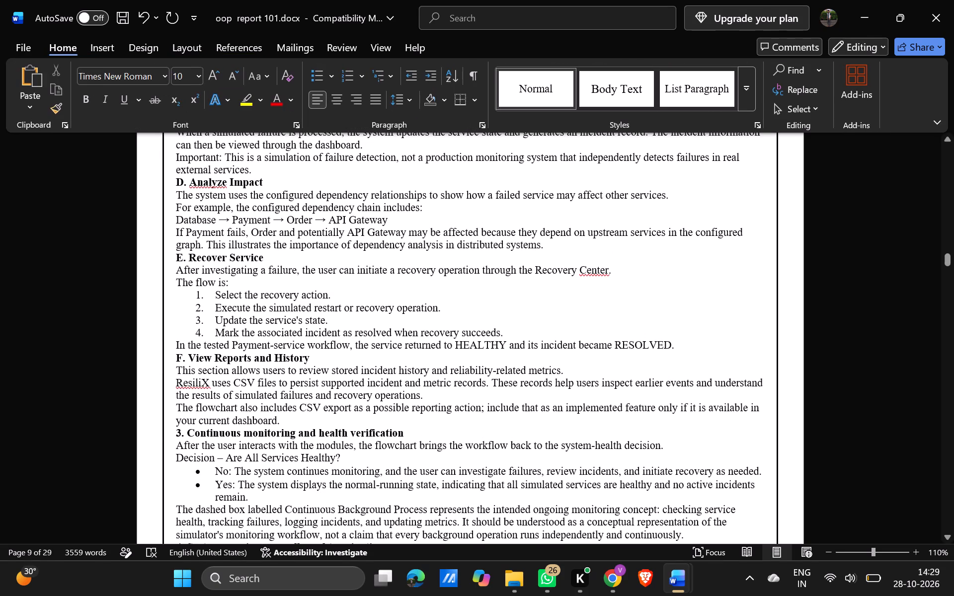
pyautogui.scroll(3, 220, 199)
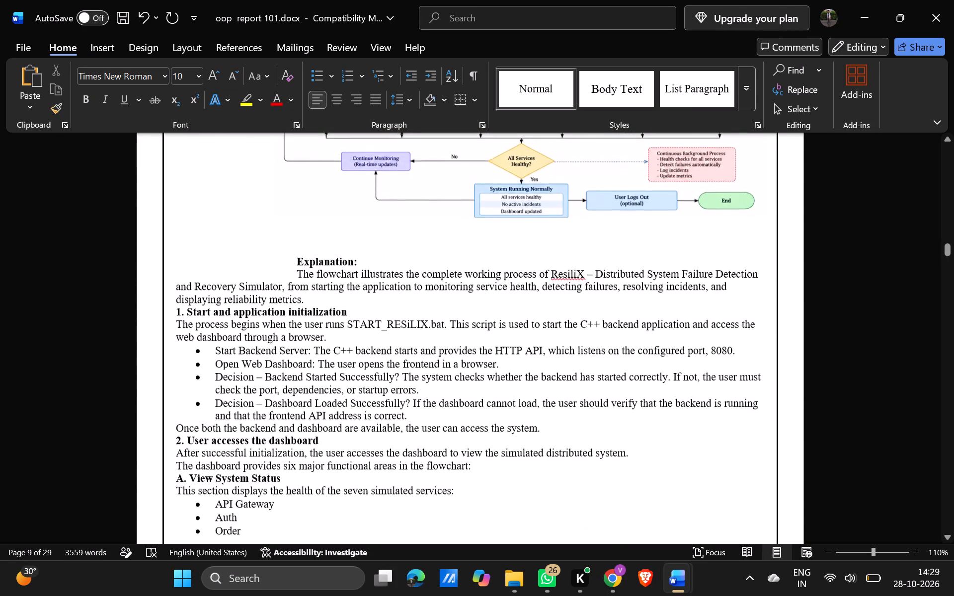
pyautogui.scroll(1, 220, 199)
pyautogui.click(292, 255)
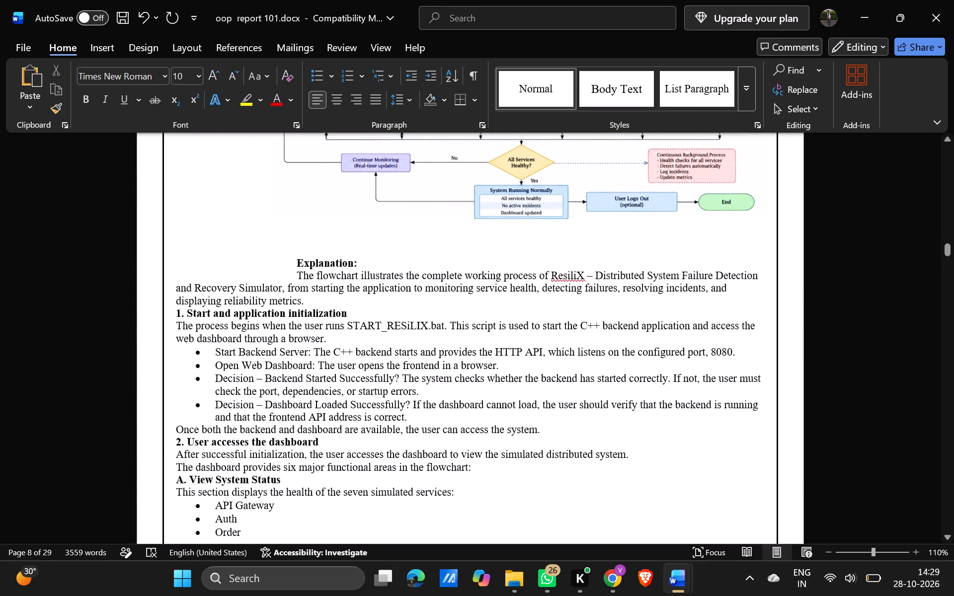
pyautogui.click(296, 261)
pyautogui.press('BackSpace')
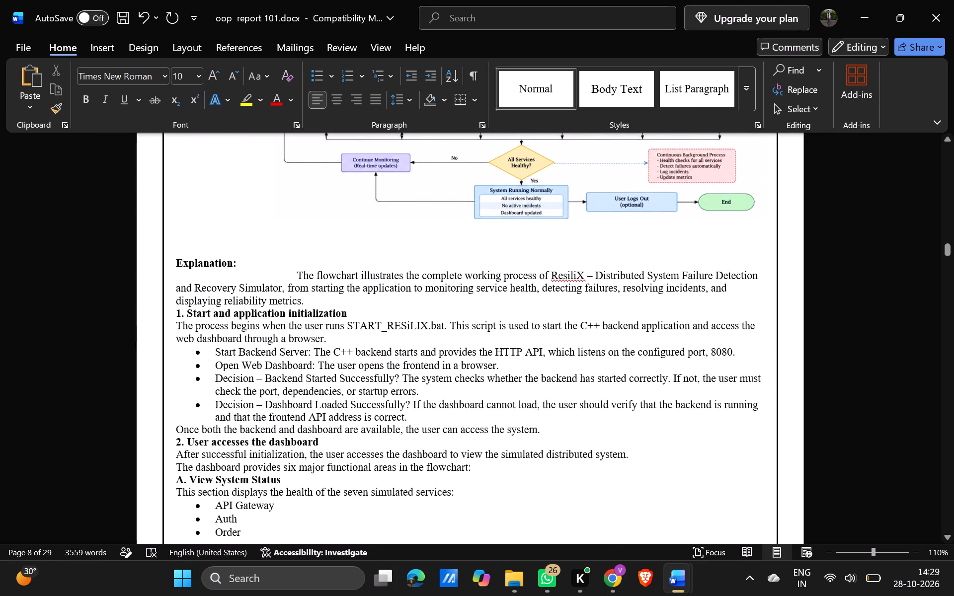
pyautogui.click(294, 274)
pyautogui.press('BackSpace')
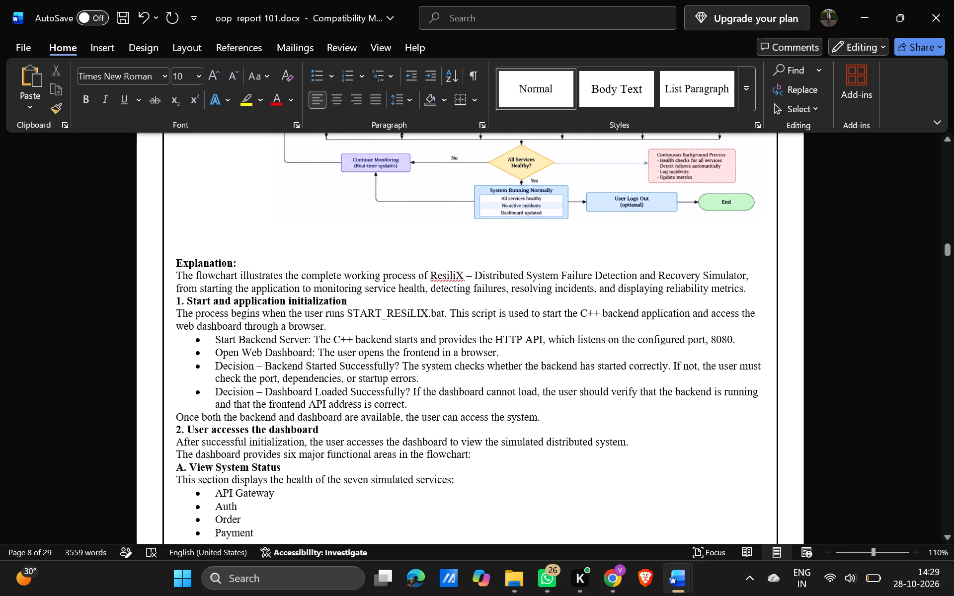
# Set the font size of the "Explanation:" heading to 14.
pyautogui.moveTo(173, 264); pyautogui.dragTo(228, 261)
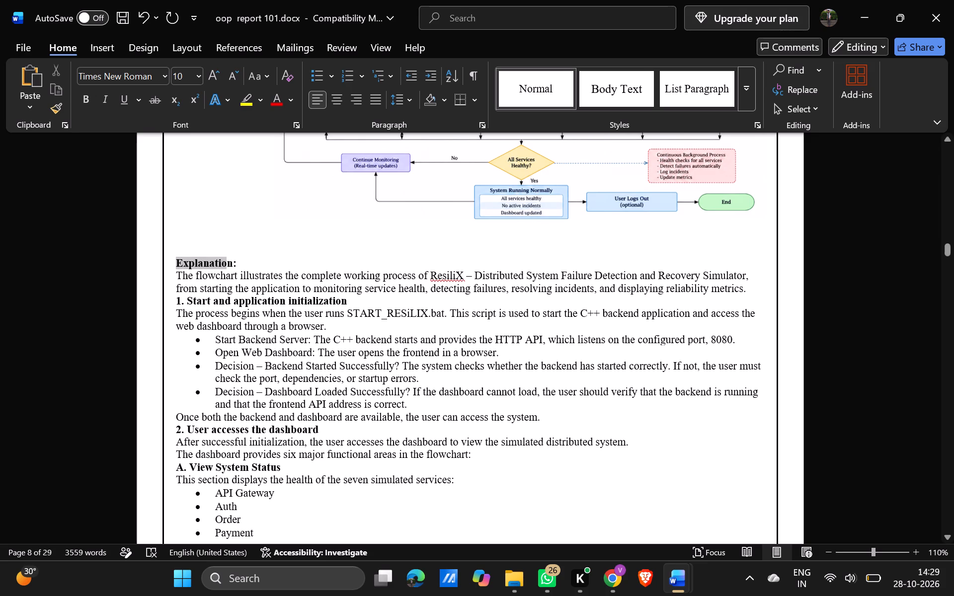
pyautogui.moveTo(228, 261); pyautogui.dragTo(243, 259)
pyautogui.click(353, 217)
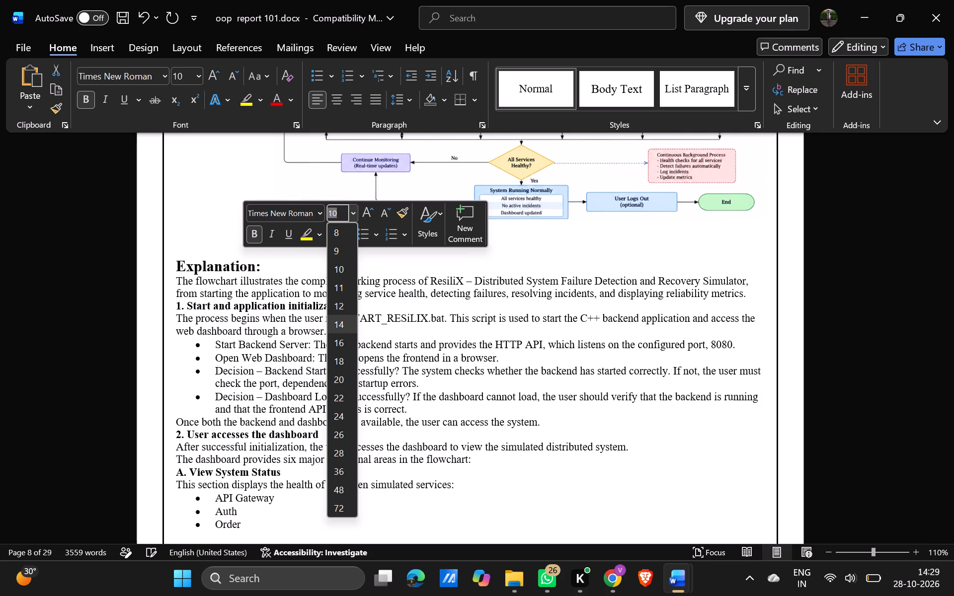
pyautogui.click(339, 326)
# Set the font size of the whole explanation text below the heading to 11.
pyautogui.moveTo(178, 285); pyautogui.dragTo(317, 576)
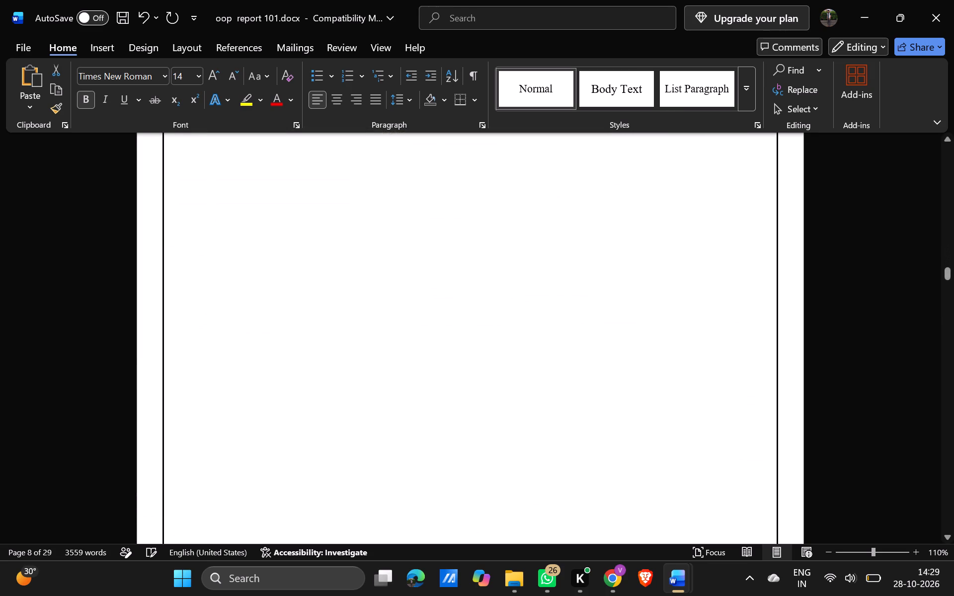
pyautogui.moveTo(317, 576); pyautogui.dragTo(281, 111)
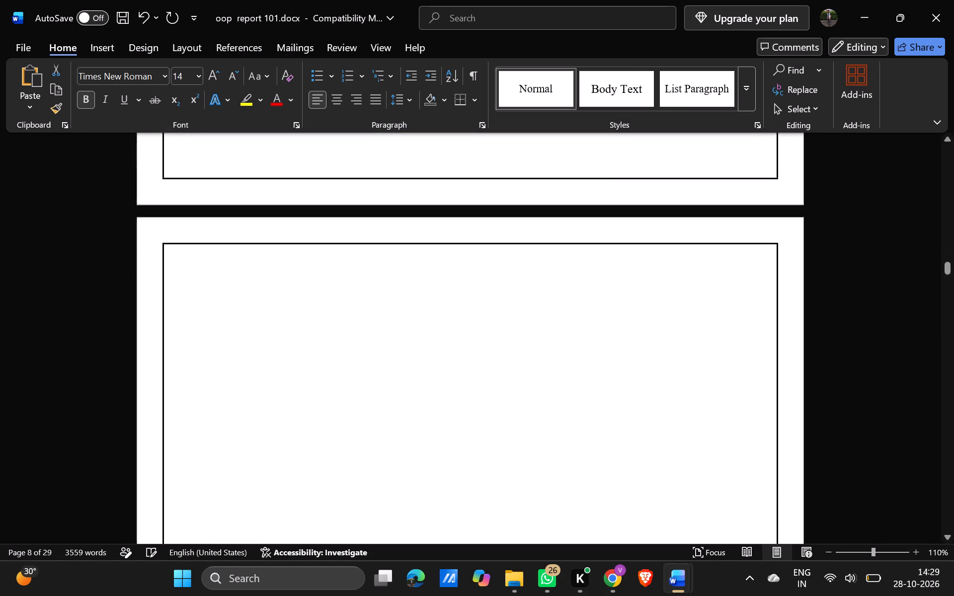
pyautogui.moveTo(281, 111); pyautogui.dragTo(402, 323)
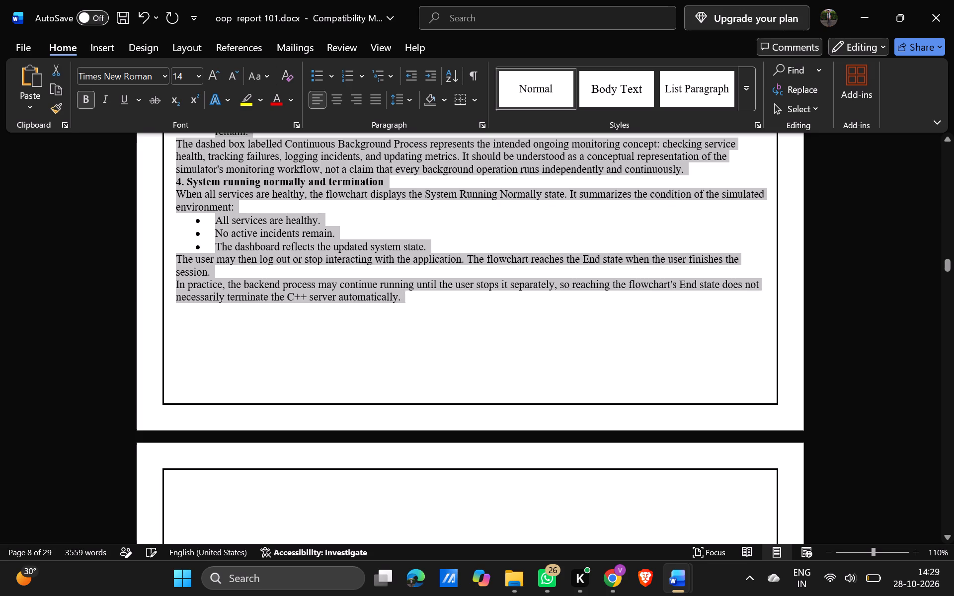
pyautogui.moveTo(402, 323); pyautogui.dragTo(403, 322)
pyautogui.click(512, 277)
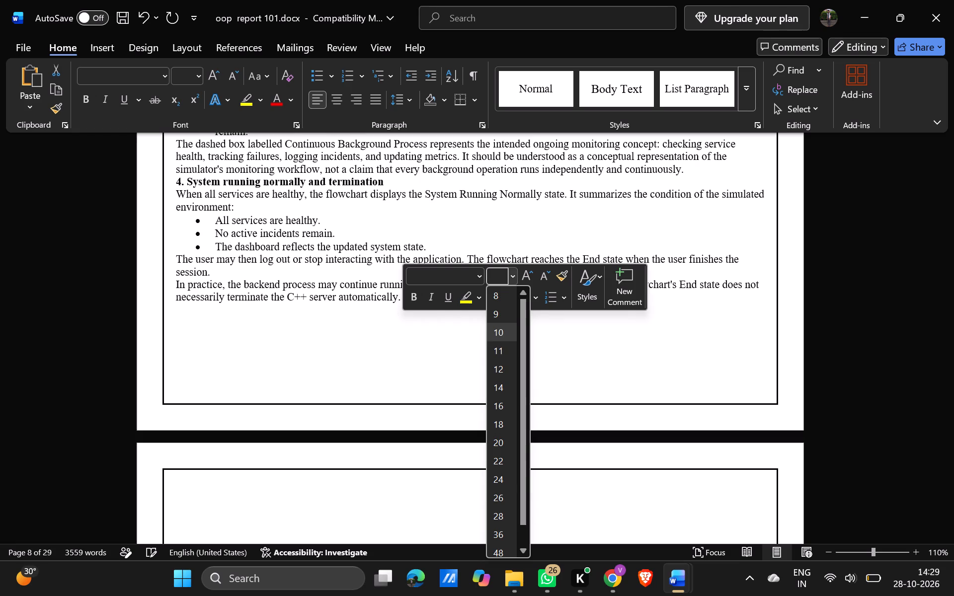
pyautogui.click(496, 347)
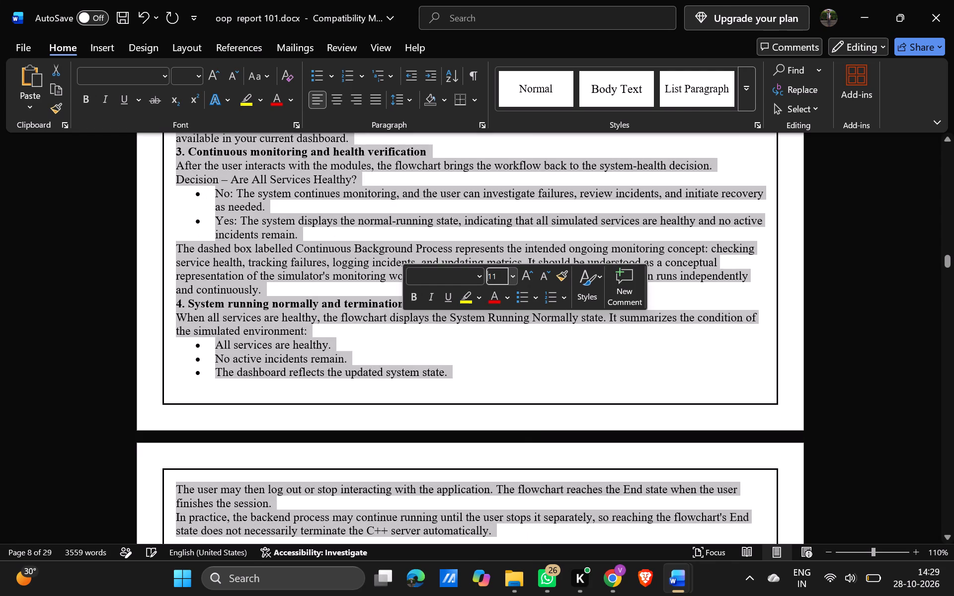
pyautogui.click(423, 348)
# Justify the whole explanation text, from the first paragraph below the heading to the sentence about the C++ server.
pyautogui.scroll(3, 423, 348)
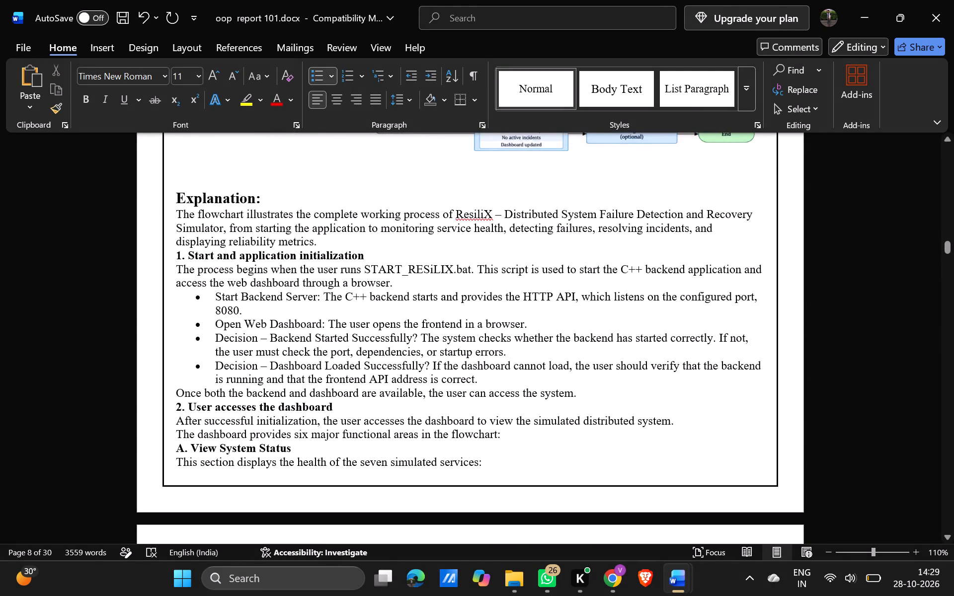
pyautogui.moveTo(176, 219); pyautogui.dragTo(484, 590)
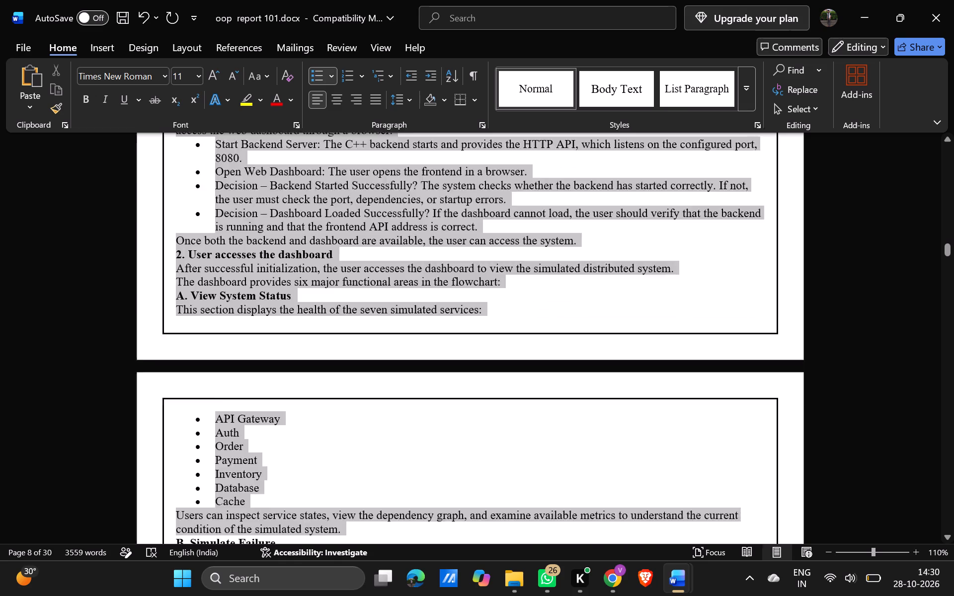
pyautogui.moveTo(484, 590); pyautogui.dragTo(495, 368)
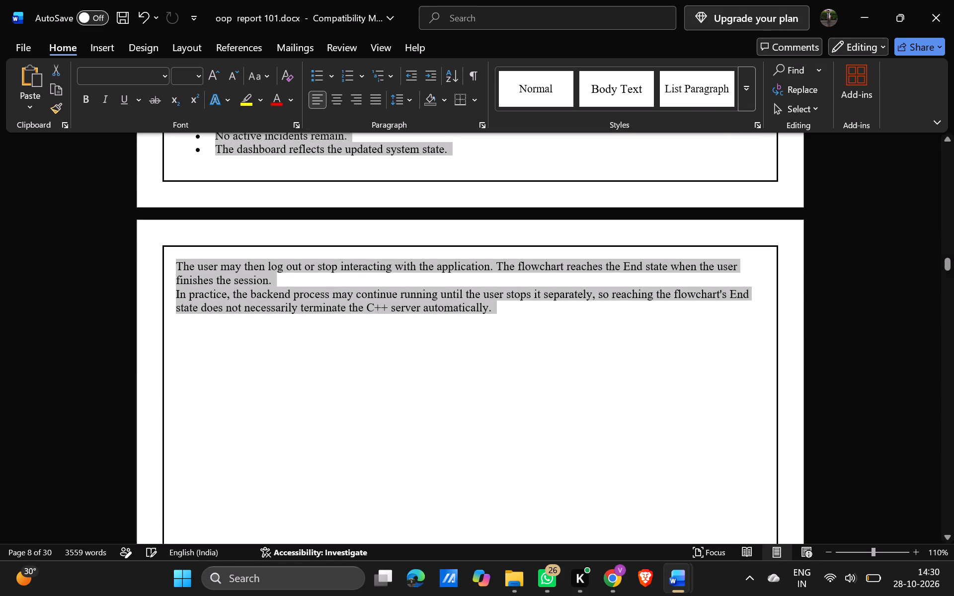
pyautogui.click(378, 103)
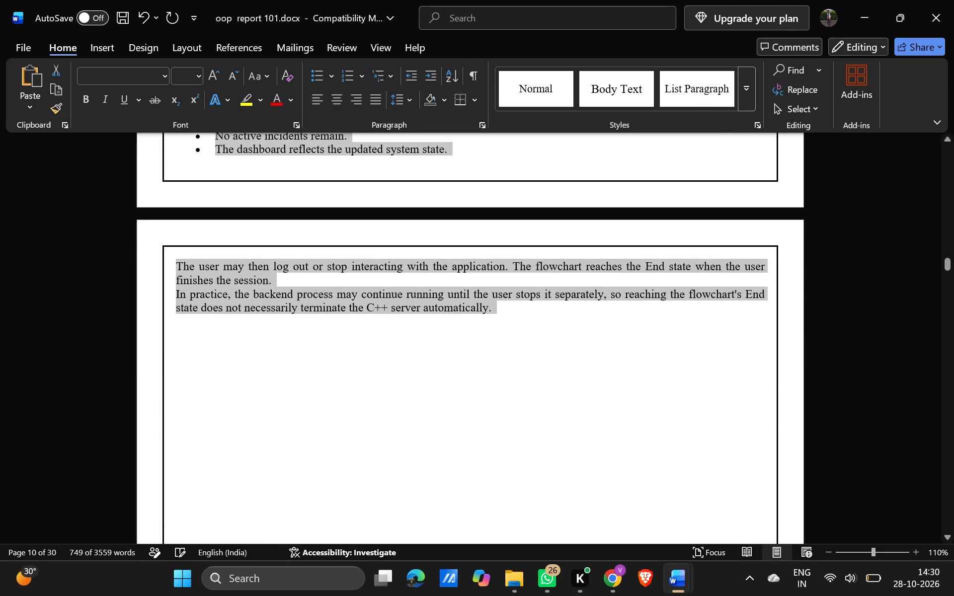
# Insert a blank line between the explanation's introductory paragraph and the "1. Start and application initialization" heading.
pyautogui.click(361, 307)
pyautogui.scroll(8, 361, 307)
pyautogui.scroll(-1, 361, 307)
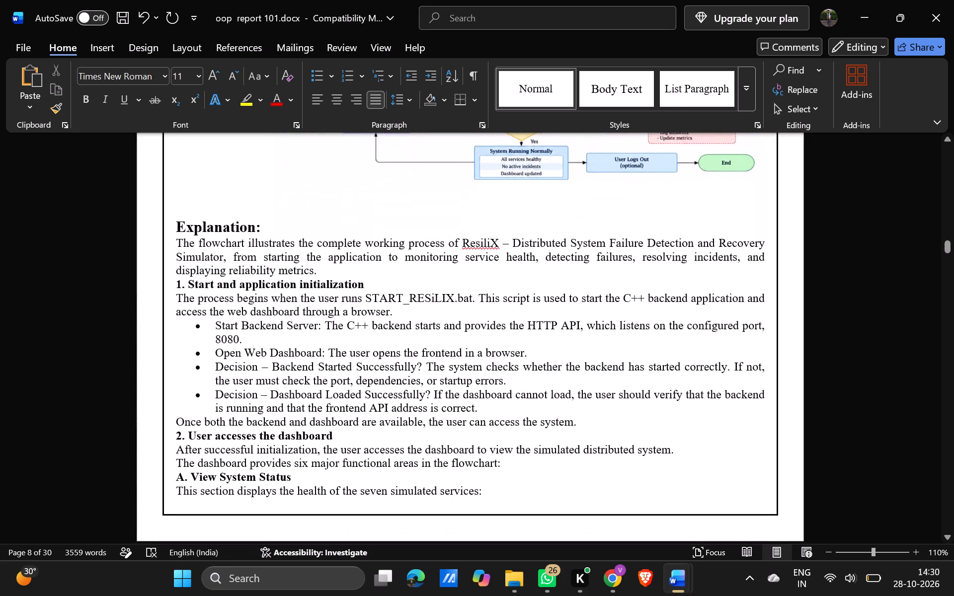
pyautogui.click(324, 273)
pyautogui.press('Return')
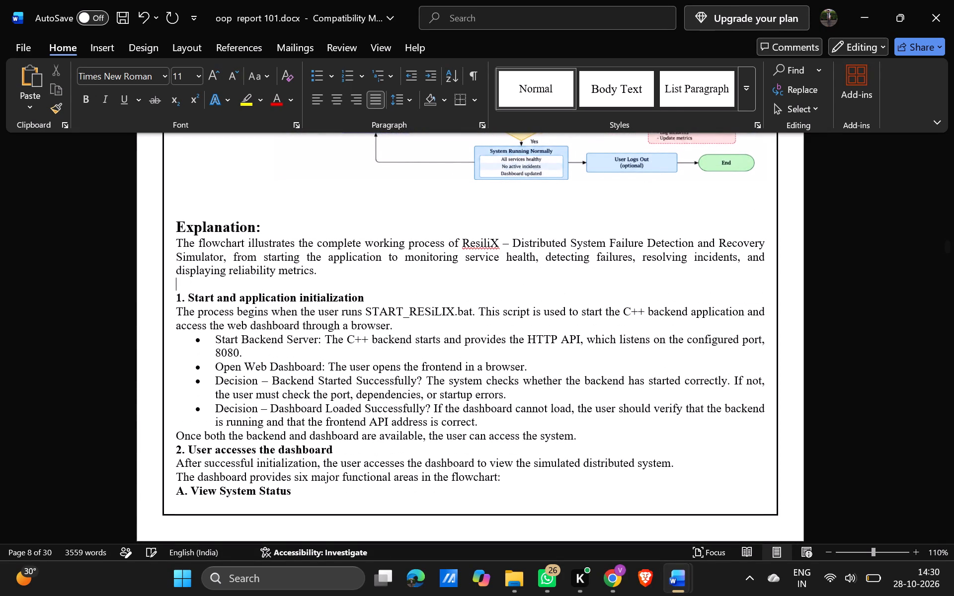
# Insert a blank line above the "2. User accesses the dashboard" heading.
pyautogui.scroll(-2, 324, 273)
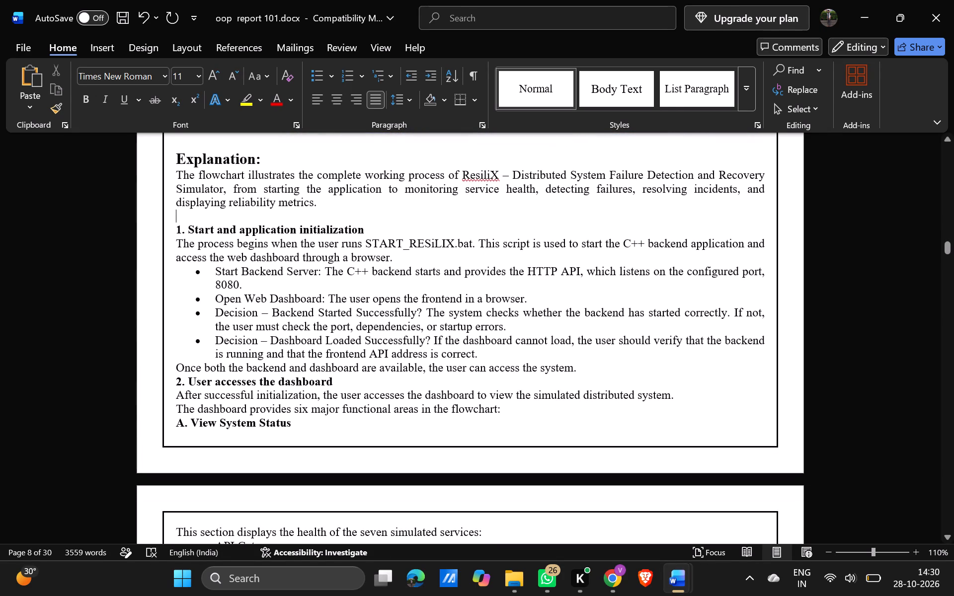
pyautogui.scroll(-1, 324, 273)
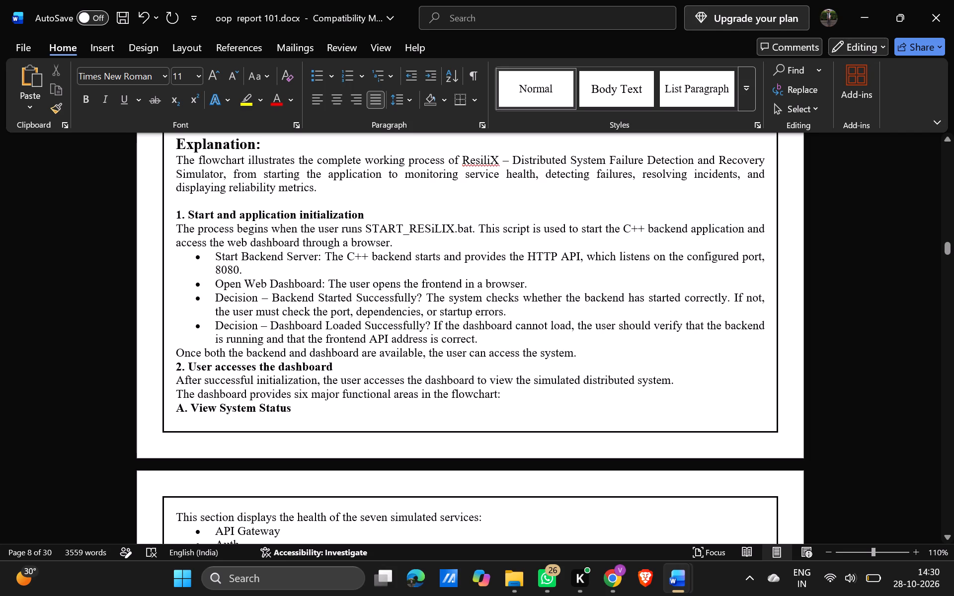
pyautogui.click(173, 365)
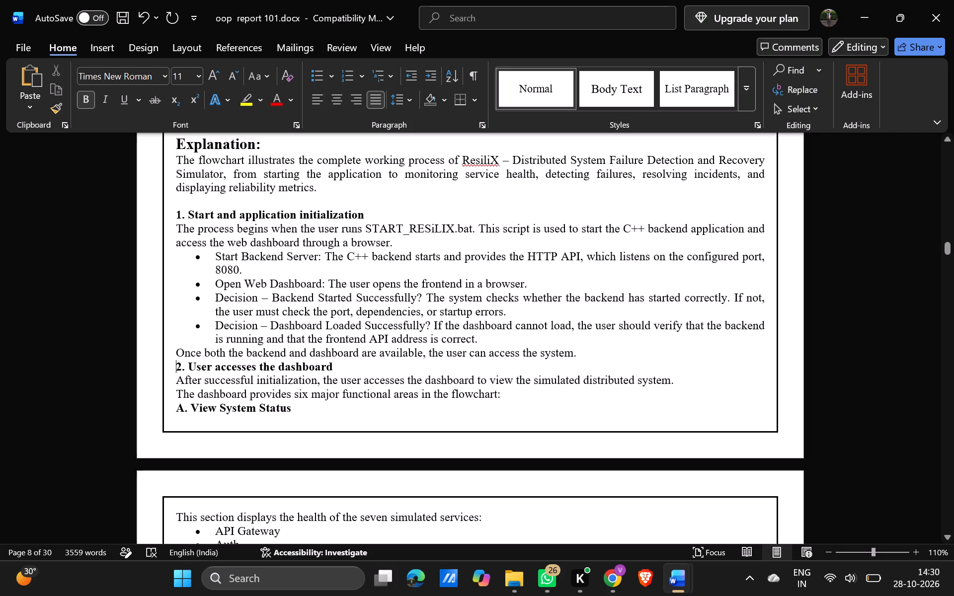
pyautogui.press('Return')
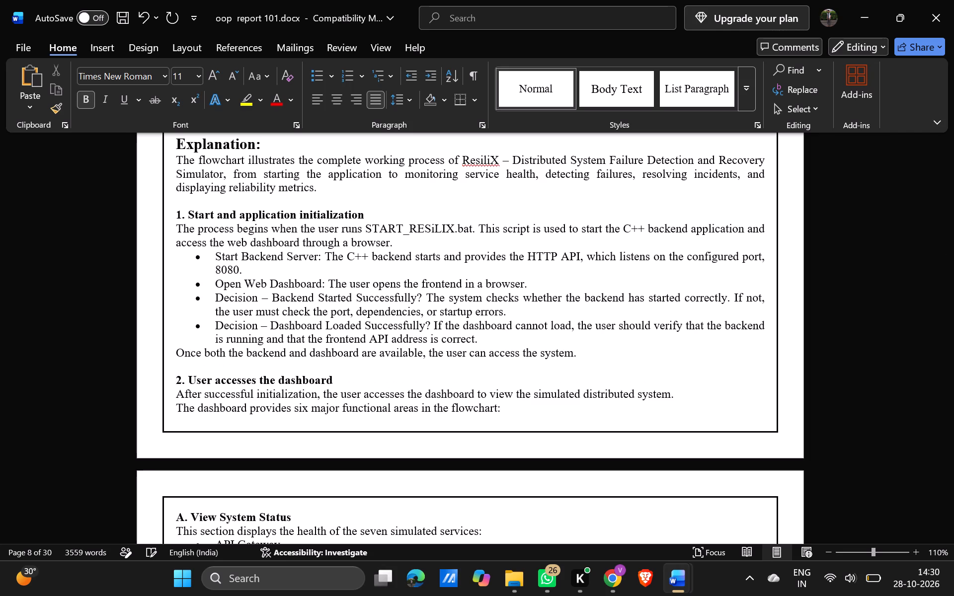
# Dismiss the low-battery alert and insert a blank line above the "3. Continuous monitoring and health verification" heading.
pyautogui.scroll(-2, 173, 365)
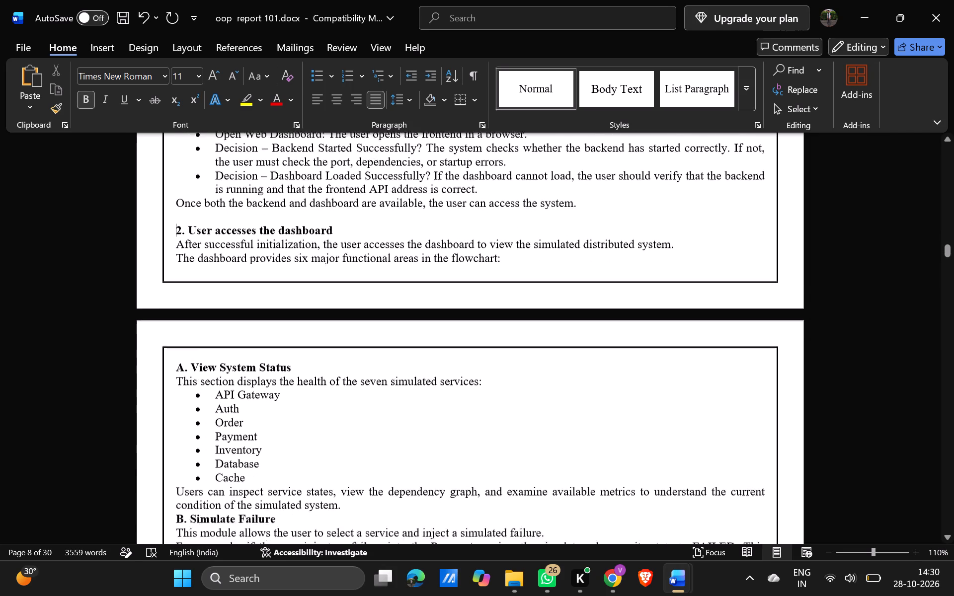
pyautogui.scroll(-2, 173, 365)
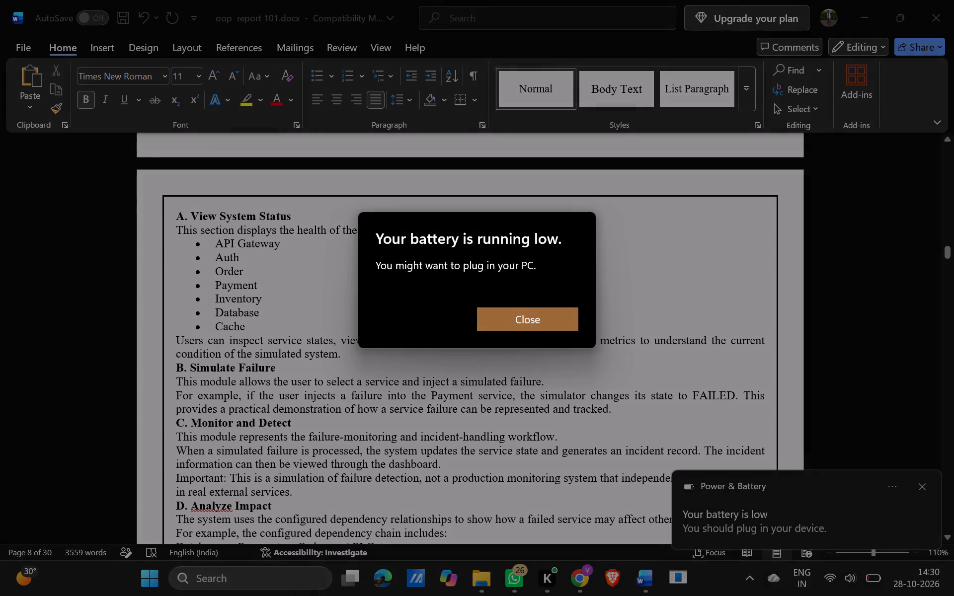
pyautogui.click(492, 312)
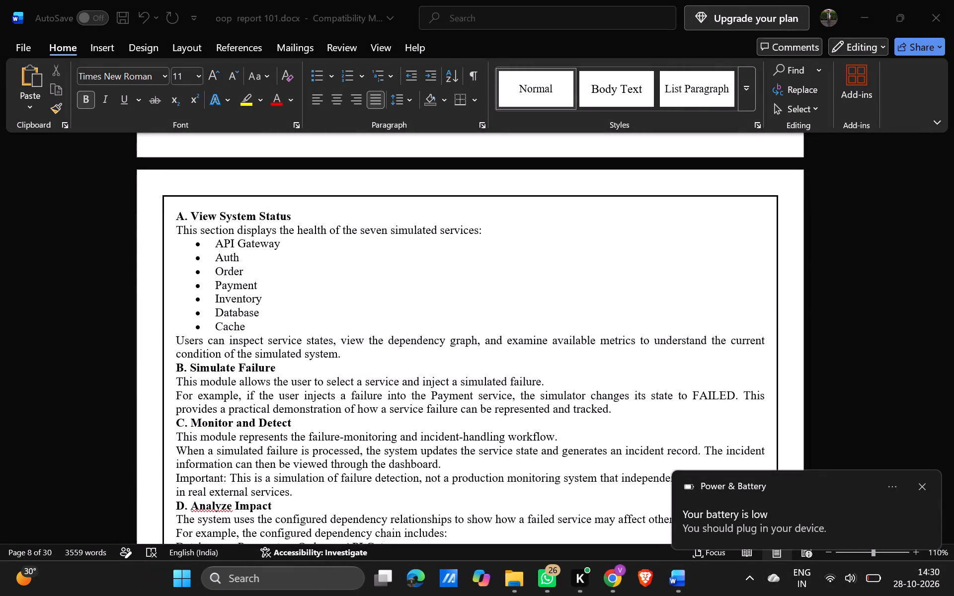
pyautogui.scroll(-1, 444, 375)
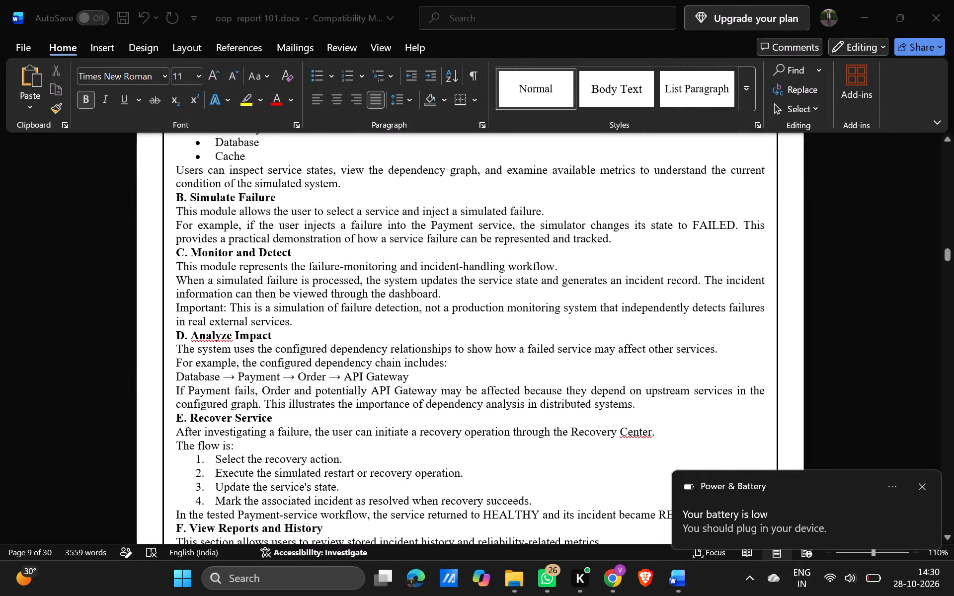
pyautogui.scroll(-2, 232, 258)
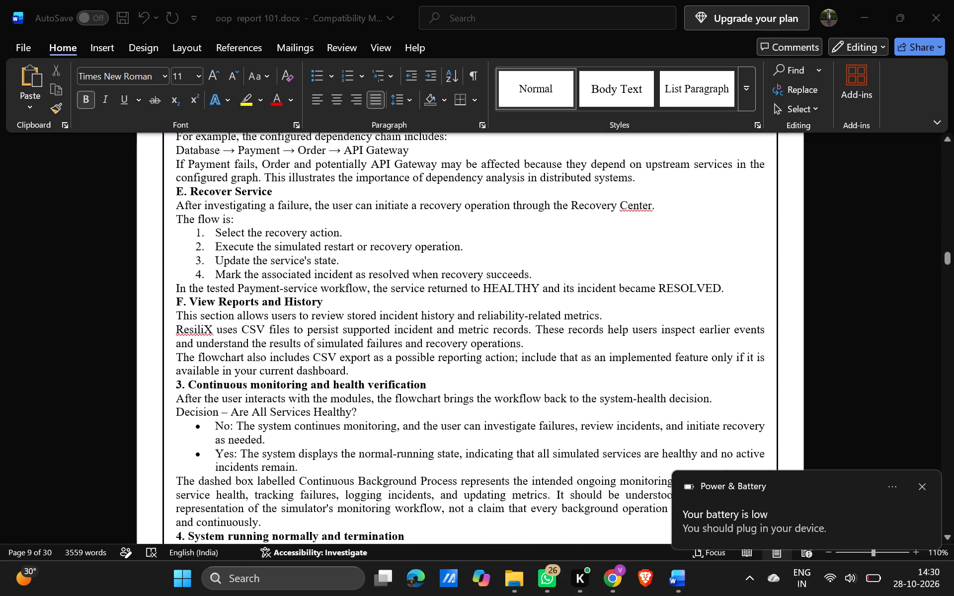
pyautogui.click(176, 382)
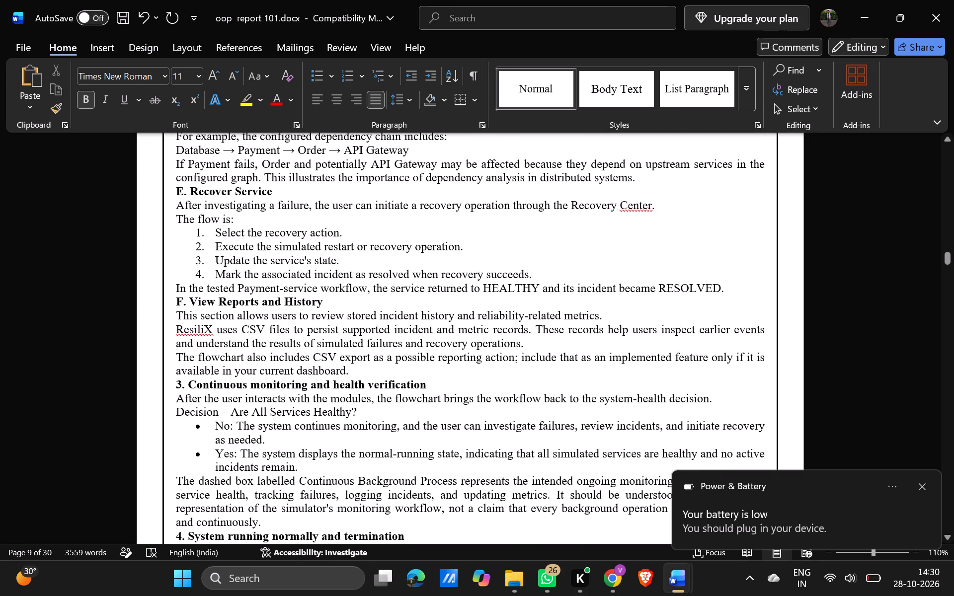
pyautogui.click(178, 382)
pyautogui.press('Return')
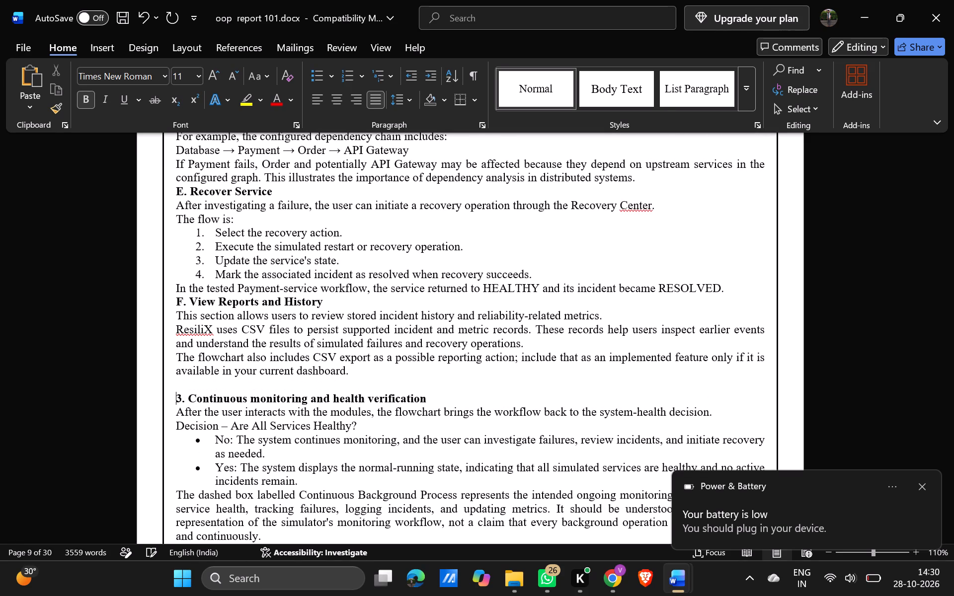
# Insert three blank lines above "4. System running normally and termination" so the heading starts on the next page.
pyautogui.scroll(-3, 178, 382)
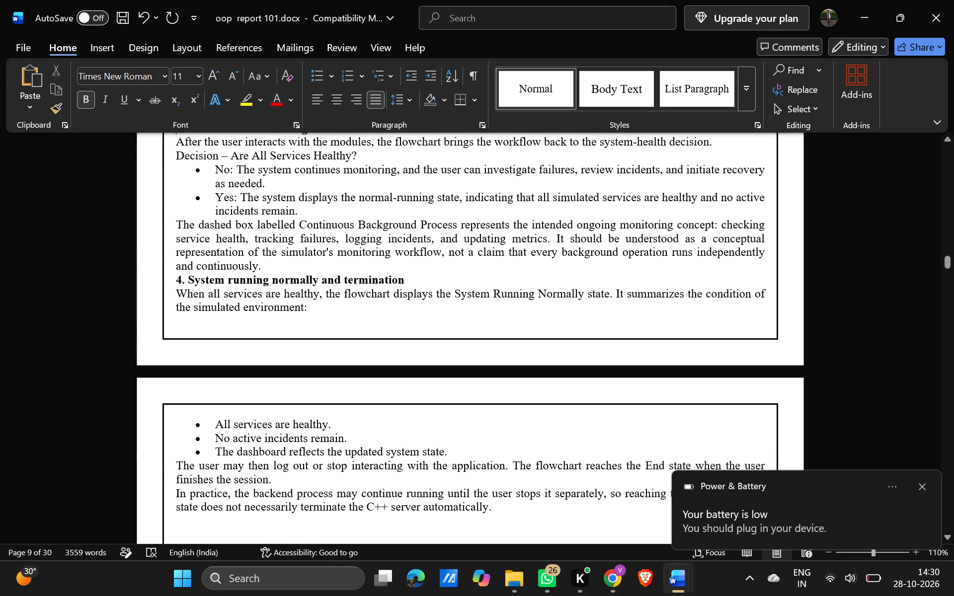
pyautogui.click(174, 283)
pyautogui.press('Return')
pyautogui.press('Return')
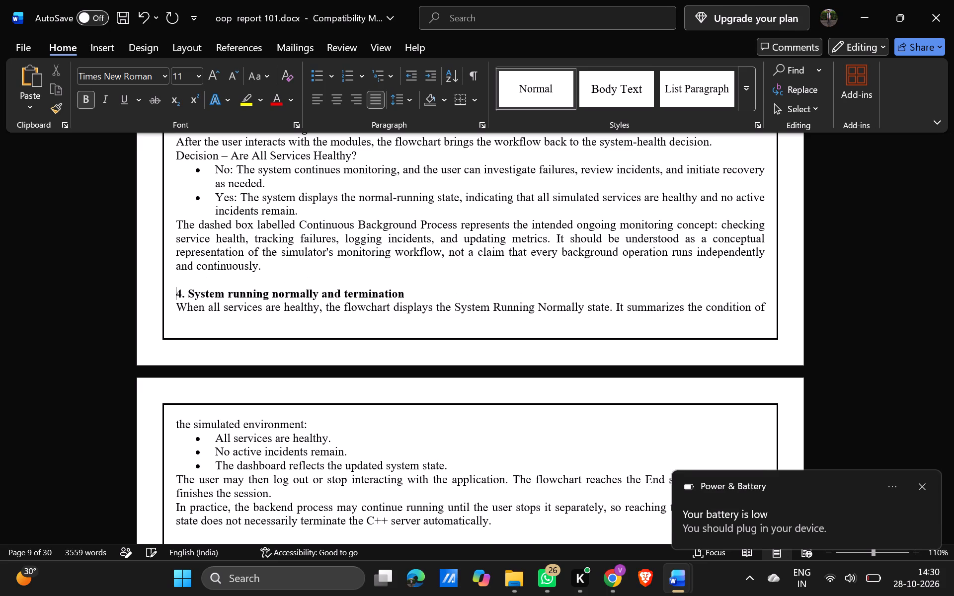
pyautogui.press('Return')
pyautogui.scroll(-1, 174, 283)
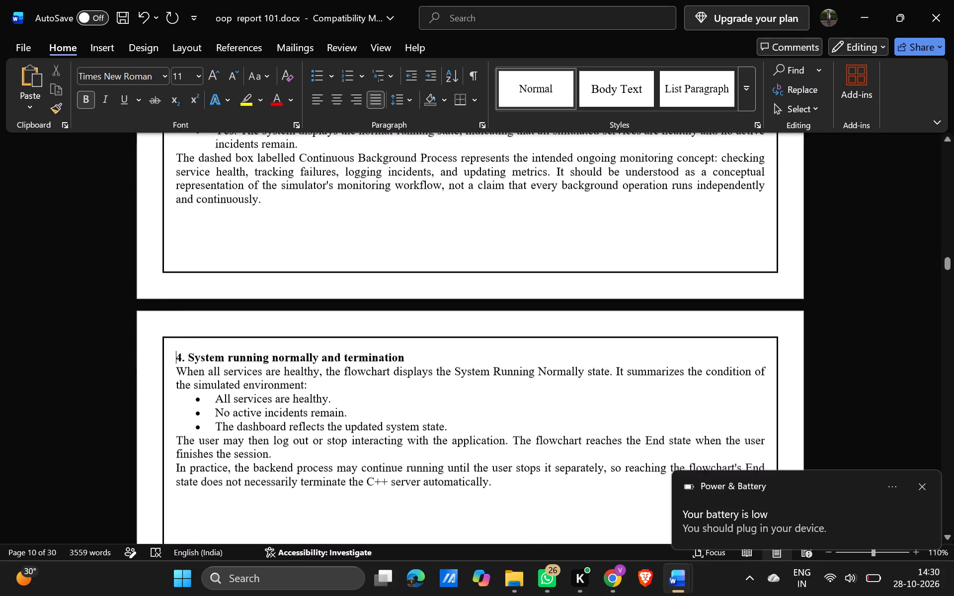
pyautogui.scroll(-1, 174, 283)
# Insert three more blank lines above "2. User accesses the dashboard" so the heading starts on the next page.
pyautogui.scroll(3, 174, 283)
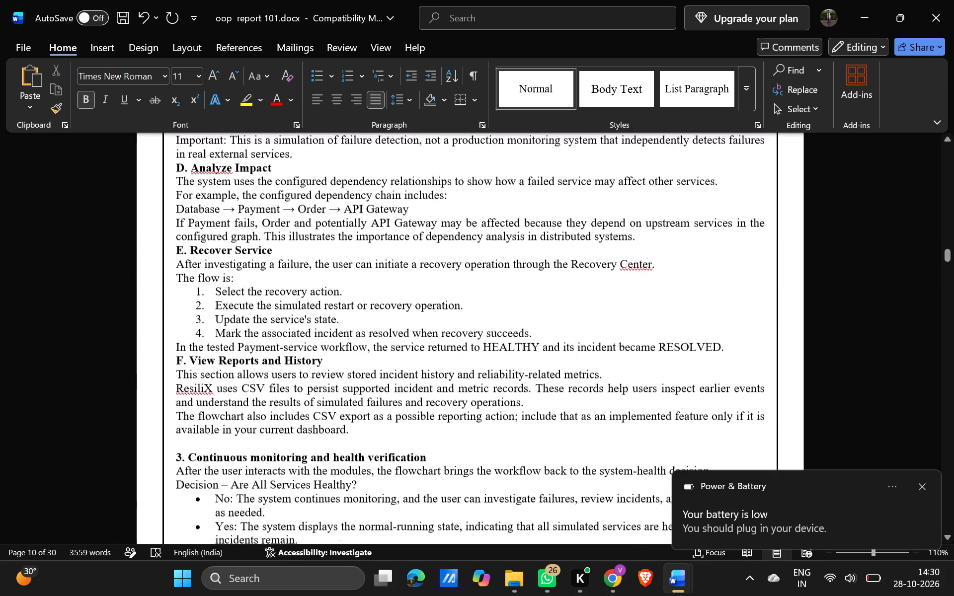
pyautogui.scroll(3, 174, 283)
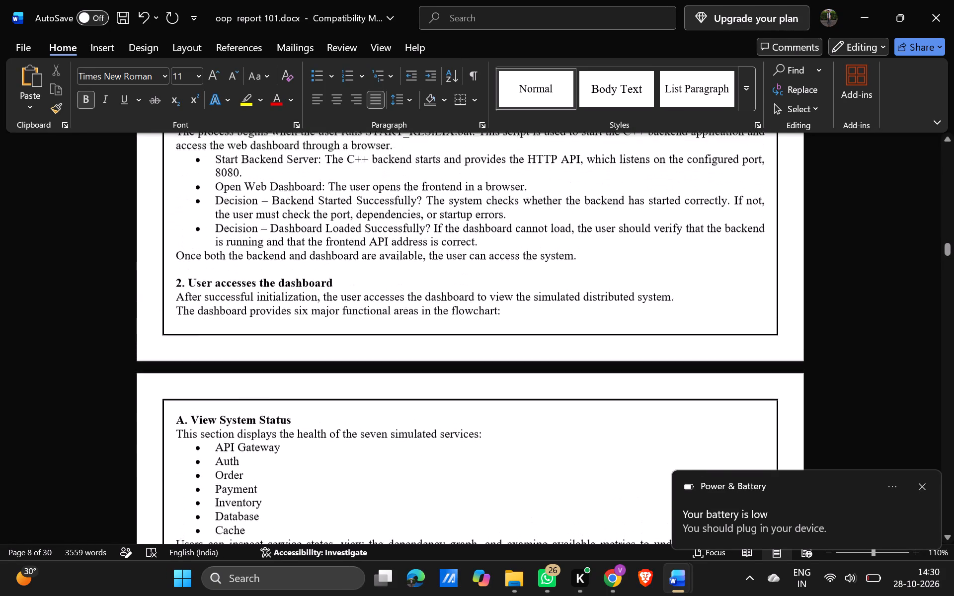
pyautogui.scroll(1, 174, 283)
pyautogui.scroll(-2, 174, 283)
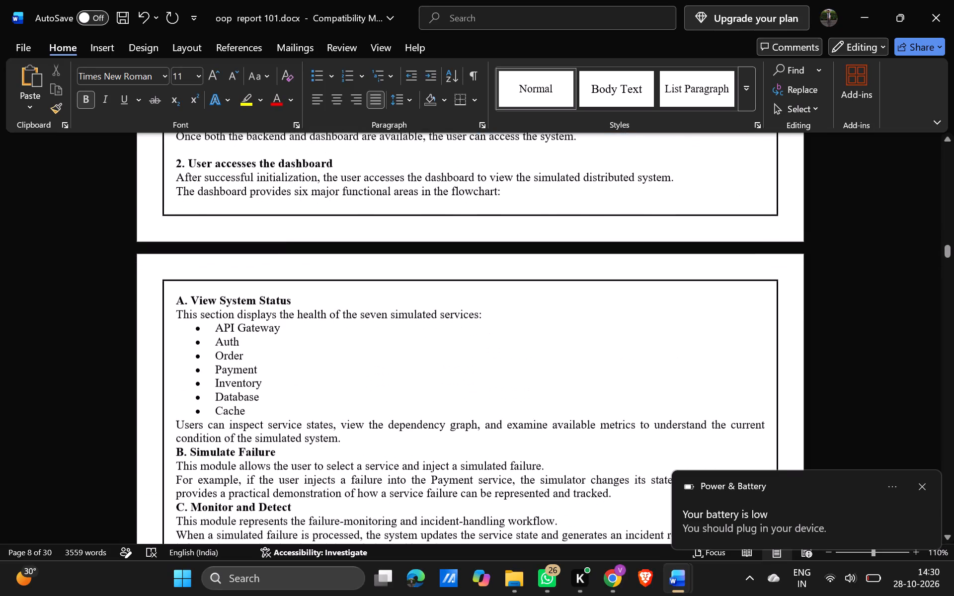
pyautogui.scroll(-2, 174, 283)
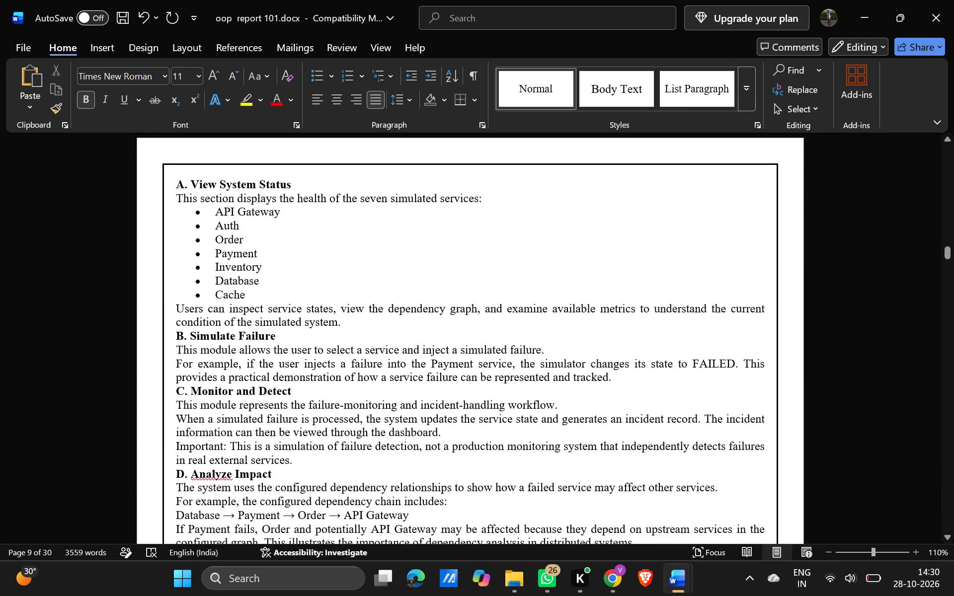
pyautogui.scroll(1, 174, 283)
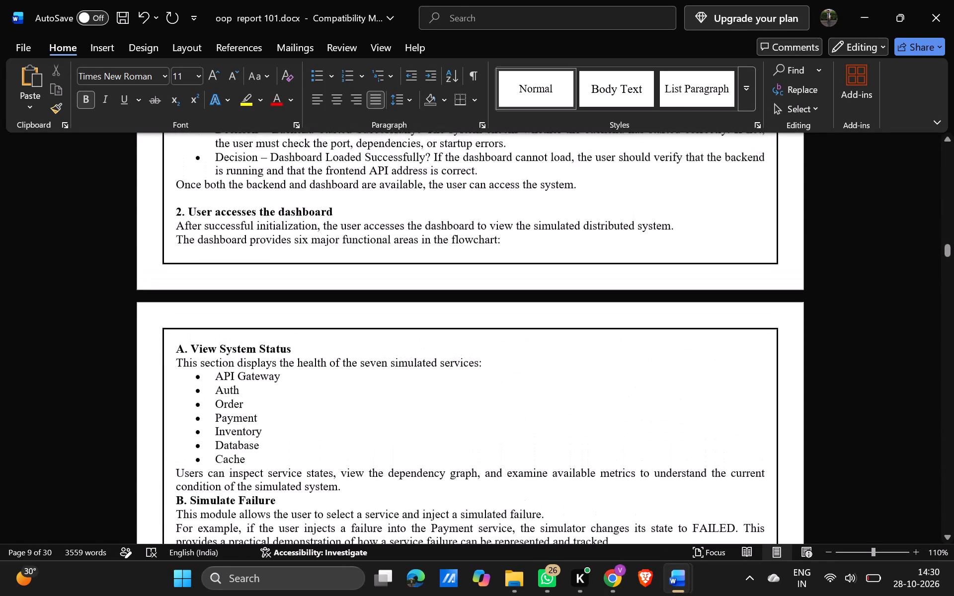
pyautogui.scroll(2, 174, 283)
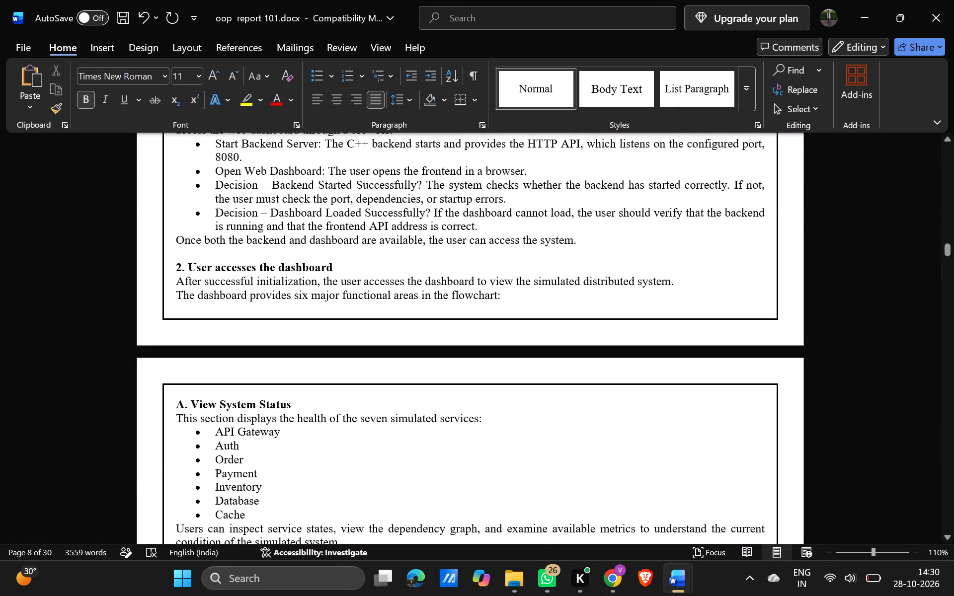
pyautogui.click(176, 268)
pyautogui.press('Return')
pyautogui.press('Return')
pyautogui.press('Return')
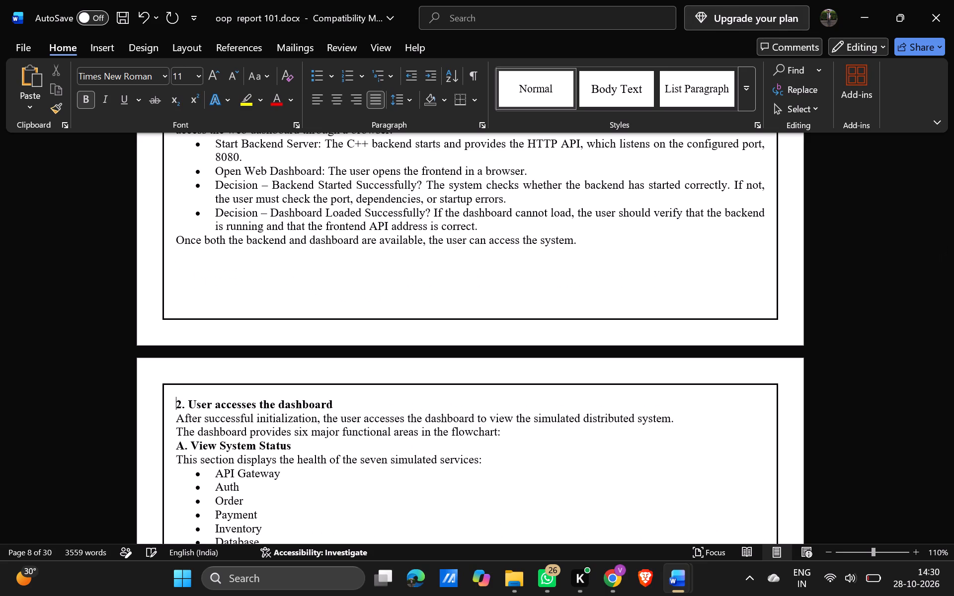
# Delete two of the blank lines above "4. System running normally and termination", keeping the period after "continuously".
pyautogui.scroll(-1, 176, 268)
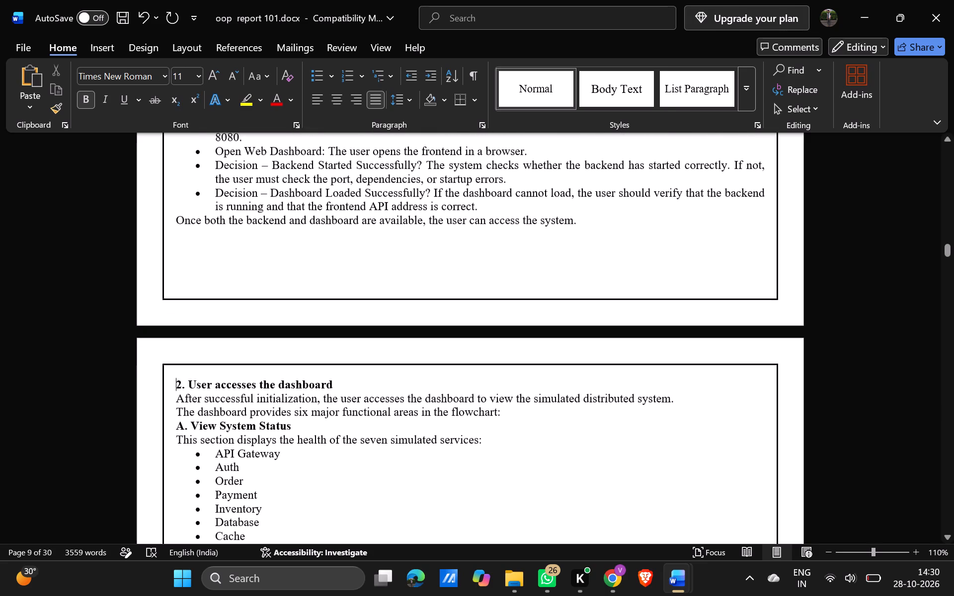
pyautogui.scroll(-4, 176, 268)
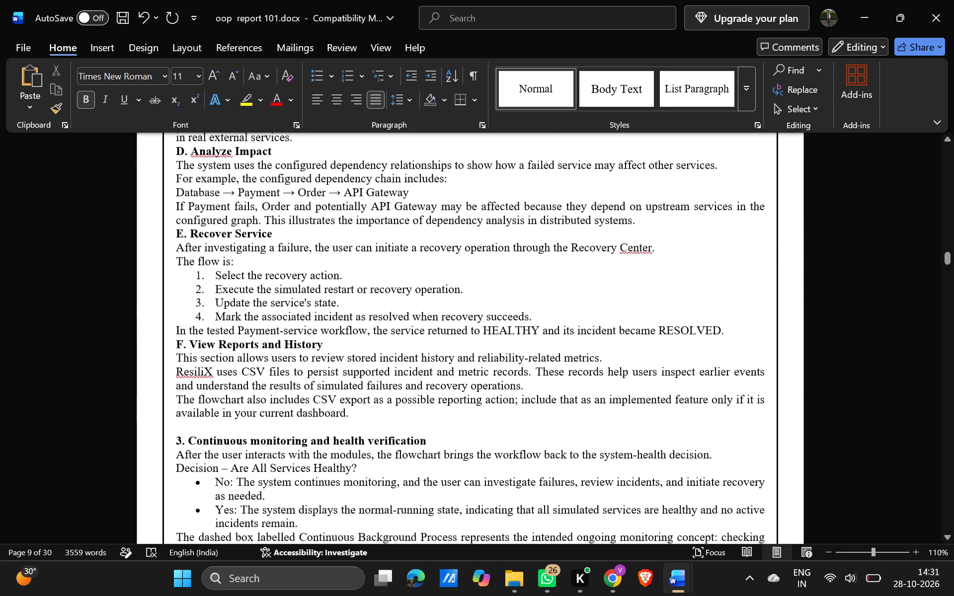
pyautogui.scroll(-2, 176, 268)
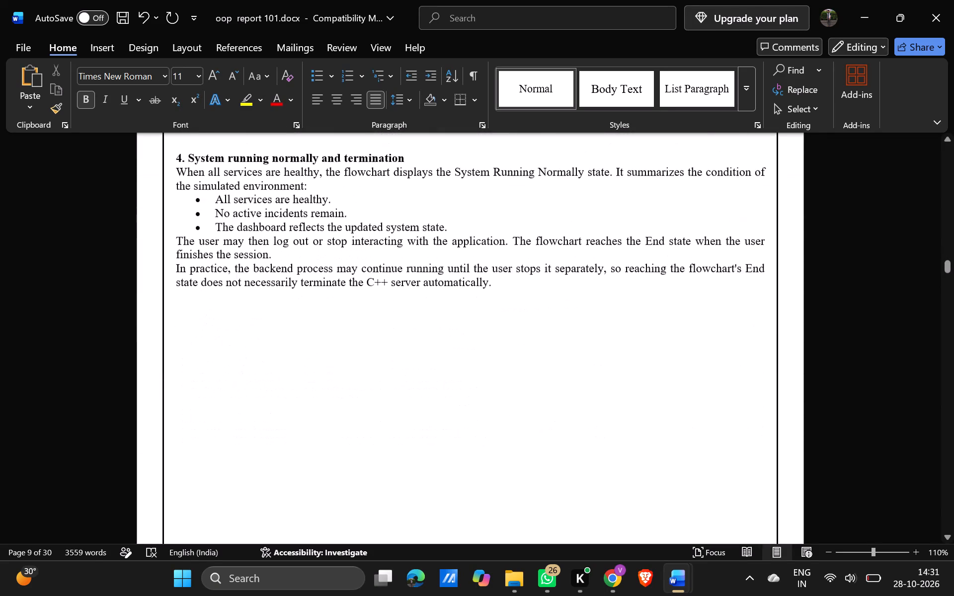
pyautogui.click(183, 297)
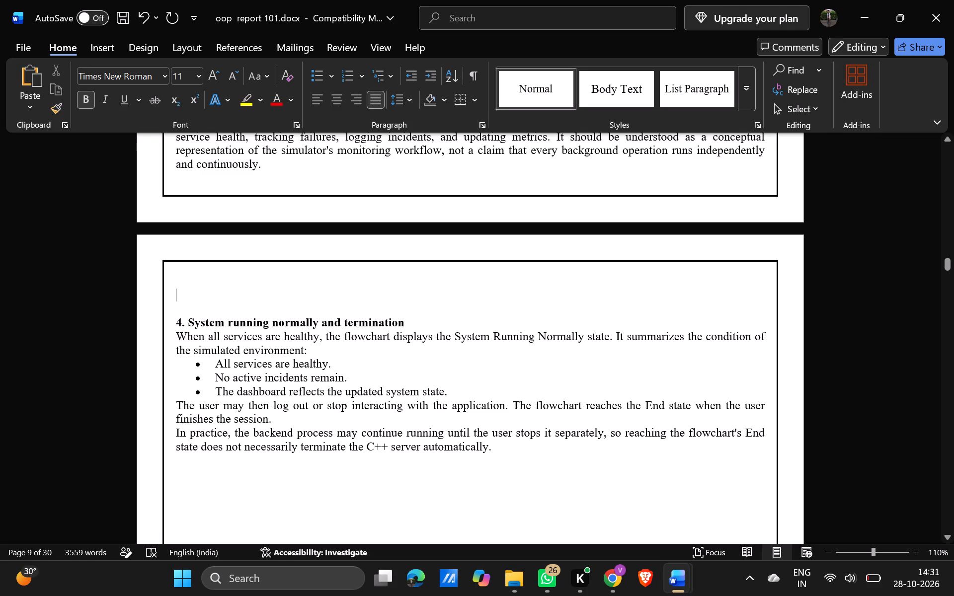
pyautogui.press('BackSpace')
pyautogui.press('BackSpace')
pyautogui.press('BackSpace')
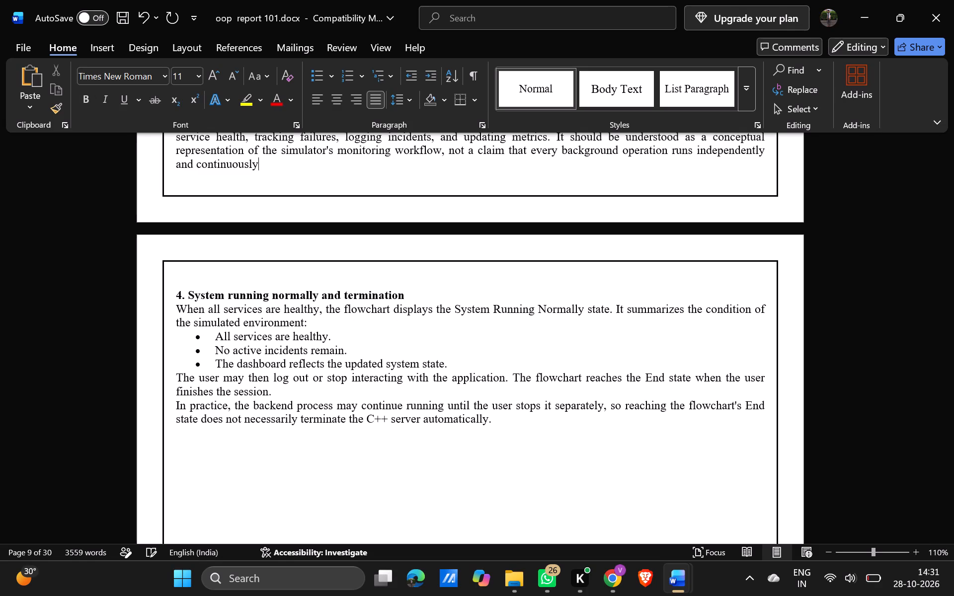
pyautogui.press('.')
# Examine the layout around "4. System running normally and termination" and the pages that follow it.
pyautogui.scroll(1, 241, 345)
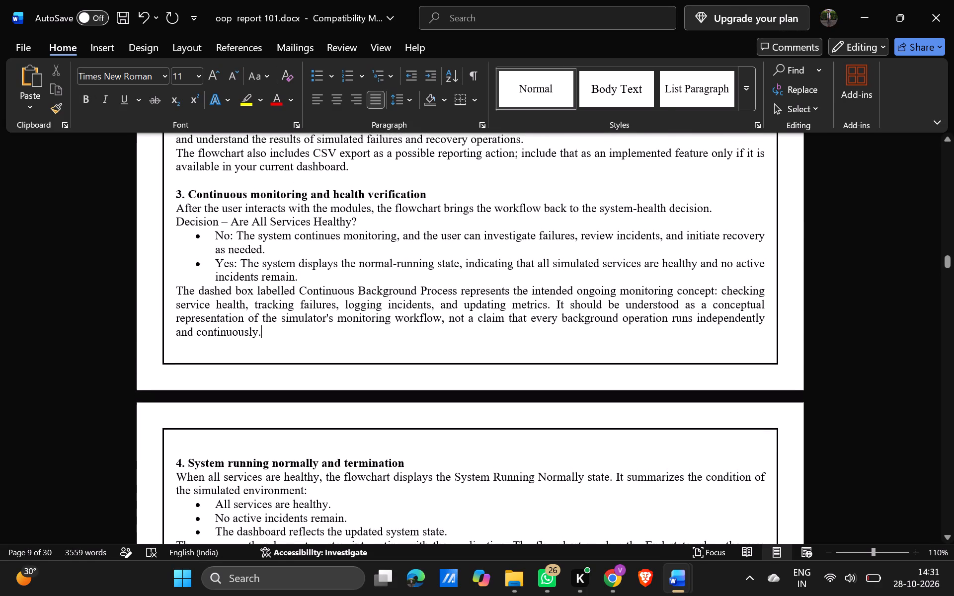
pyautogui.scroll(-2, 241, 345)
pyautogui.scroll(2, 241, 345)
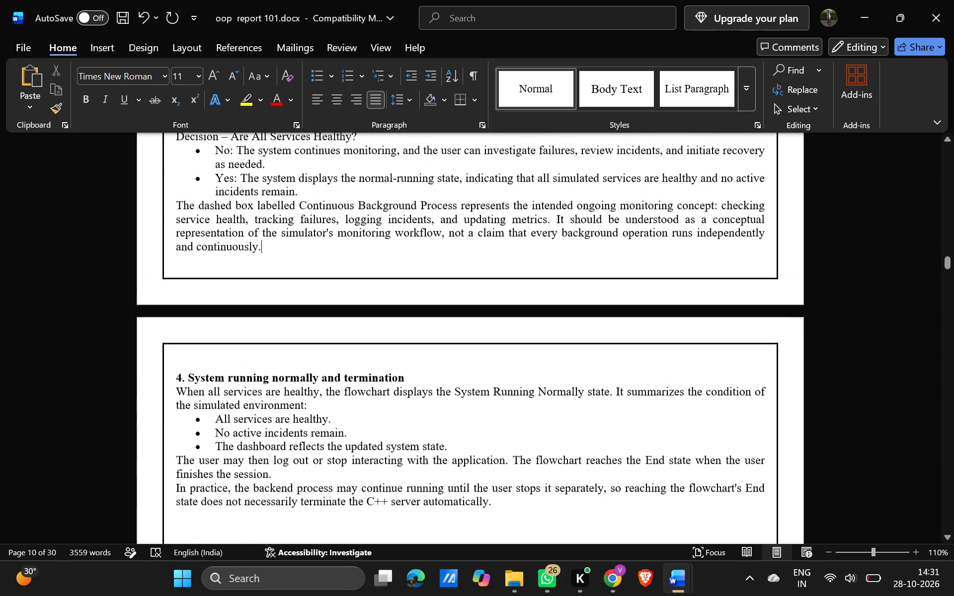
pyautogui.scroll(1, 241, 345)
pyautogui.scroll(-2, 279, 392)
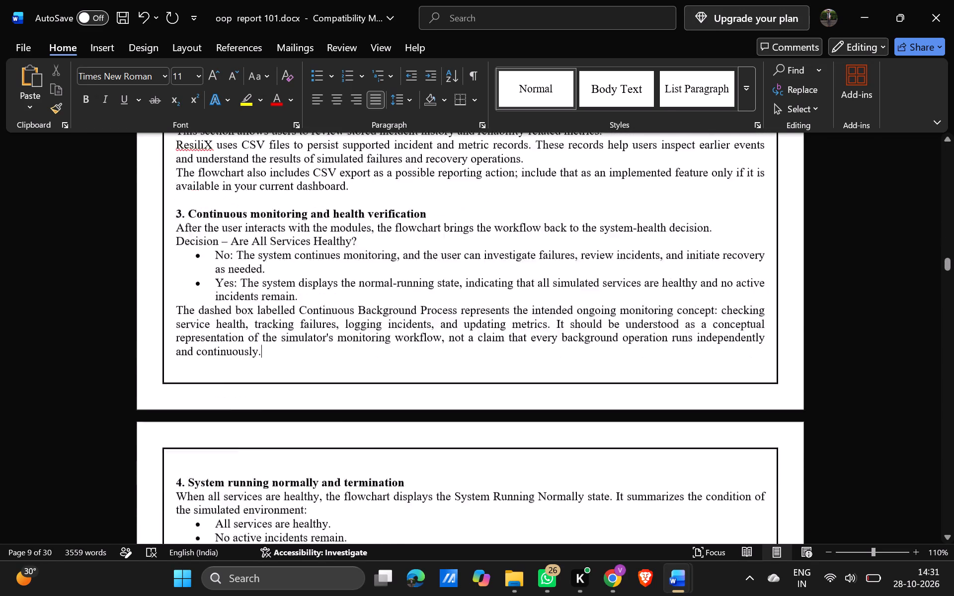
pyautogui.scroll(-3, 279, 392)
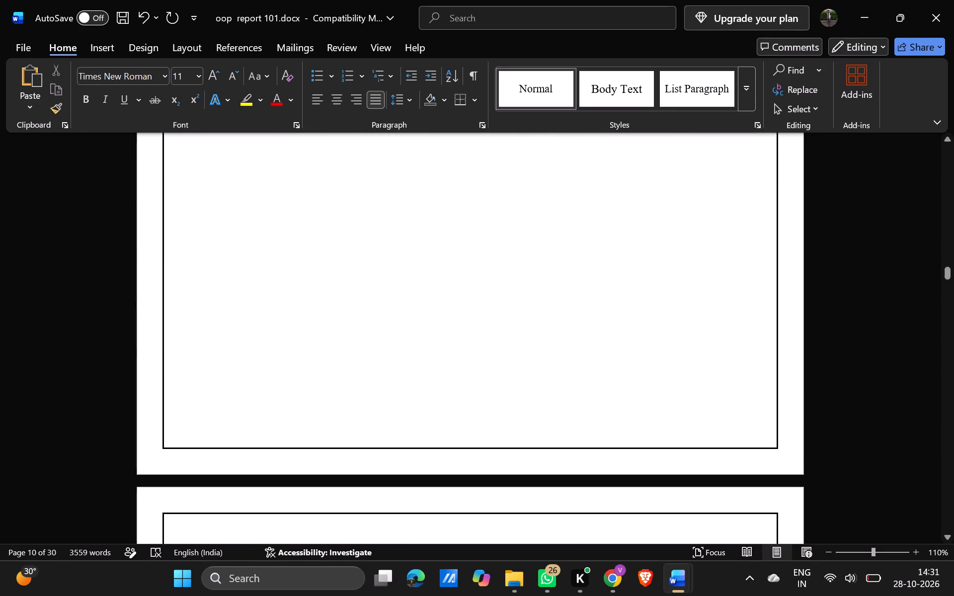
pyautogui.scroll(-2, 279, 392)
pyautogui.click(279, 392)
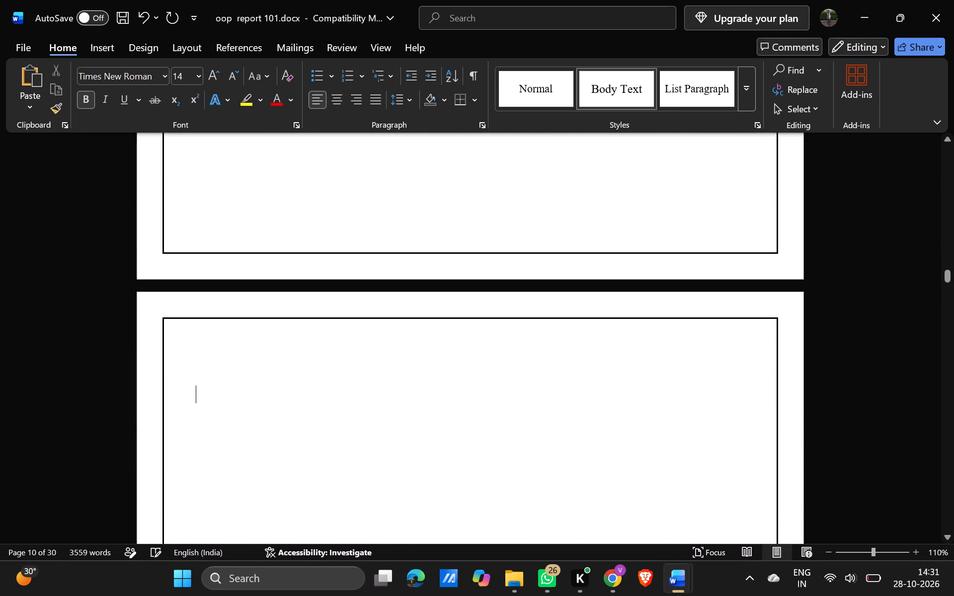
pyautogui.scroll(-5, 279, 392)
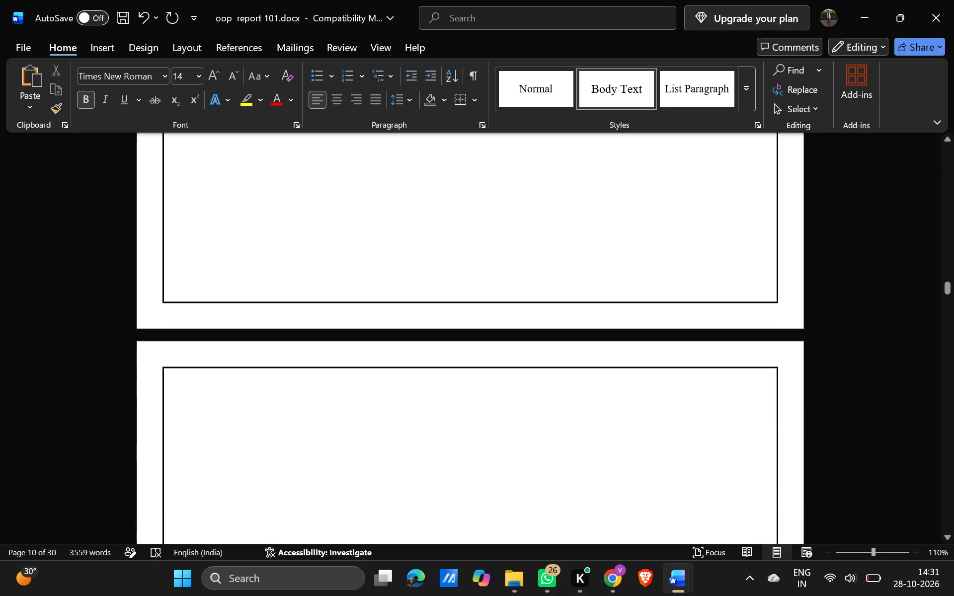
pyautogui.scroll(-4, 279, 392)
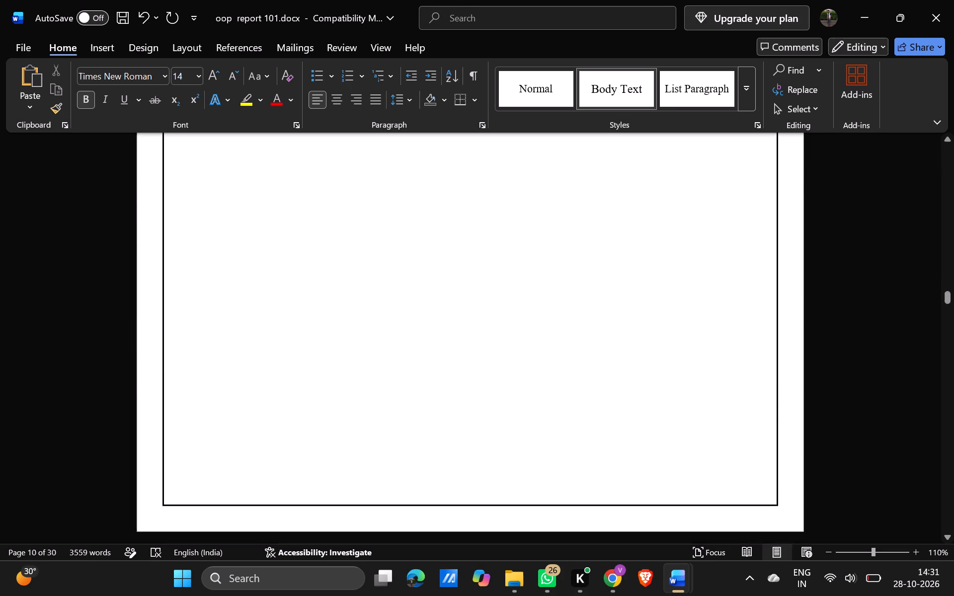
pyautogui.scroll(-5, 279, 392)
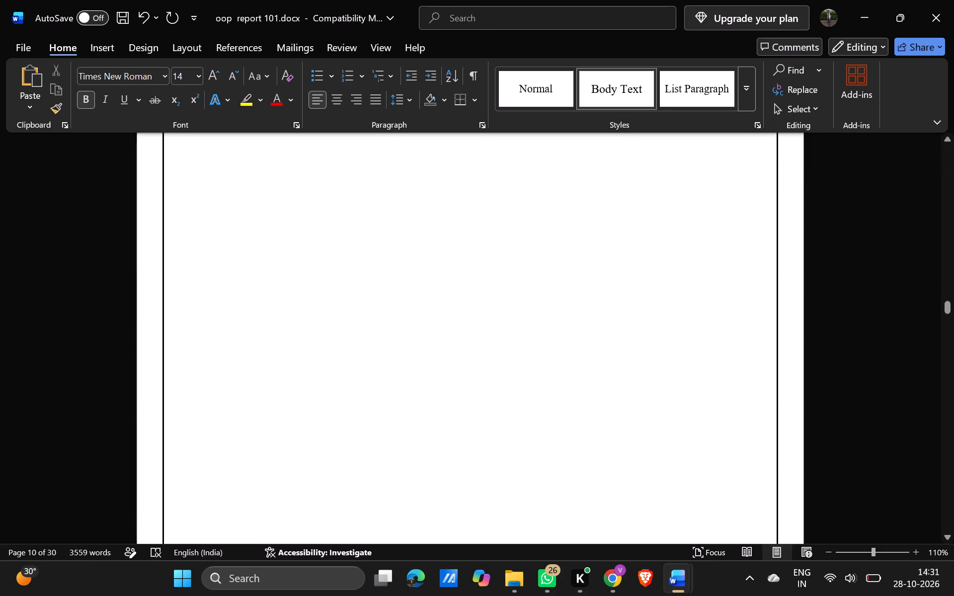
pyautogui.scroll(-1, 279, 392)
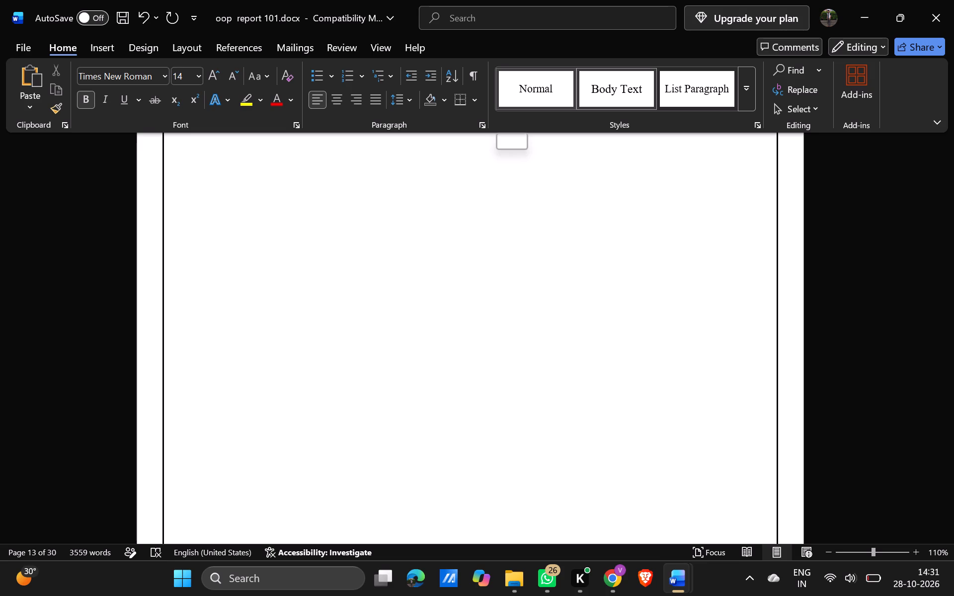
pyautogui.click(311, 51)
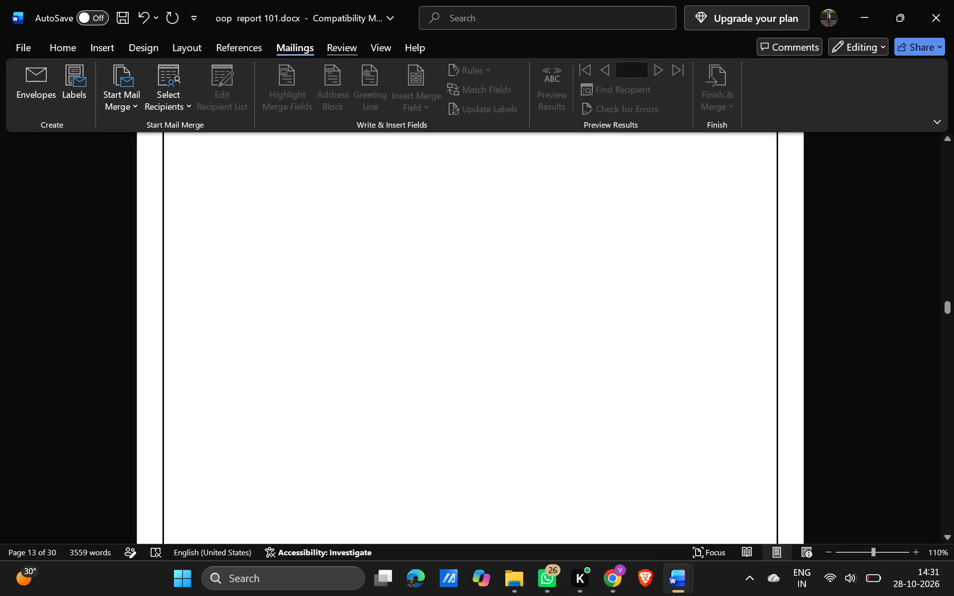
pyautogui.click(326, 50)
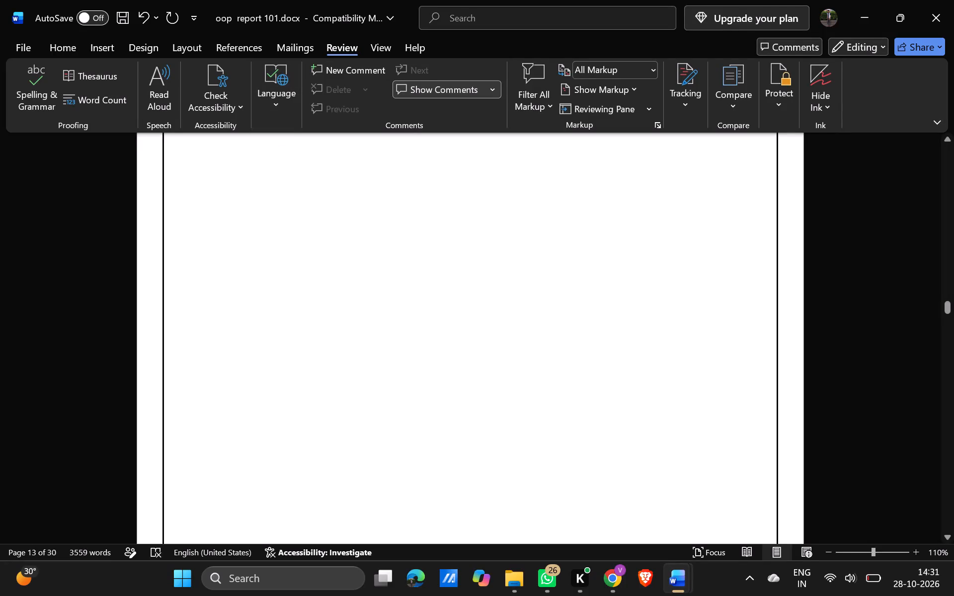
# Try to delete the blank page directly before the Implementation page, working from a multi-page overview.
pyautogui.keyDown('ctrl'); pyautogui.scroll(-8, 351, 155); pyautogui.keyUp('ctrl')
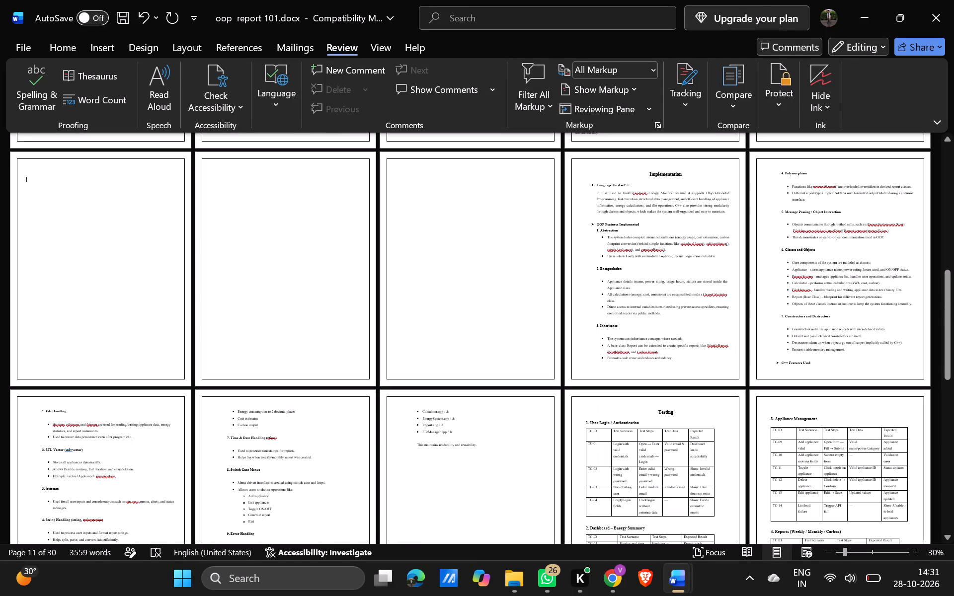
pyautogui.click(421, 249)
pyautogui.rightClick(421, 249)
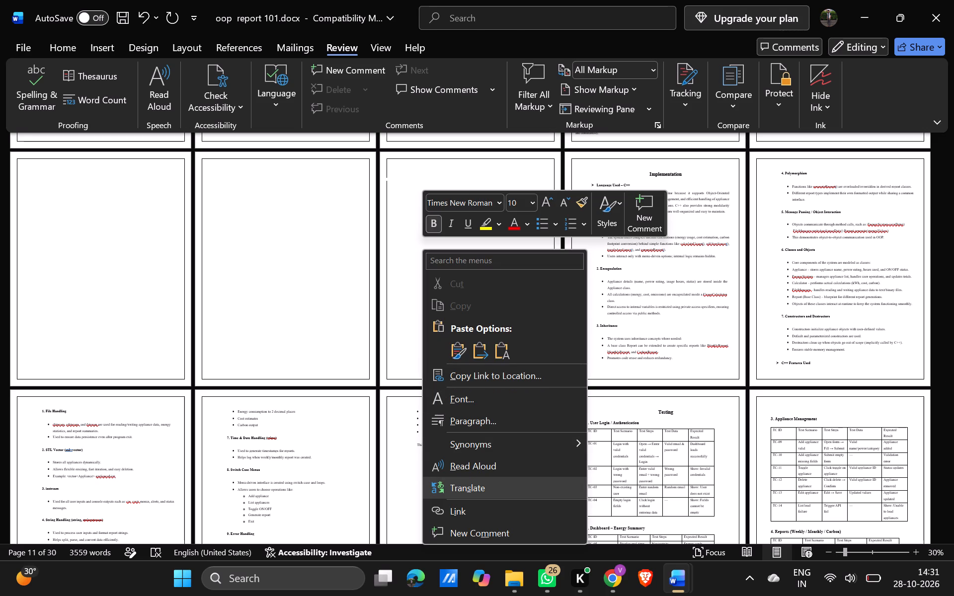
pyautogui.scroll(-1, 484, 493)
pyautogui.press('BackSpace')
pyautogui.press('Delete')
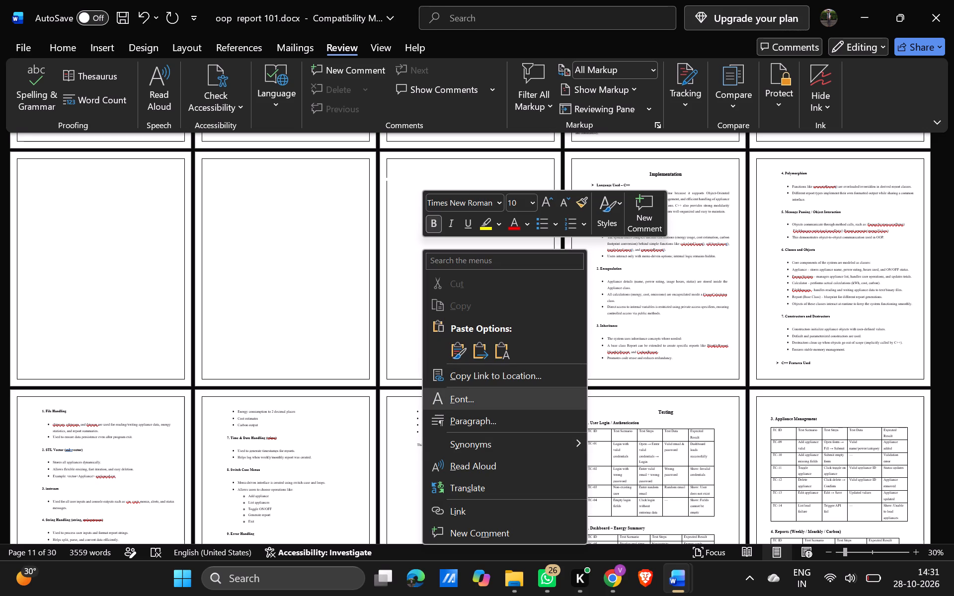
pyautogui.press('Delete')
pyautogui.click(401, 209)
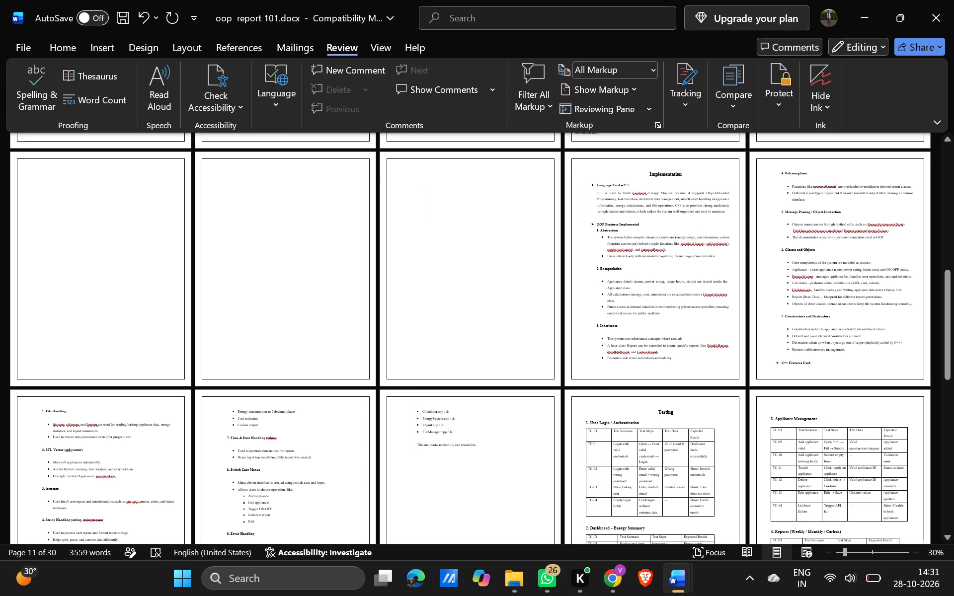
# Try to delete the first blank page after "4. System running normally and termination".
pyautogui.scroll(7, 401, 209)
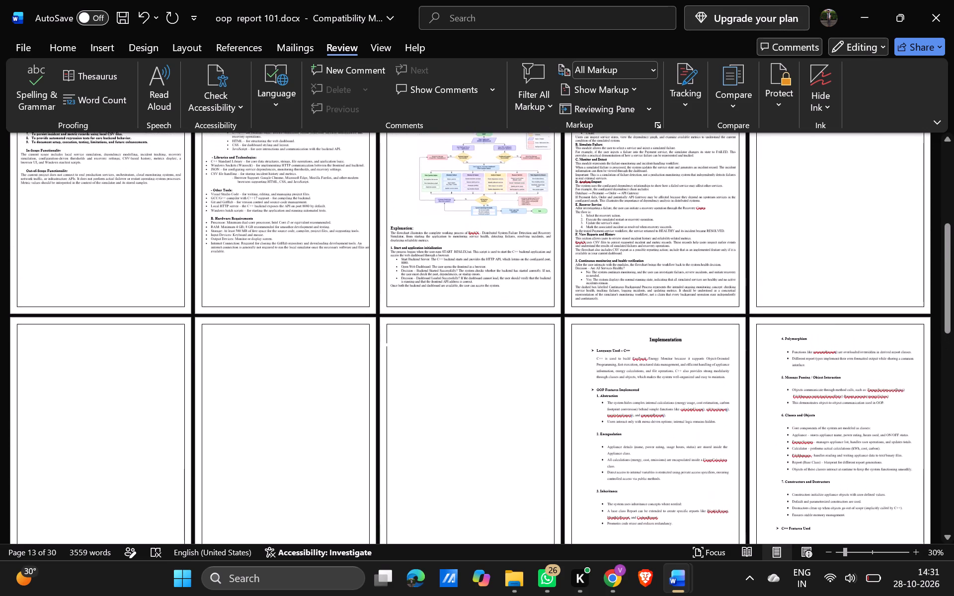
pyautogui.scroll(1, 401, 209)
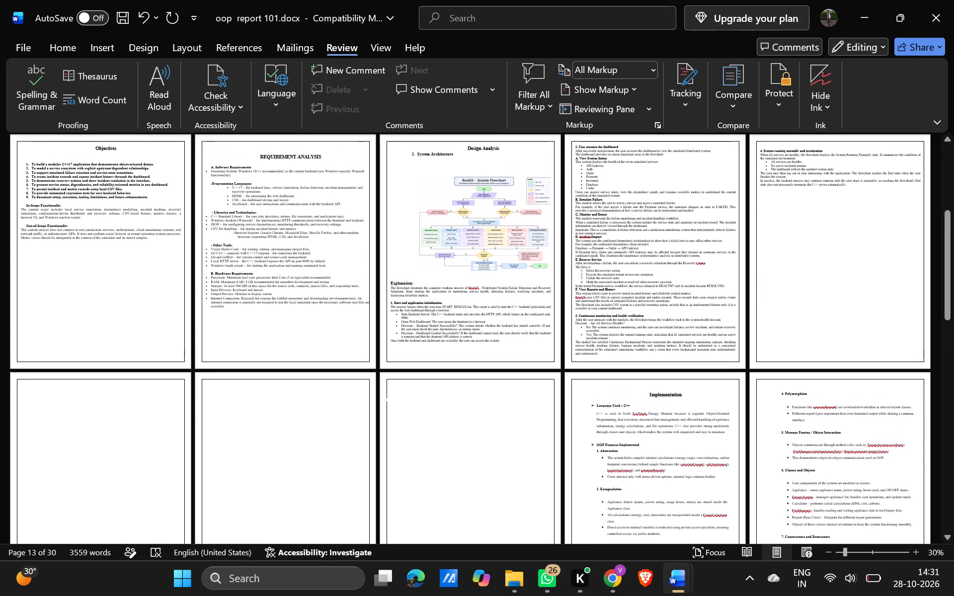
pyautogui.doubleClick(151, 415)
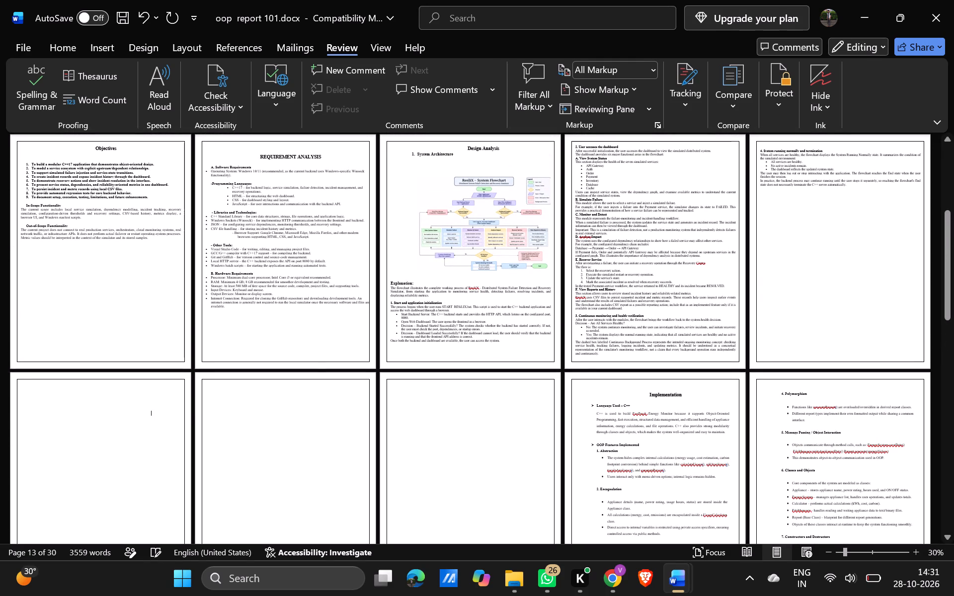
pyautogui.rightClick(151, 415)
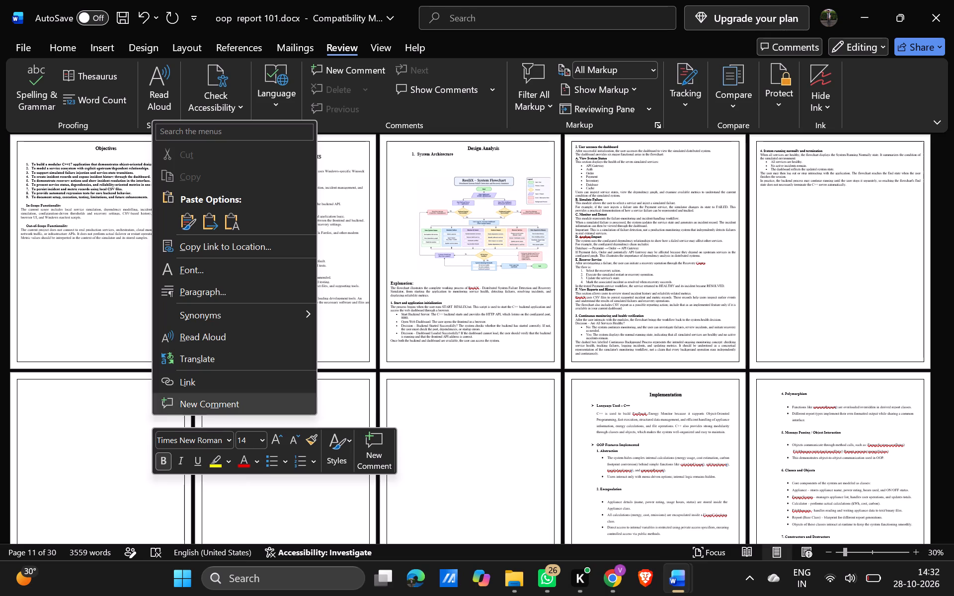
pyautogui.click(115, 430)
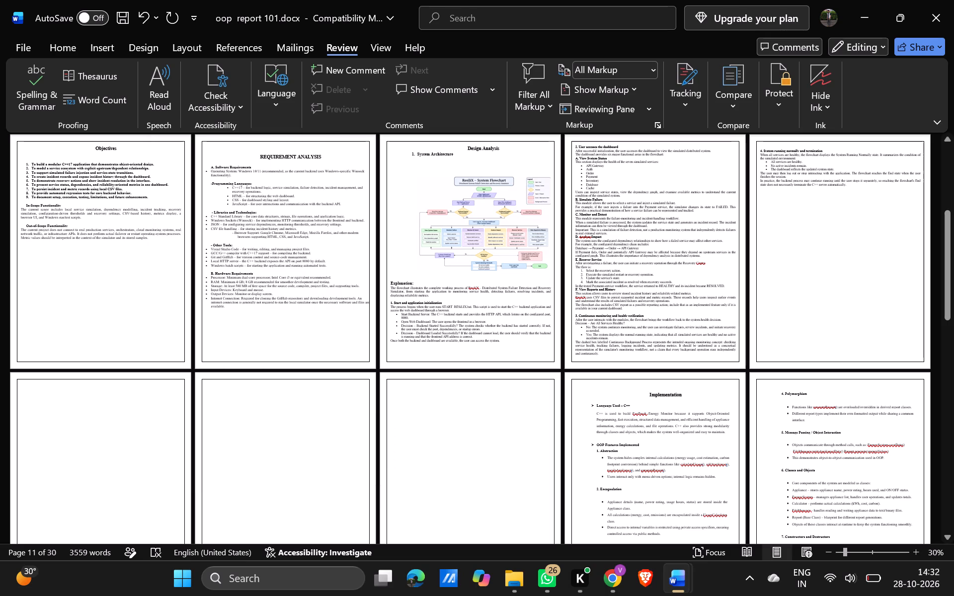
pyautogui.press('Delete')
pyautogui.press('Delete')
# Insert a page break on the first blank page after "4. System running normally and termination".
pyautogui.click(81, 50)
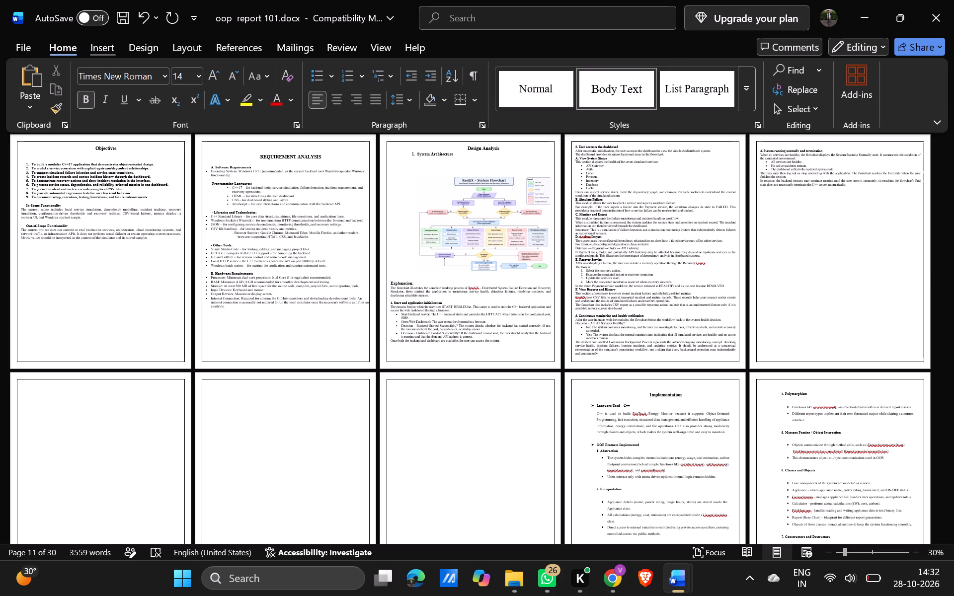
pyautogui.click(98, 50)
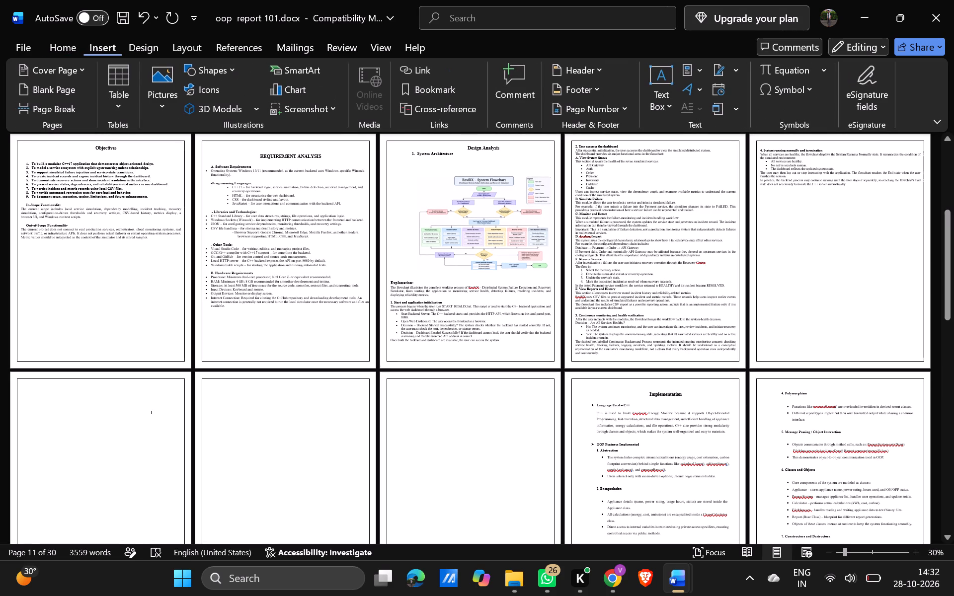
pyautogui.click(70, 83)
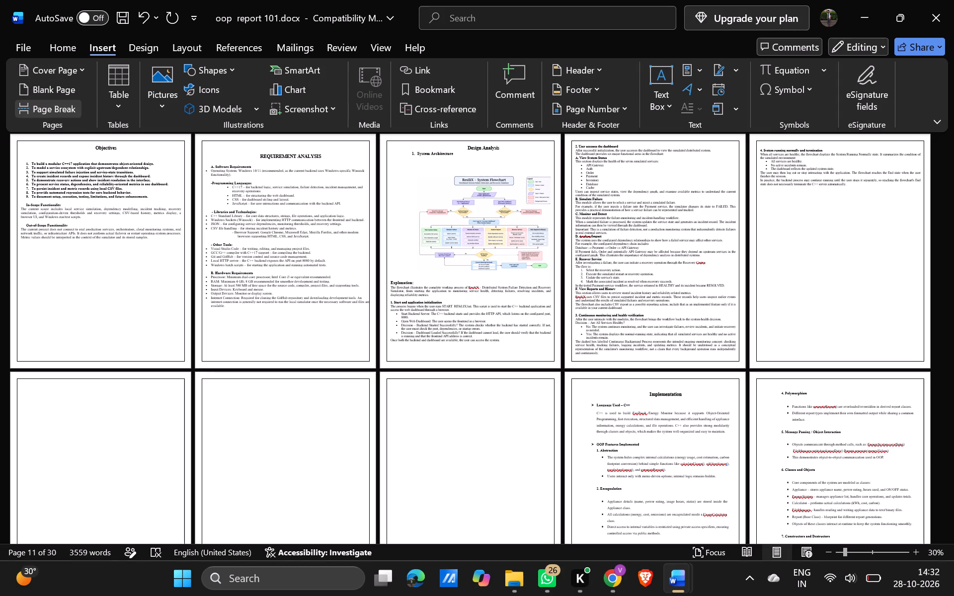
pyautogui.click(62, 104)
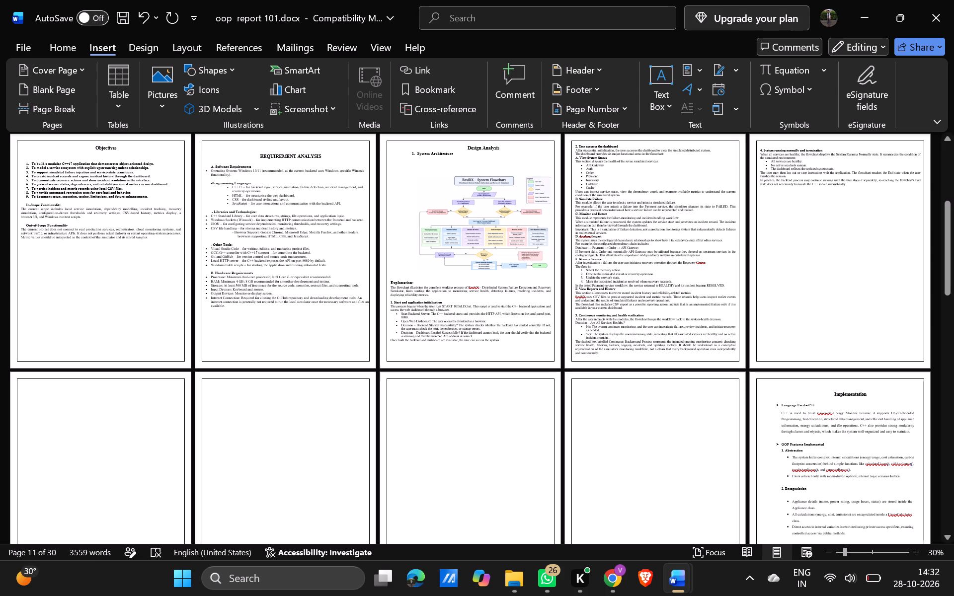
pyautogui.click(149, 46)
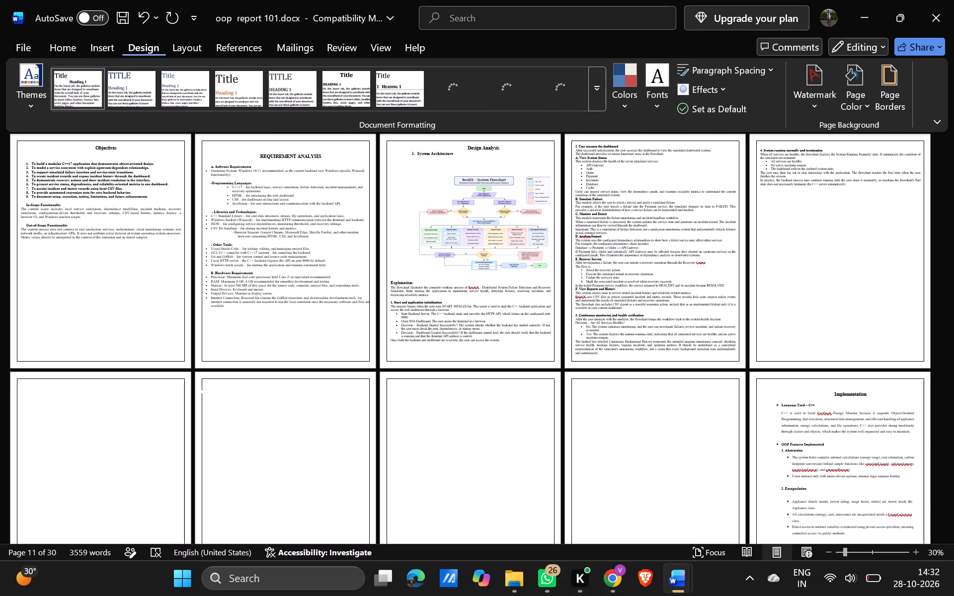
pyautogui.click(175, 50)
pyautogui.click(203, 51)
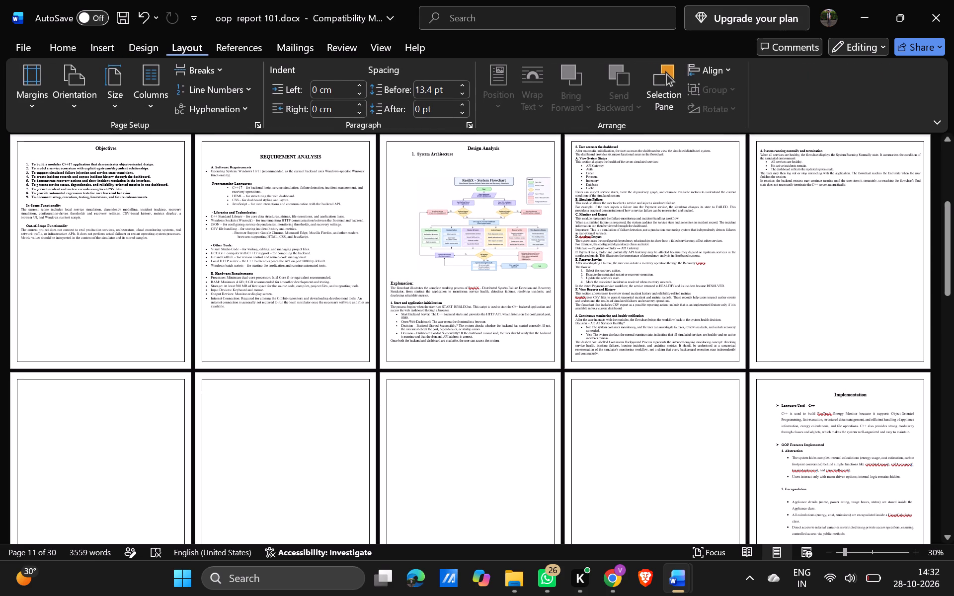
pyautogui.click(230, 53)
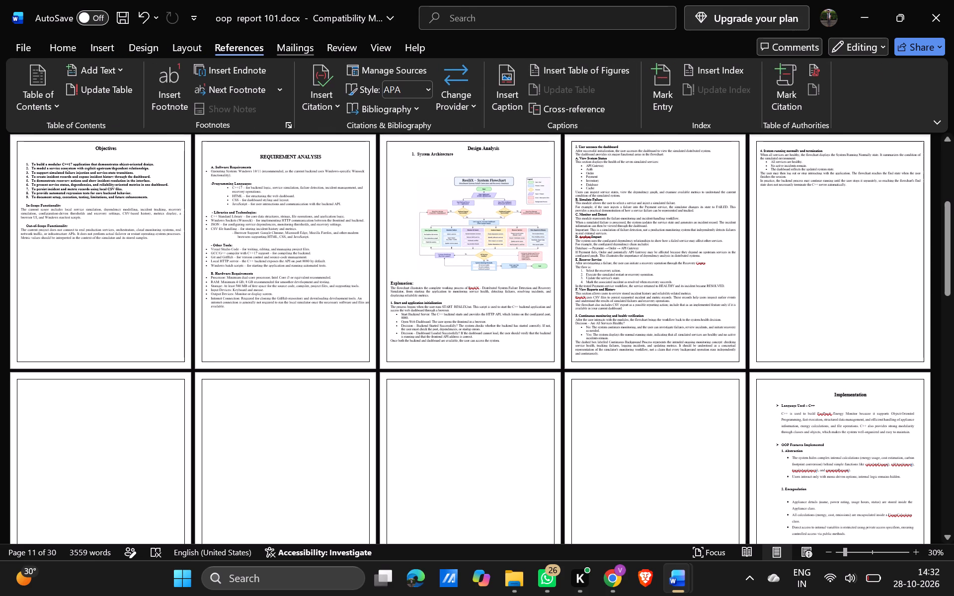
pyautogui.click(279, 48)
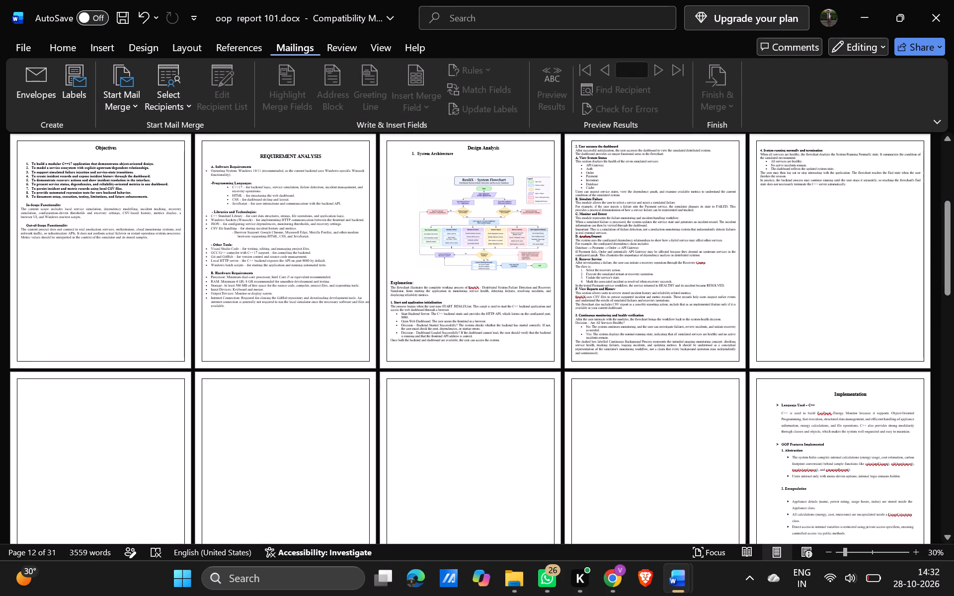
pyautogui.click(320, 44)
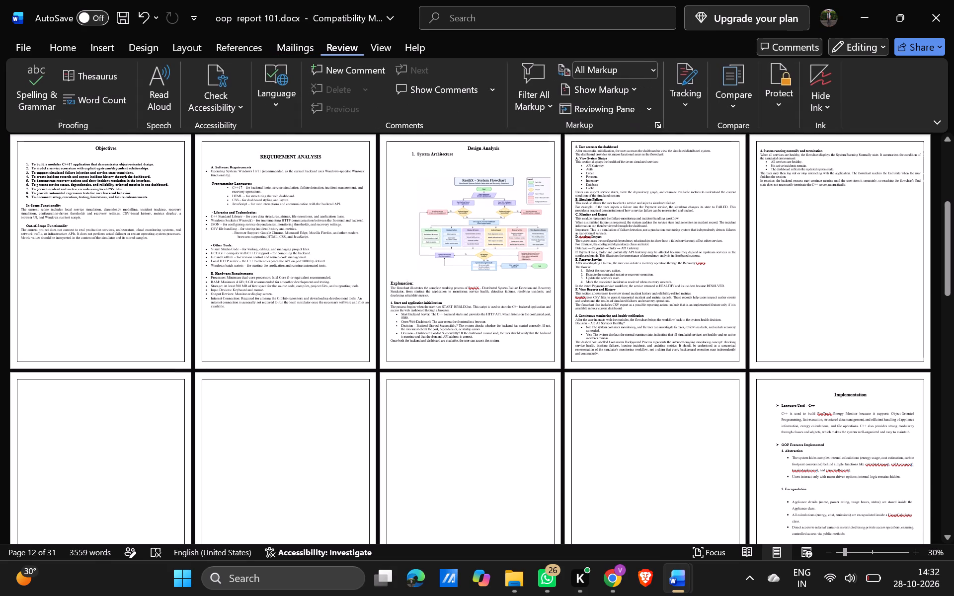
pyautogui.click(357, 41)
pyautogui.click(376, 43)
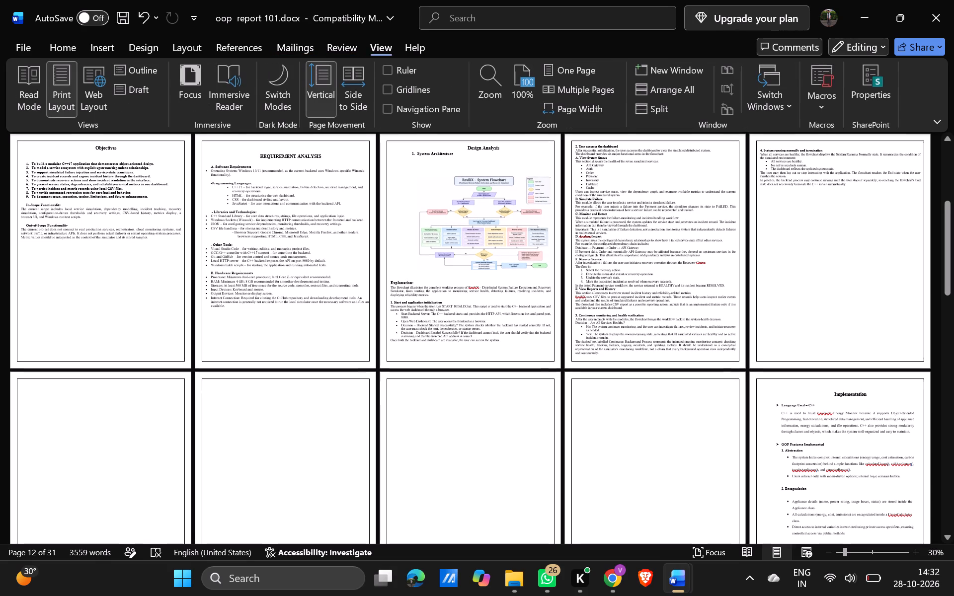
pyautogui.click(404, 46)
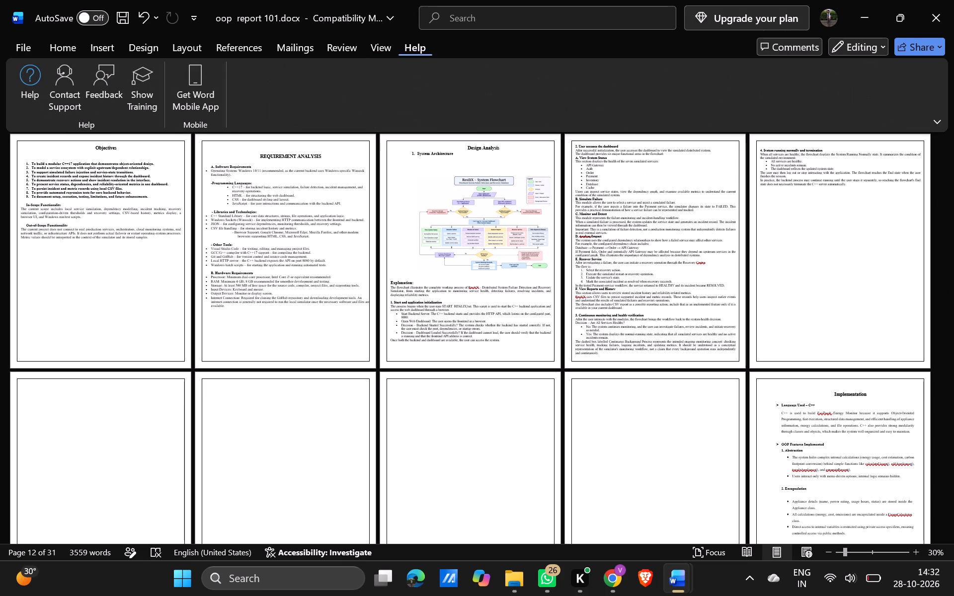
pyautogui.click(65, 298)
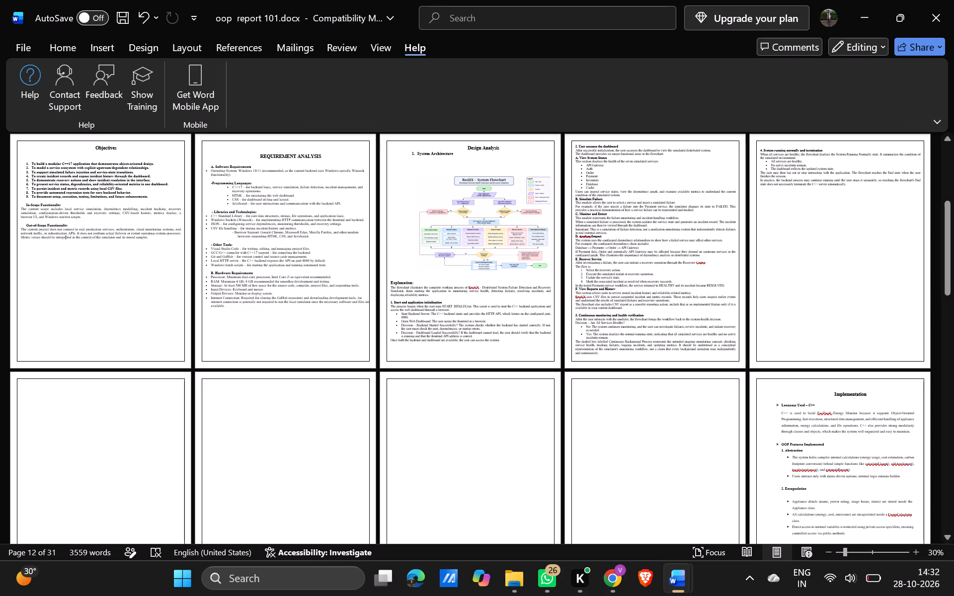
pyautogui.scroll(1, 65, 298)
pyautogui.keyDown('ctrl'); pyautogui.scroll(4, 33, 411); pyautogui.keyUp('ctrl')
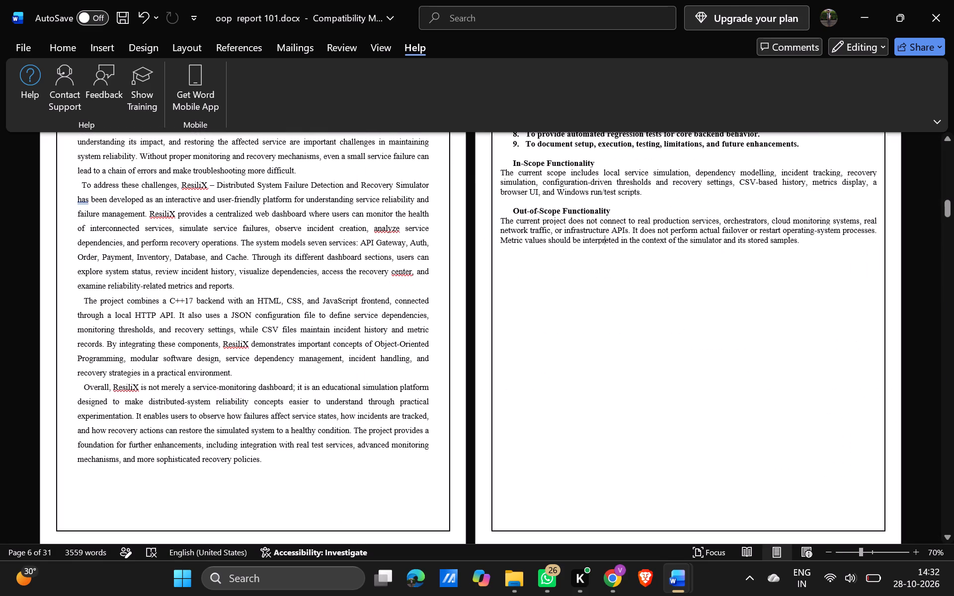
# Review the Objectives page and the pages leading to the Design Analysis flowchart and its explanation.
pyautogui.keyDown('ctrl'); pyautogui.scroll(2, 33, 411); pyautogui.keyUp('ctrl')
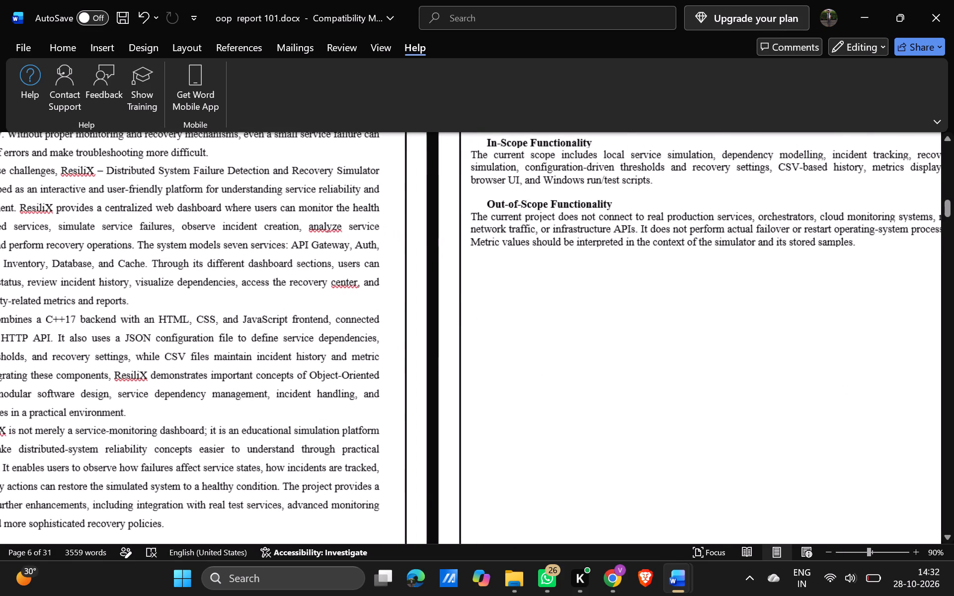
pyautogui.scroll(2, 257, 361)
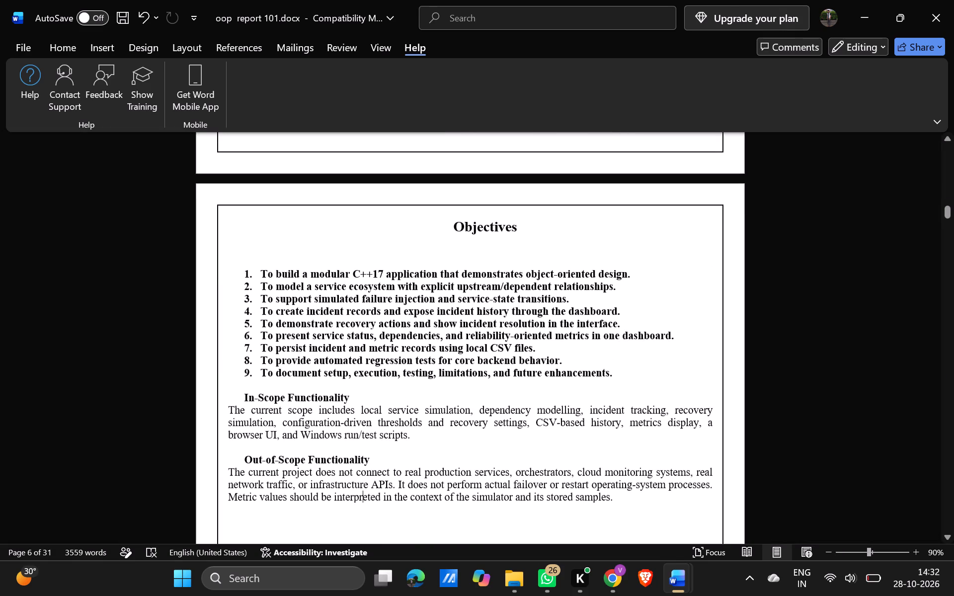
pyautogui.click(132, 312)
pyautogui.click(77, 50)
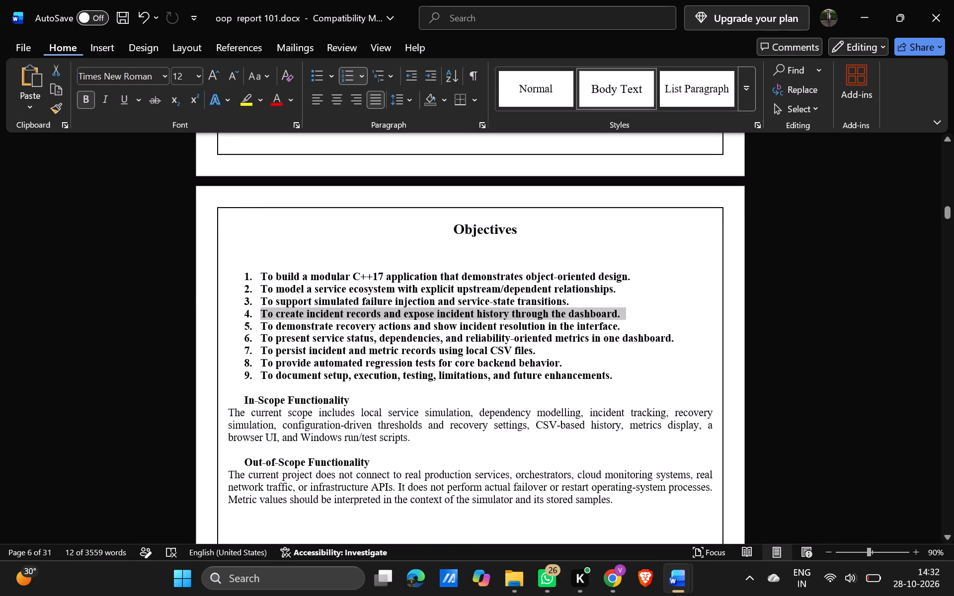
pyautogui.click(134, 337)
pyautogui.scroll(-1, 134, 337)
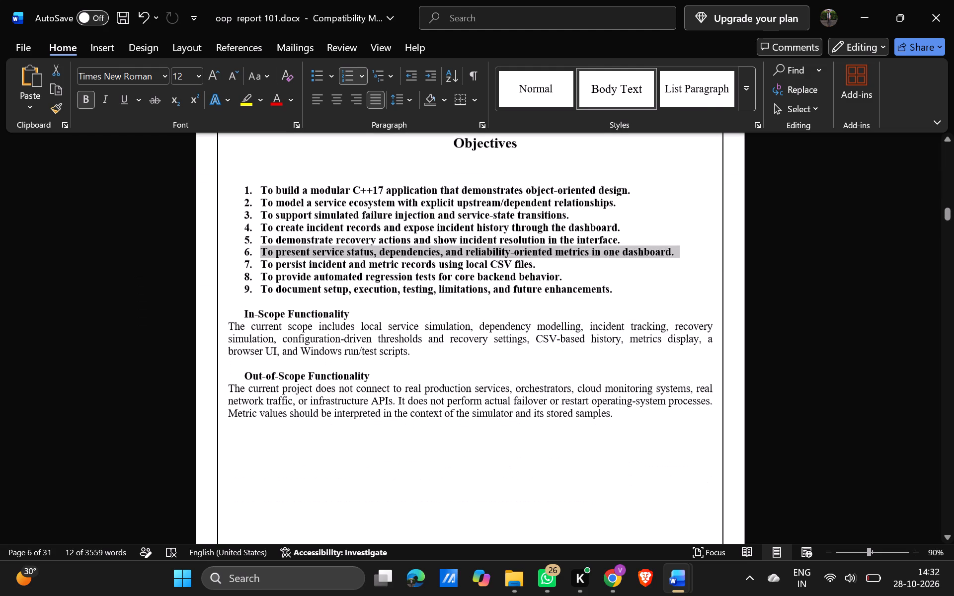
pyautogui.scroll(-10, 134, 337)
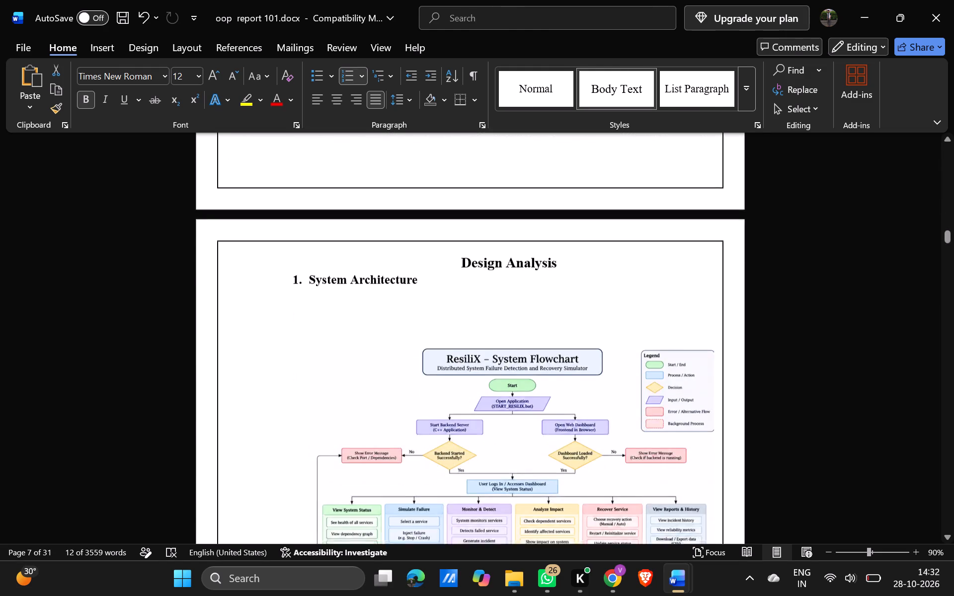
pyautogui.scroll(-3, 134, 337)
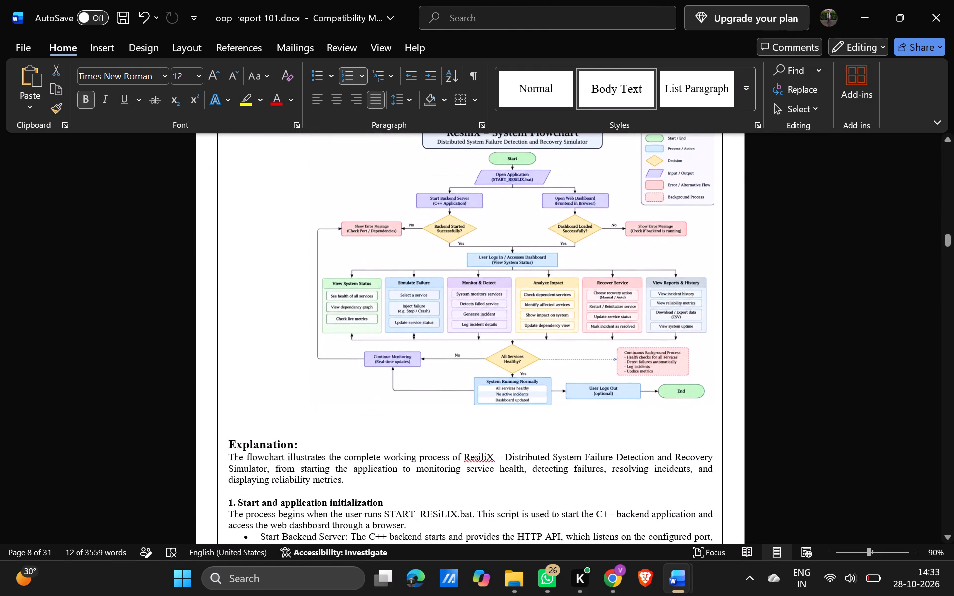
# Shrink the ResiliX System Flowchart picture slightly, keeping its proportions.
pyautogui.click(405, 289)
pyautogui.moveTo(718, 405); pyautogui.dragTo(711, 396)
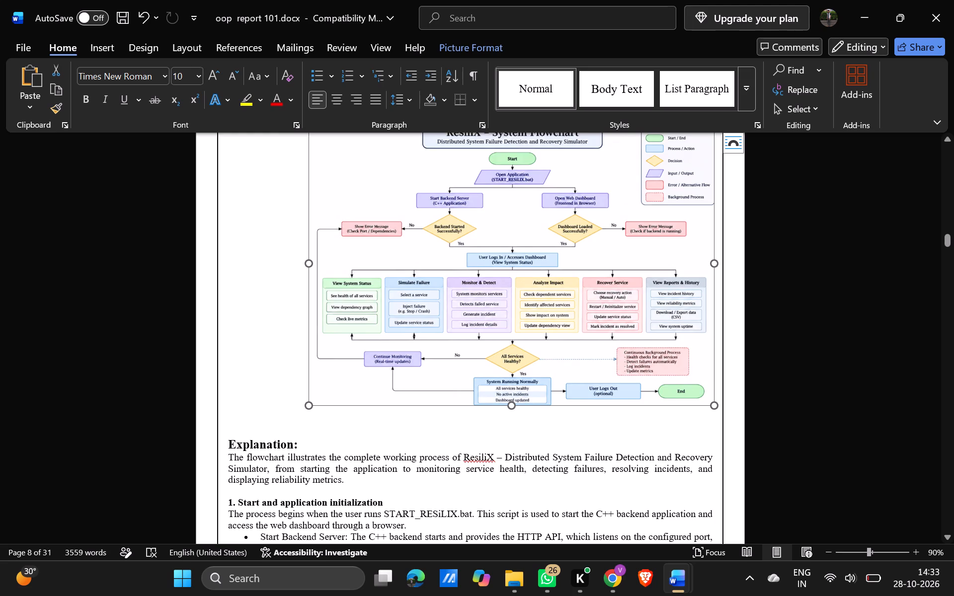
pyautogui.moveTo(711, 396); pyautogui.dragTo(696, 385)
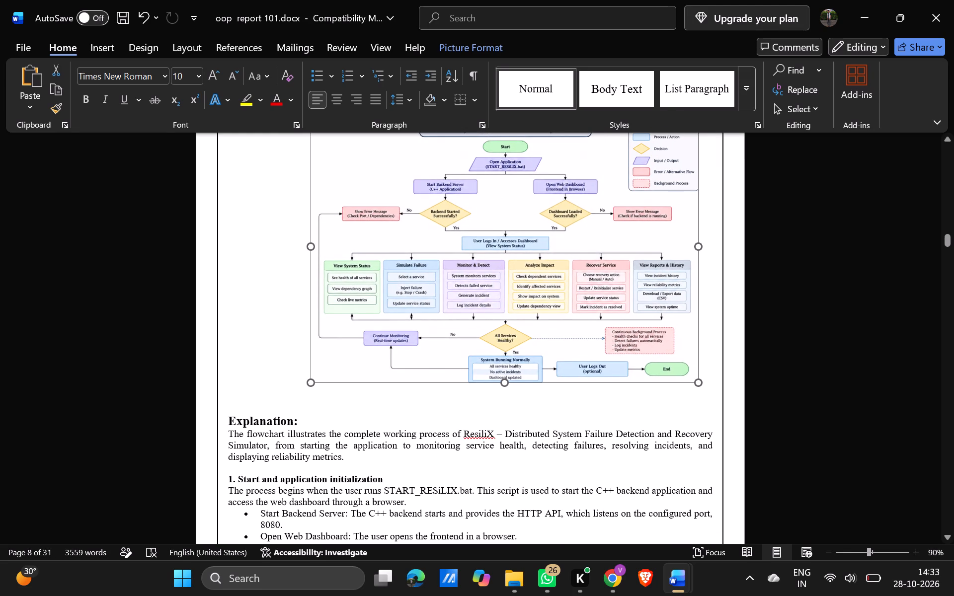
pyautogui.moveTo(696, 385); pyautogui.dragTo(699, 395)
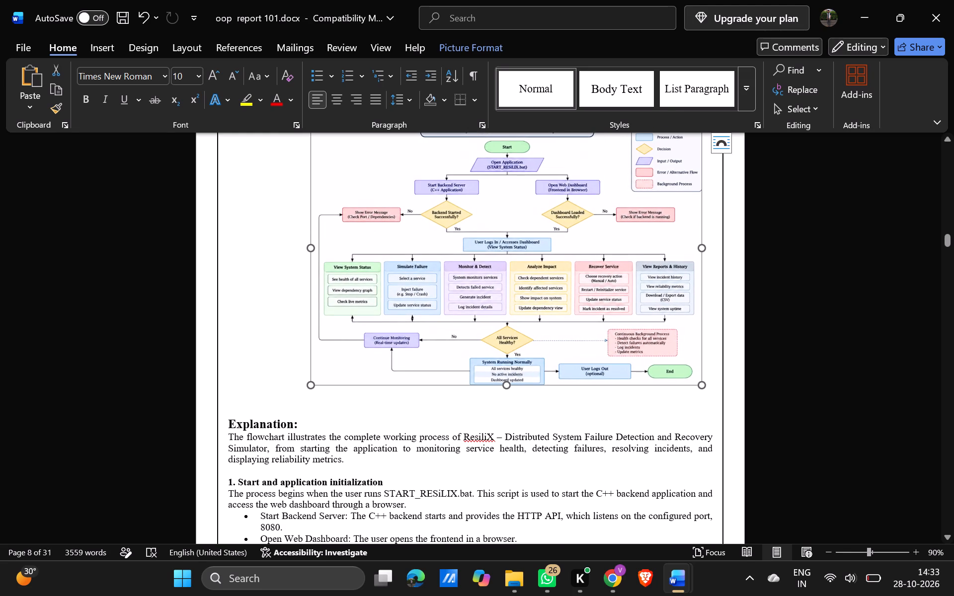
# Insert two blank lines before the "2. User accesses the dashboard" heading to push it onto the following page.
pyautogui.scroll(-1, 572, 466)
pyautogui.click(473, 404)
pyautogui.moveTo(473, 404); pyautogui.dragTo(436, 374)
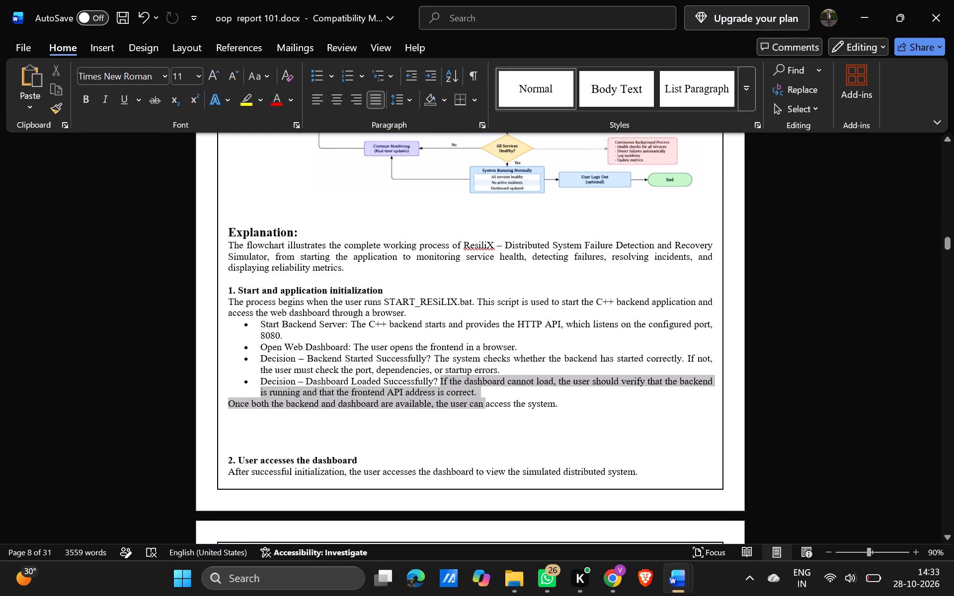
pyautogui.moveTo(436, 374); pyautogui.dragTo(436, 374)
pyautogui.click(476, 411)
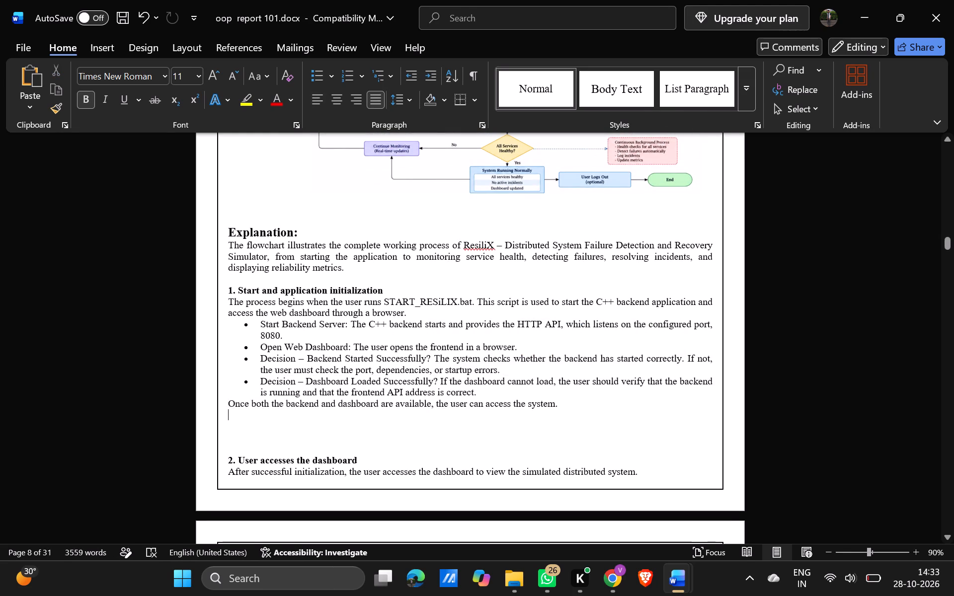
pyautogui.scroll(-1, 476, 411)
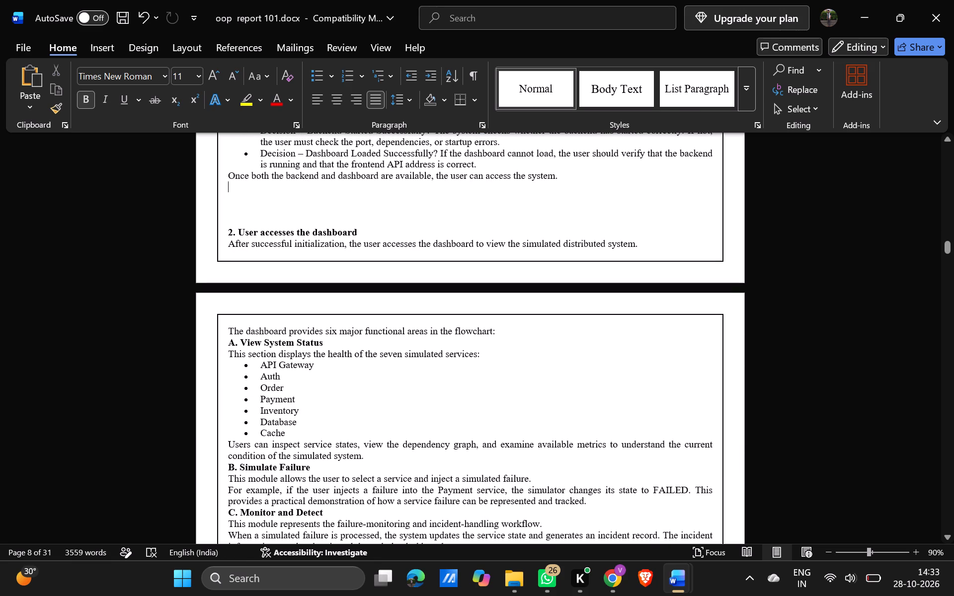
pyautogui.click(230, 234)
pyautogui.keyDown('ctrl'); pyautogui.scroll(3, 230, 234); pyautogui.keyUp('ctrl')
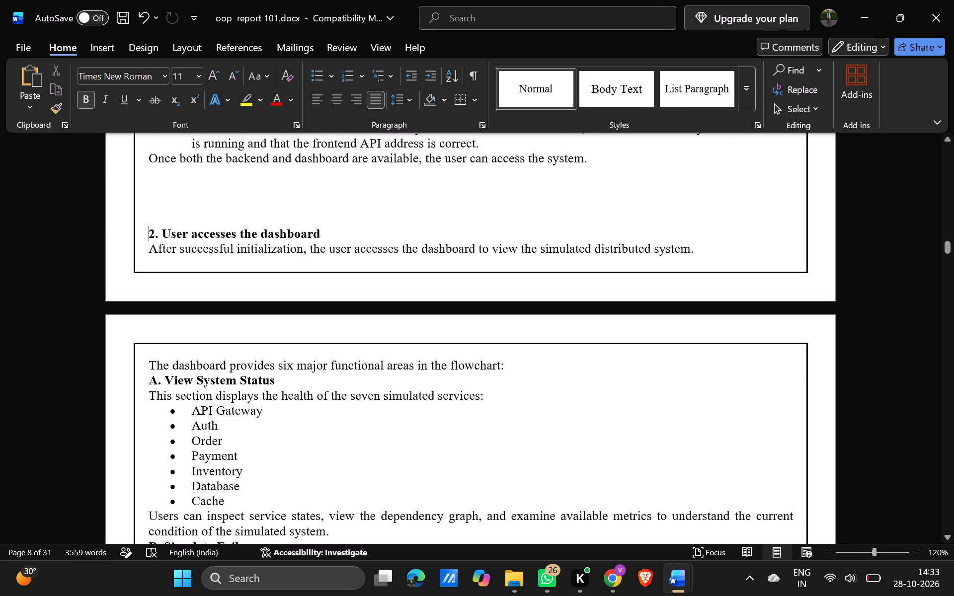
pyautogui.press('Return')
pyautogui.press('Return')
# Inspect the gap between "4. System running normally and termination" and Implementation, including in Web Layout, and return to Print Layout.
pyautogui.scroll(-3, 145, 236)
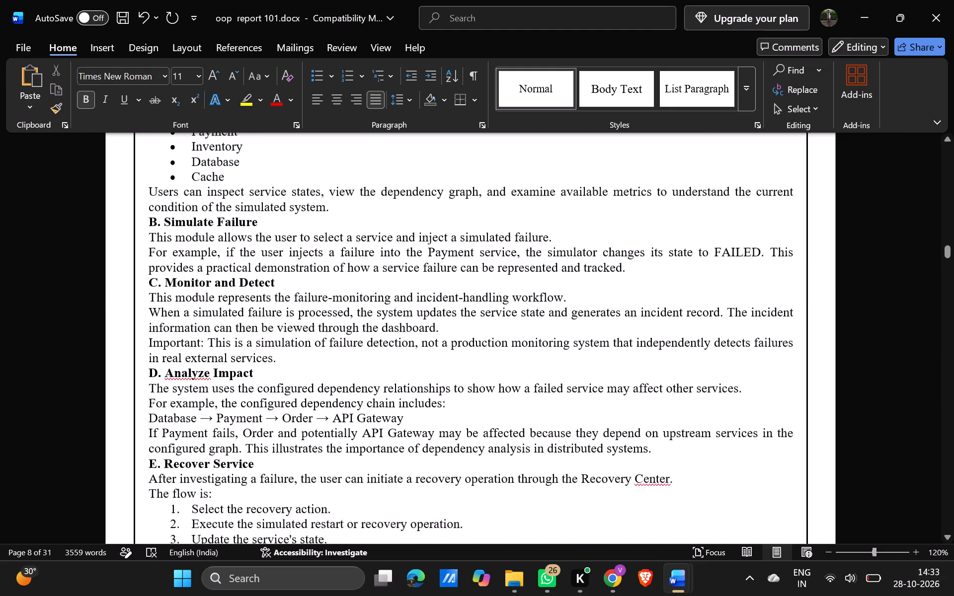
pyautogui.scroll(-4, 145, 236)
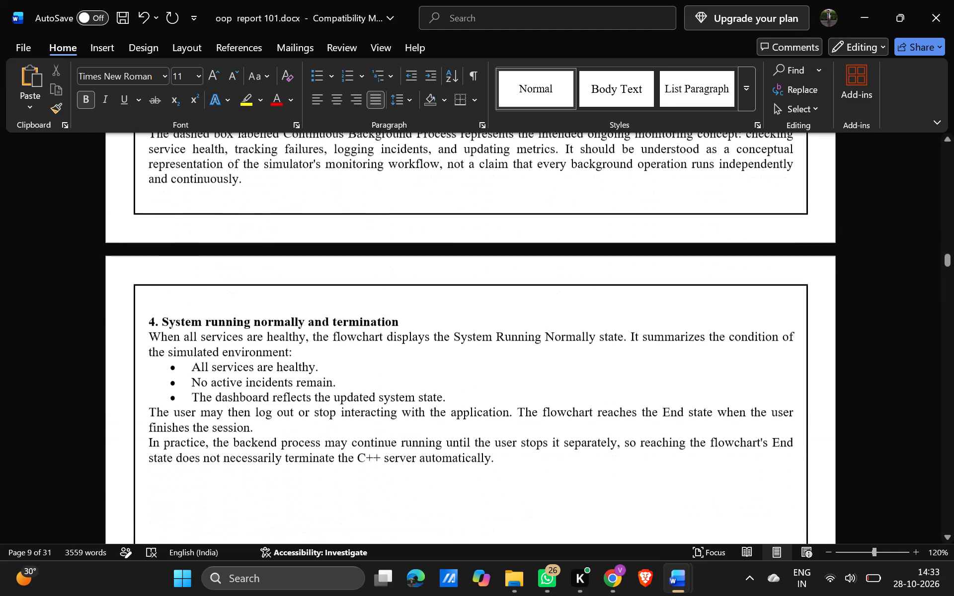
pyautogui.scroll(-4, 145, 236)
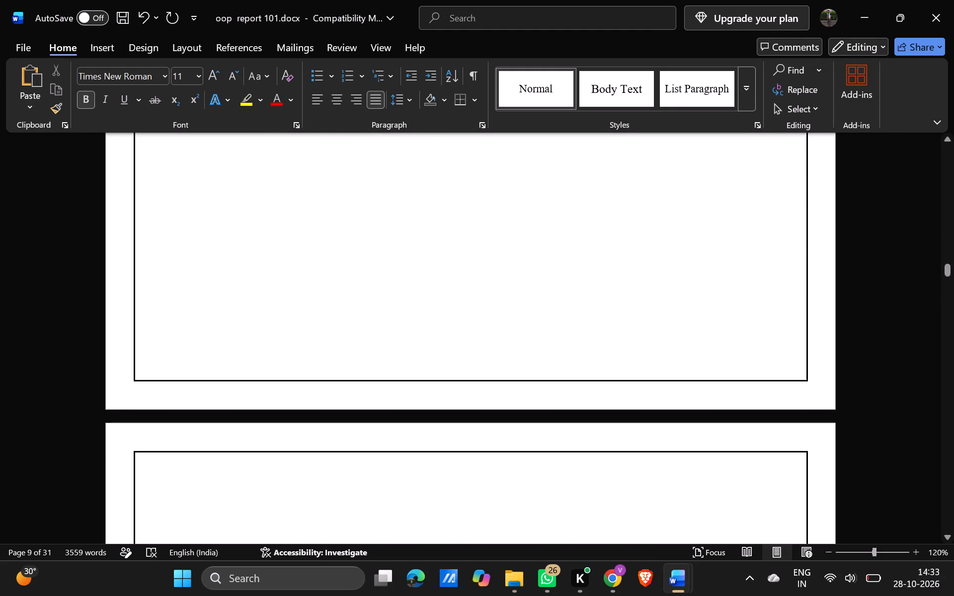
pyautogui.scroll(-3, 145, 236)
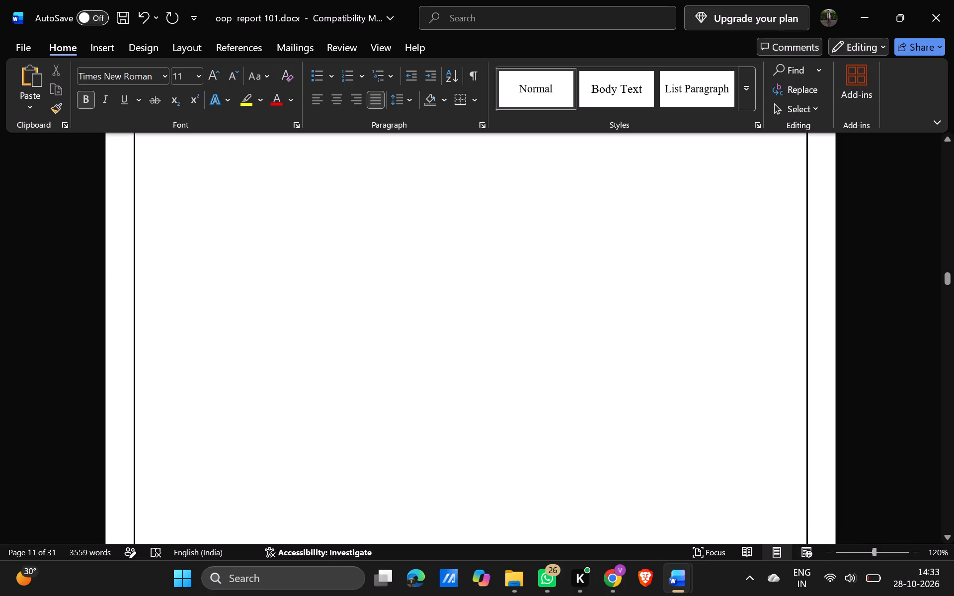
pyautogui.click(807, 553)
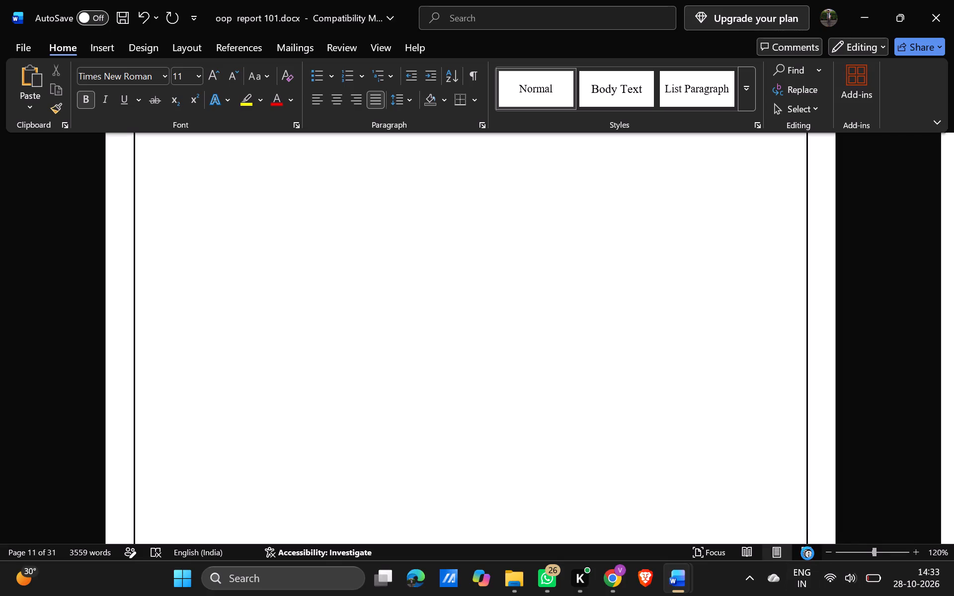
pyautogui.scroll(2, 697, 349)
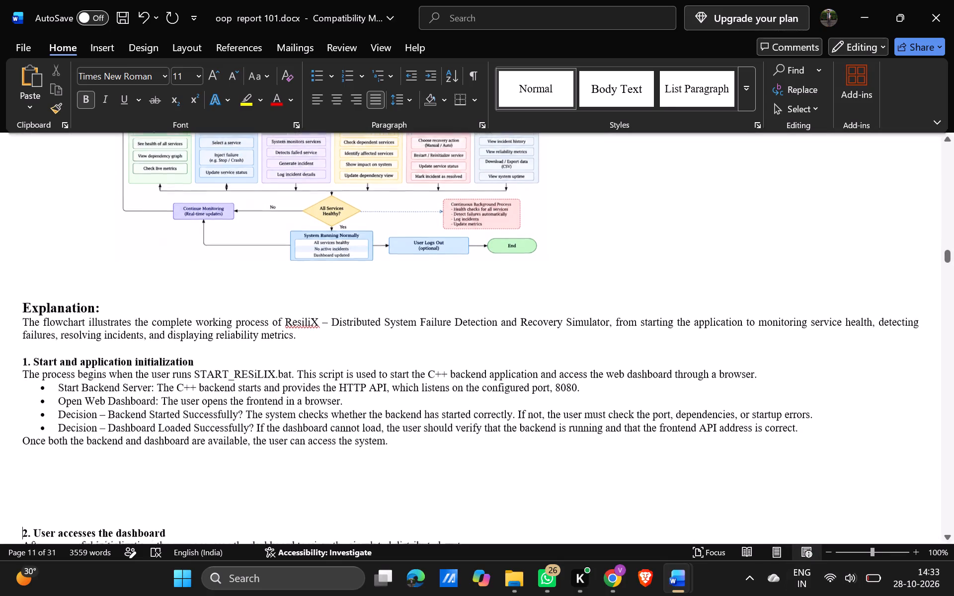
pyautogui.scroll(3, 697, 349)
pyautogui.scroll(-2, 697, 349)
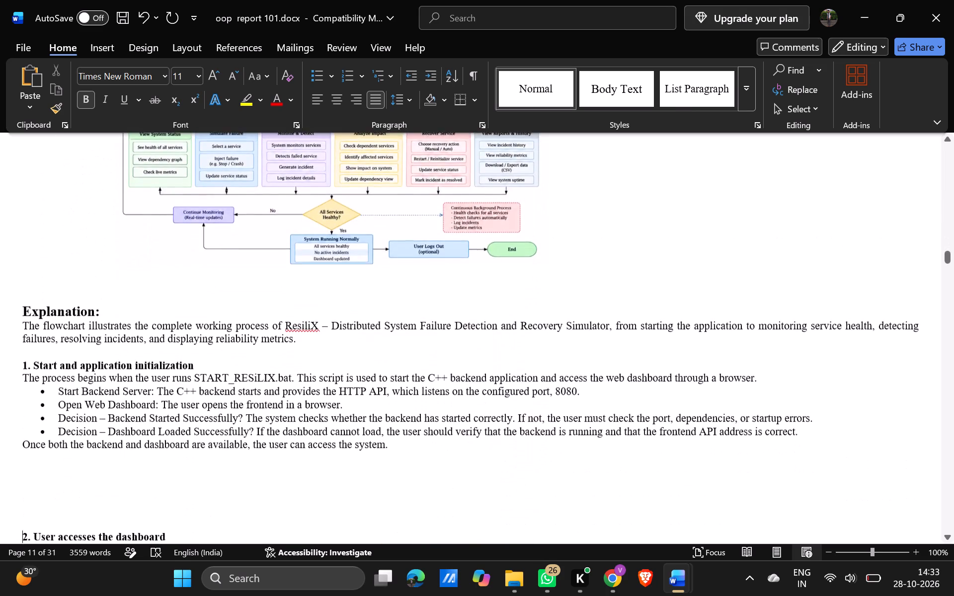
pyautogui.scroll(-4, 697, 349)
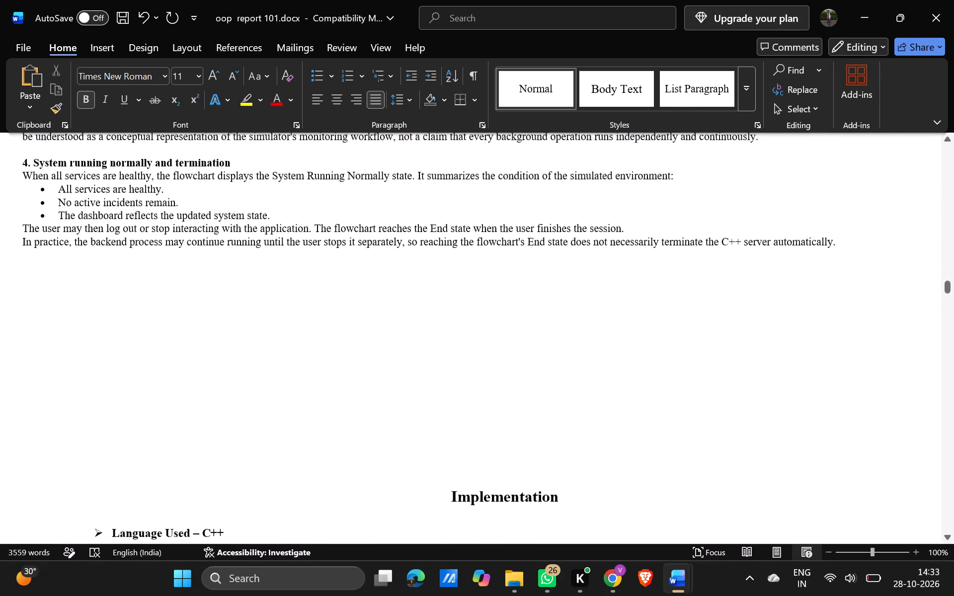
pyautogui.scroll(-1, 697, 349)
pyautogui.click(803, 554)
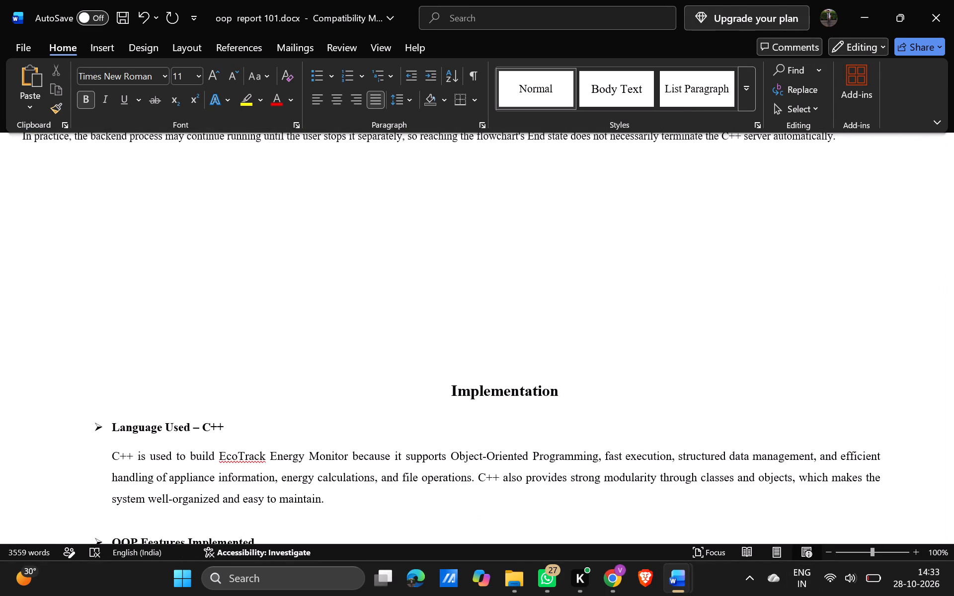
pyautogui.click(803, 554)
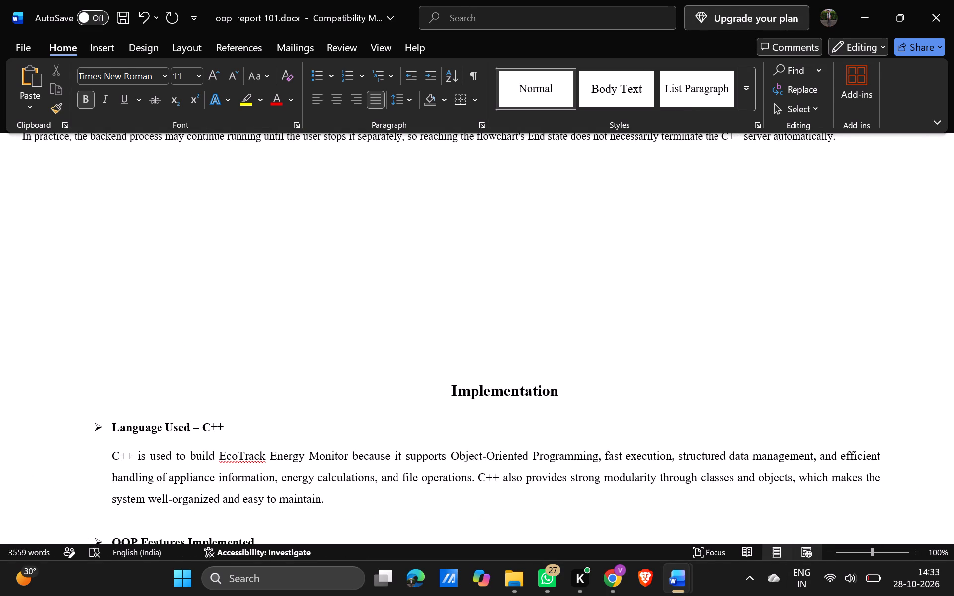
pyautogui.click(781, 554)
# Delete the empty lines and spacing directly before the Implementation heading to remove a blank page.
pyautogui.scroll(-1, 663, 468)
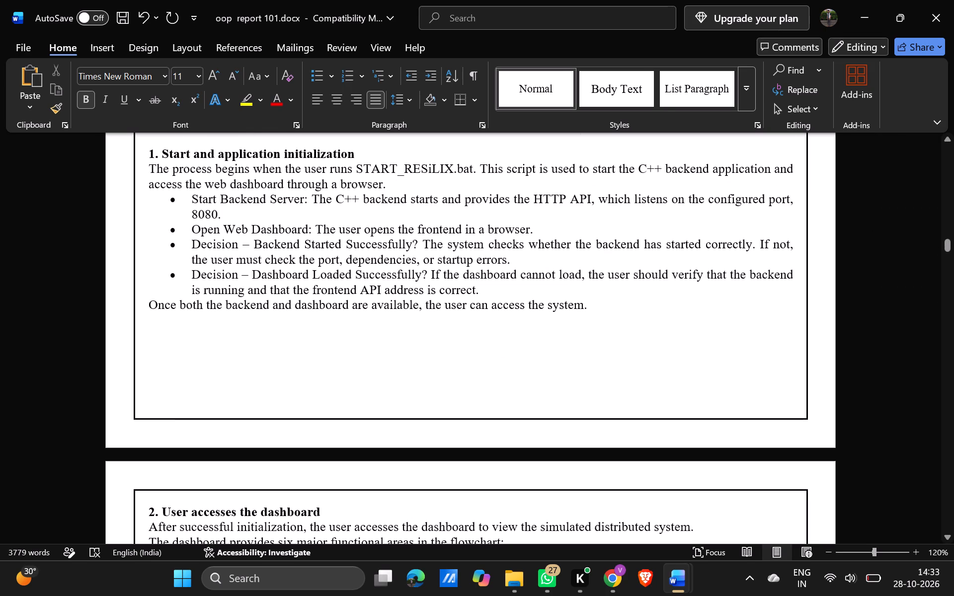
pyautogui.scroll(-3, 663, 468)
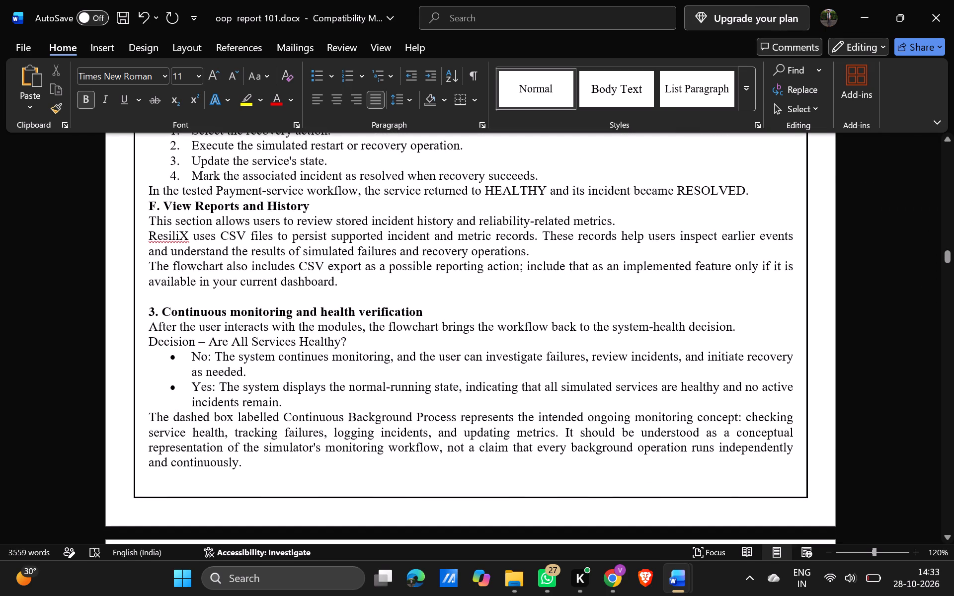
pyautogui.scroll(-5, 663, 468)
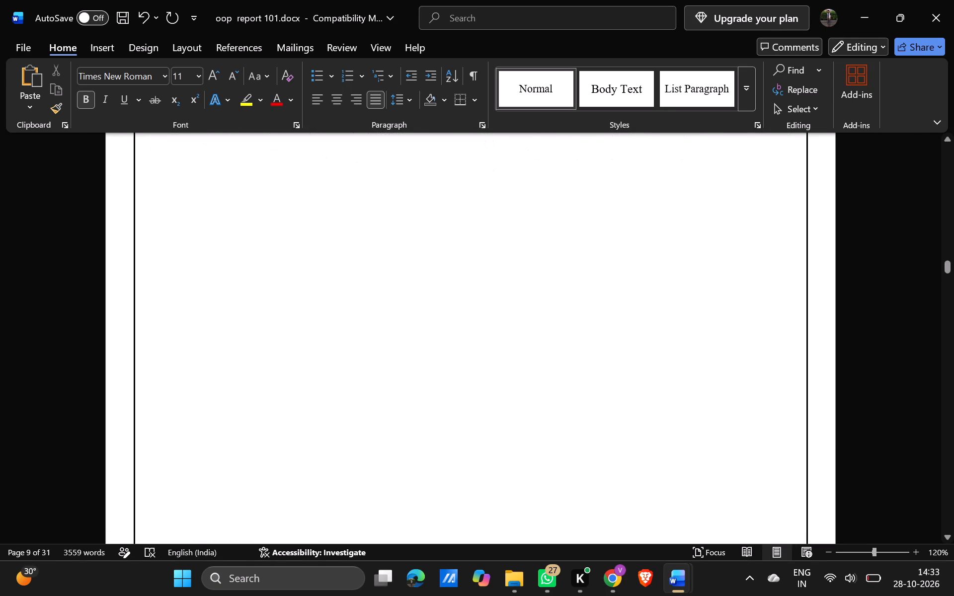
pyautogui.scroll(-6, 663, 468)
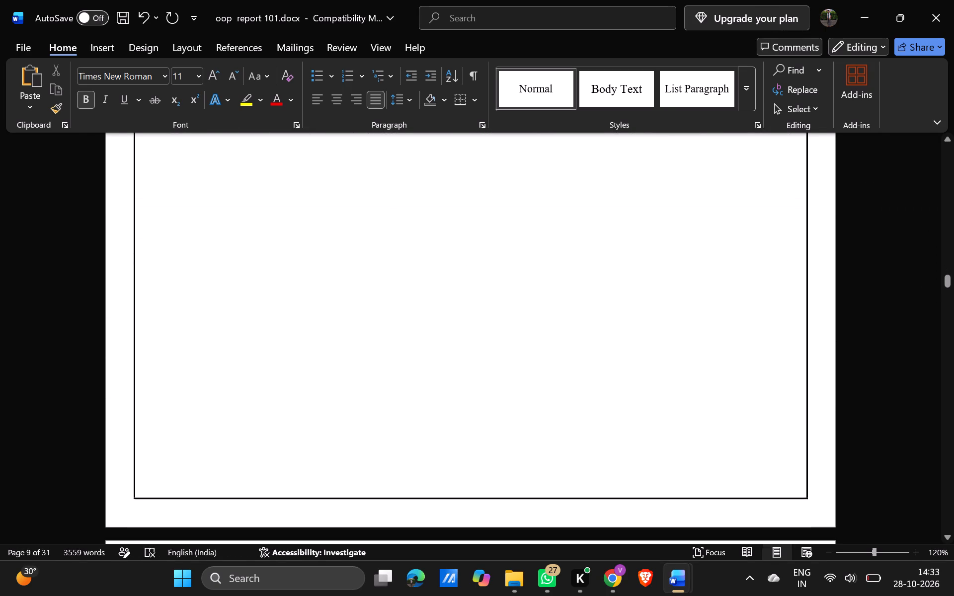
pyautogui.scroll(-6, 663, 468)
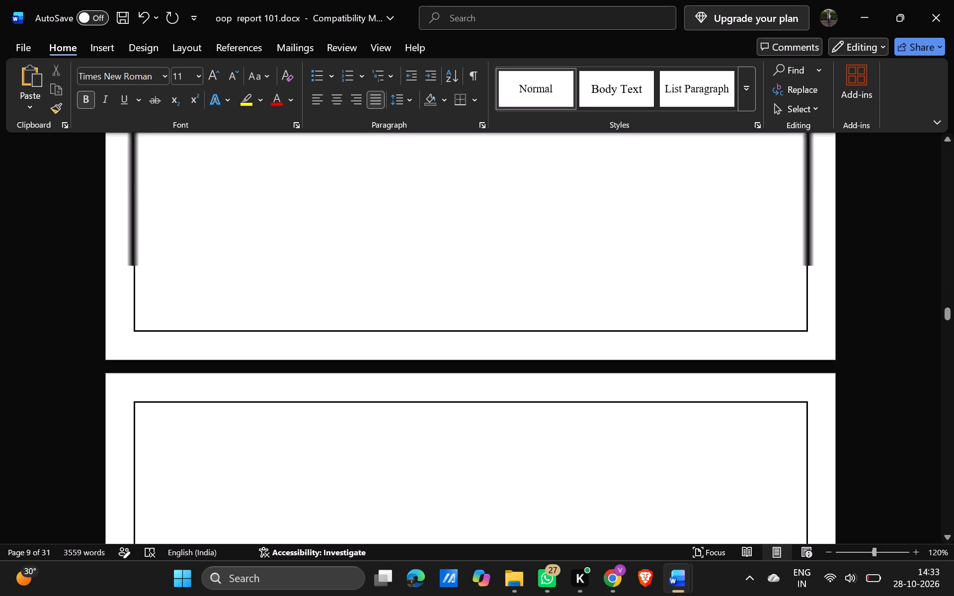
pyautogui.scroll(-2, 663, 468)
pyautogui.scroll(2, 663, 468)
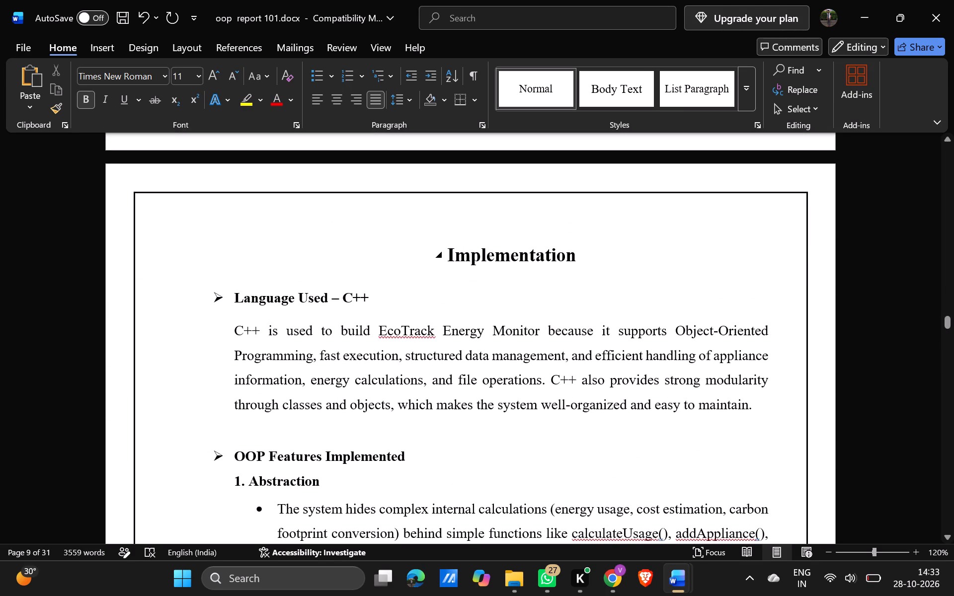
pyautogui.click(448, 258)
pyautogui.press('BackSpace')
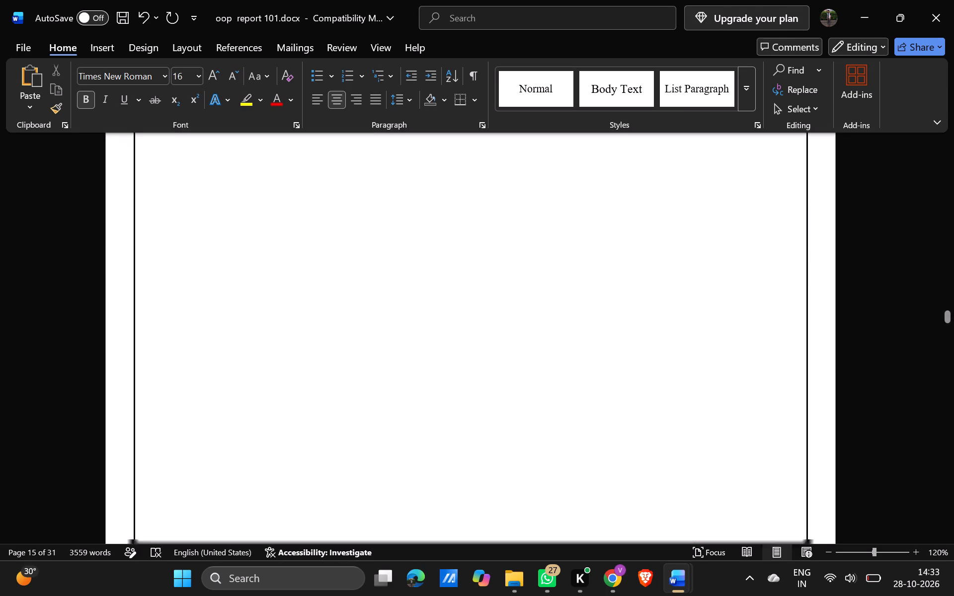
pyautogui.press('BackSpace')
pyautogui.press('BackSpace')
pyautogui.press('BackSpace')
pyautogui.press('BackSpace')
pyautogui.press('BackSpace')
pyautogui.press('BackSpace')
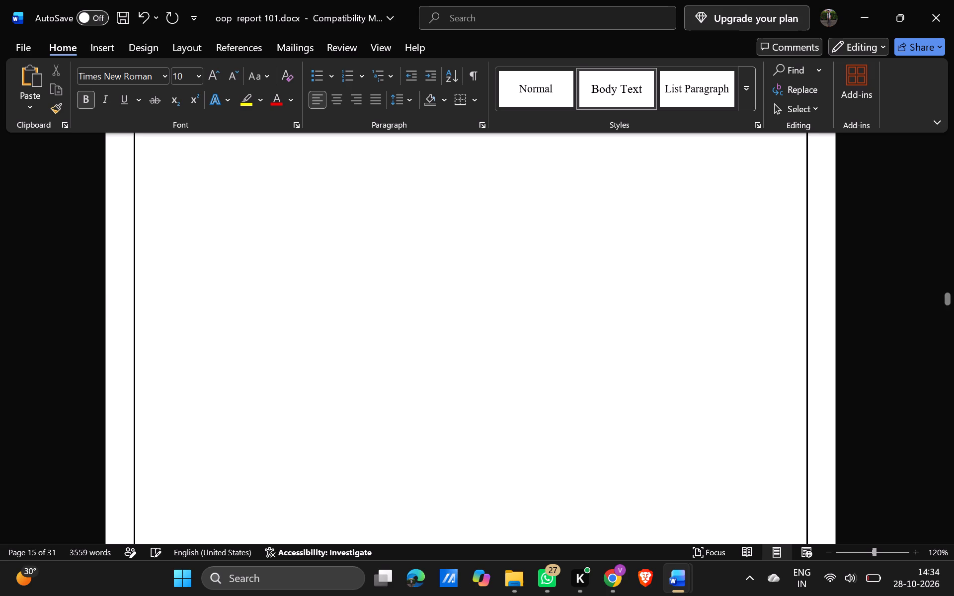
pyautogui.press('BackSpace')
pyautogui.press('BackSpace')
pyautogui.press('BackSpace')
pyautogui.press('BackSpace')
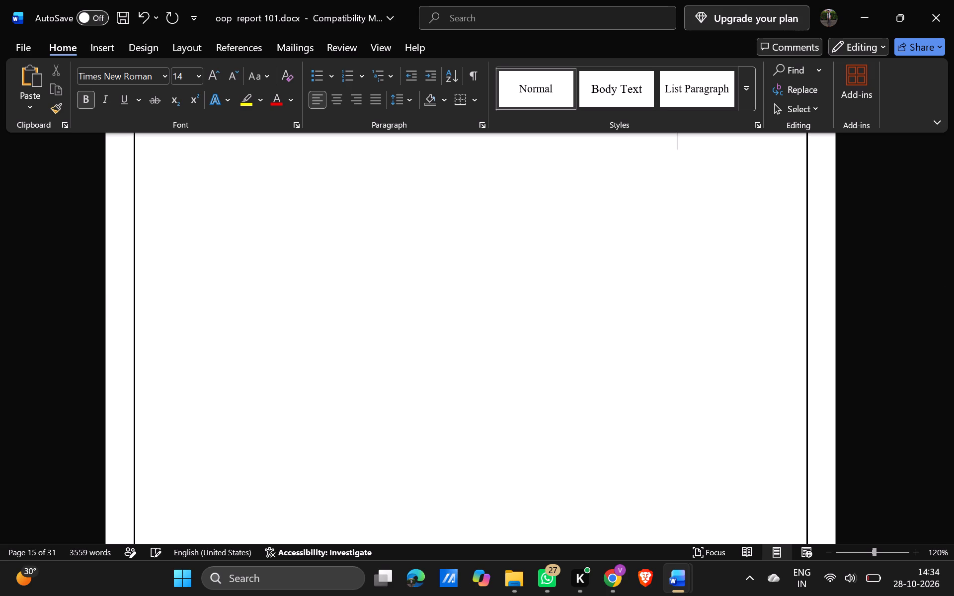
pyautogui.press('BackSpace')
pyautogui.press('BackSpace')
pyautogui.press('BackSpace')
pyautogui.press('BackSpace')
pyautogui.press('BackSpace')
pyautogui.press('BackSpace')
# Examine the blank pages between the end of Design Analysis and the Implementation heading.
pyautogui.scroll(4, 448, 258)
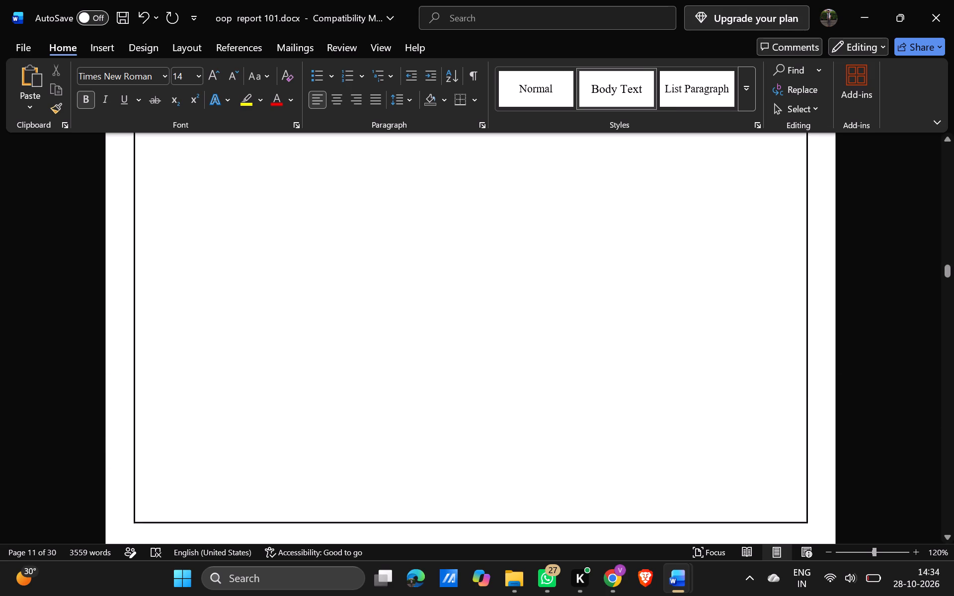
pyautogui.scroll(1, 448, 258)
pyautogui.scroll(-3, 448, 258)
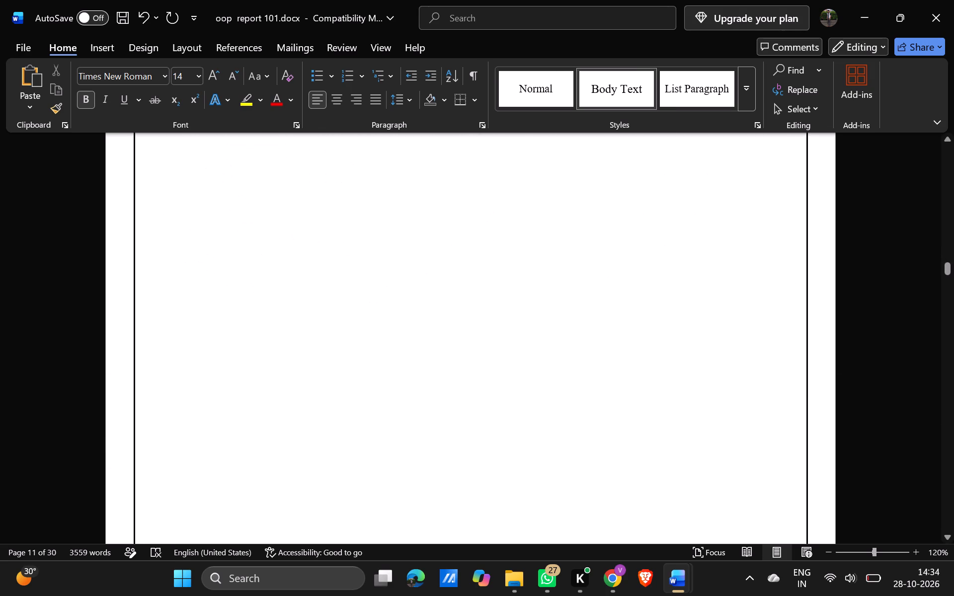
pyautogui.scroll(-6, 448, 258)
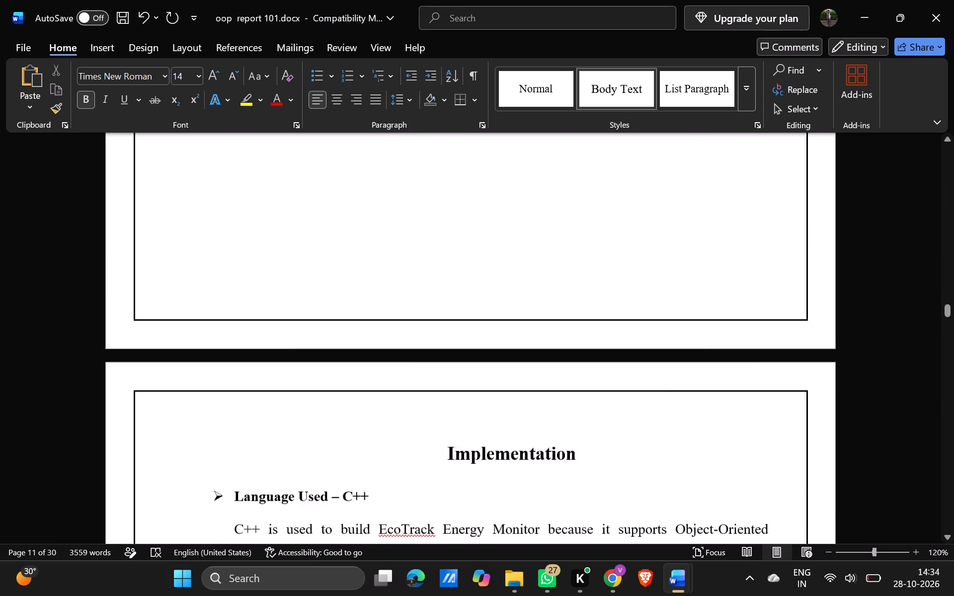
pyautogui.scroll(-1, 448, 258)
pyautogui.scroll(1, 194, 241)
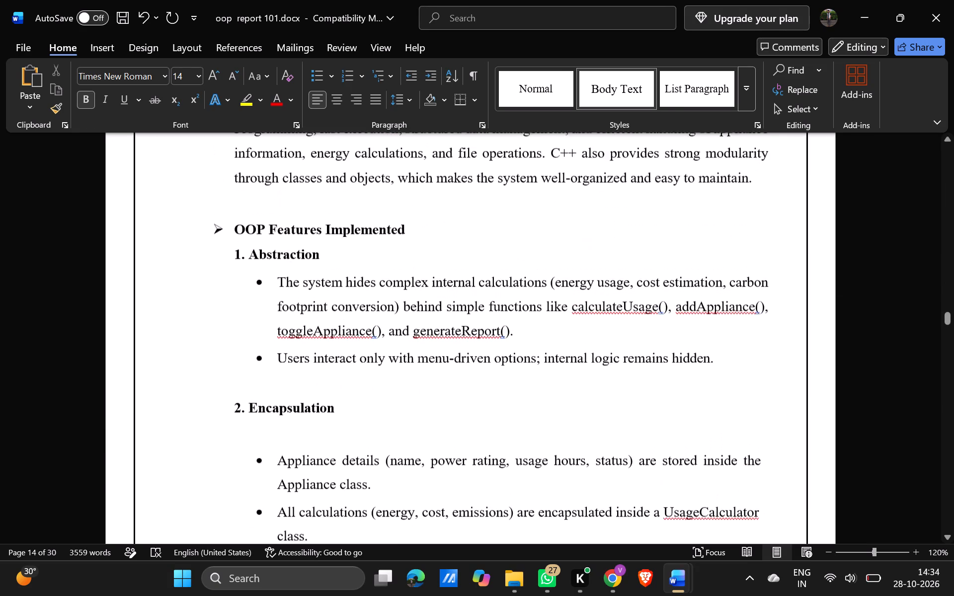
pyautogui.scroll(1, 194, 241)
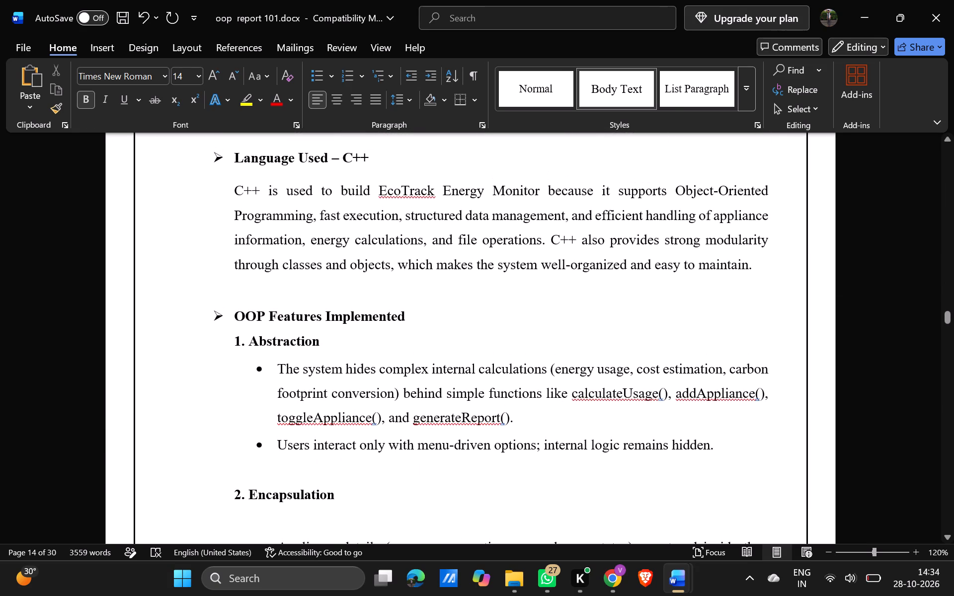
pyautogui.scroll(1, 270, 236)
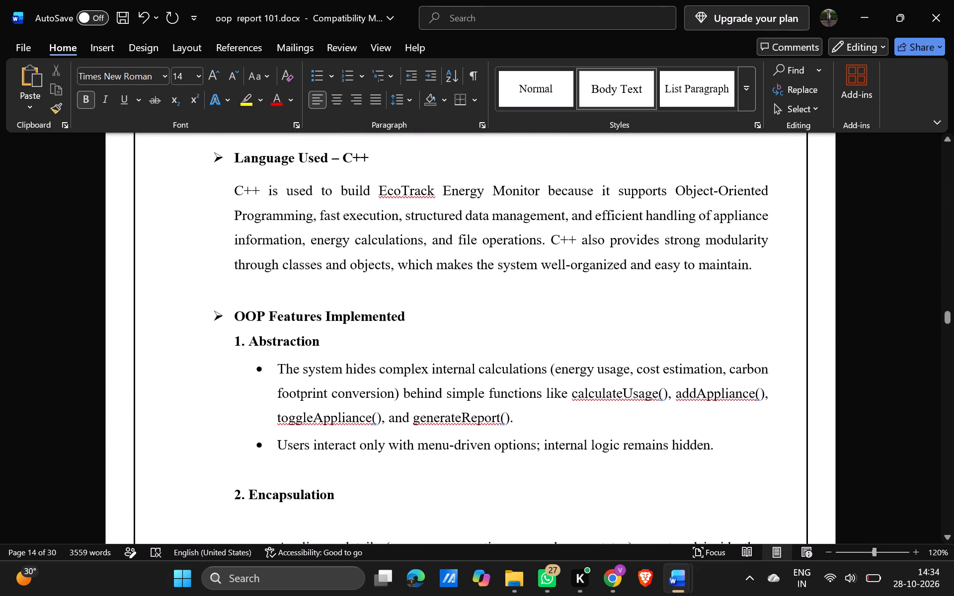
pyautogui.scroll(2, 270, 236)
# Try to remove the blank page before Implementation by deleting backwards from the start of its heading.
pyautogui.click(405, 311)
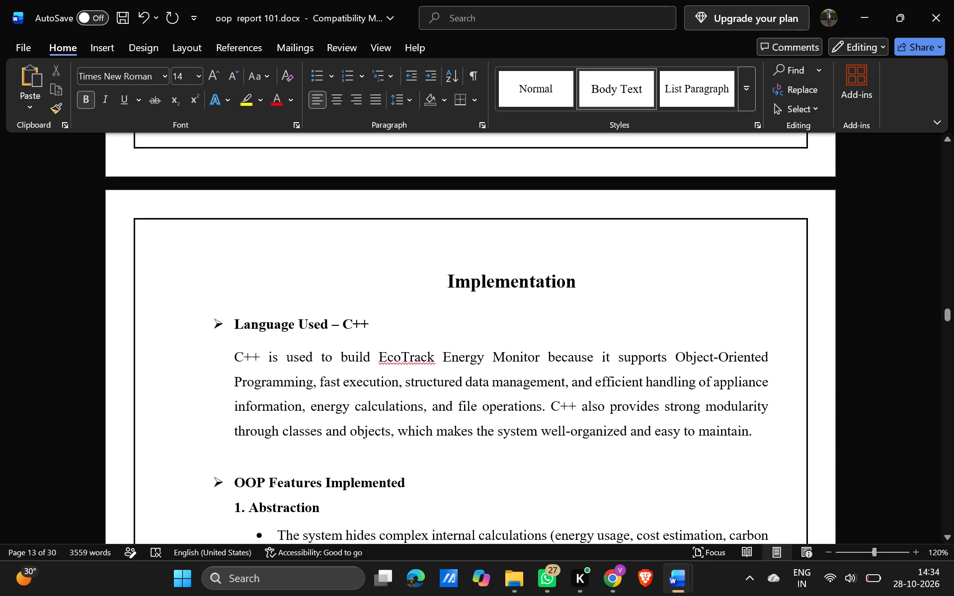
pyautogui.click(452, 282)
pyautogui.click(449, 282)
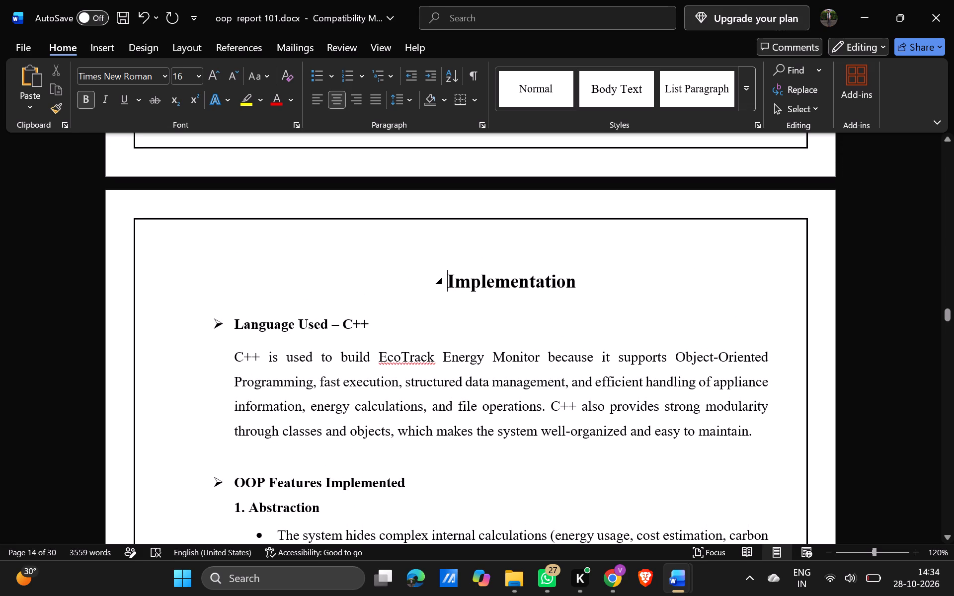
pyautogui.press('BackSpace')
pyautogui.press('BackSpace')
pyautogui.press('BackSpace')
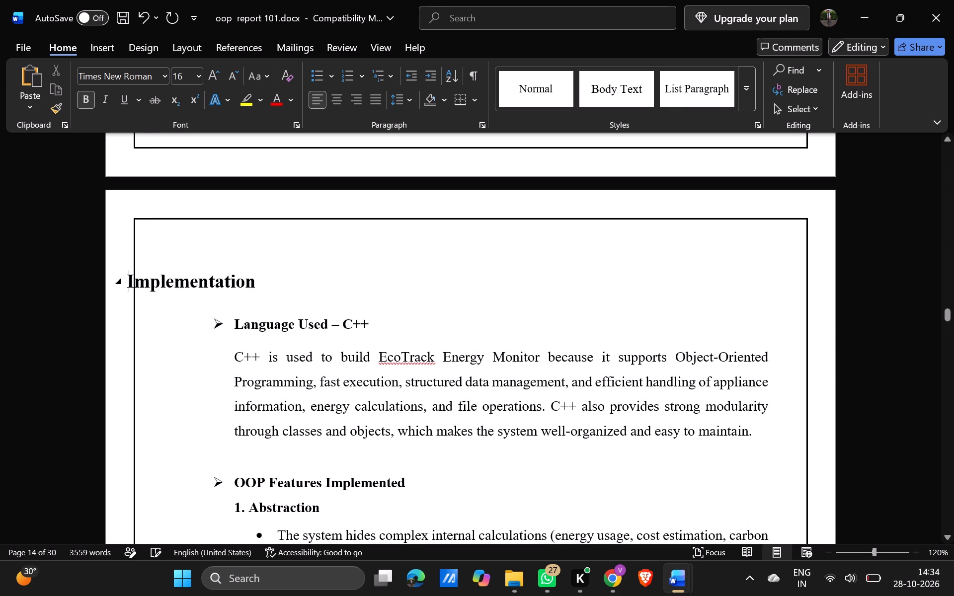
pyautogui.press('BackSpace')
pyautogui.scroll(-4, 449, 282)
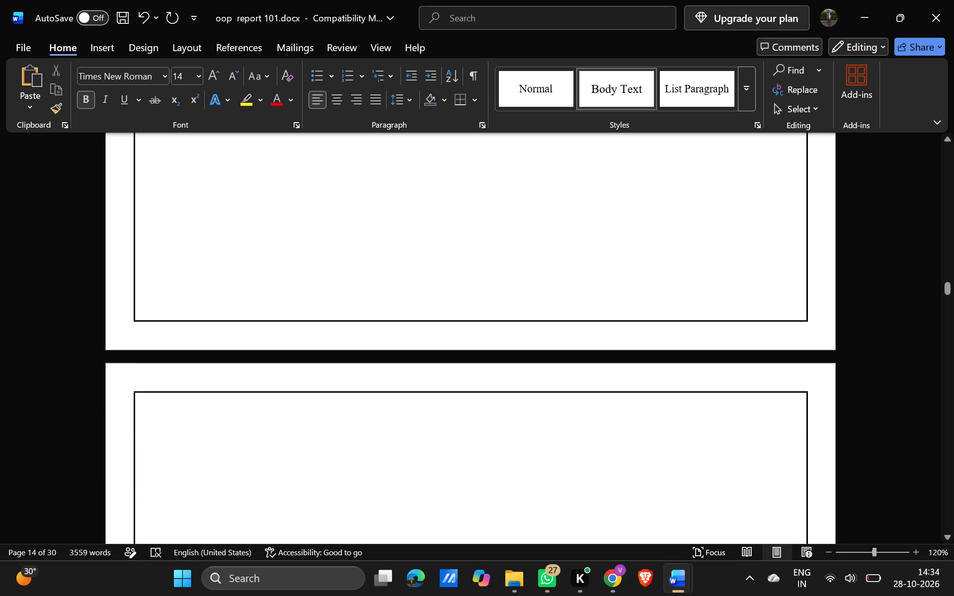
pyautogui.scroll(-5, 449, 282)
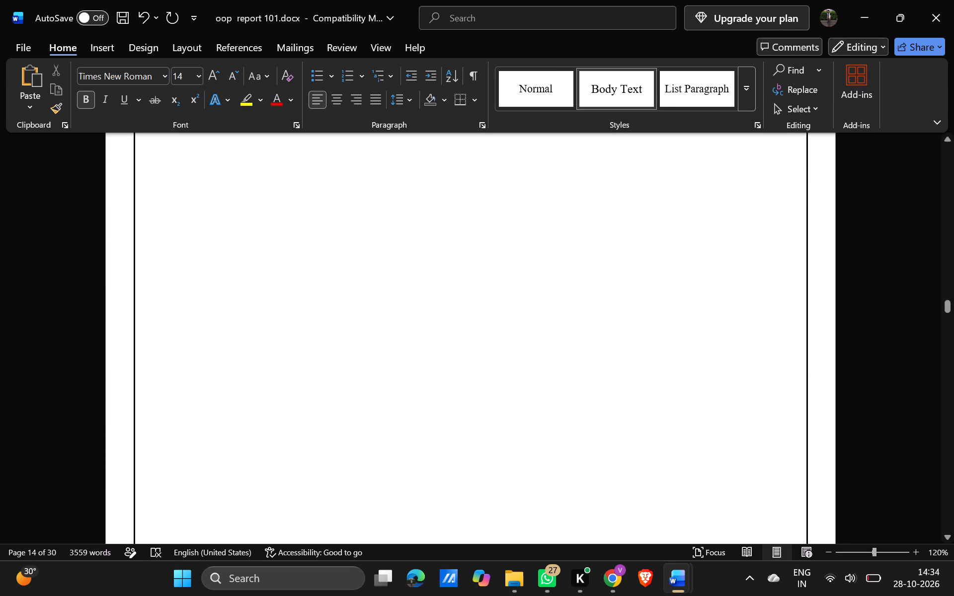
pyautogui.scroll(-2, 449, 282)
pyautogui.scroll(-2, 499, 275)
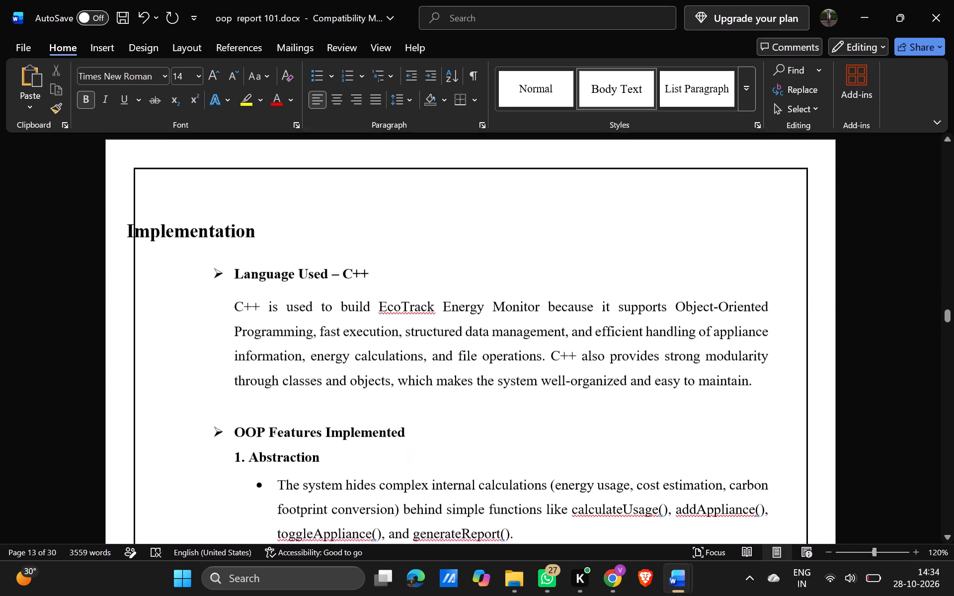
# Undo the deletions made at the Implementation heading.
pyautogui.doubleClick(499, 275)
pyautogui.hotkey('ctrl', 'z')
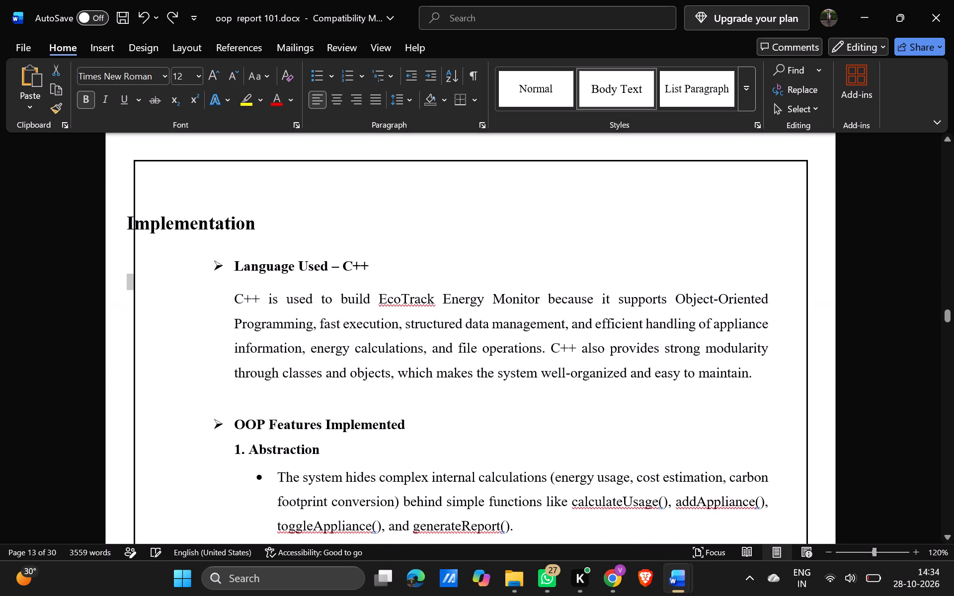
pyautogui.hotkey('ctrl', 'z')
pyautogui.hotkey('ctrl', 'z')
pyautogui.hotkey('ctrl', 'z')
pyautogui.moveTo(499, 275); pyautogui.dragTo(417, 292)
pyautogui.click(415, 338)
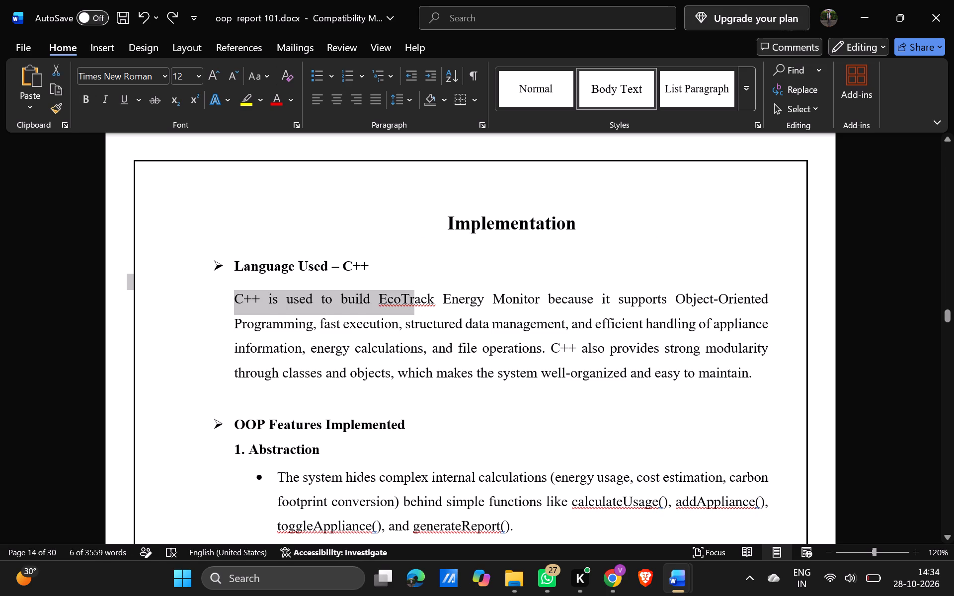
# Cut all the old EcoTrack text under the Implementation heading, from "Language Used – C++" through the end of "10. Modular Program Structure".
pyautogui.scroll(-2, 438, 375)
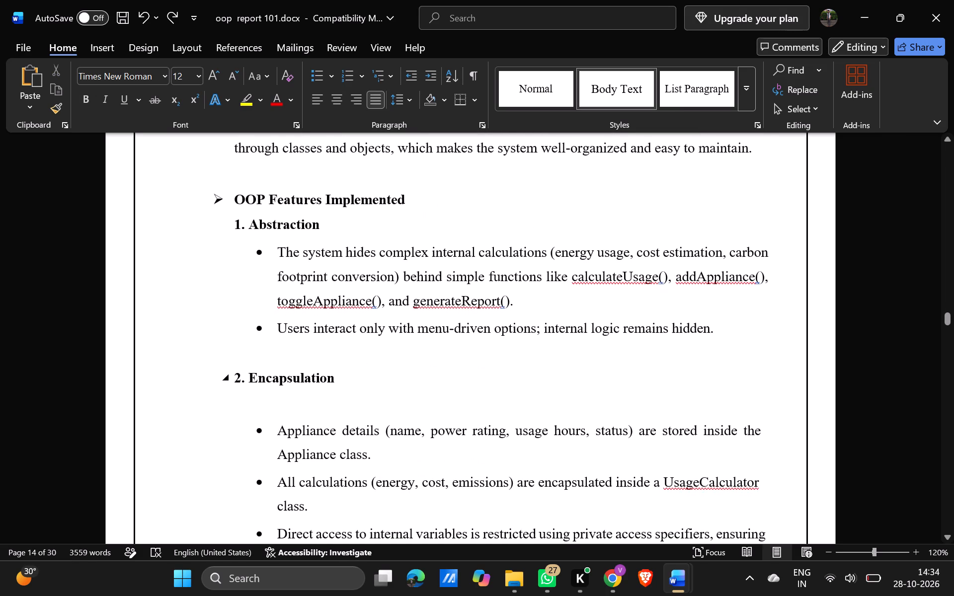
pyautogui.scroll(-4, 438, 375)
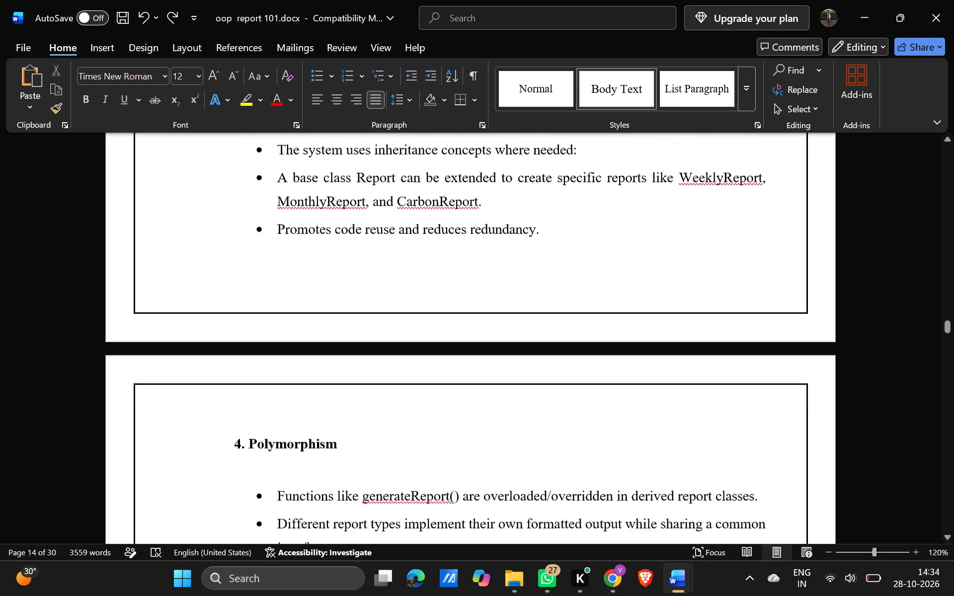
pyautogui.scroll(-5, 438, 375)
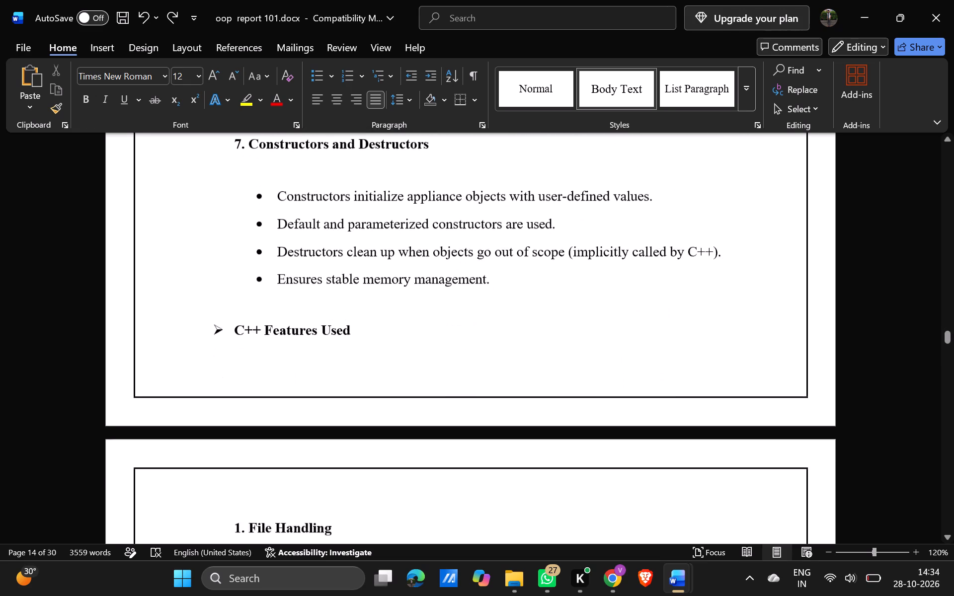
pyautogui.scroll(-5, 438, 375)
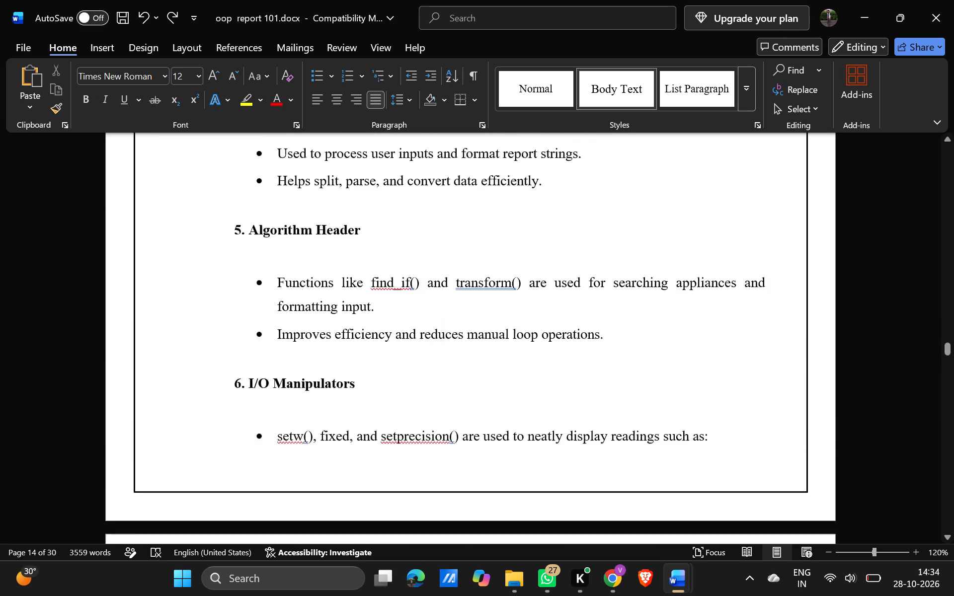
pyautogui.scroll(-4, 438, 375)
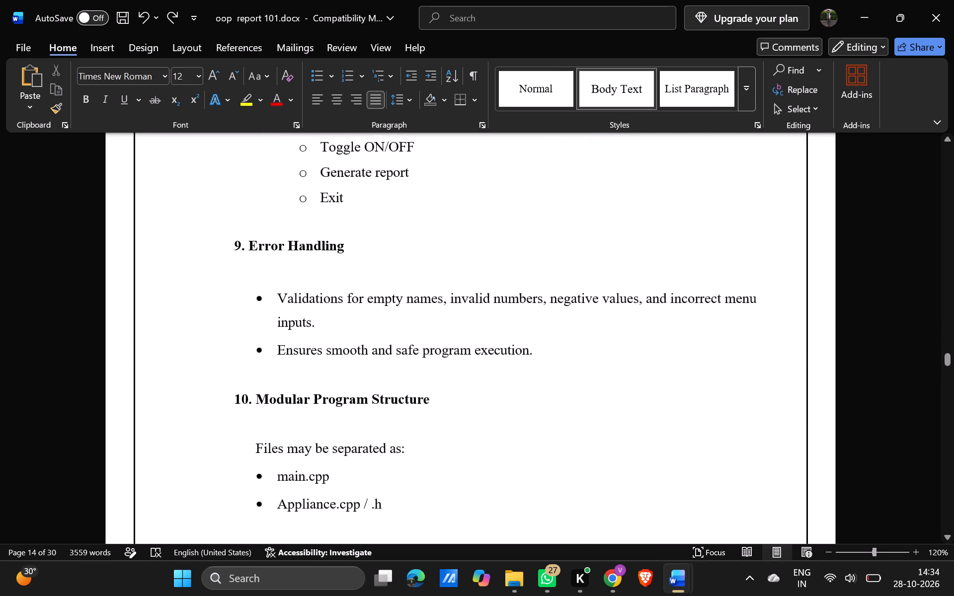
pyautogui.scroll(-4, 438, 375)
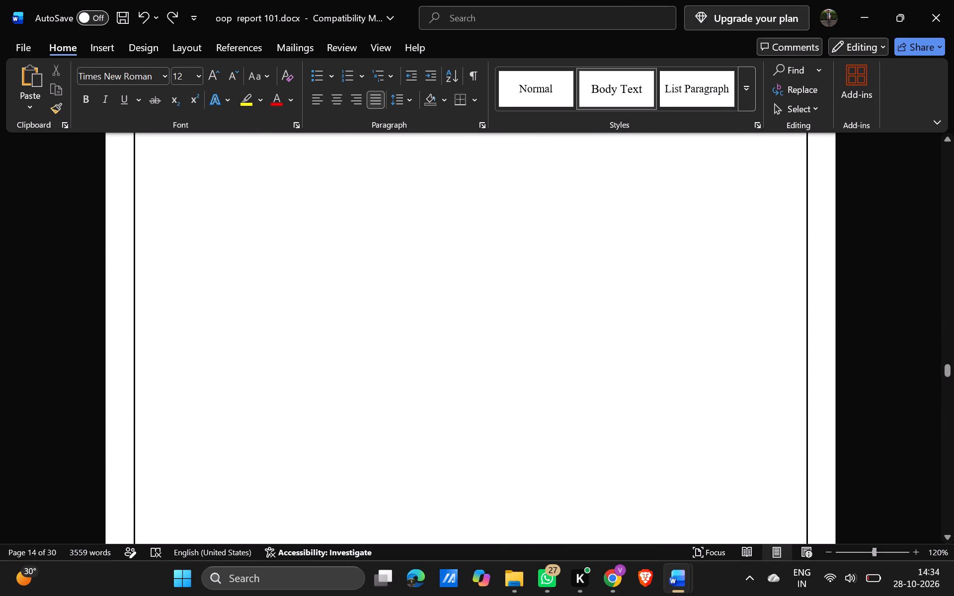
pyautogui.scroll(-1, 438, 375)
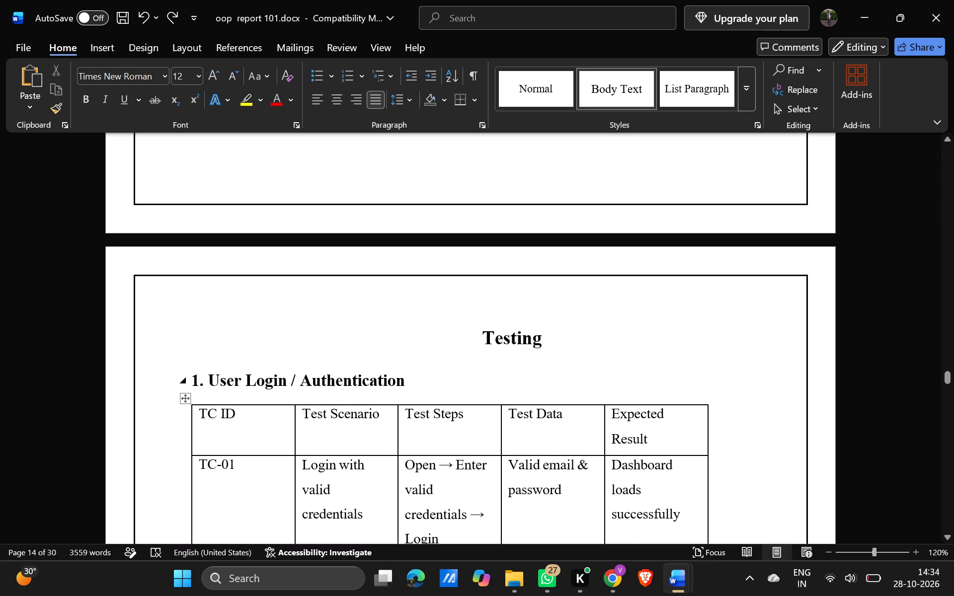
pyautogui.scroll(3, 438, 375)
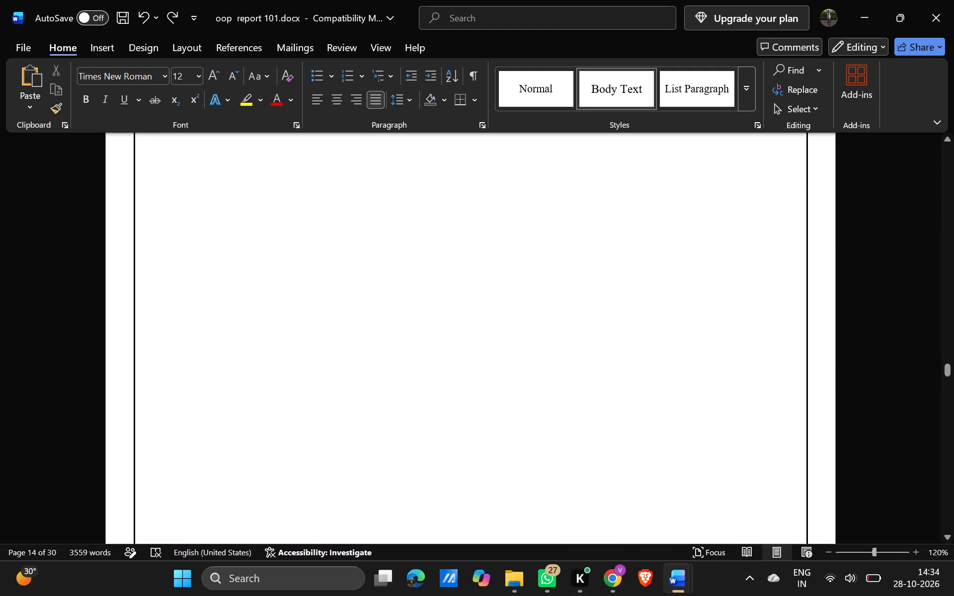
pyautogui.scroll(1, 438, 375)
pyautogui.moveTo(499, 235); pyautogui.dragTo(250, 211)
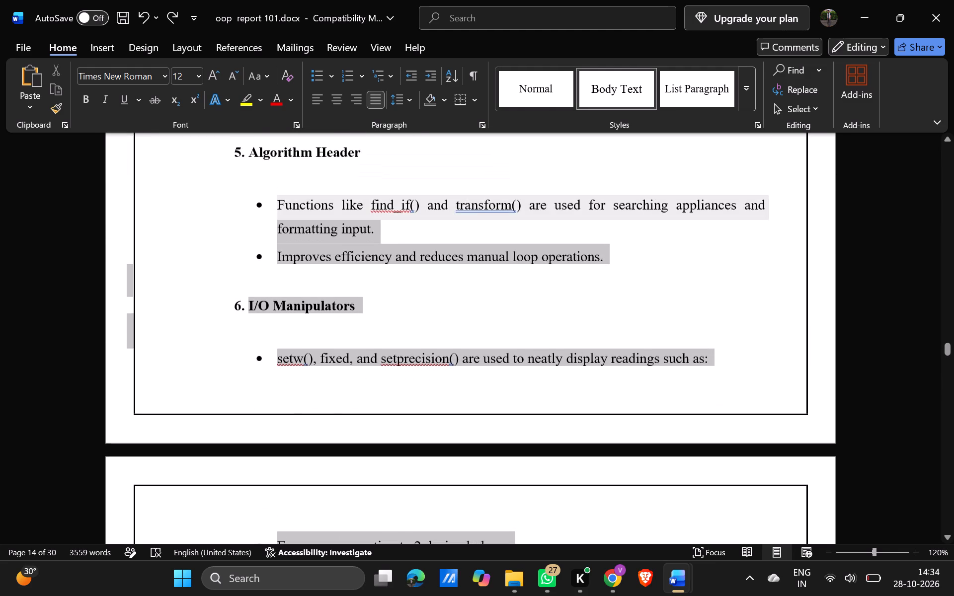
pyautogui.moveTo(250, 211); pyautogui.dragTo(228, 126)
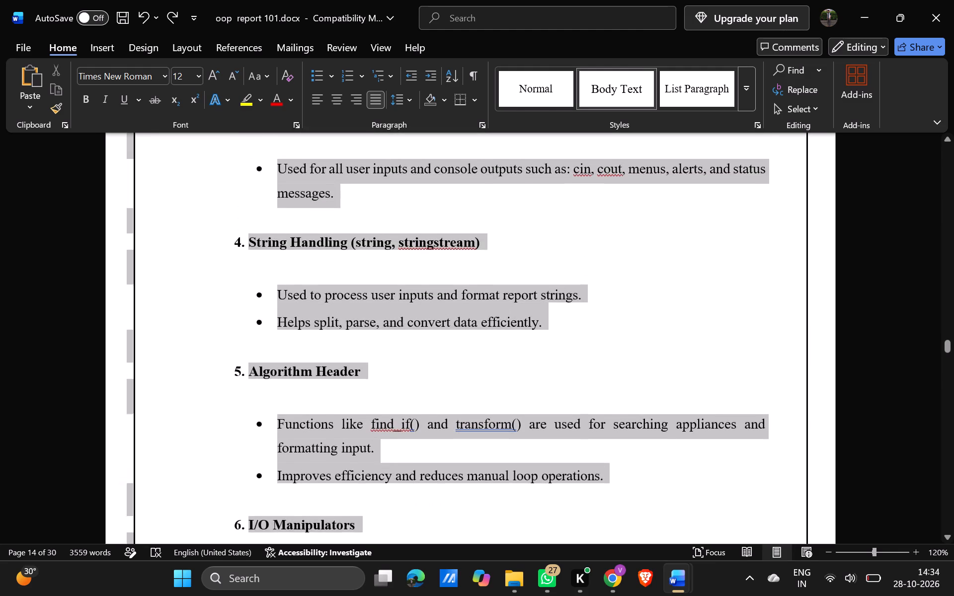
pyautogui.moveTo(228, 126); pyautogui.dragTo(228, 124)
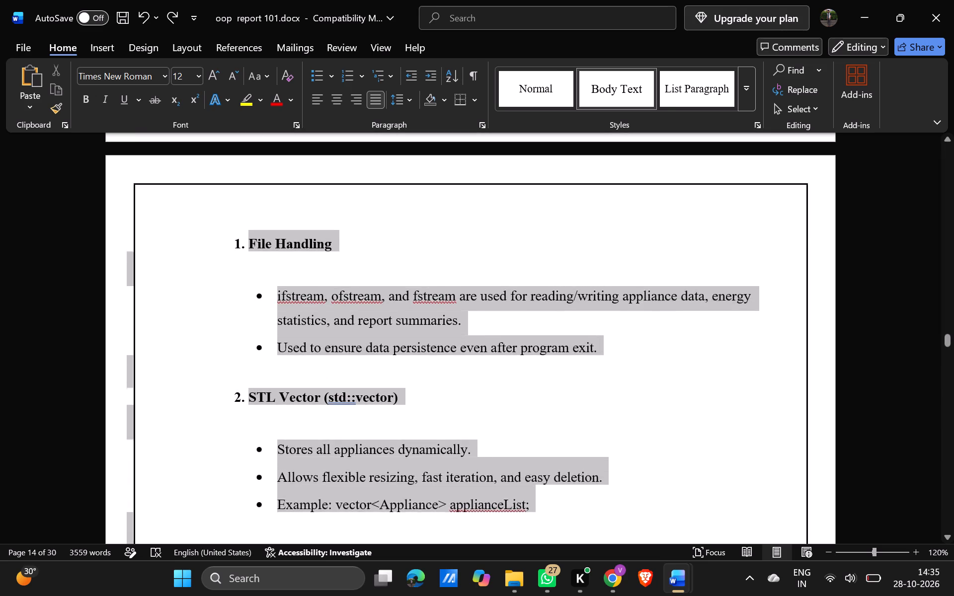
pyautogui.moveTo(228, 124); pyautogui.dragTo(245, 163)
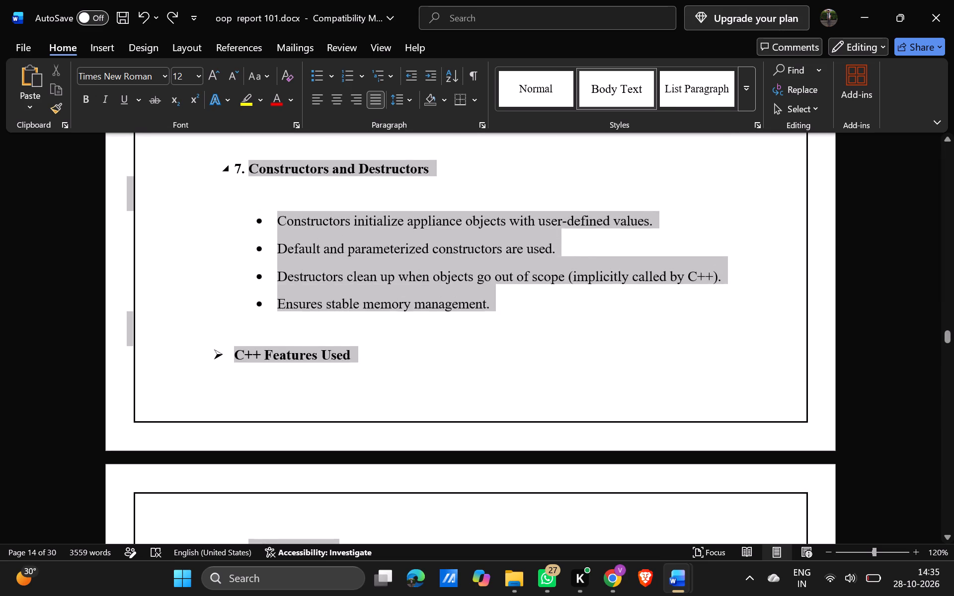
pyautogui.moveTo(245, 163); pyautogui.dragTo(256, 130)
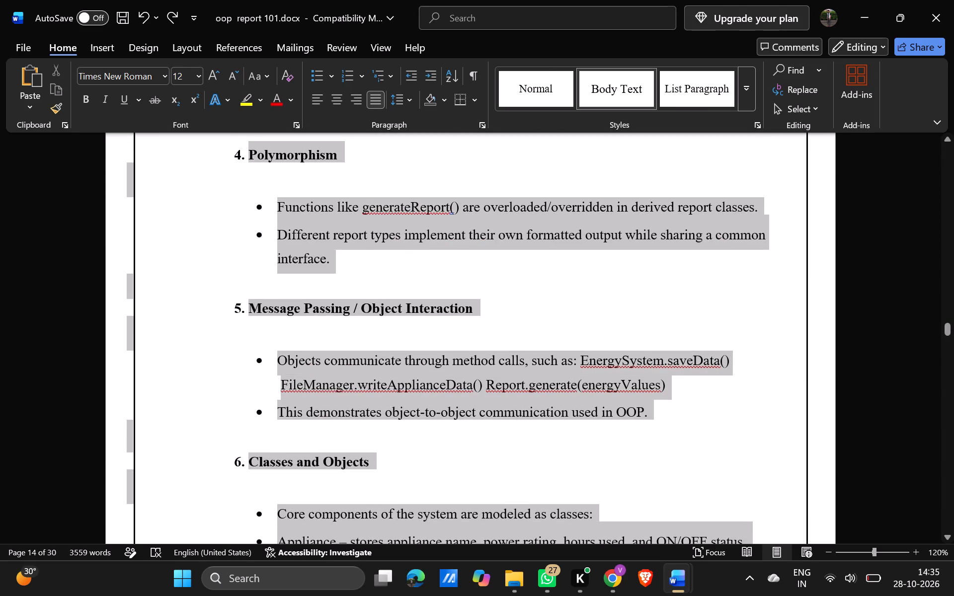
pyautogui.moveTo(256, 130); pyautogui.dragTo(256, 124)
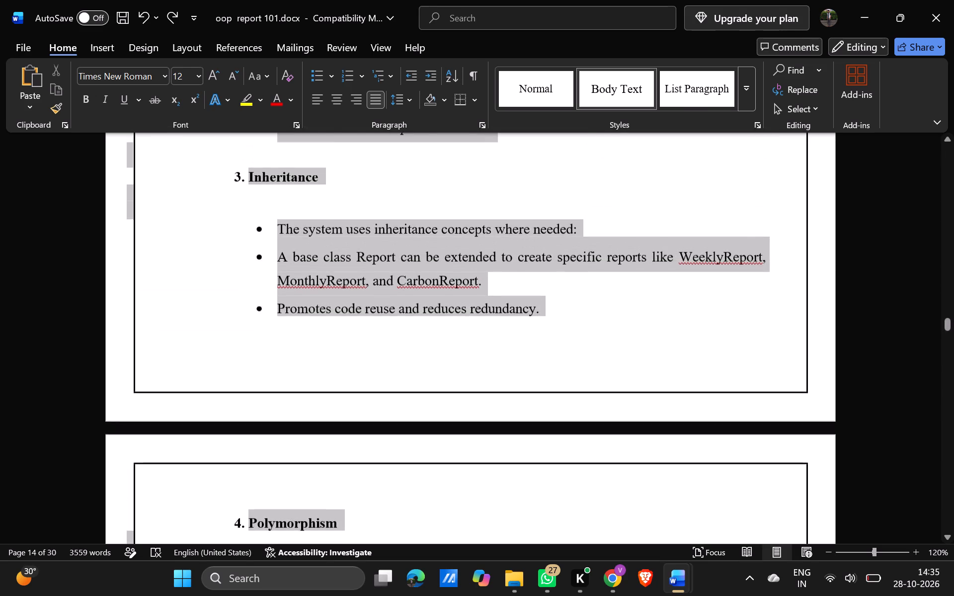
pyautogui.moveTo(256, 124); pyautogui.dragTo(255, 125)
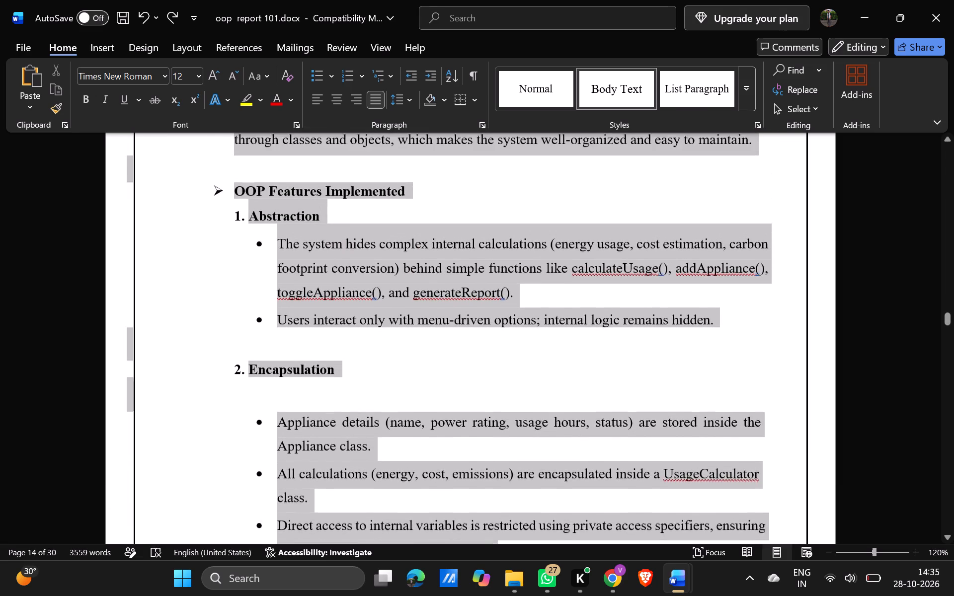
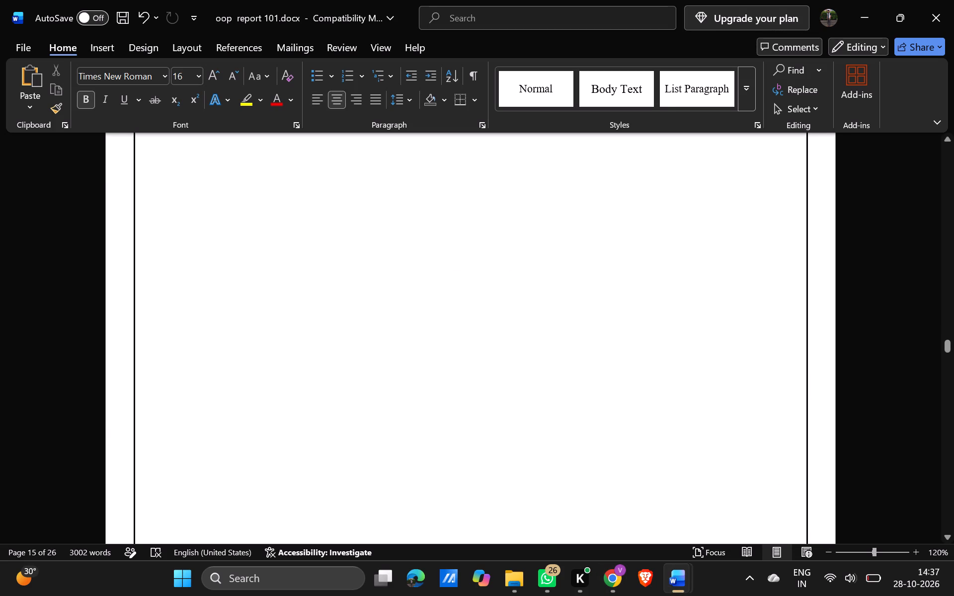
pyautogui.scroll(2, 337, 318)
pyautogui.click(429, 427)
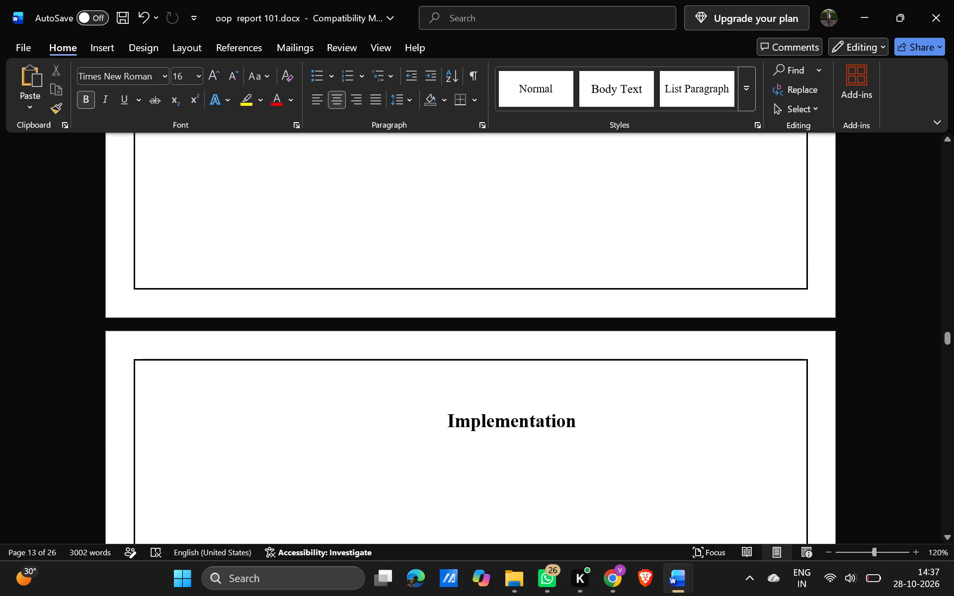
pyautogui.click(574, 421)
pyautogui.press('Return')
pyautogui.press('BackSpace')
pyautogui.press('Return')
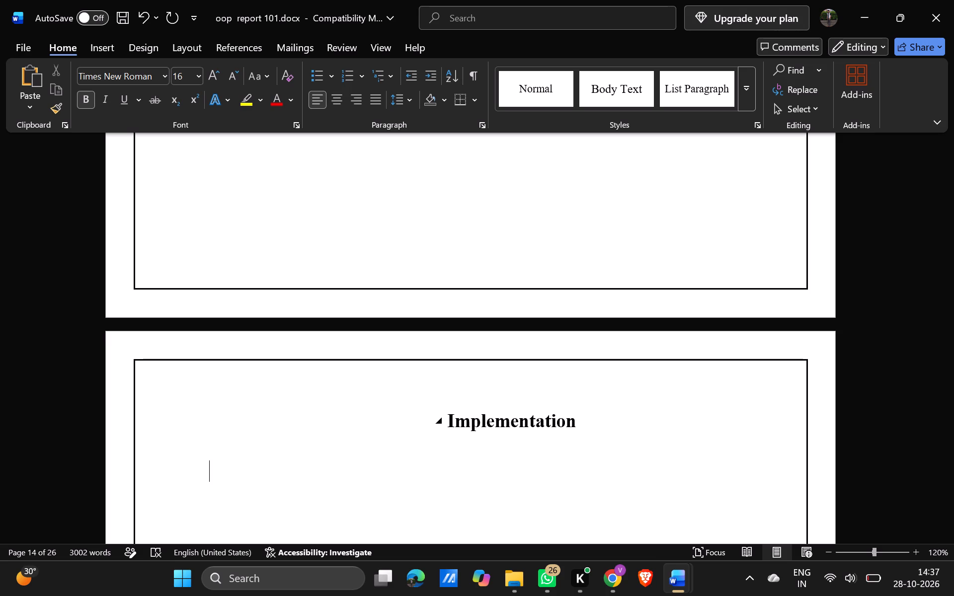
pyautogui.click(200, 78)
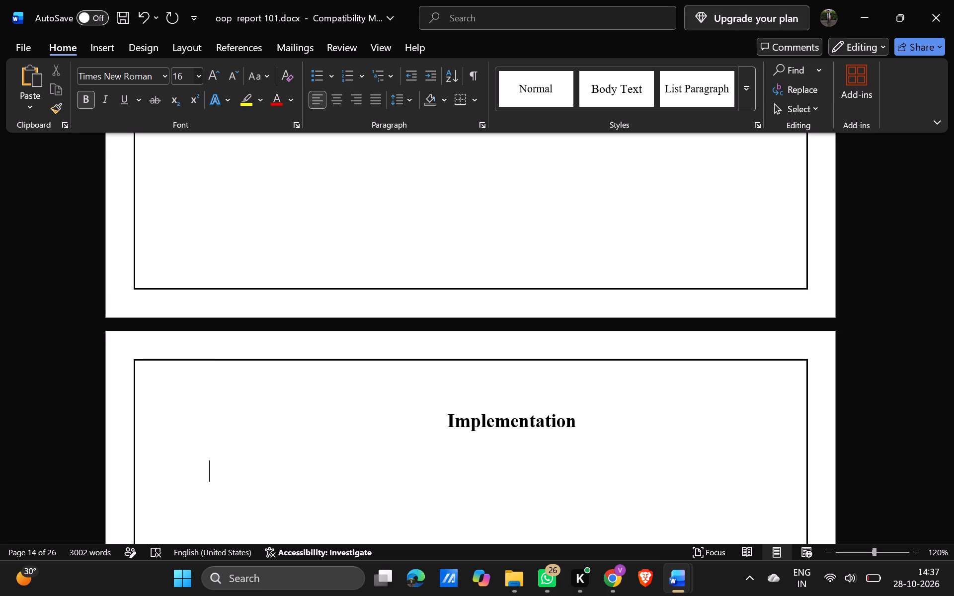
pyautogui.click(195, 162)
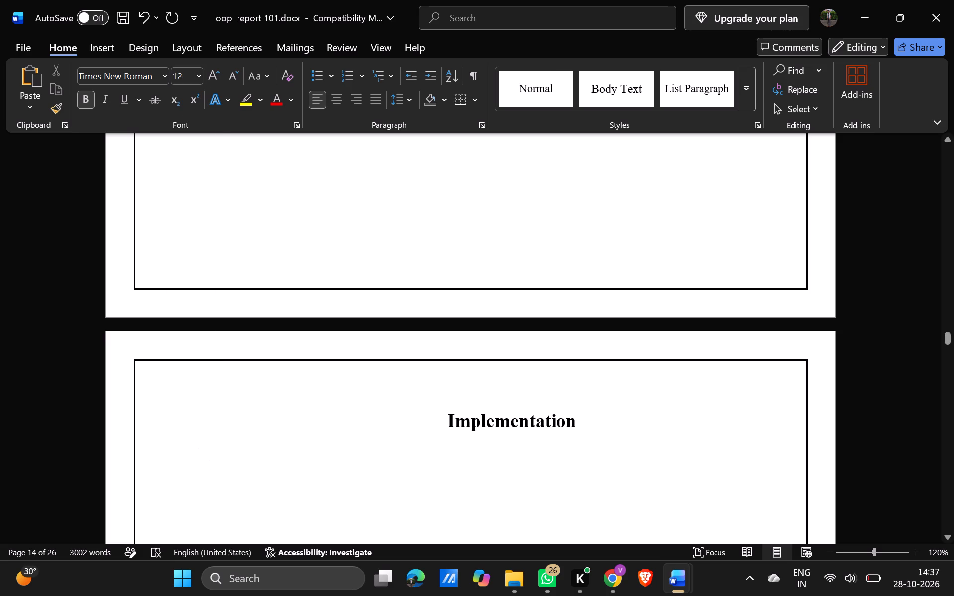
pyautogui.hotkey('ctrl', 'v')
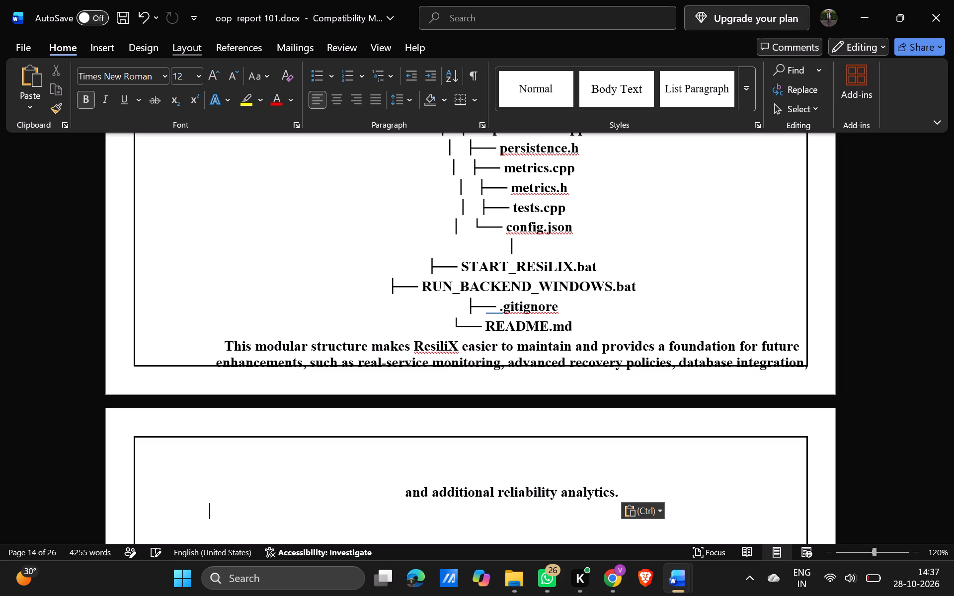
# Apply a different page margin preset to the pages holding the pasted Implementation section.
pyautogui.click(187, 44)
pyautogui.click(44, 98)
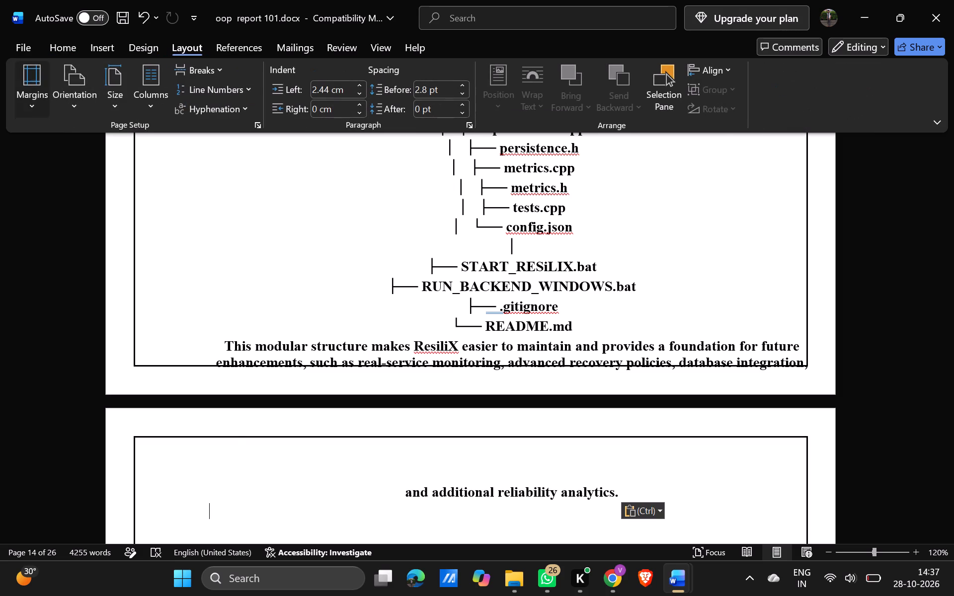
pyautogui.click(58, 137)
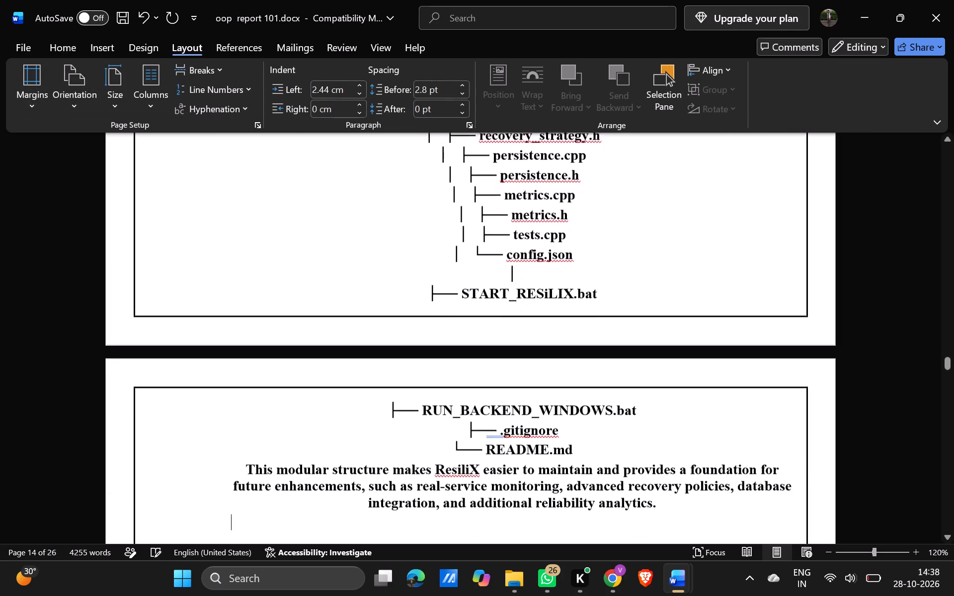
# Remove bold from the pasted Implementation text, from "Language Used – C++17" through the paragraph ending "additional reliability analytics.".
pyautogui.scroll(7, 254, 244)
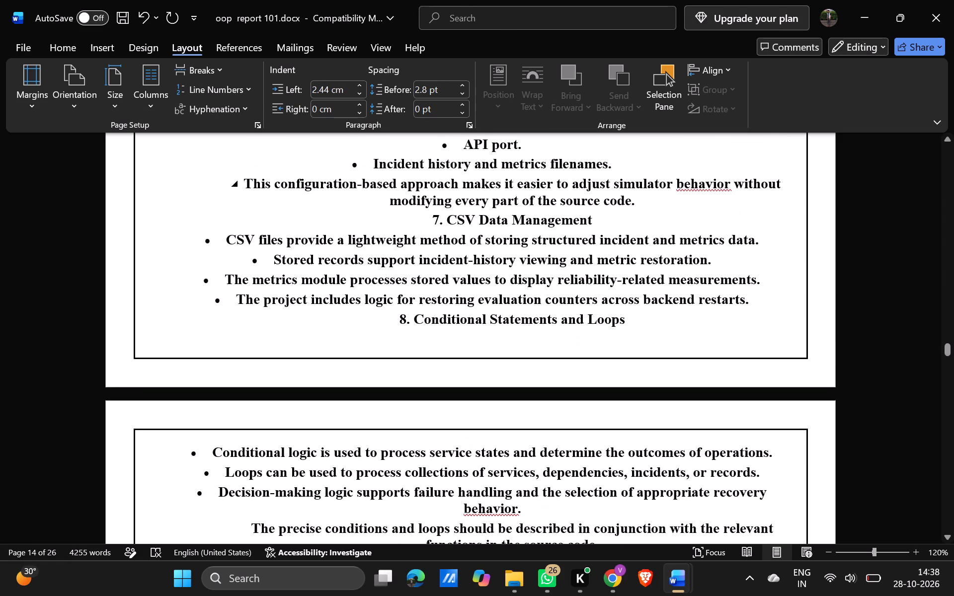
pyautogui.scroll(7, 254, 244)
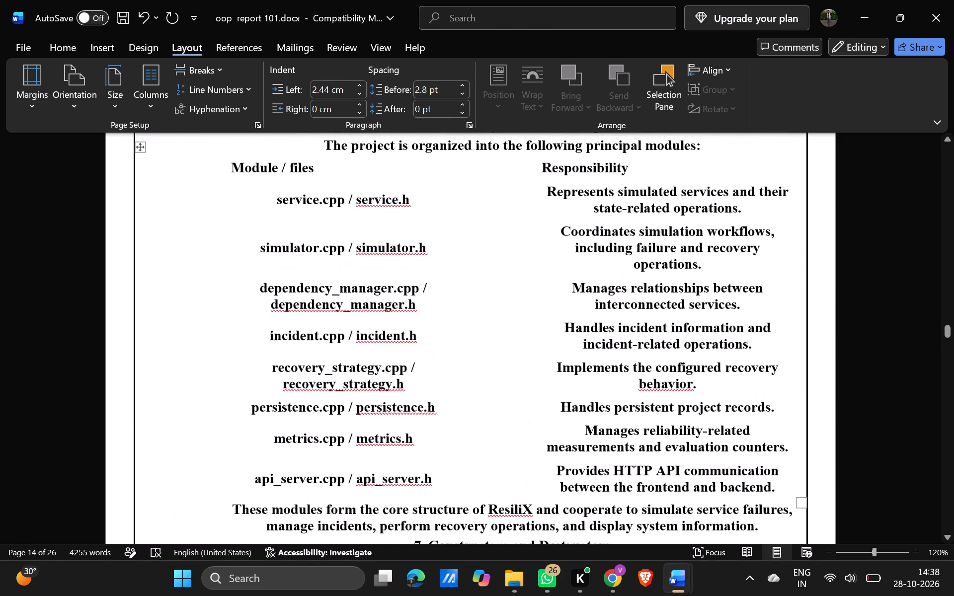
pyautogui.scroll(8, 254, 244)
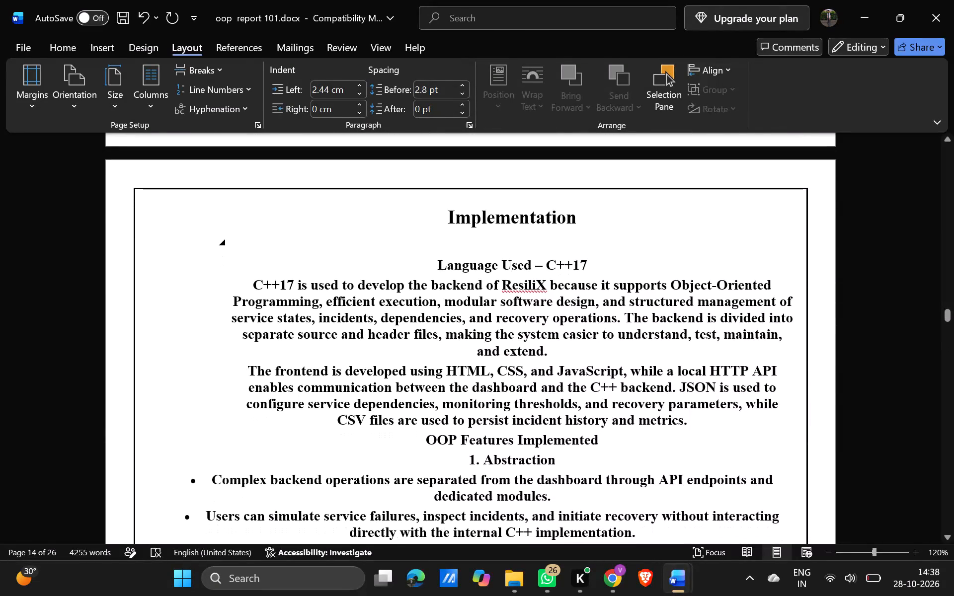
pyautogui.moveTo(421, 262); pyautogui.dragTo(475, 285)
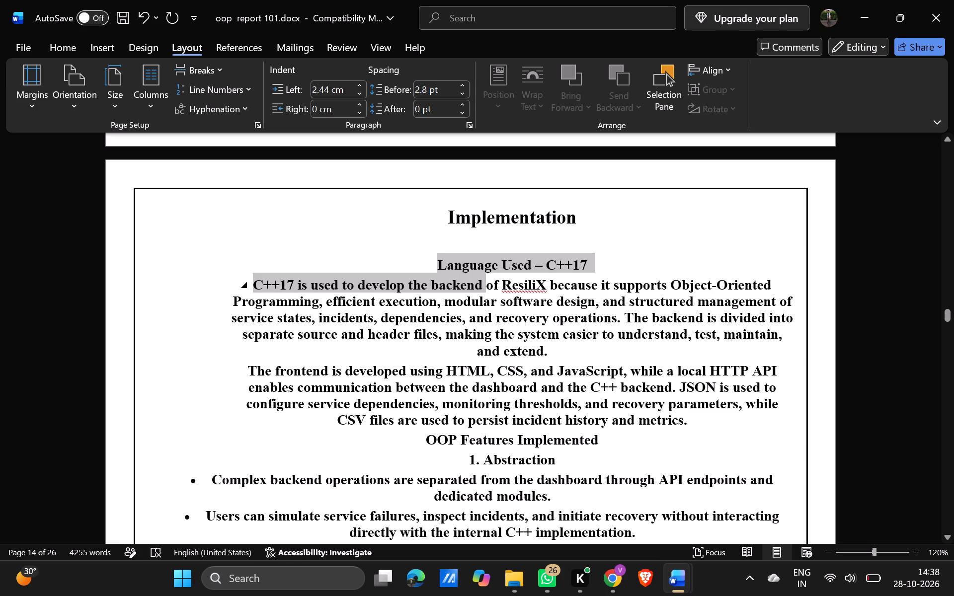
pyautogui.moveTo(475, 285); pyautogui.dragTo(523, 448)
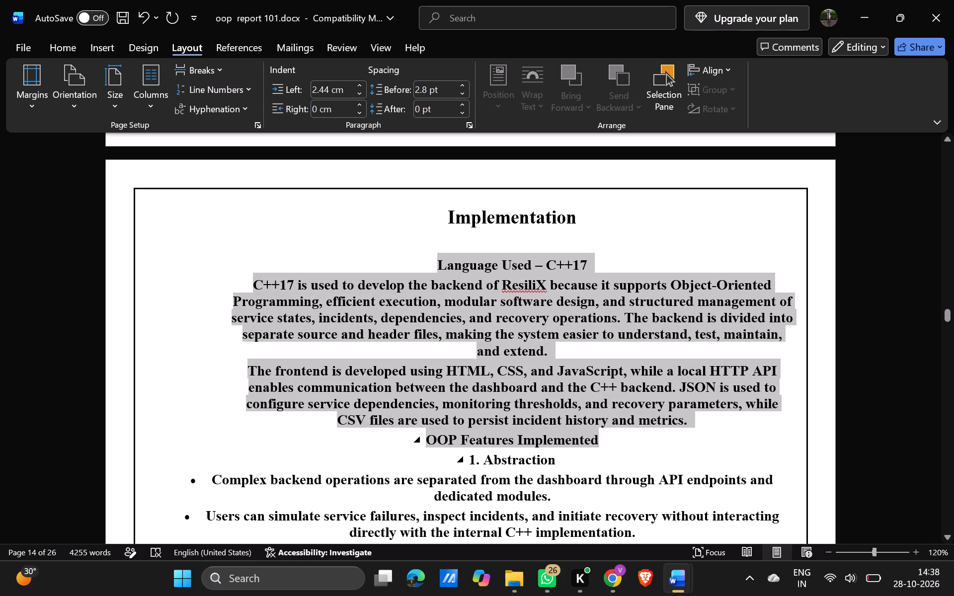
pyautogui.moveTo(523, 448); pyautogui.dragTo(521, 595)
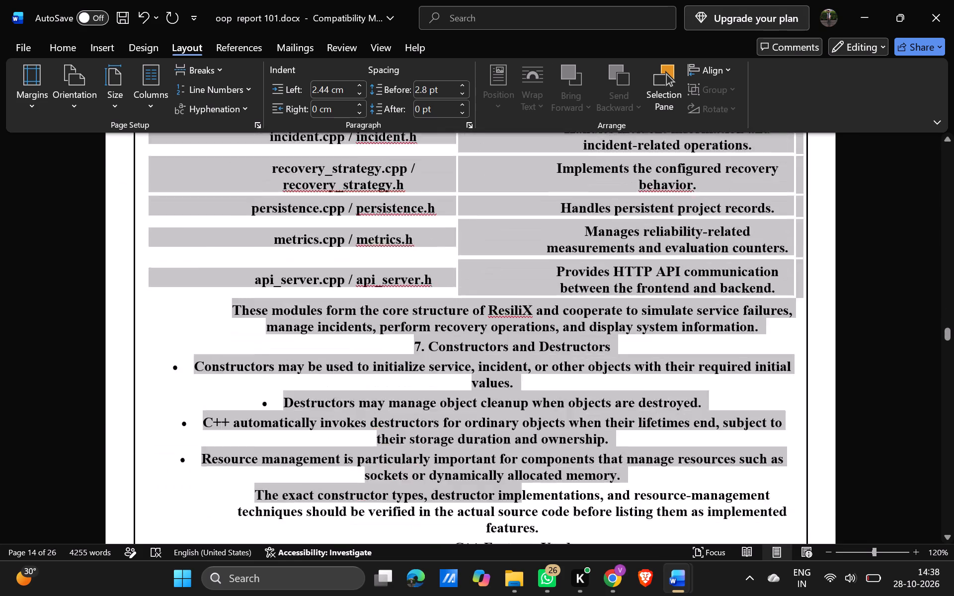
pyautogui.moveTo(521, 595); pyautogui.dragTo(488, 433)
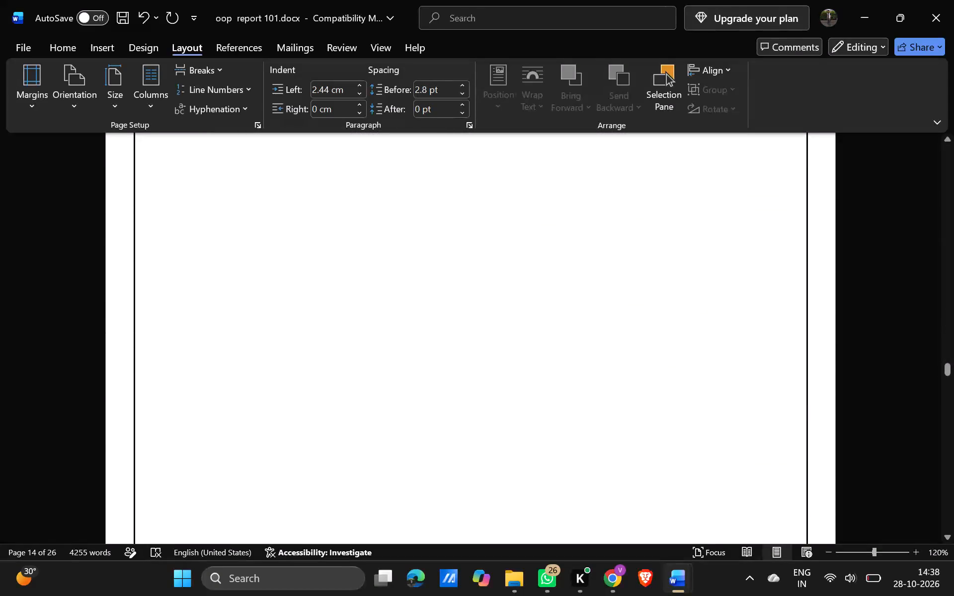
pyautogui.moveTo(488, 433); pyautogui.dragTo(437, 159)
pyautogui.scroll(2, 437, 159)
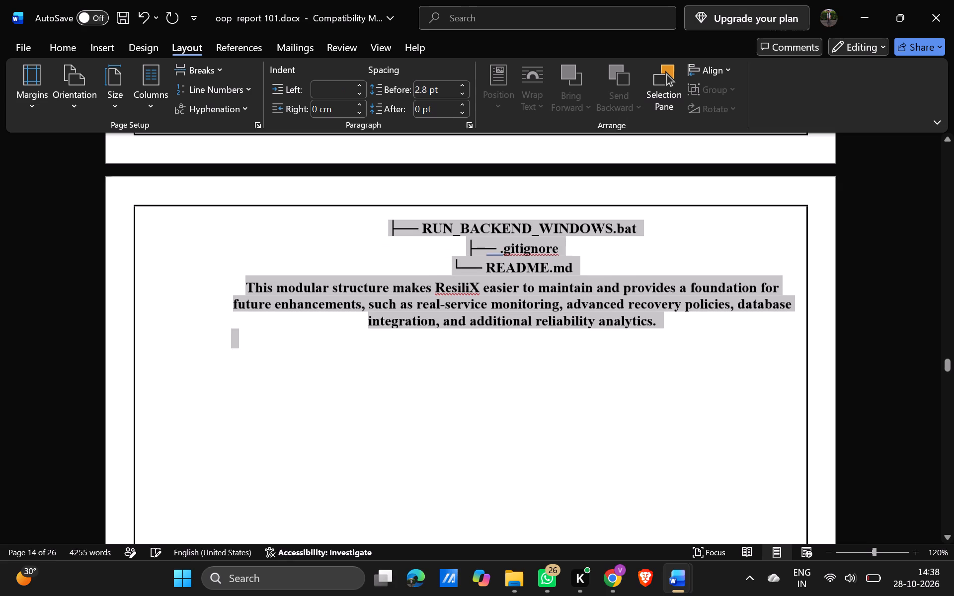
pyautogui.click(75, 51)
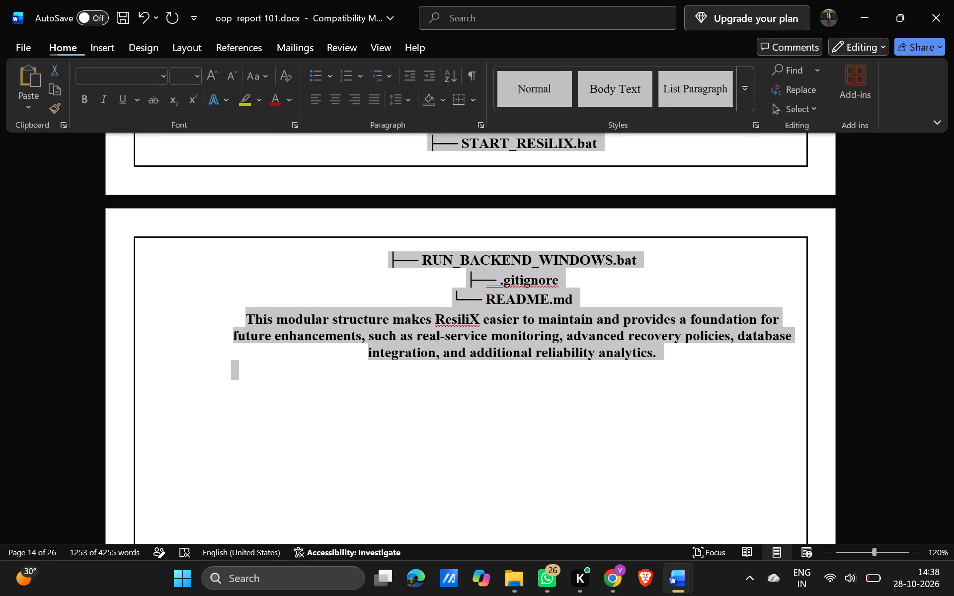
pyautogui.click(89, 100)
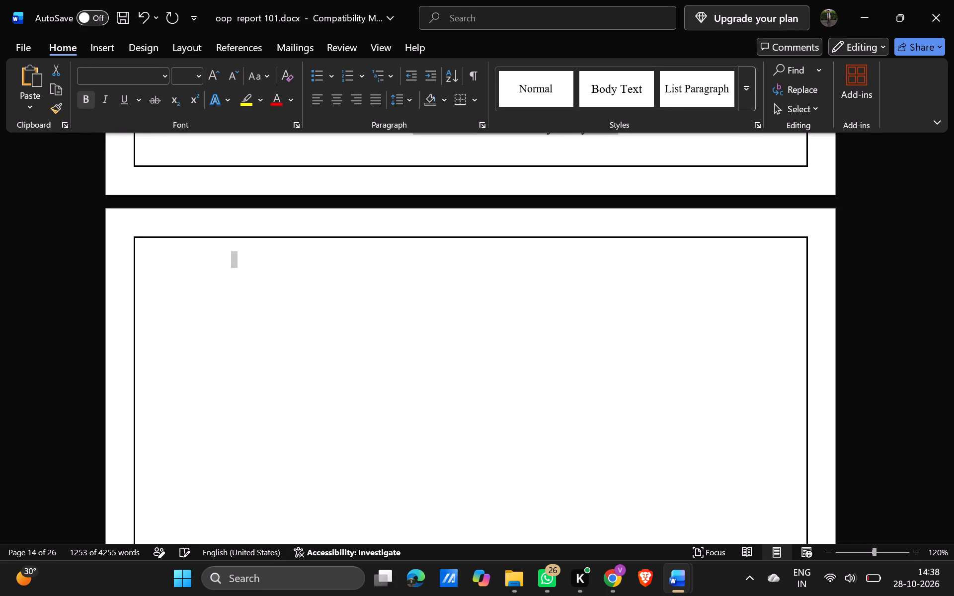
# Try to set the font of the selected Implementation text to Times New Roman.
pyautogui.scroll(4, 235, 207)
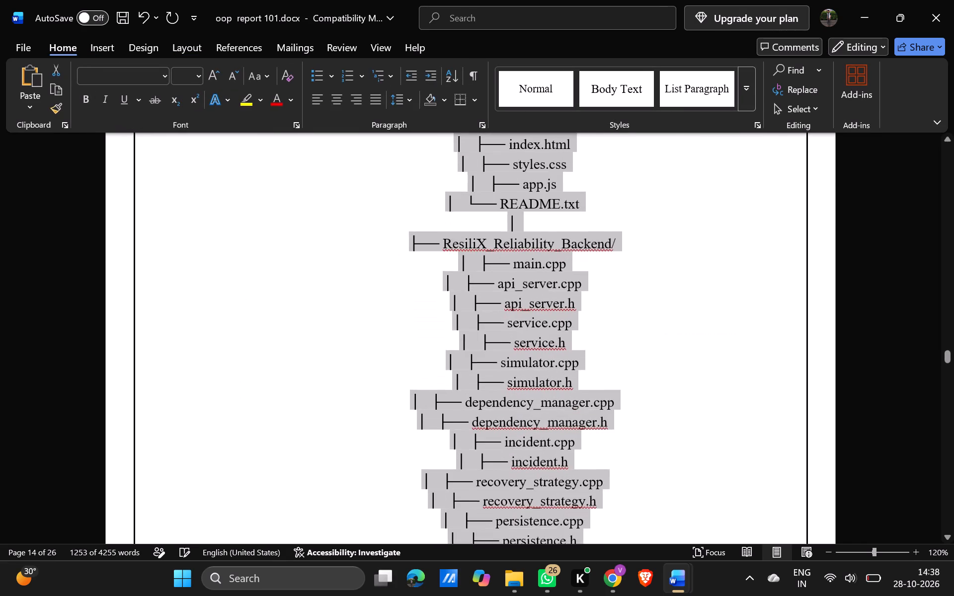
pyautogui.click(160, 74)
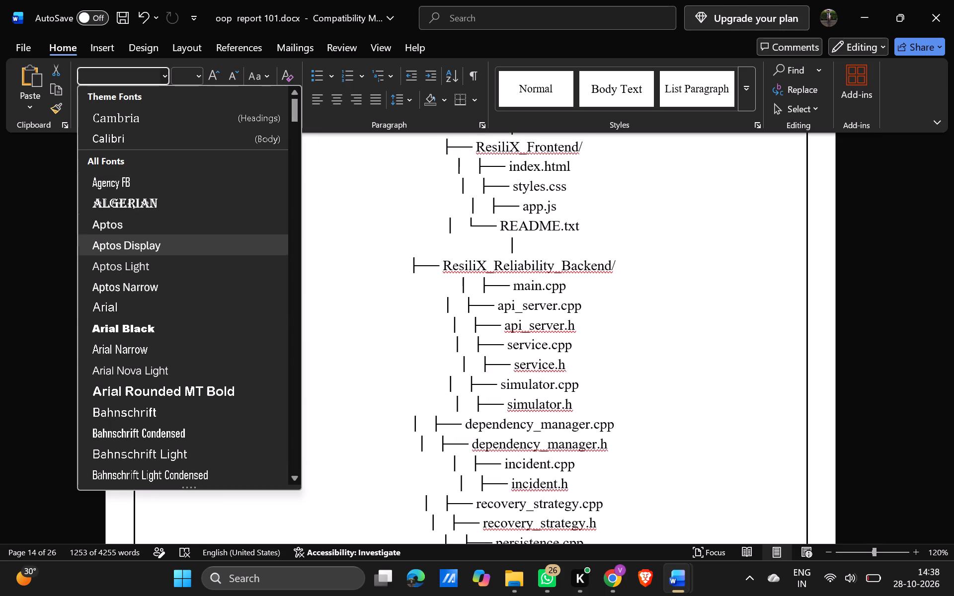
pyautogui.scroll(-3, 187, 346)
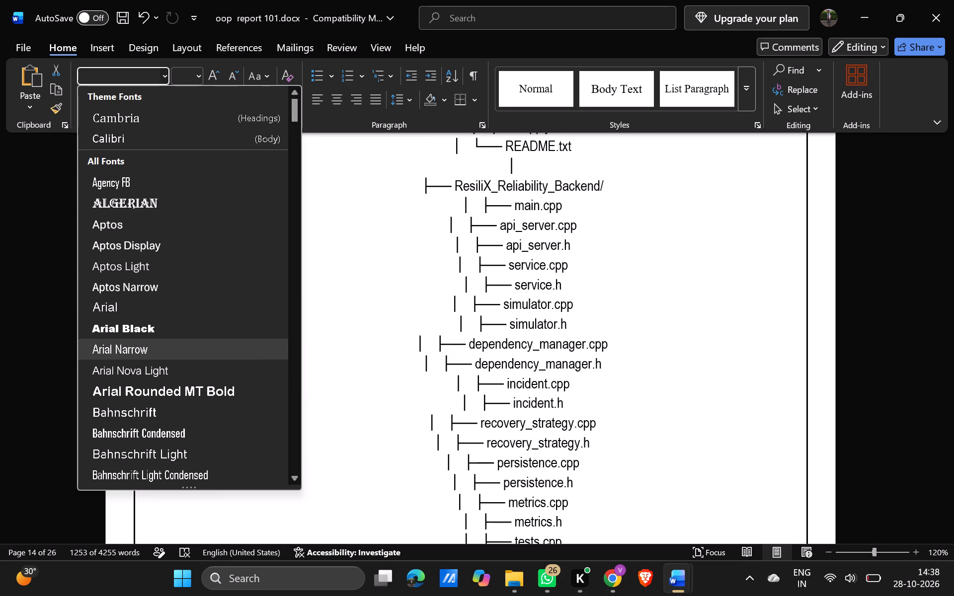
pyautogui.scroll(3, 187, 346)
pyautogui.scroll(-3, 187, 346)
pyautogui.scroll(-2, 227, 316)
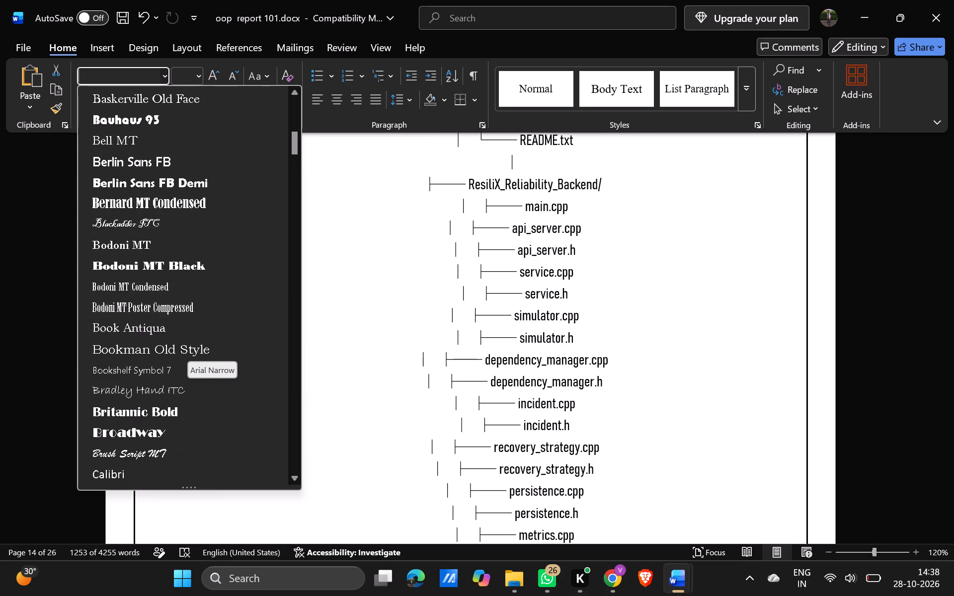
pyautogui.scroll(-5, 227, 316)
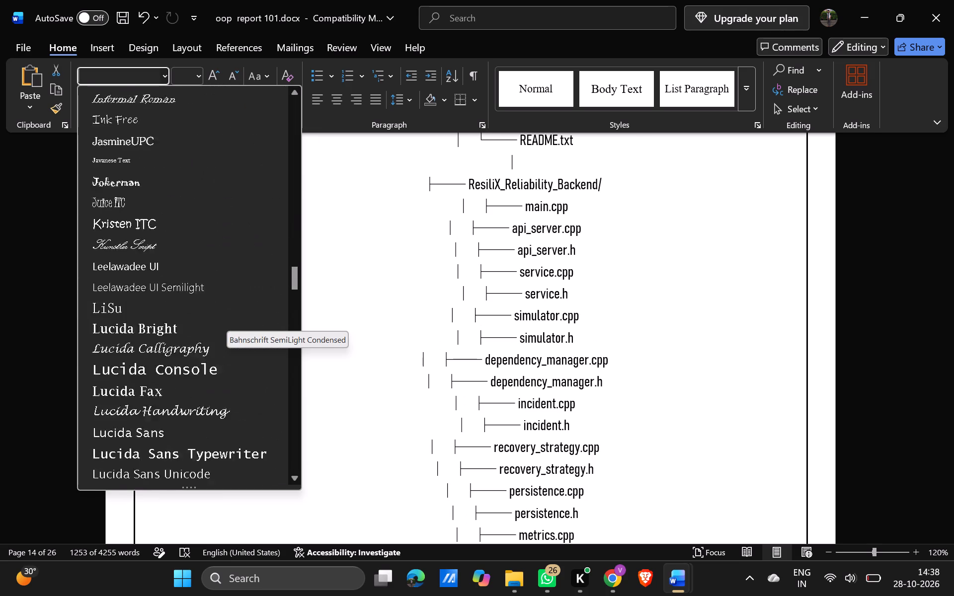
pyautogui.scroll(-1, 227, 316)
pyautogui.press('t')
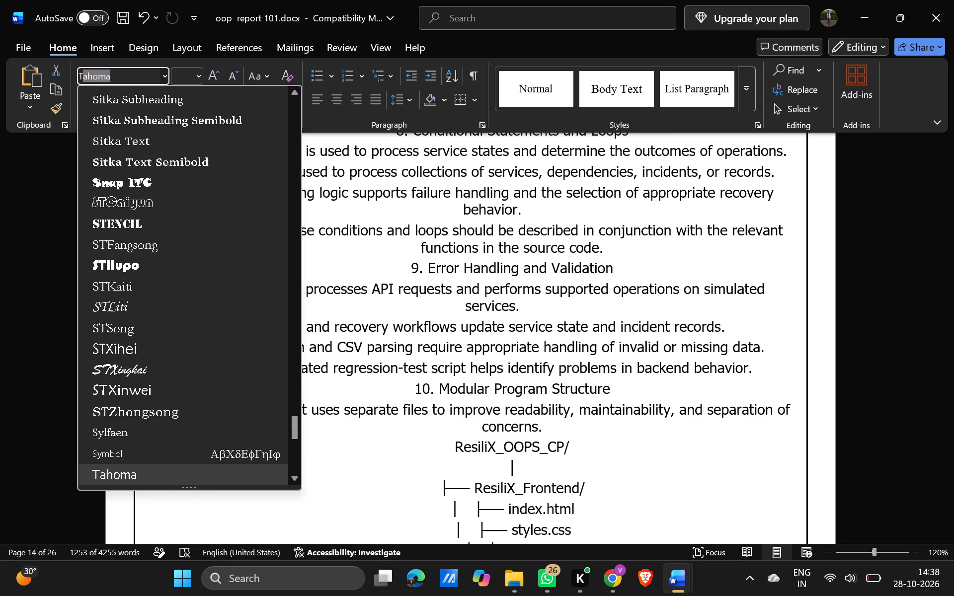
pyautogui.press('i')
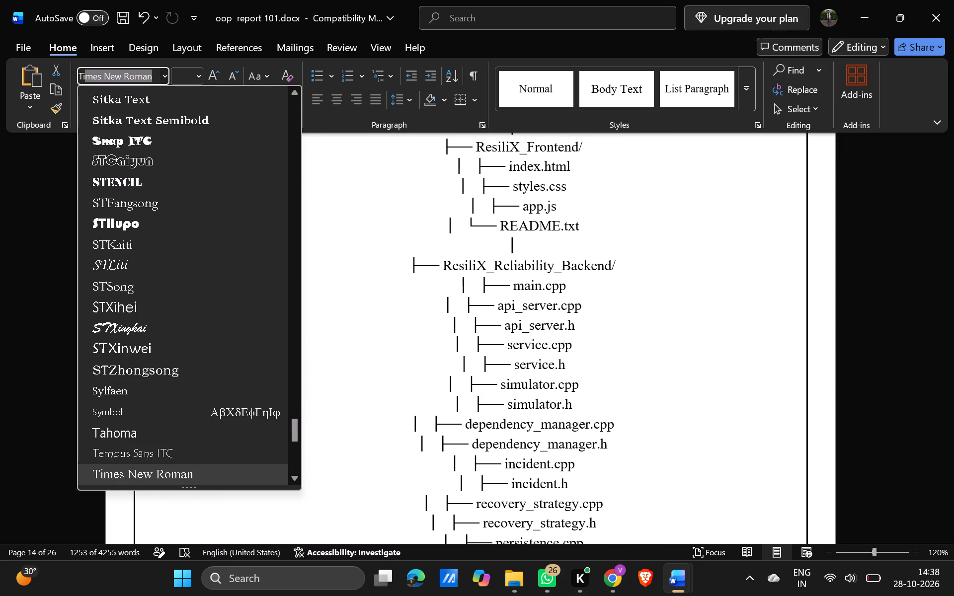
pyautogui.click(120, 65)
# Set the font size of the selected Implementation text to 12.
pyautogui.click(198, 74)
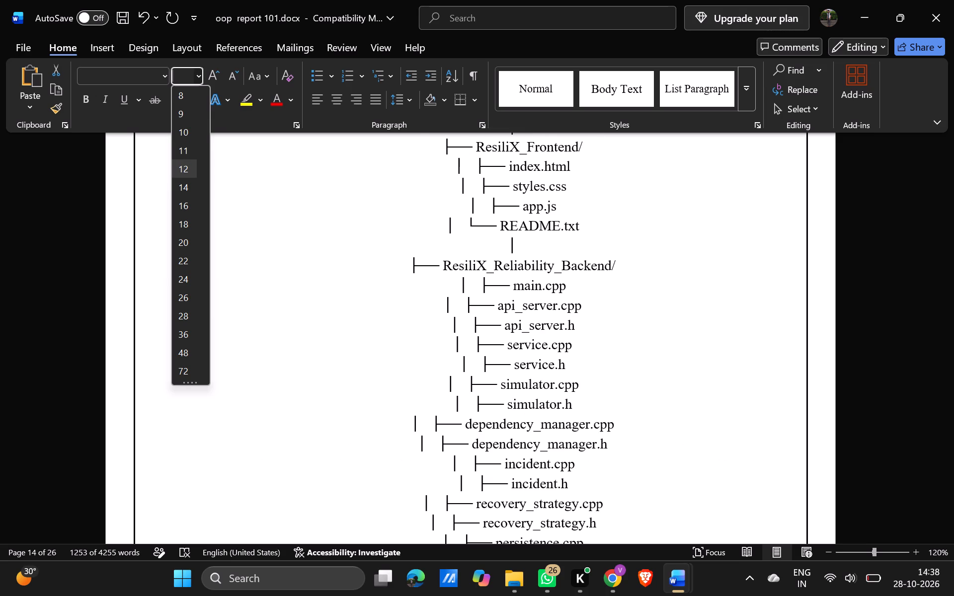
pyautogui.click(188, 161)
pyautogui.click(371, 284)
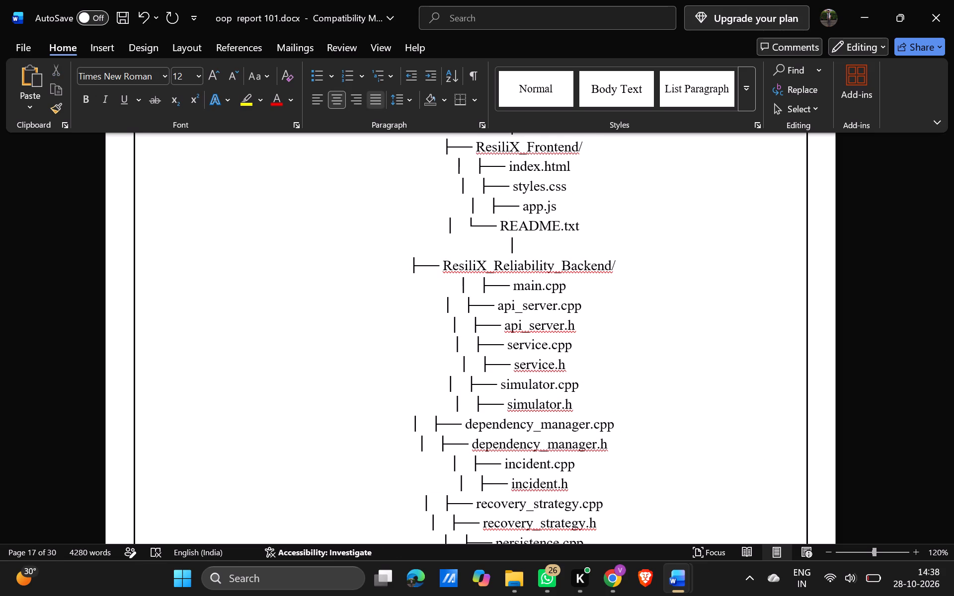
# Left-align the "Language Used – C++17" heading below Implementation and make it bold.
pyautogui.scroll(-6, 484, 414)
pyautogui.scroll(1, 484, 414)
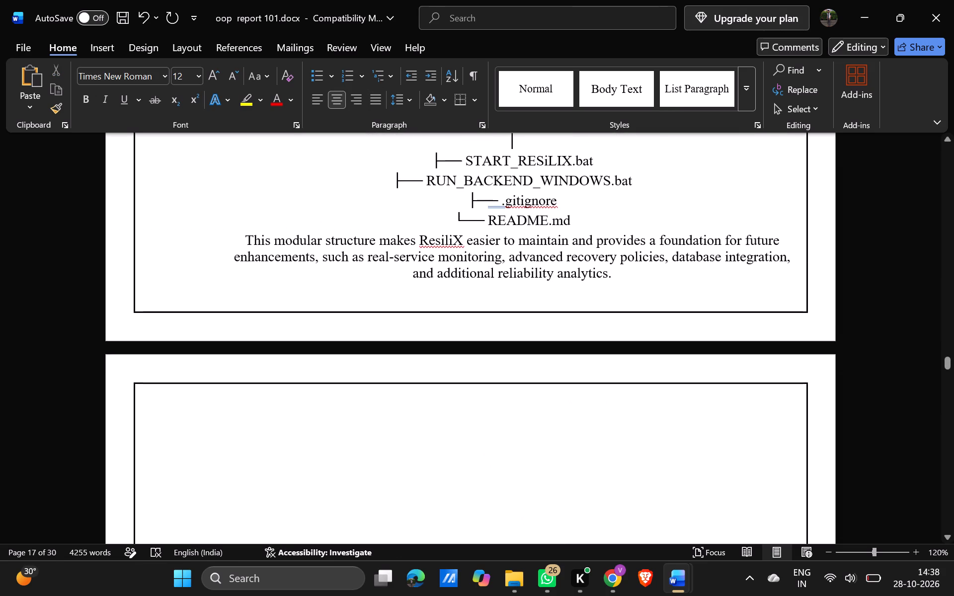
pyautogui.scroll(7, 557, 252)
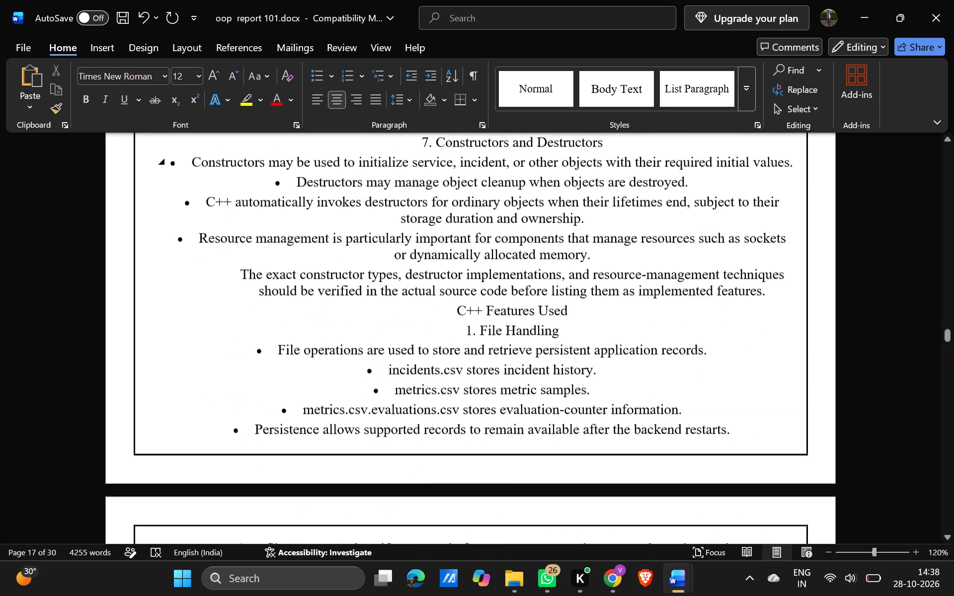
pyautogui.scroll(1, 557, 252)
pyautogui.scroll(-2, 557, 252)
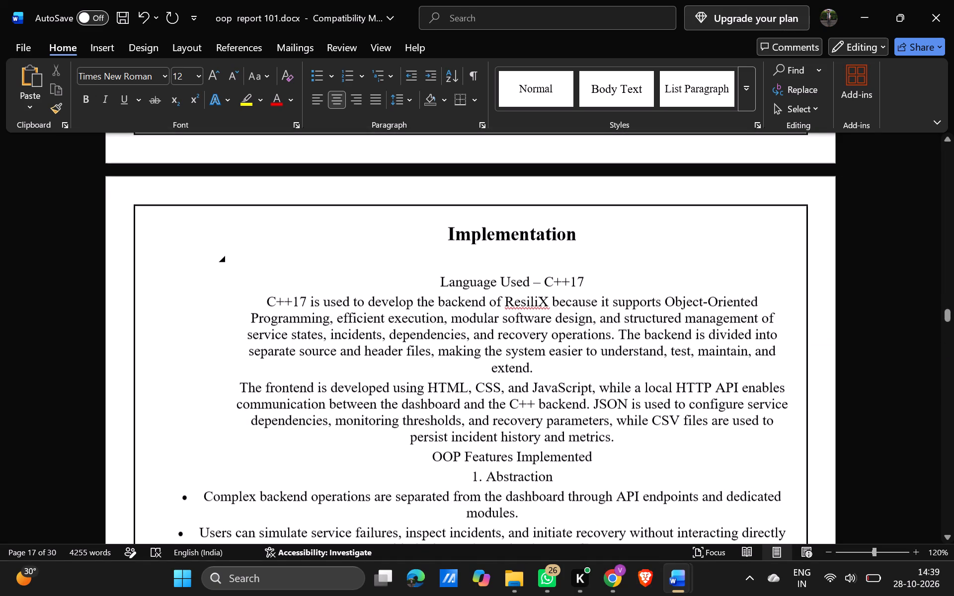
pyautogui.click(440, 283)
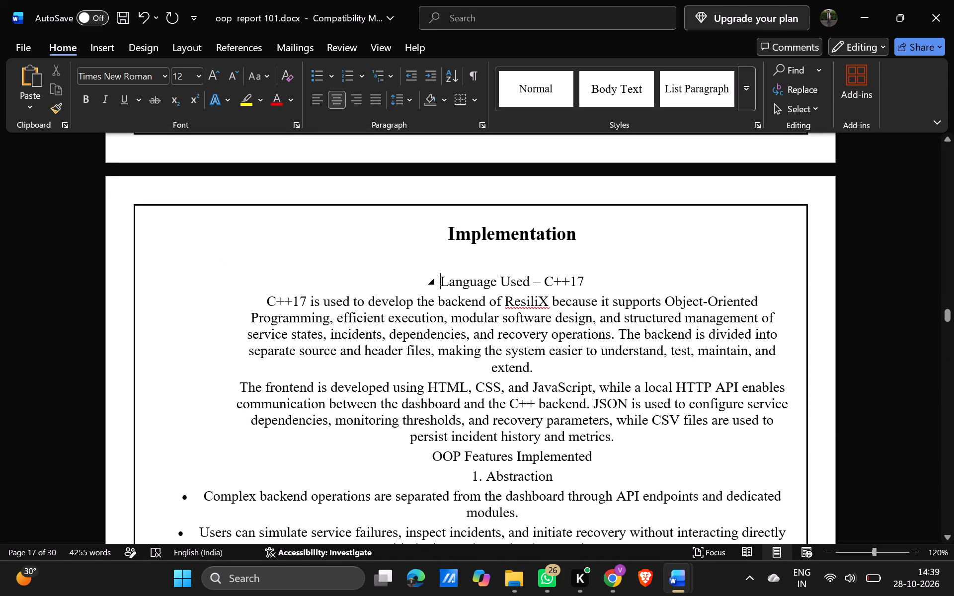
pyautogui.press('BackSpace')
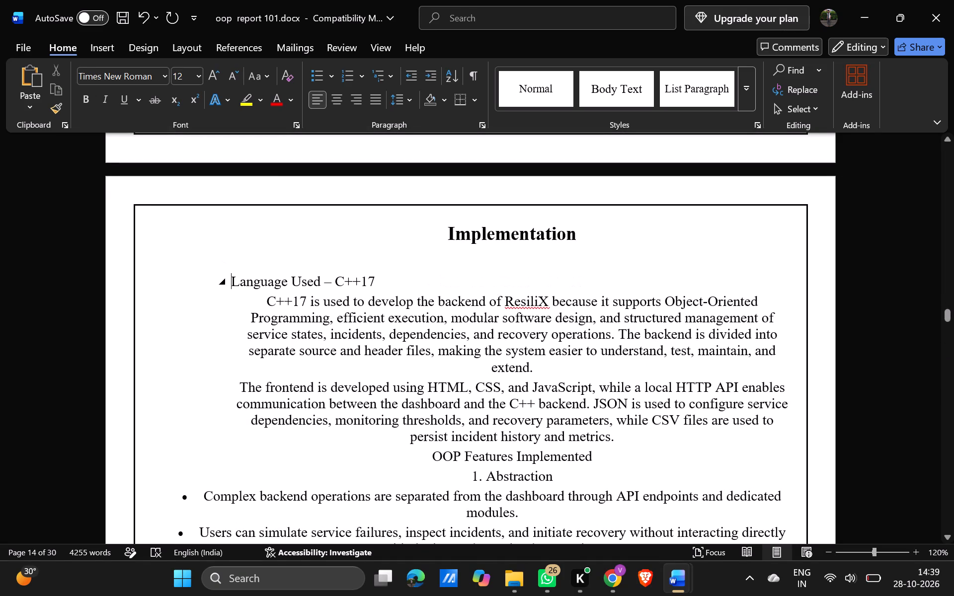
pyautogui.moveTo(391, 277); pyautogui.dragTo(249, 283)
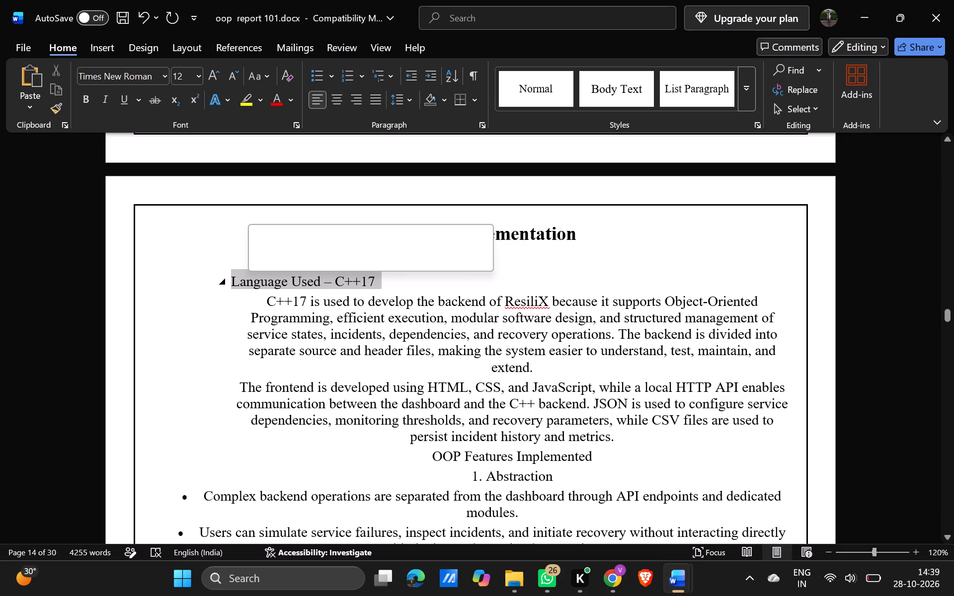
pyautogui.click(265, 258)
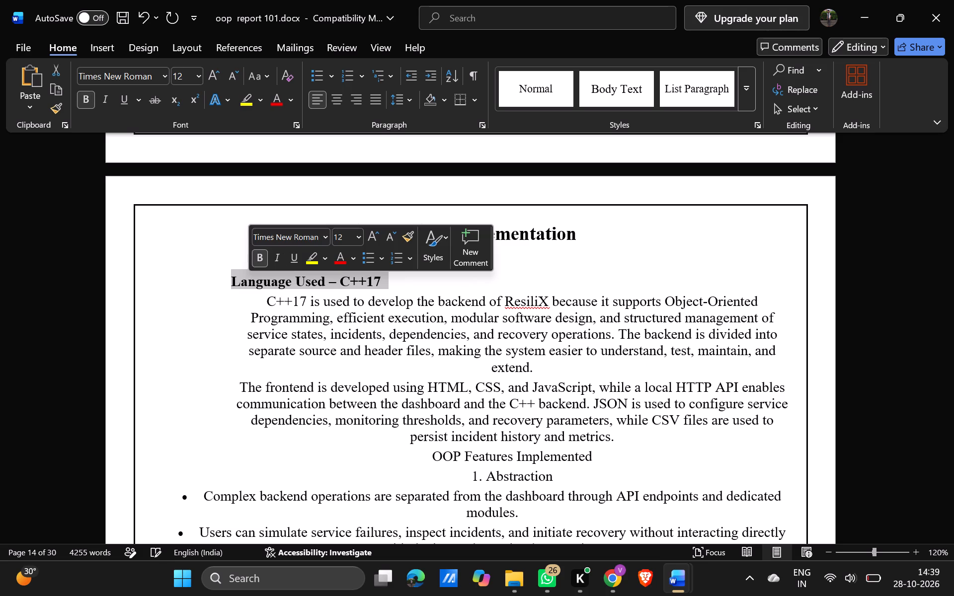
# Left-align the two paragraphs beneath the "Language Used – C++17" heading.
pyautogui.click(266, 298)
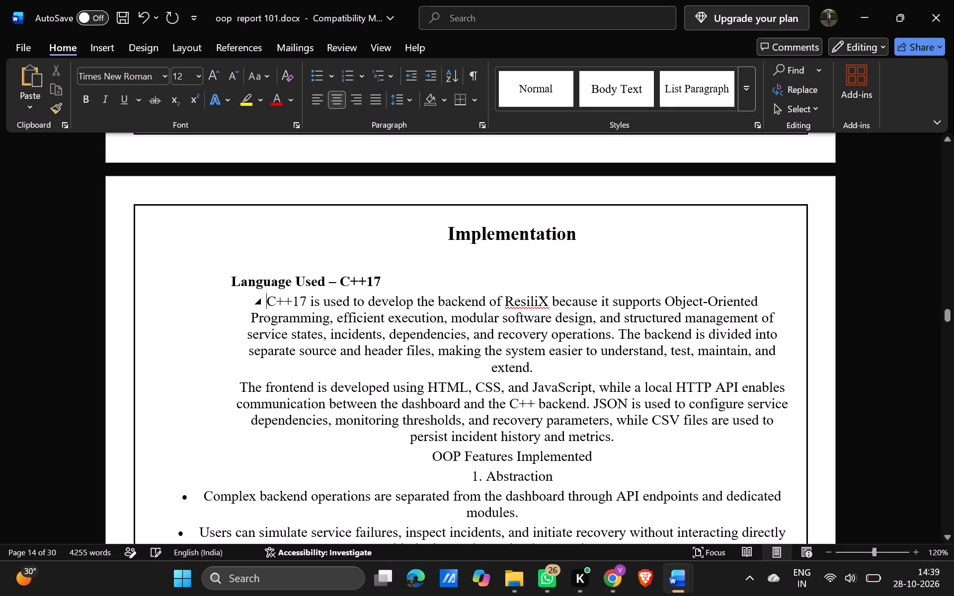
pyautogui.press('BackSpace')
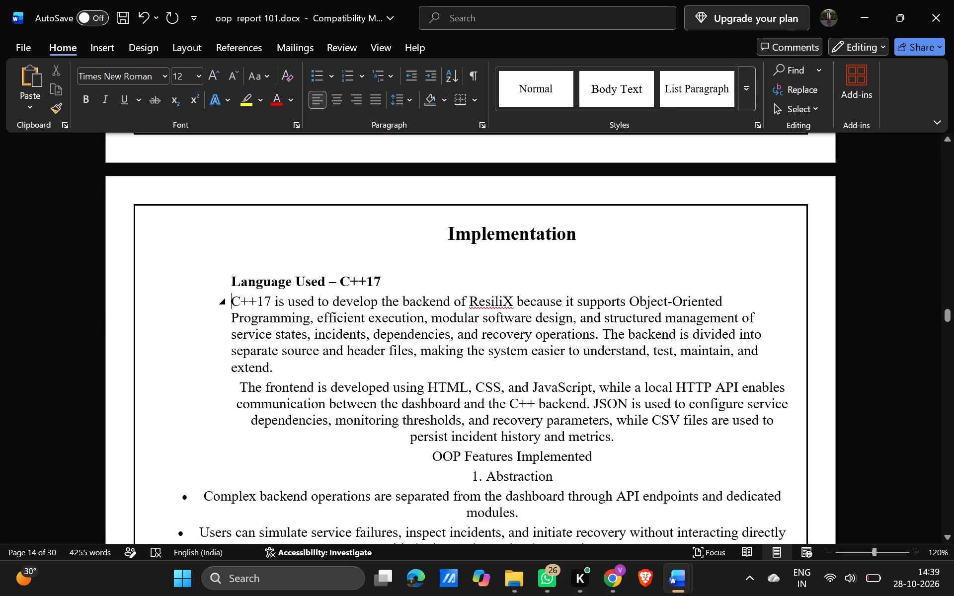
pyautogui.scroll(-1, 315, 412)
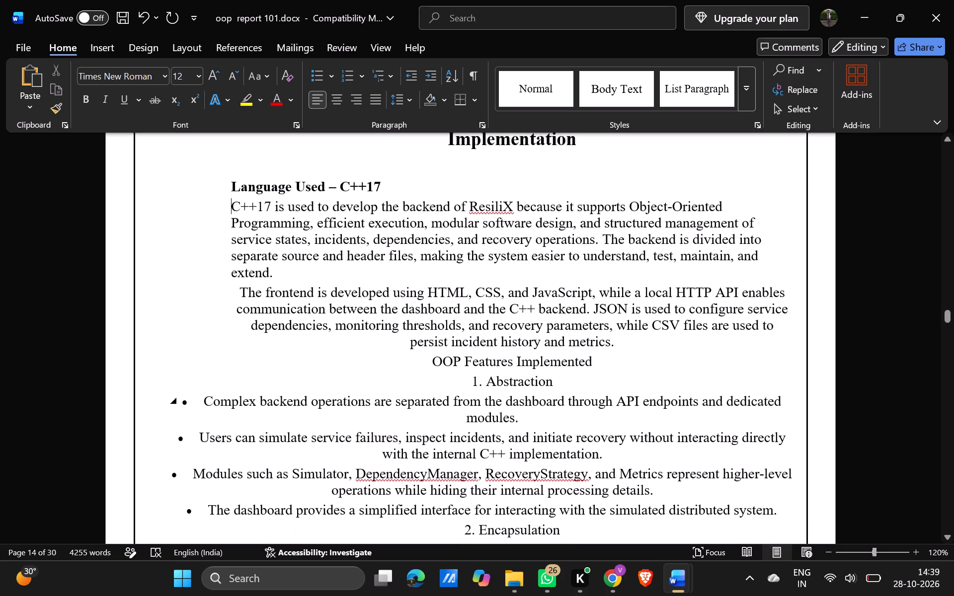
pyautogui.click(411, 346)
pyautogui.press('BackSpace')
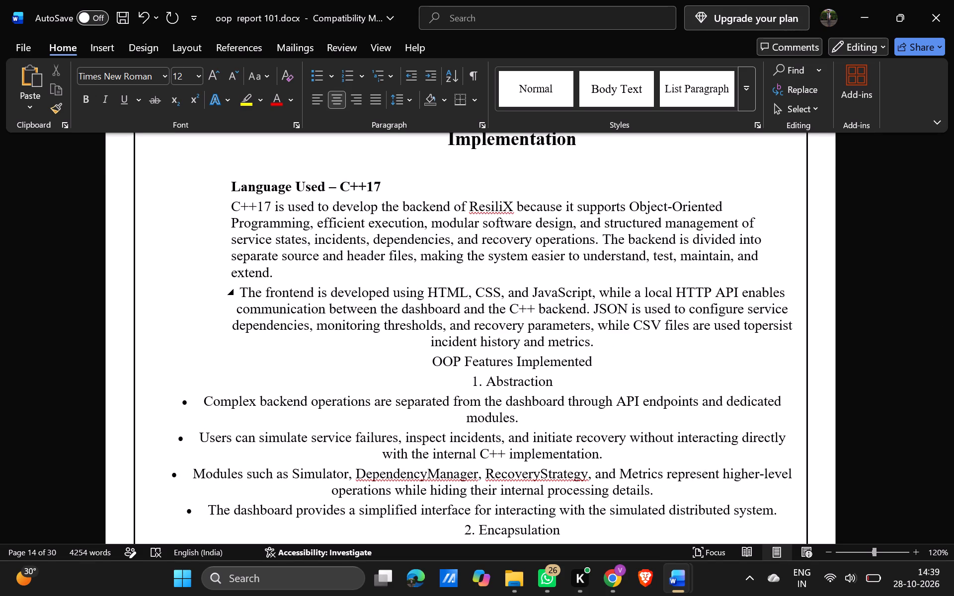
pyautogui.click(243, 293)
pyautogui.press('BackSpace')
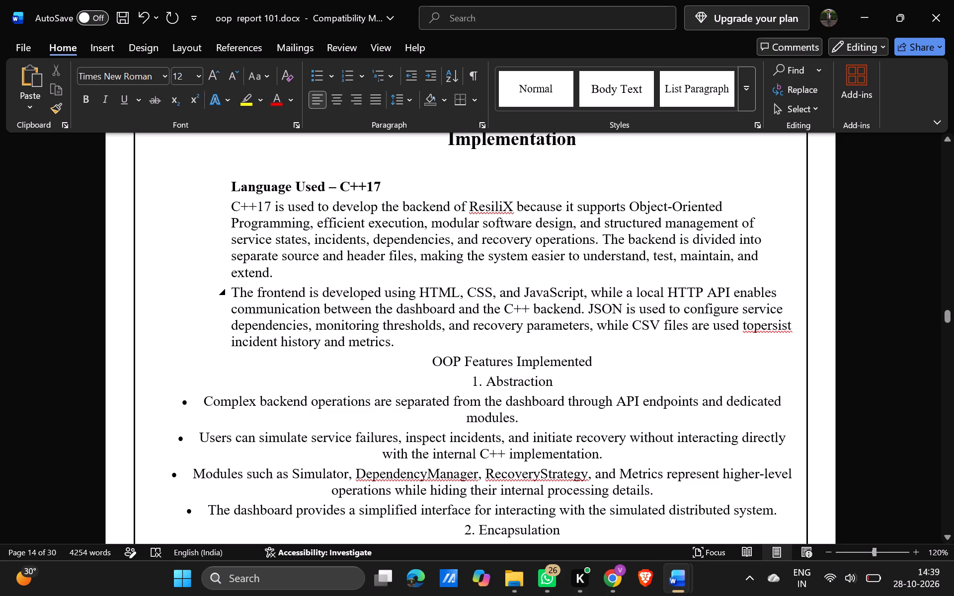
# Justify the two paragraphs under "Language Used – C++17" and set their font size to 11.
pyautogui.moveTo(395, 348); pyautogui.dragTo(237, 214)
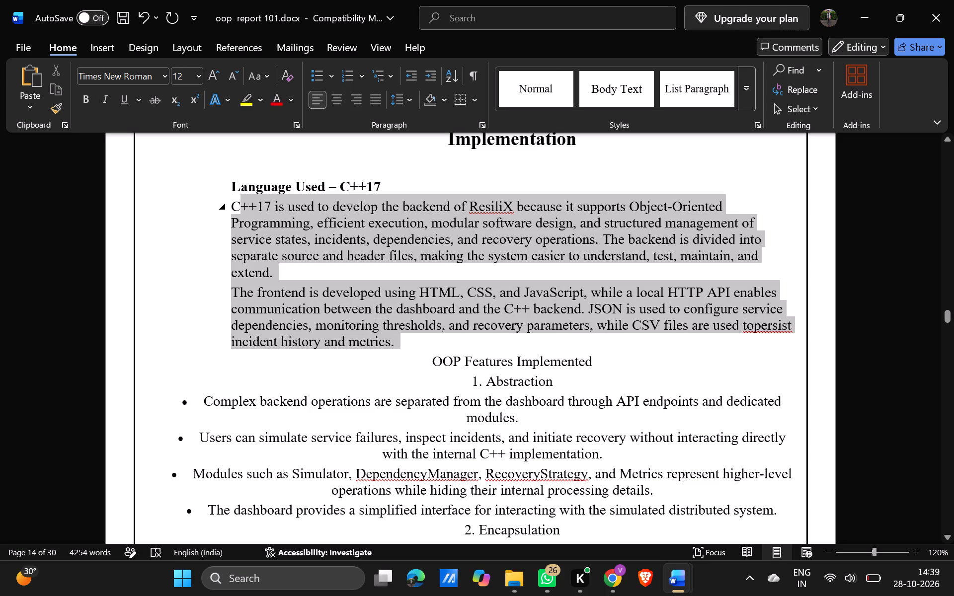
pyautogui.moveTo(237, 214); pyautogui.dragTo(233, 214)
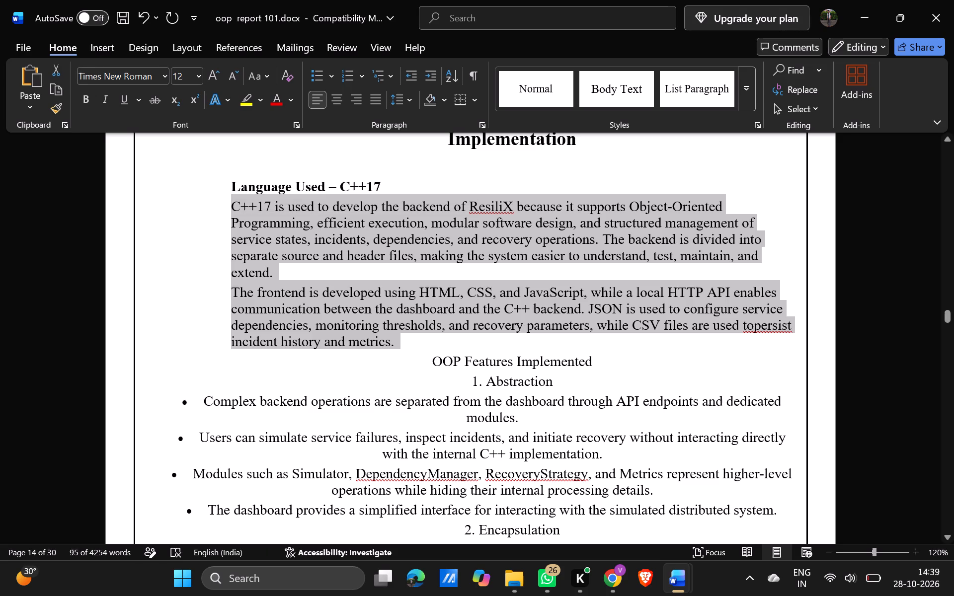
pyautogui.click(373, 99)
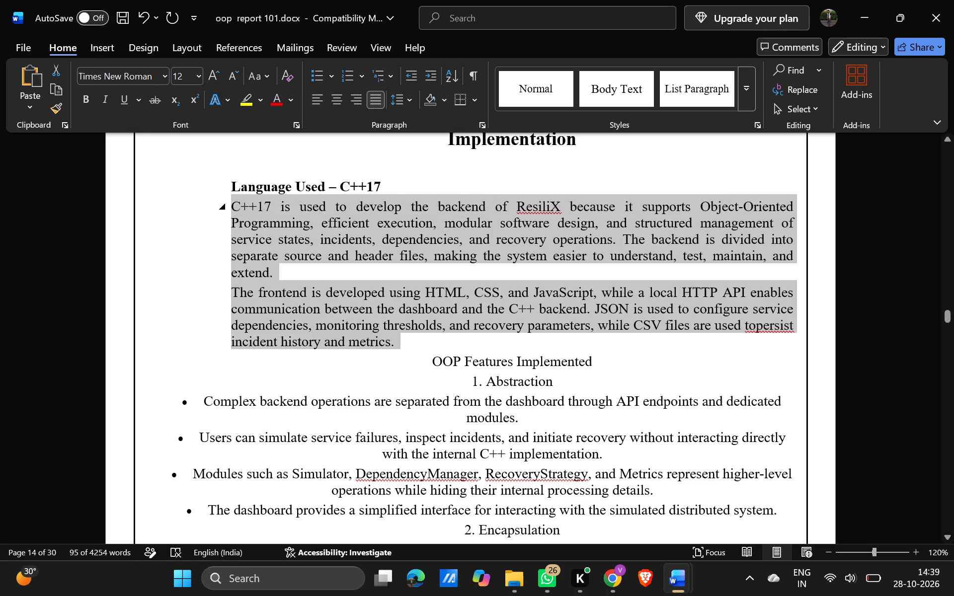
pyautogui.click(193, 77)
pyautogui.moveTo(197, 71); pyautogui.dragTo(195, 152)
pyautogui.click(195, 152)
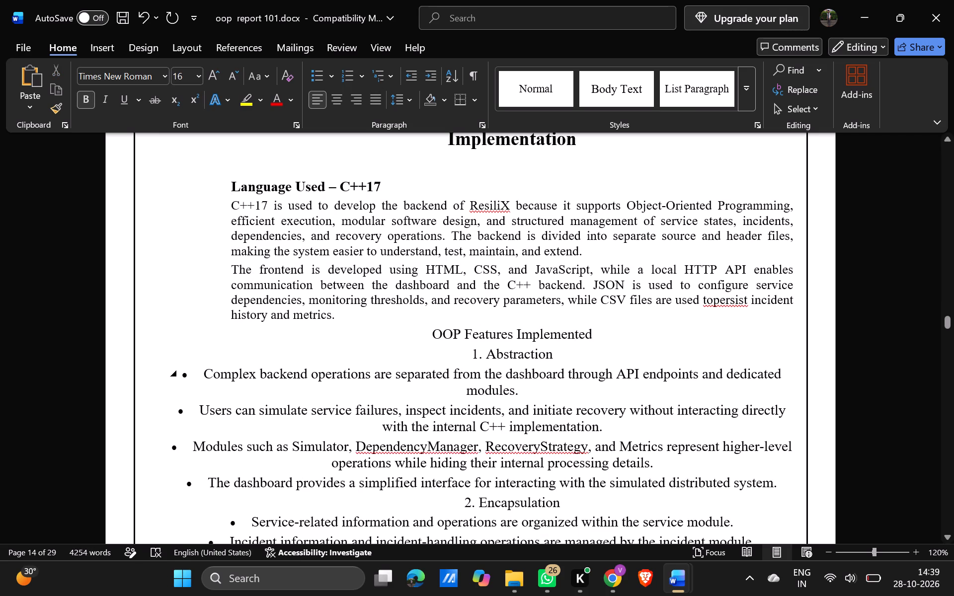
# Left-align the "OOP Features Implemented" heading, insert a blank line above it, and make it bold.
pyautogui.click(434, 333)
pyautogui.press('BackSpace')
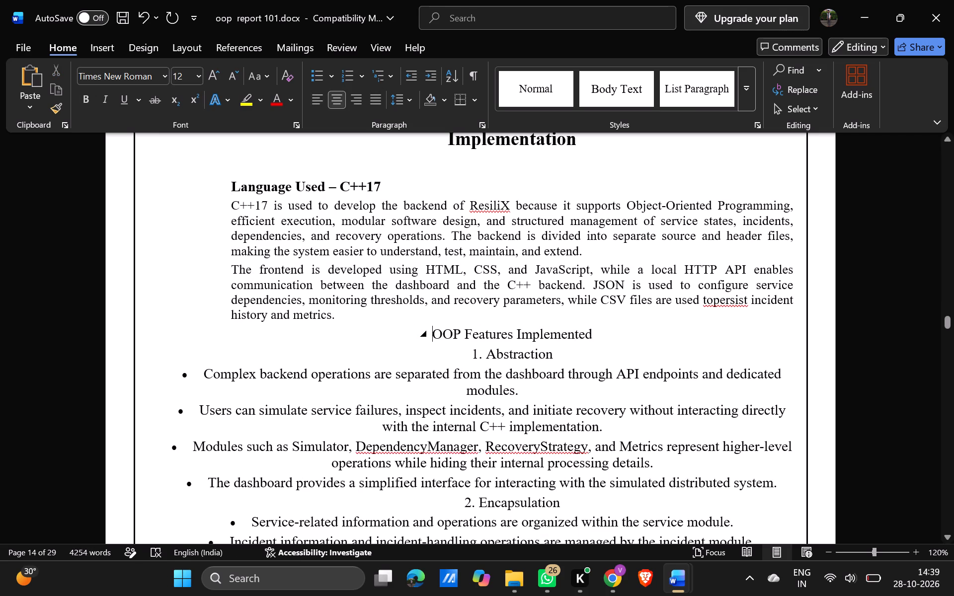
pyautogui.press('Return')
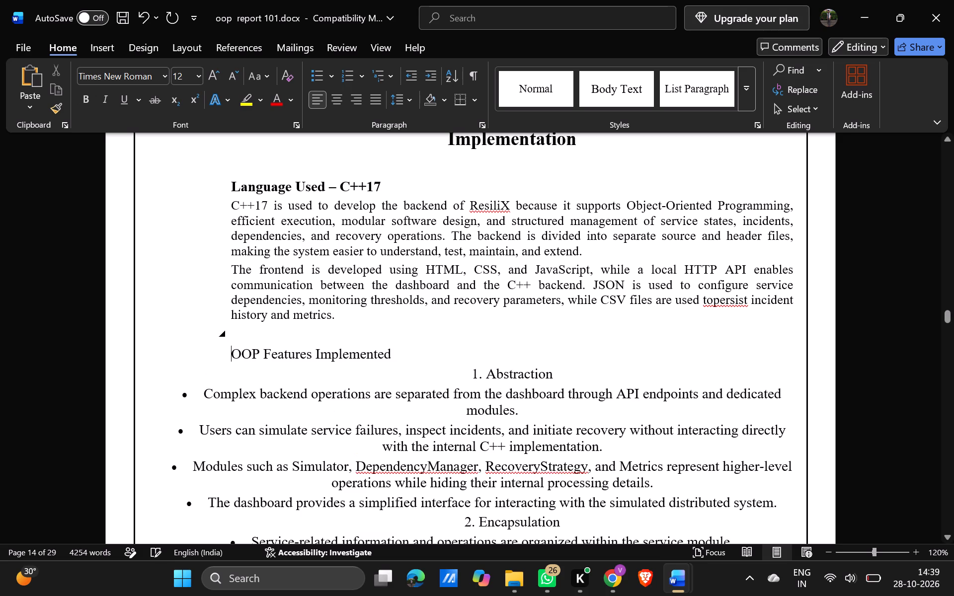
pyautogui.moveTo(396, 353); pyautogui.dragTo(243, 339)
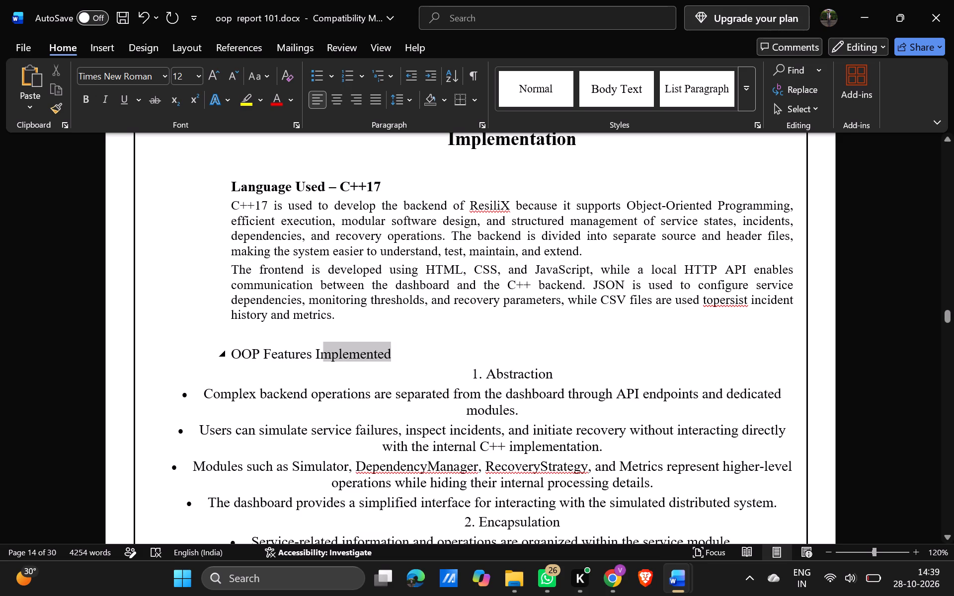
pyautogui.moveTo(243, 339); pyautogui.dragTo(238, 351)
pyautogui.click(245, 320)
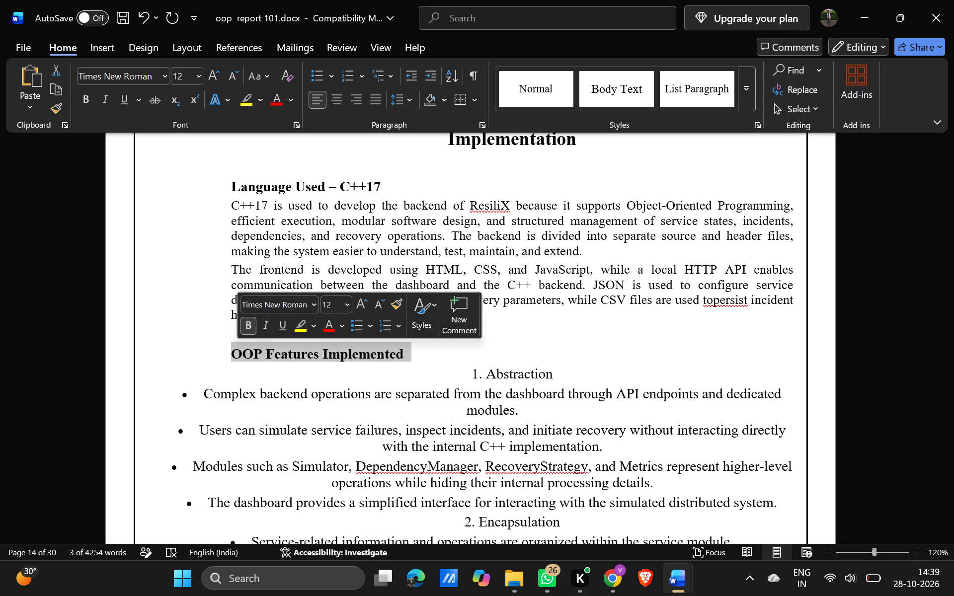
# Left-align the "1. Abstraction" subheading under OOP Features Implemented and make it bold.
pyautogui.click(472, 376)
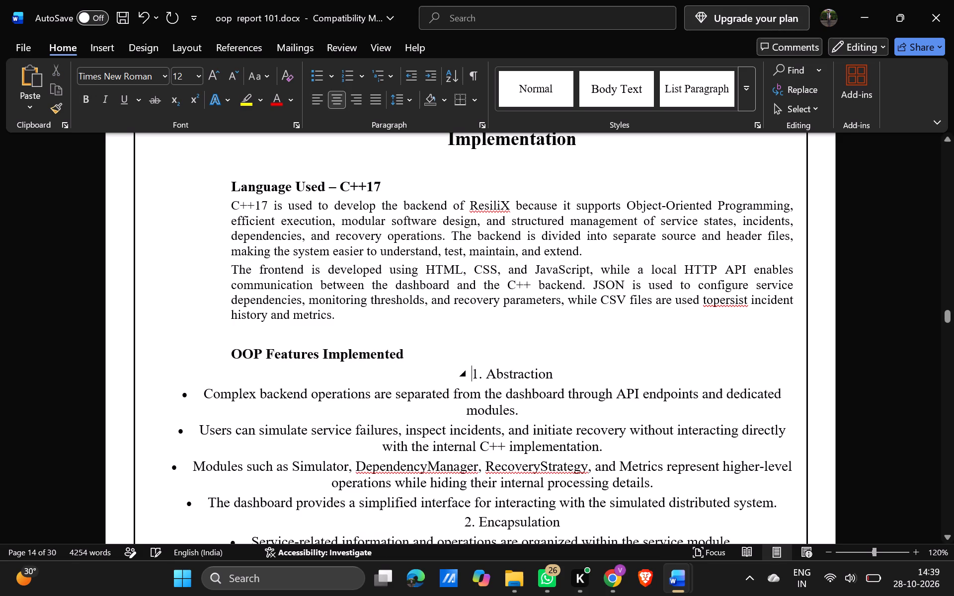
pyautogui.press('BackSpace')
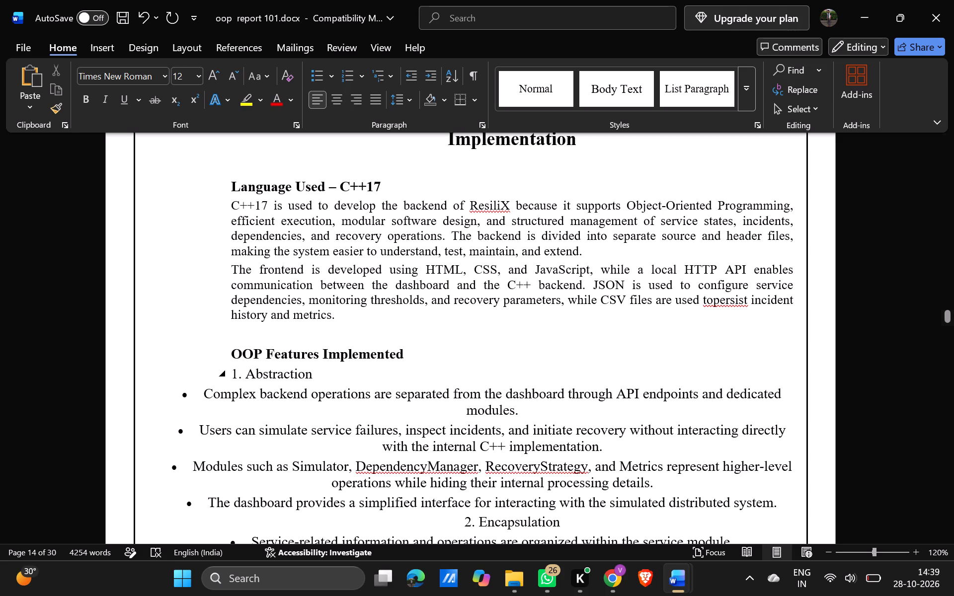
pyautogui.scroll(-1, 404, 393)
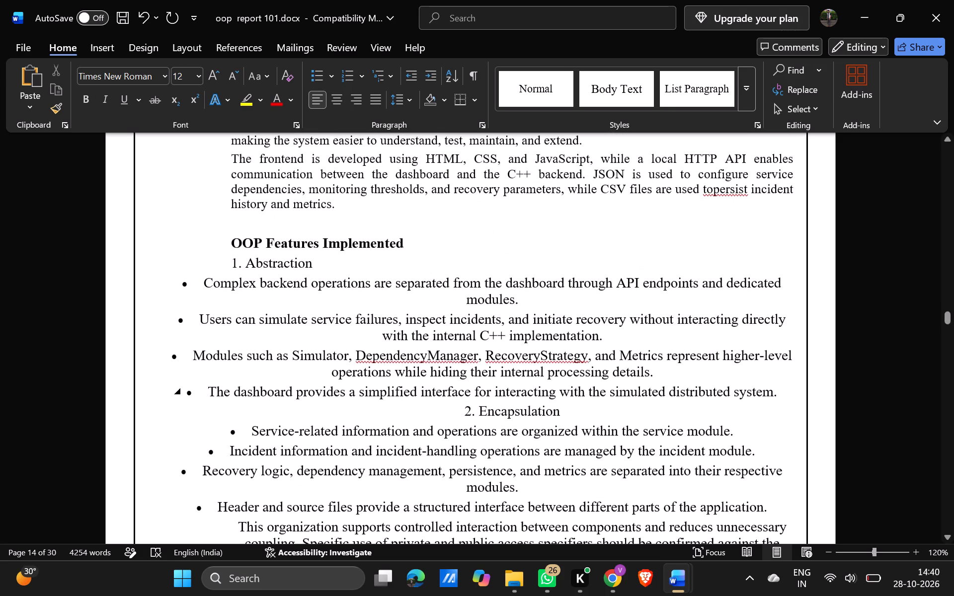
pyautogui.moveTo(316, 263); pyautogui.dragTo(300, 260)
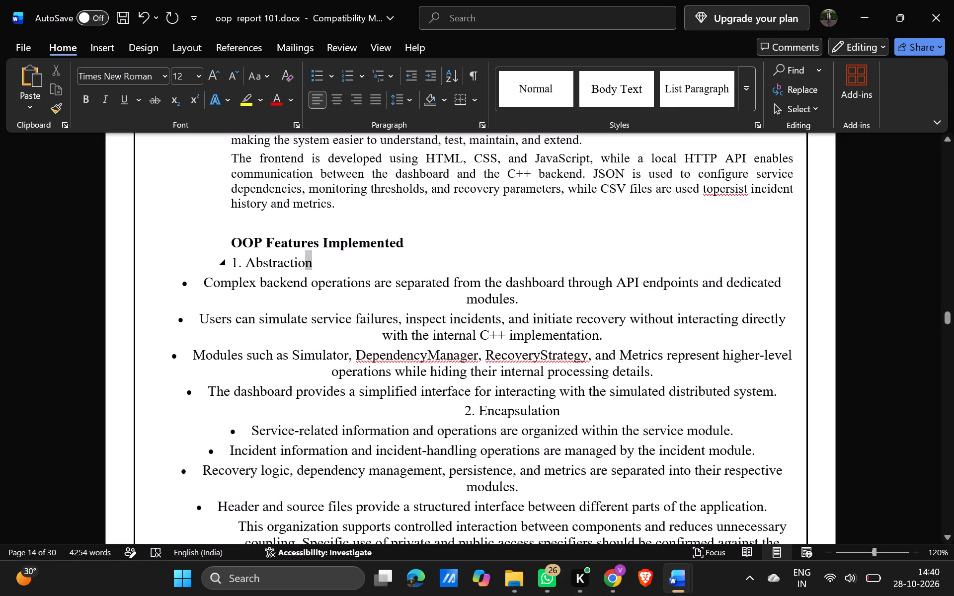
pyautogui.moveTo(300, 260); pyautogui.dragTo(226, 258)
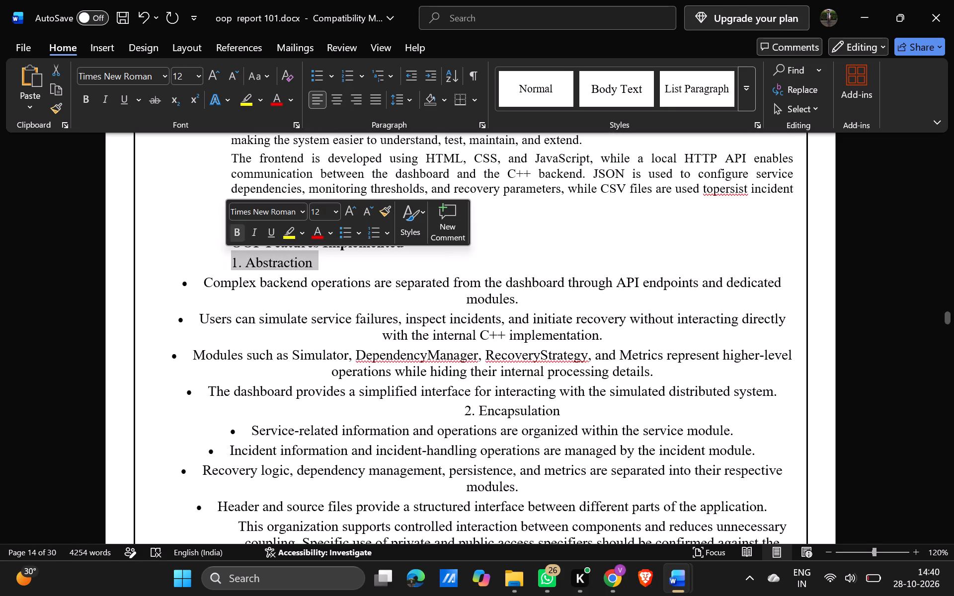
pyautogui.click(232, 231)
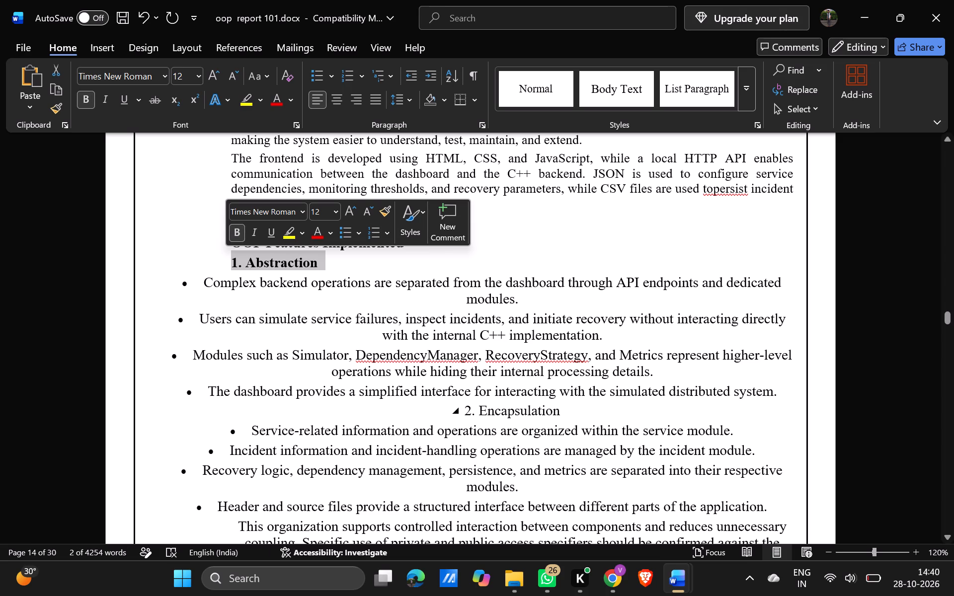
# Make the "2. Encapsulation" and "3. Inheritance" subheadings bold.
pyautogui.moveTo(557, 407); pyautogui.dragTo(456, 411)
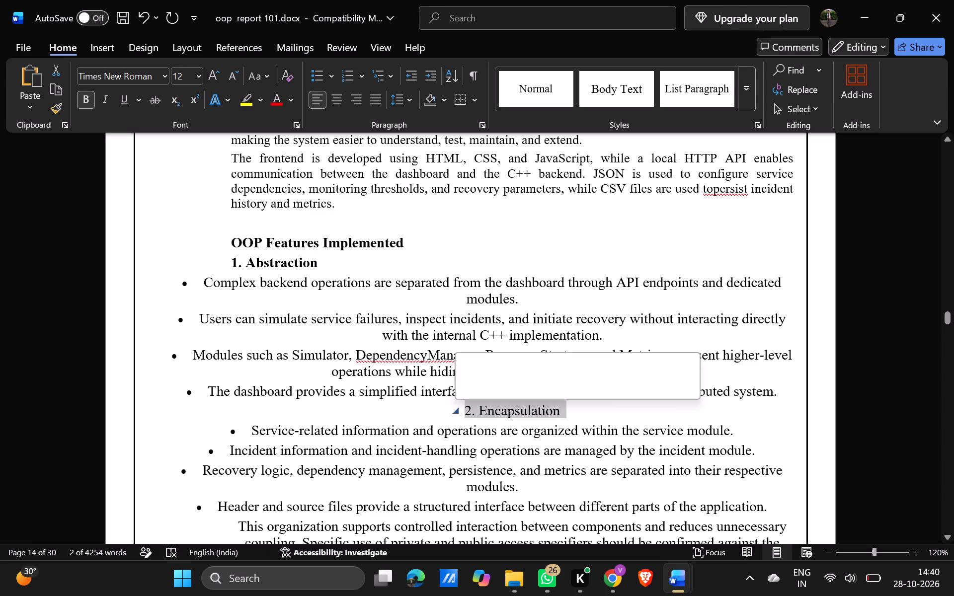
pyautogui.click(459, 383)
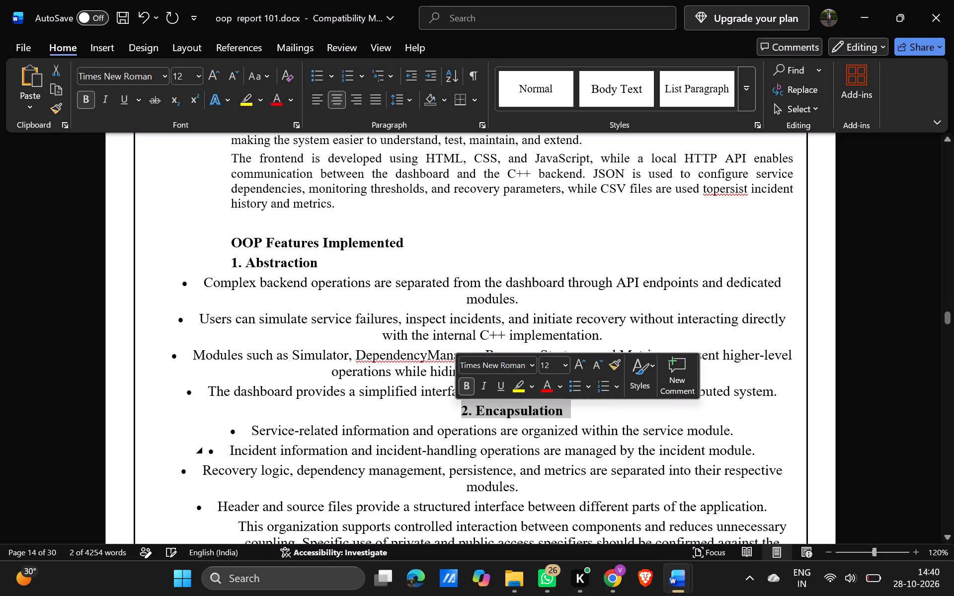
pyautogui.scroll(-1, 471, 472)
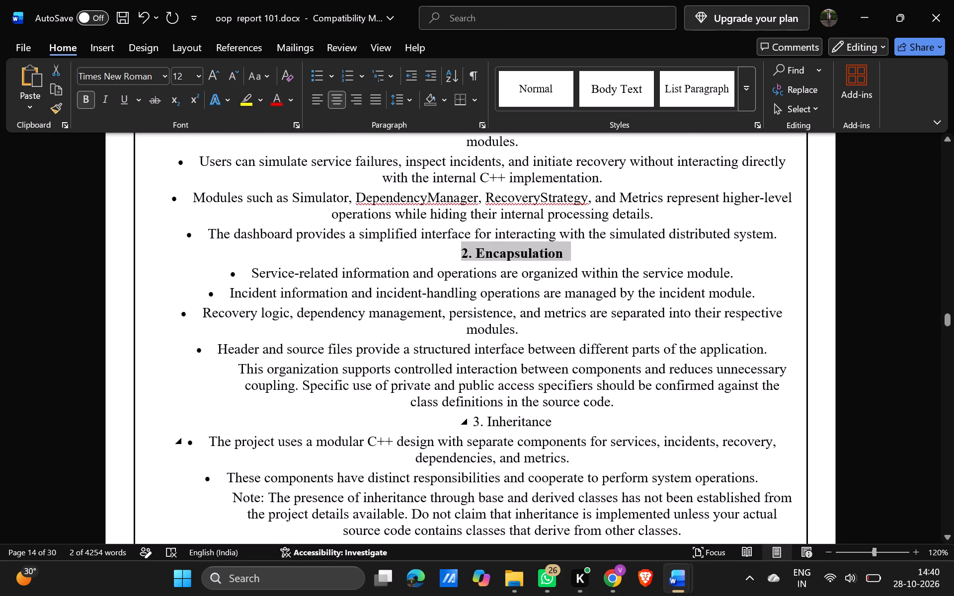
pyautogui.moveTo(554, 418); pyautogui.dragTo(474, 424)
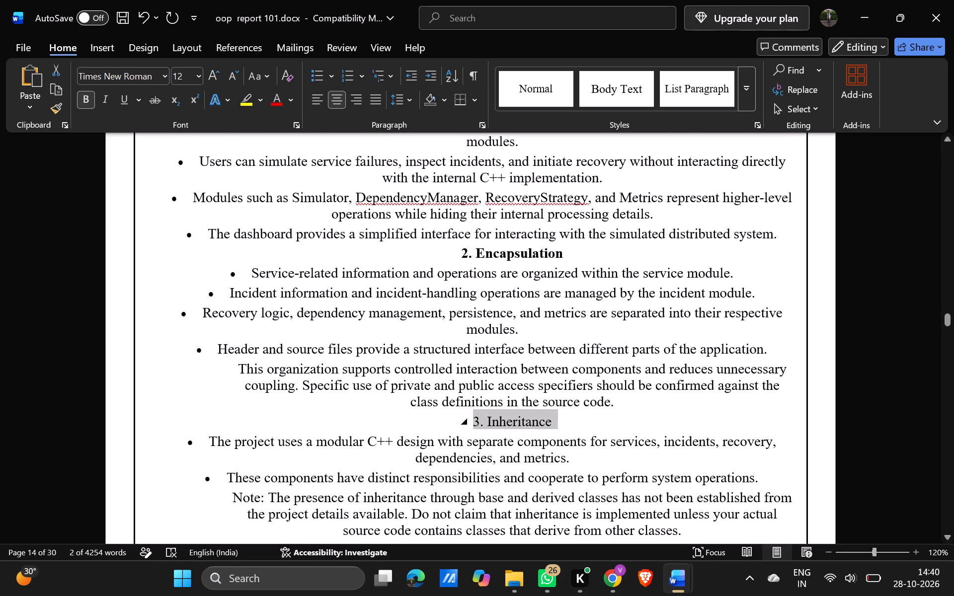
pyautogui.click(483, 400)
# Make the "4. Polymorphism" and "5. Message Passing / Object Interaction" subheadings bold.
pyautogui.scroll(-1, 483, 441)
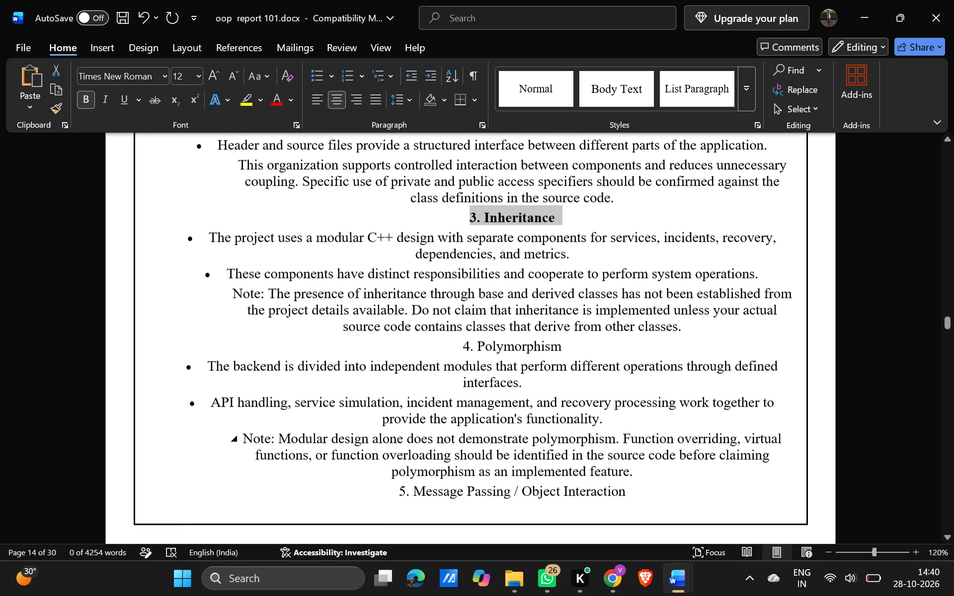
pyautogui.moveTo(559, 346); pyautogui.dragTo(471, 351)
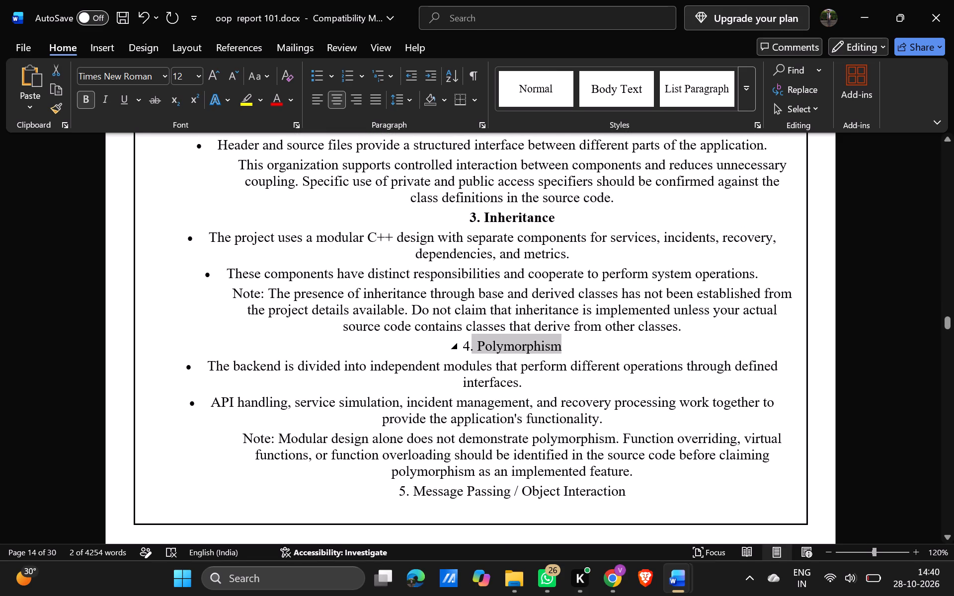
pyautogui.moveTo(471, 351); pyautogui.dragTo(465, 352)
pyautogui.click(473, 320)
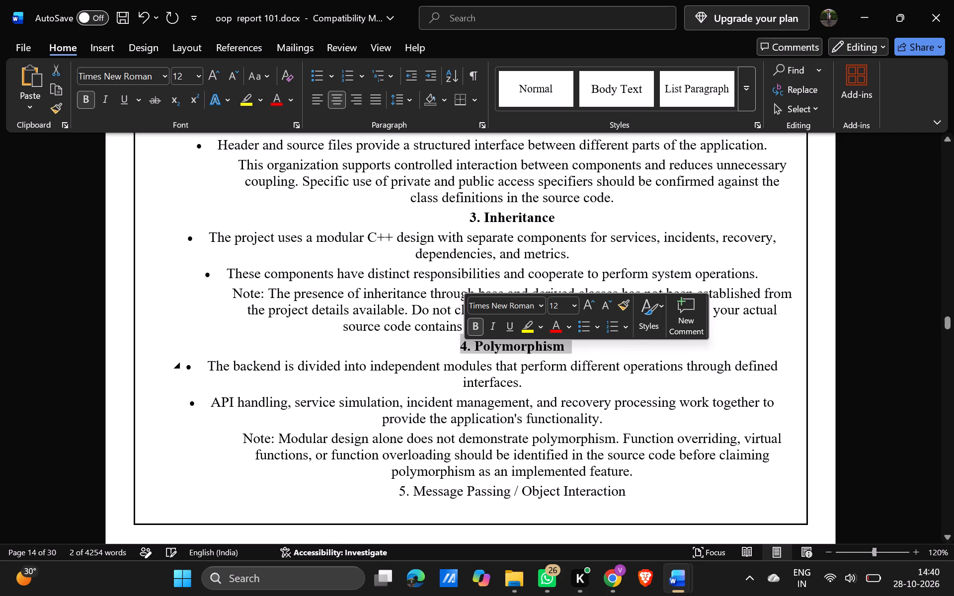
pyautogui.scroll(-1, 494, 412)
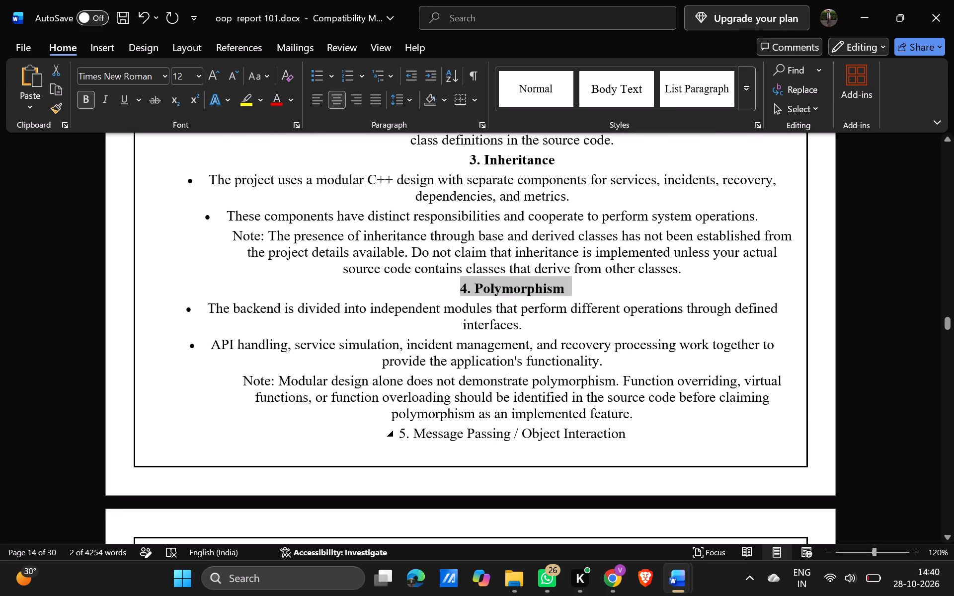
pyautogui.scroll(-1, 540, 437)
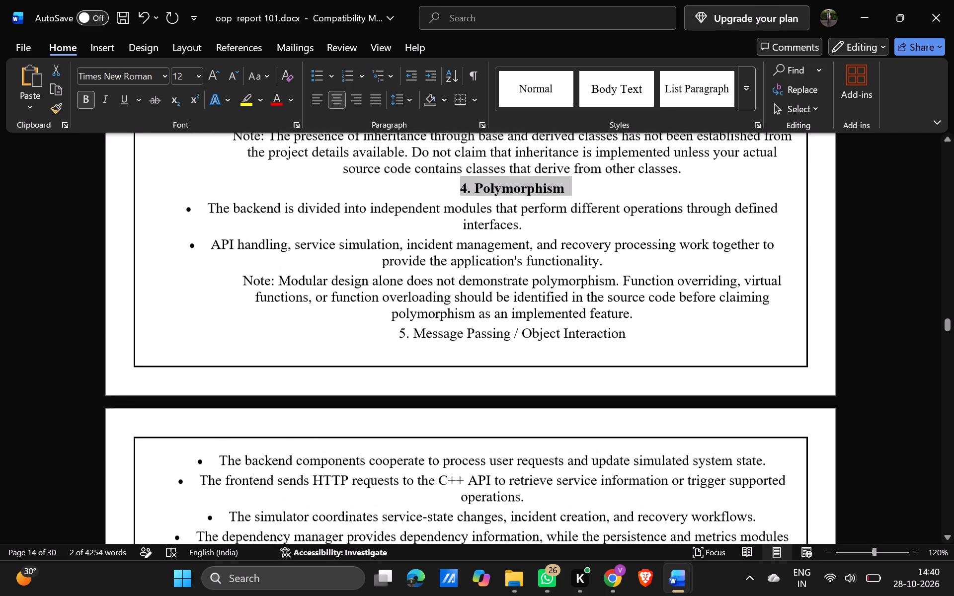
pyautogui.moveTo(629, 331); pyautogui.dragTo(405, 345)
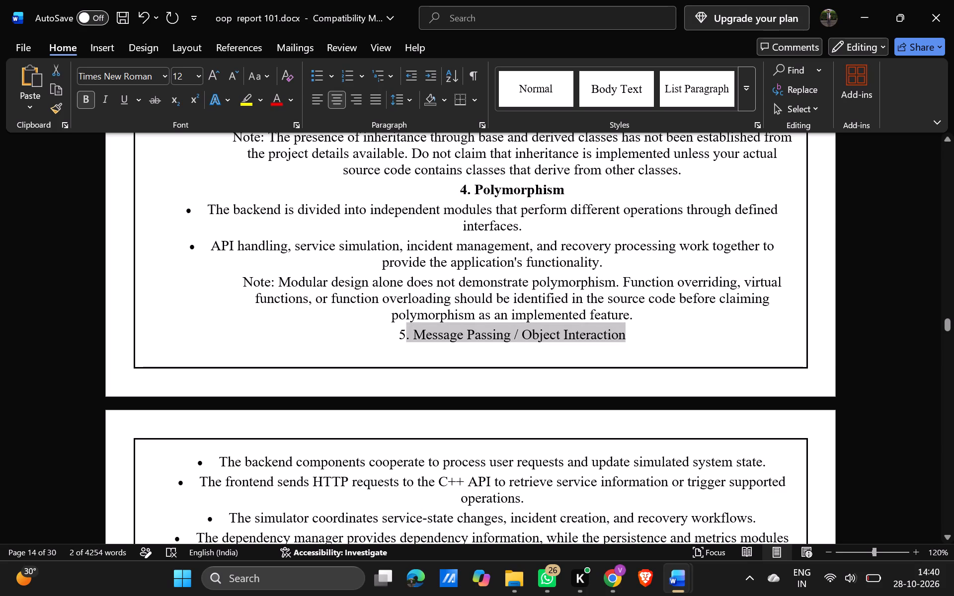
pyautogui.moveTo(405, 345); pyautogui.dragTo(400, 344)
pyautogui.click(409, 320)
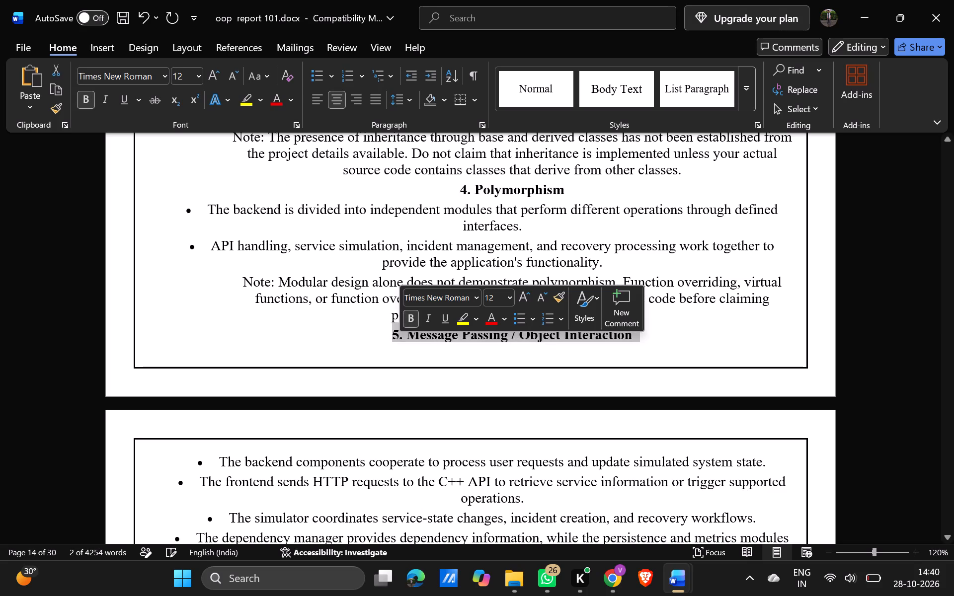
# Make the "6. Classes and Objects / Core Components" and "7. Constructors and Destructors" subheadings bold.
pyautogui.scroll(-2, 428, 402)
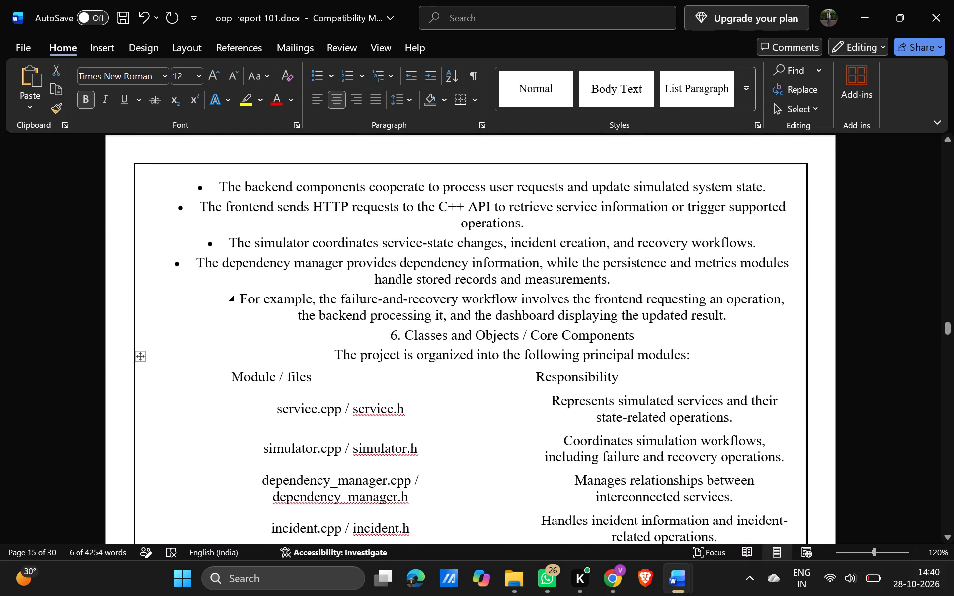
pyautogui.moveTo(635, 335); pyautogui.dragTo(375, 340)
pyautogui.click(385, 319)
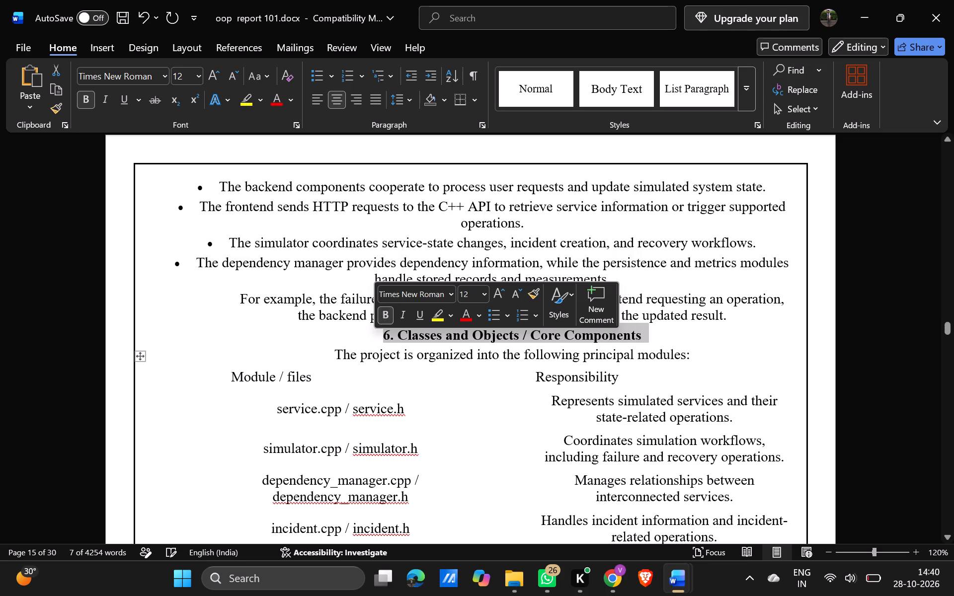
pyautogui.click(409, 387)
pyautogui.scroll(-2, 409, 387)
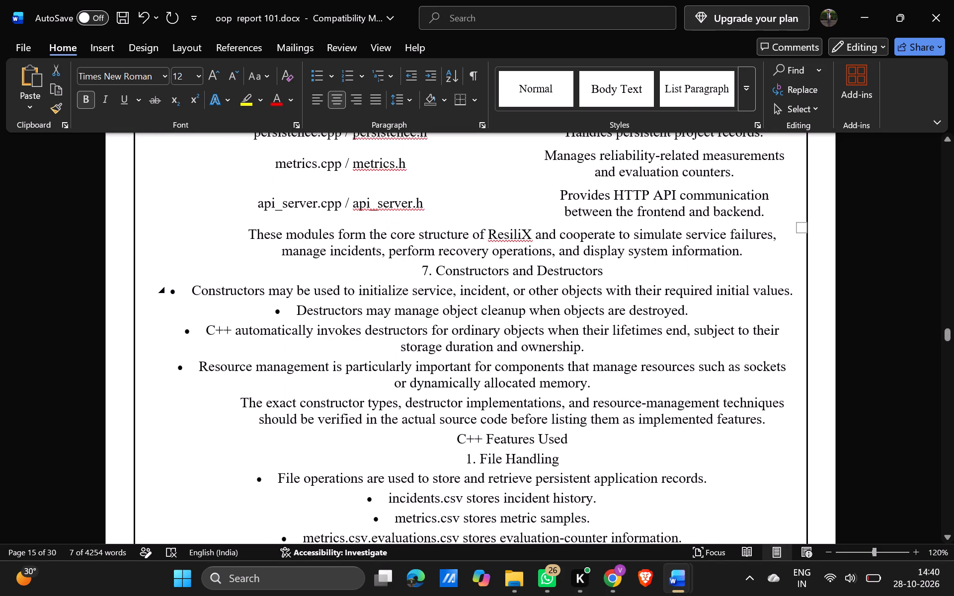
pyautogui.moveTo(606, 270); pyautogui.dragTo(422, 273)
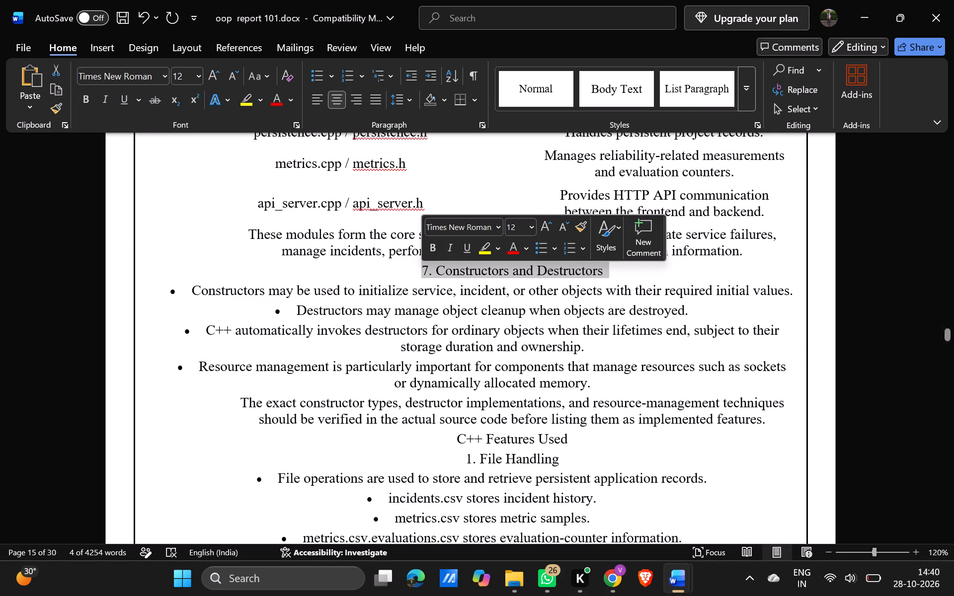
pyautogui.click(434, 245)
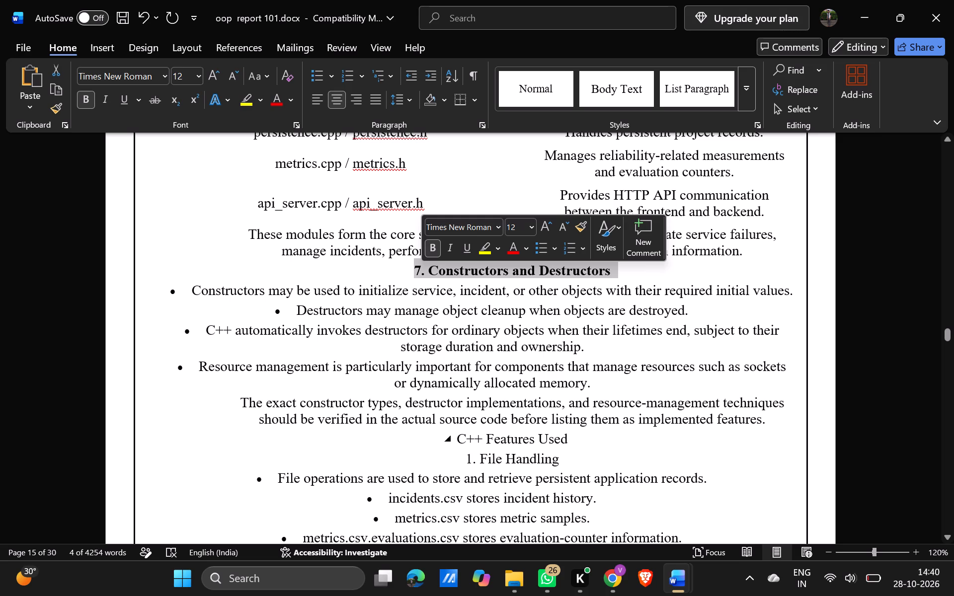
# Look through the "C++ Features Used" part and its numbered subsections to check their formatting.
pyautogui.scroll(-1, 529, 433)
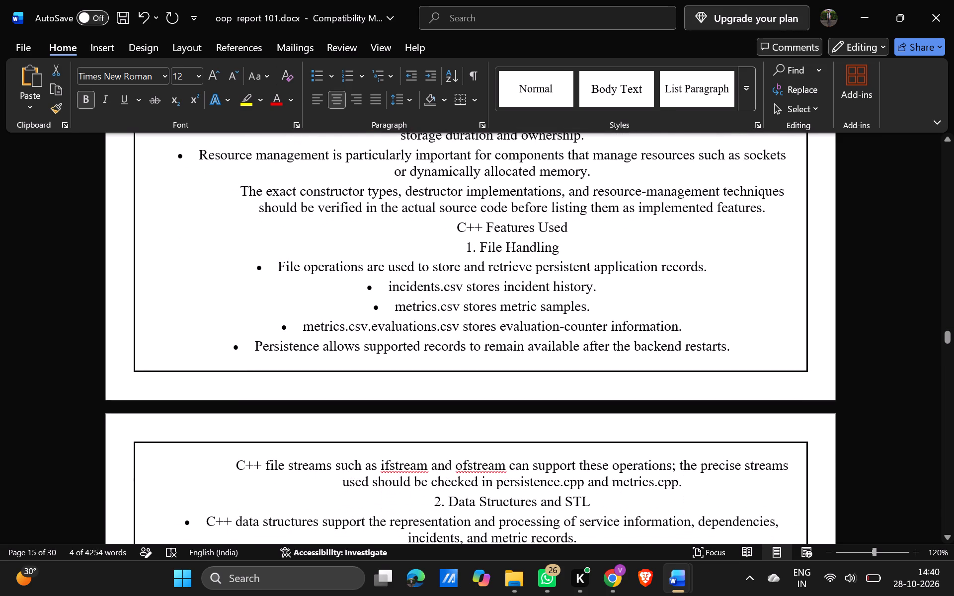
pyautogui.scroll(-1, 529, 433)
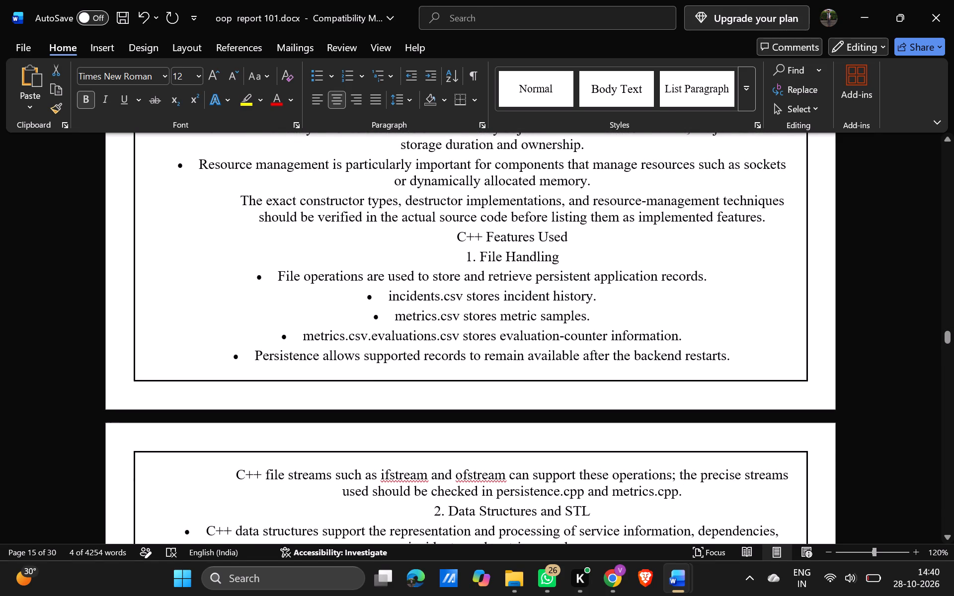
pyautogui.scroll(1, 529, 433)
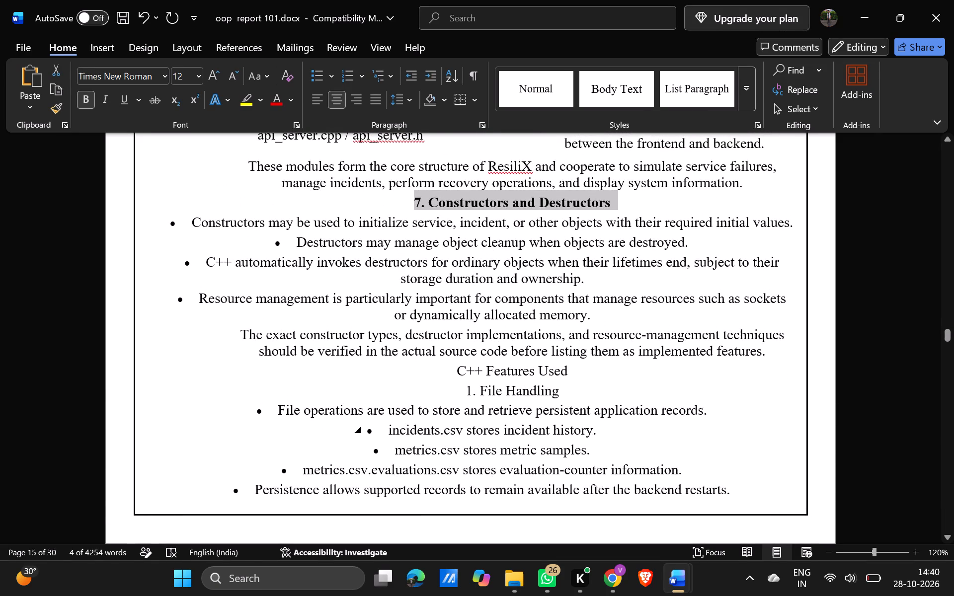
pyautogui.scroll(-3, 529, 433)
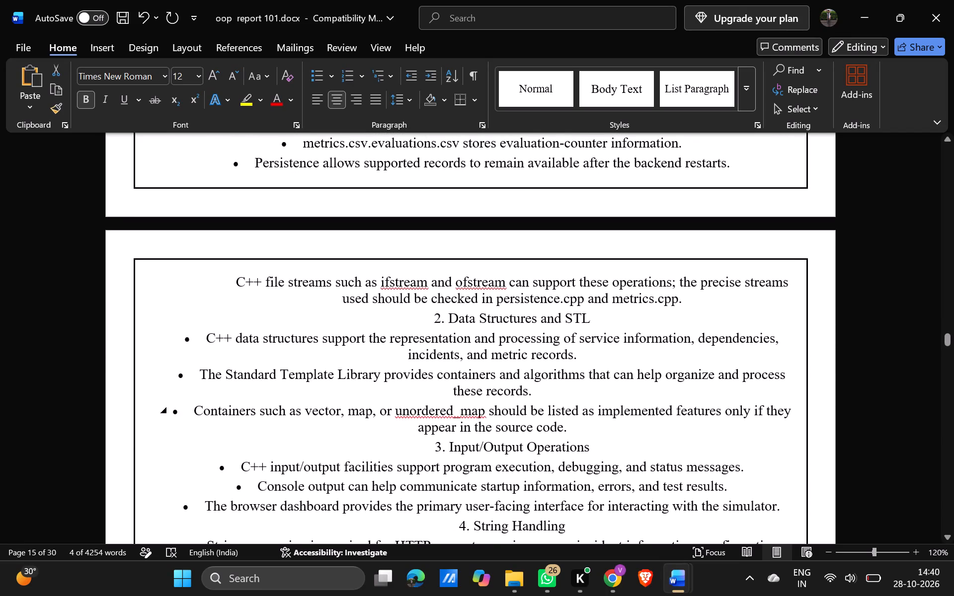
pyautogui.scroll(-1, 529, 433)
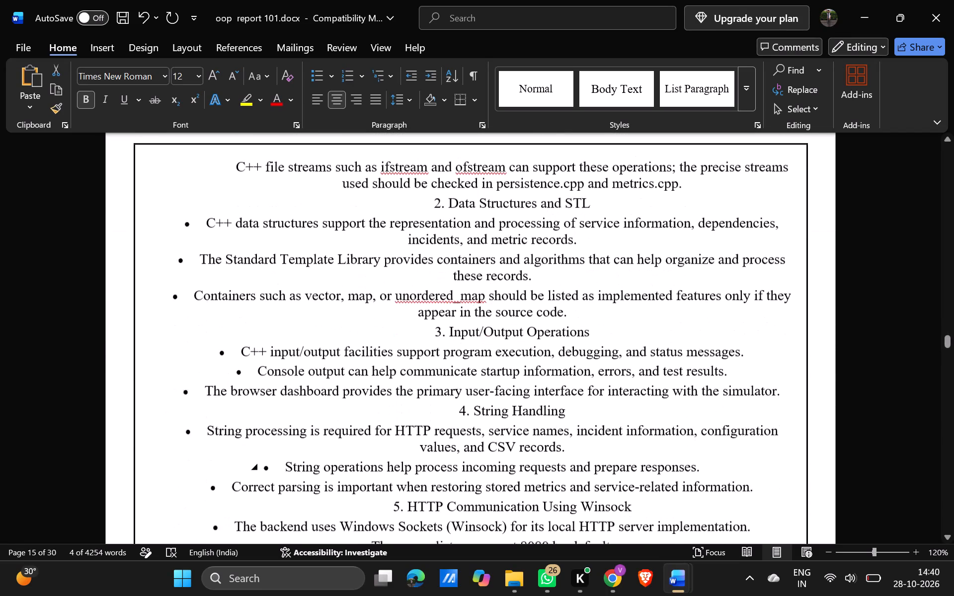
pyautogui.scroll(-1, 529, 433)
# Insert three spaces before the first point under "1. Abstraction", "Complex backend operations…", and remove its bullet marker.
pyautogui.scroll(3, 529, 433)
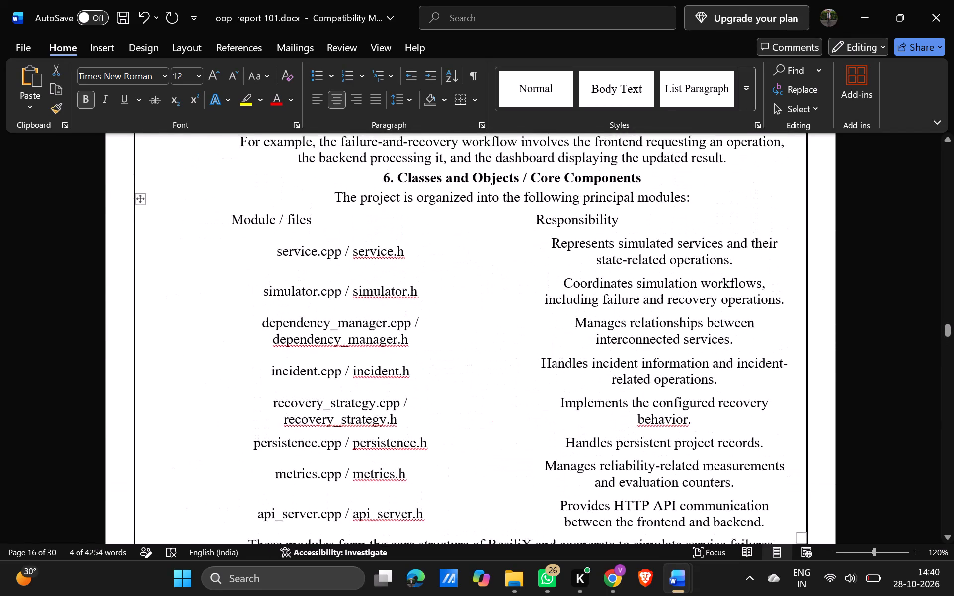
pyautogui.scroll(4, 529, 433)
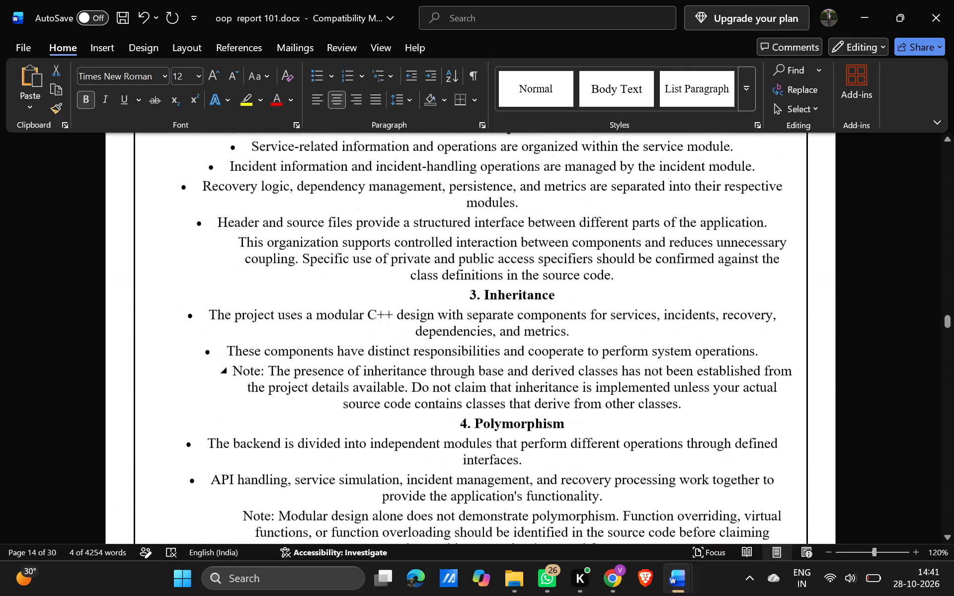
pyautogui.scroll(1, 529, 433)
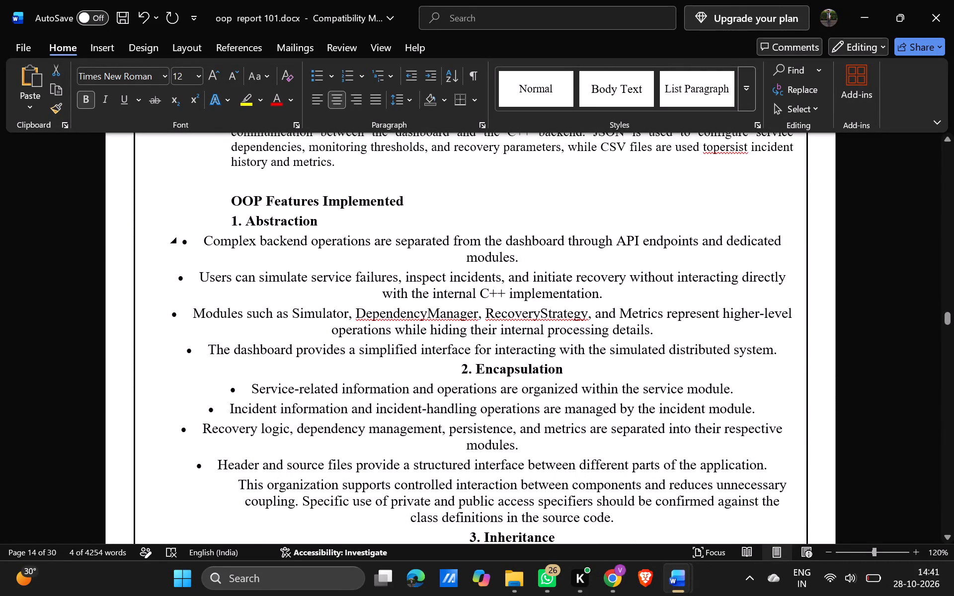
pyautogui.click(181, 238)
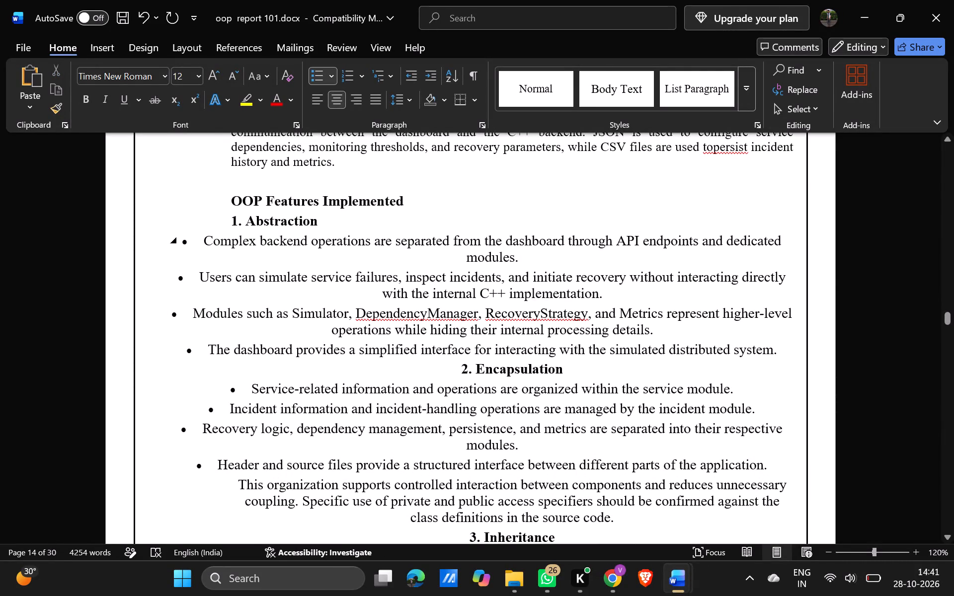
pyautogui.press('space')
pyautogui.press('space')
pyautogui.press('space')
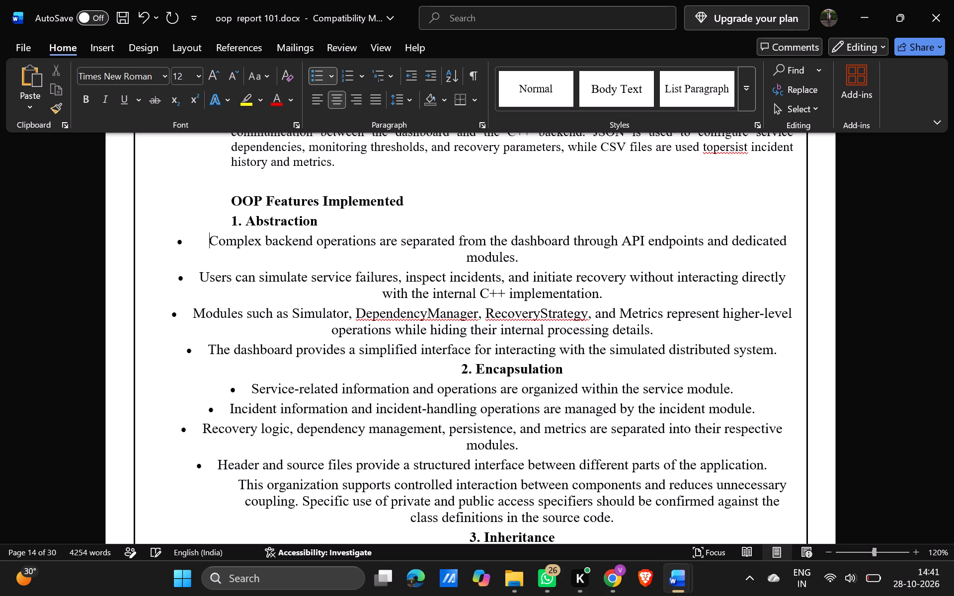
pyautogui.click(181, 238)
pyautogui.press('BackSpace')
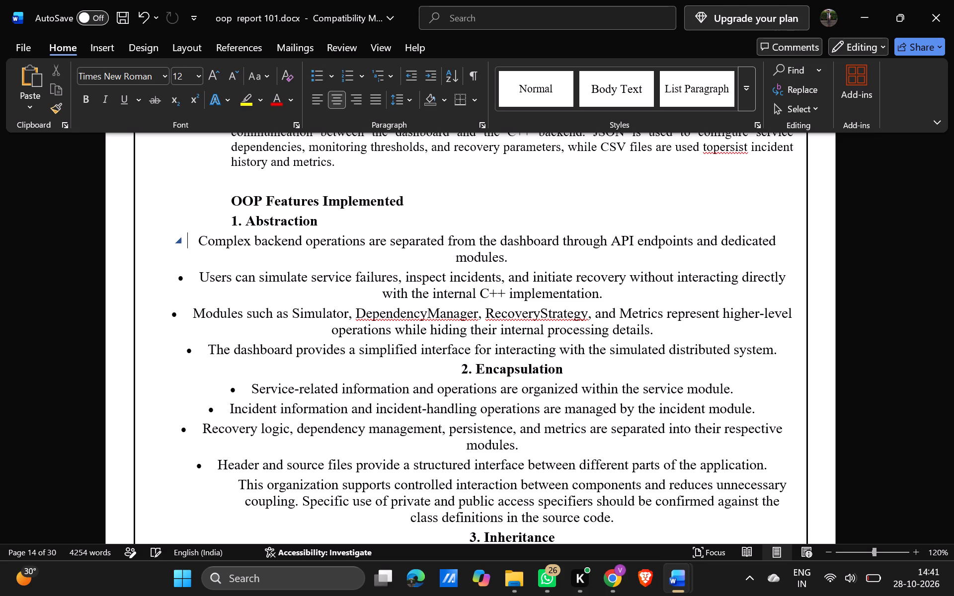
# Remove the bullet markers from the remaining three points under "1. Abstraction", keeping their text.
pyautogui.press('Down')
pyautogui.click(197, 276)
pyautogui.press('BackSpace')
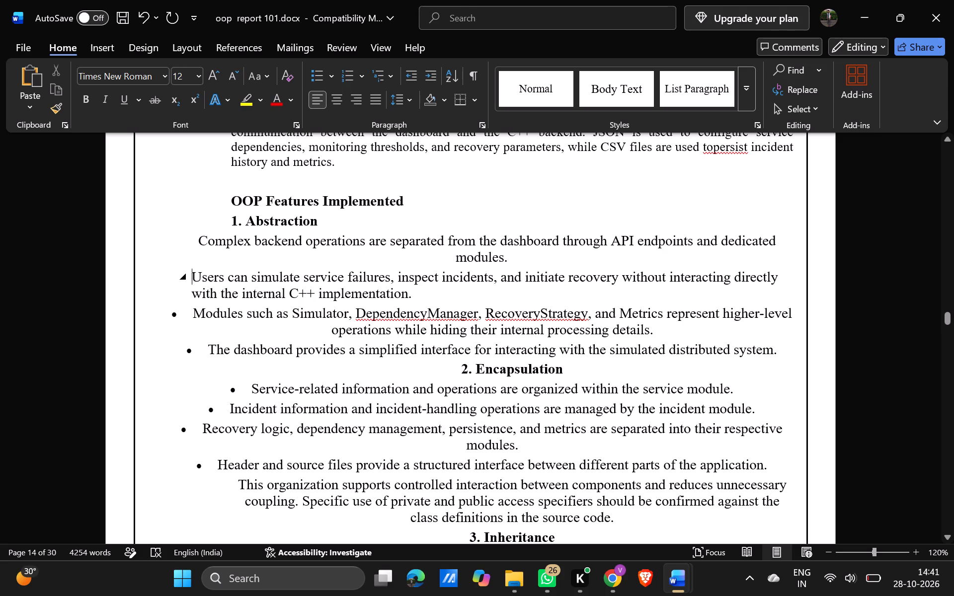
pyautogui.press('Down')
pyautogui.press('BackSpace')
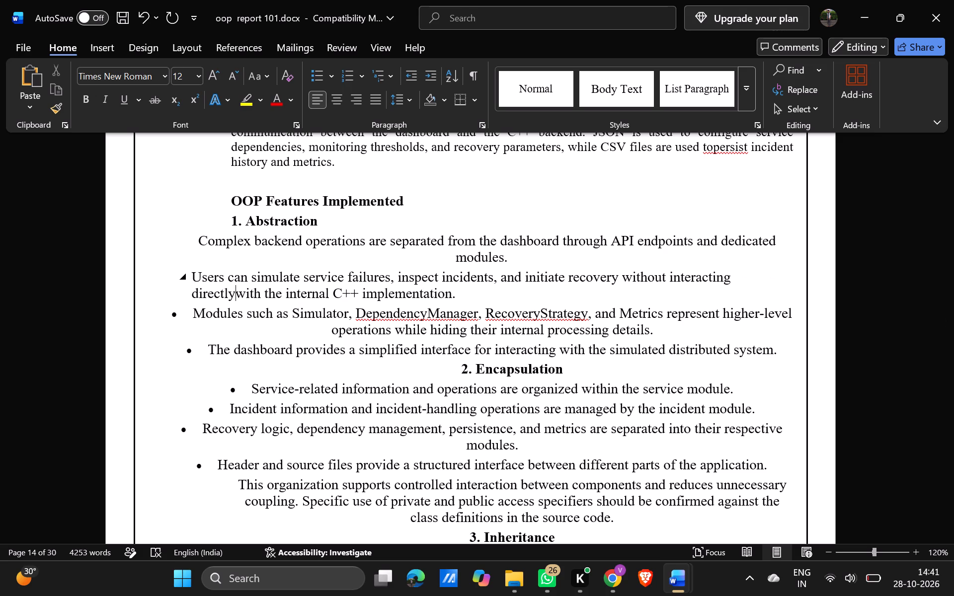
pyautogui.hotkey('ctrl', 'z')
pyautogui.press('Down')
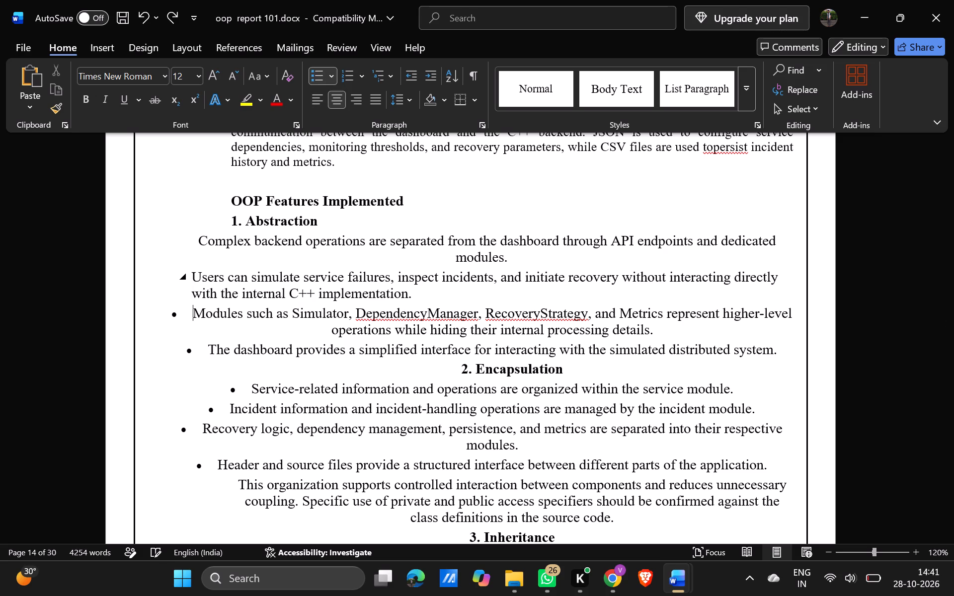
pyautogui.press('BackSpace')
pyautogui.press('Down')
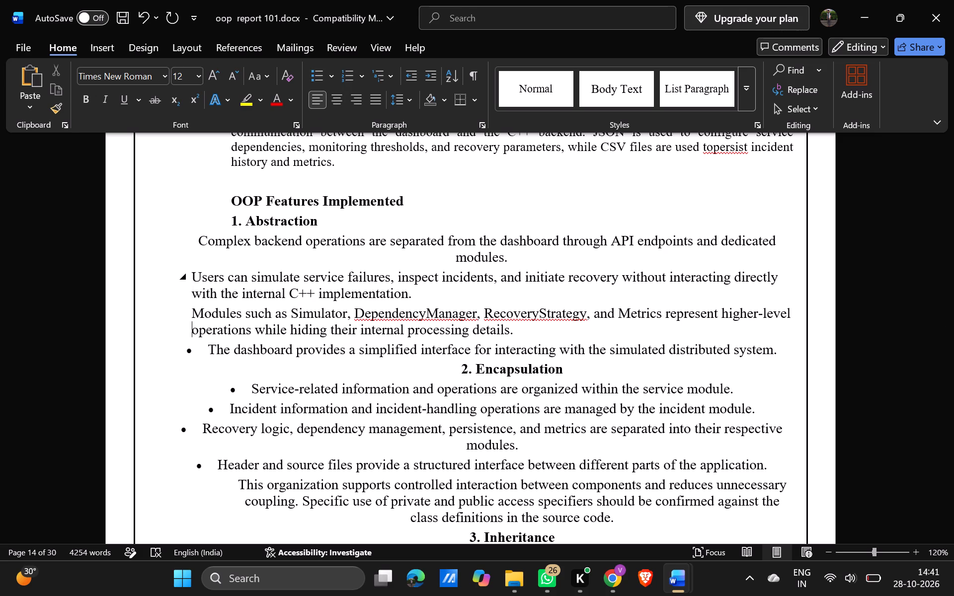
pyautogui.press('Down')
pyautogui.press('BackSpace')
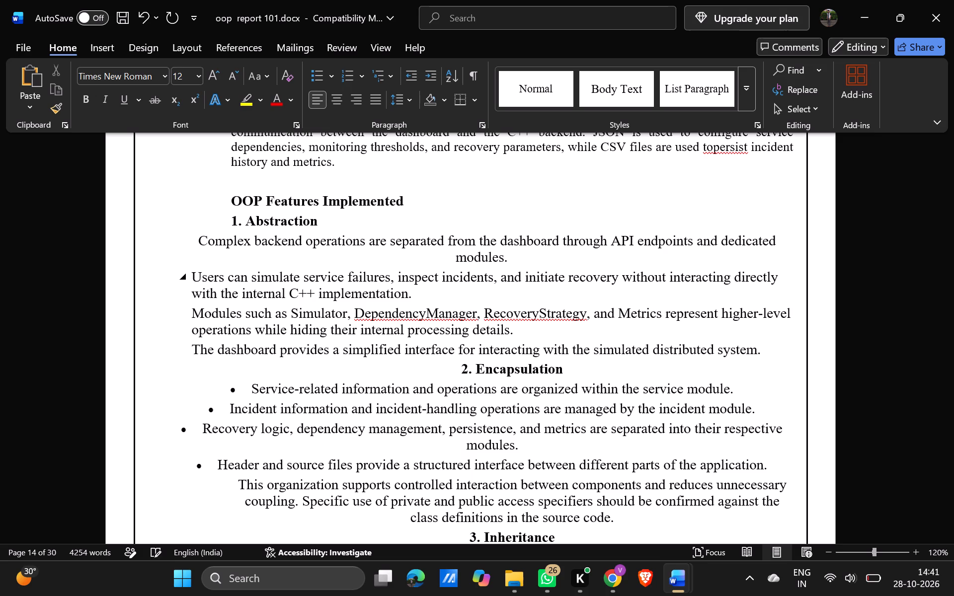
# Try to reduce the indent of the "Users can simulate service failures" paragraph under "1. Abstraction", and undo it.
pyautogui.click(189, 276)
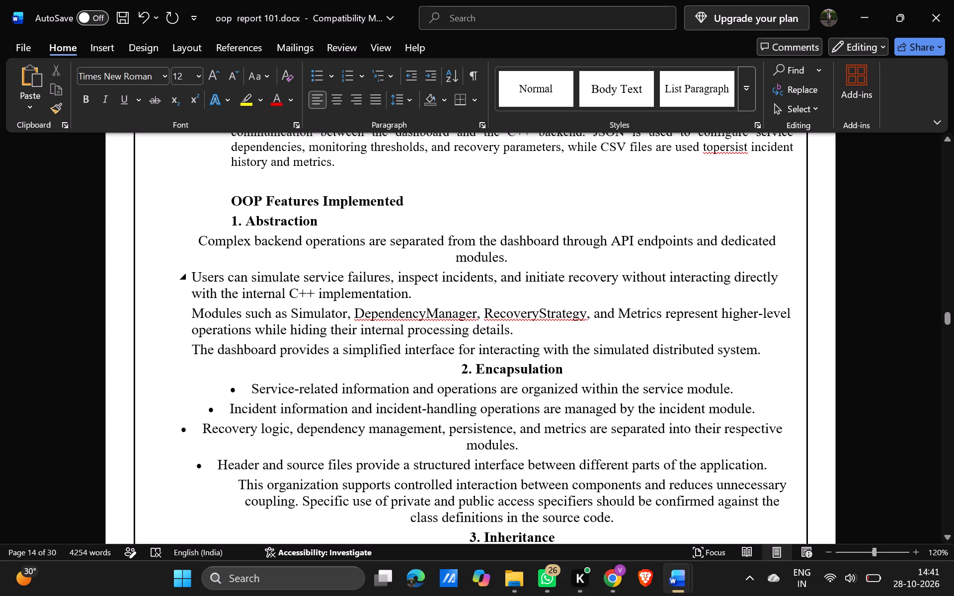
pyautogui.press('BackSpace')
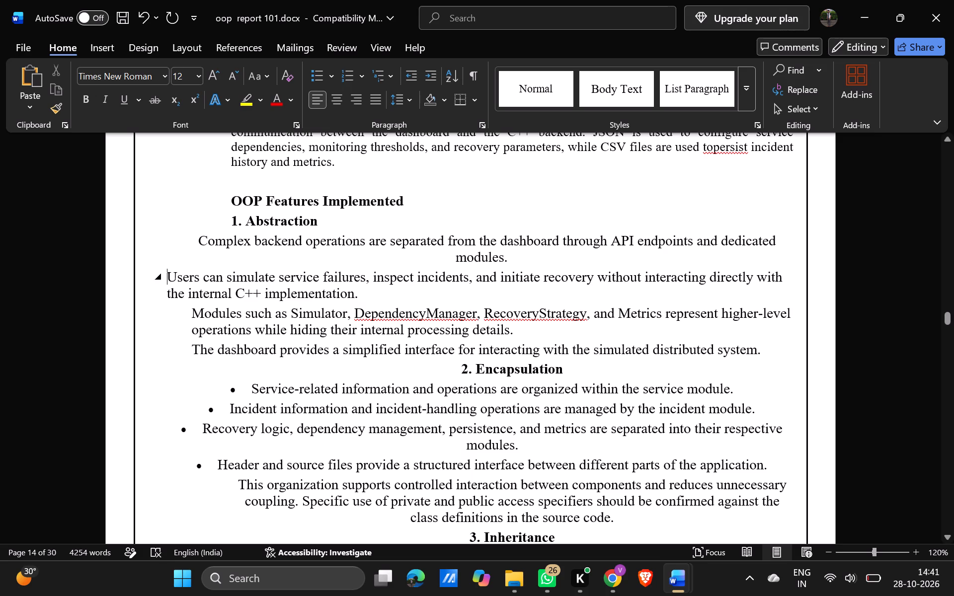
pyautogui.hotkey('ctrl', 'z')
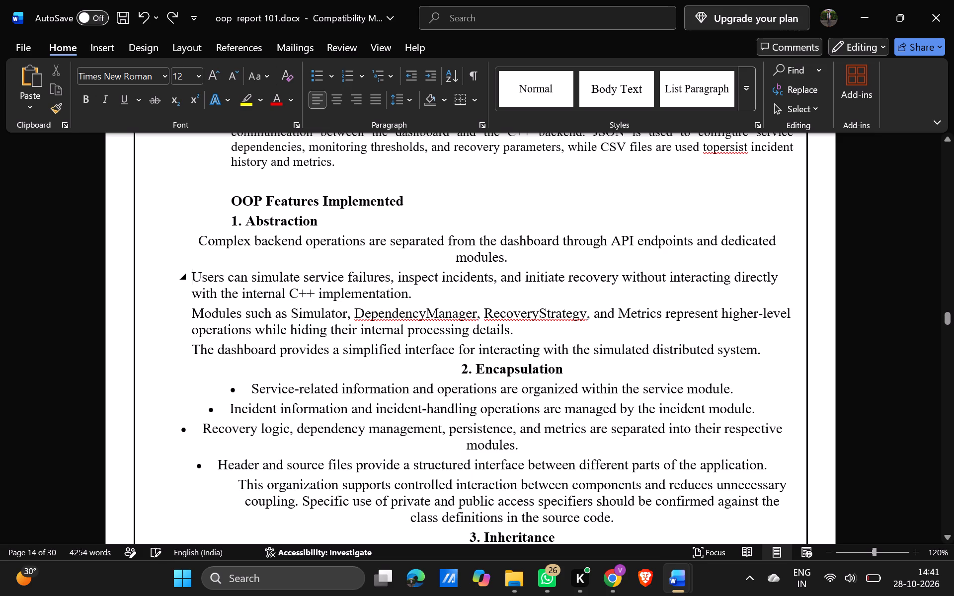